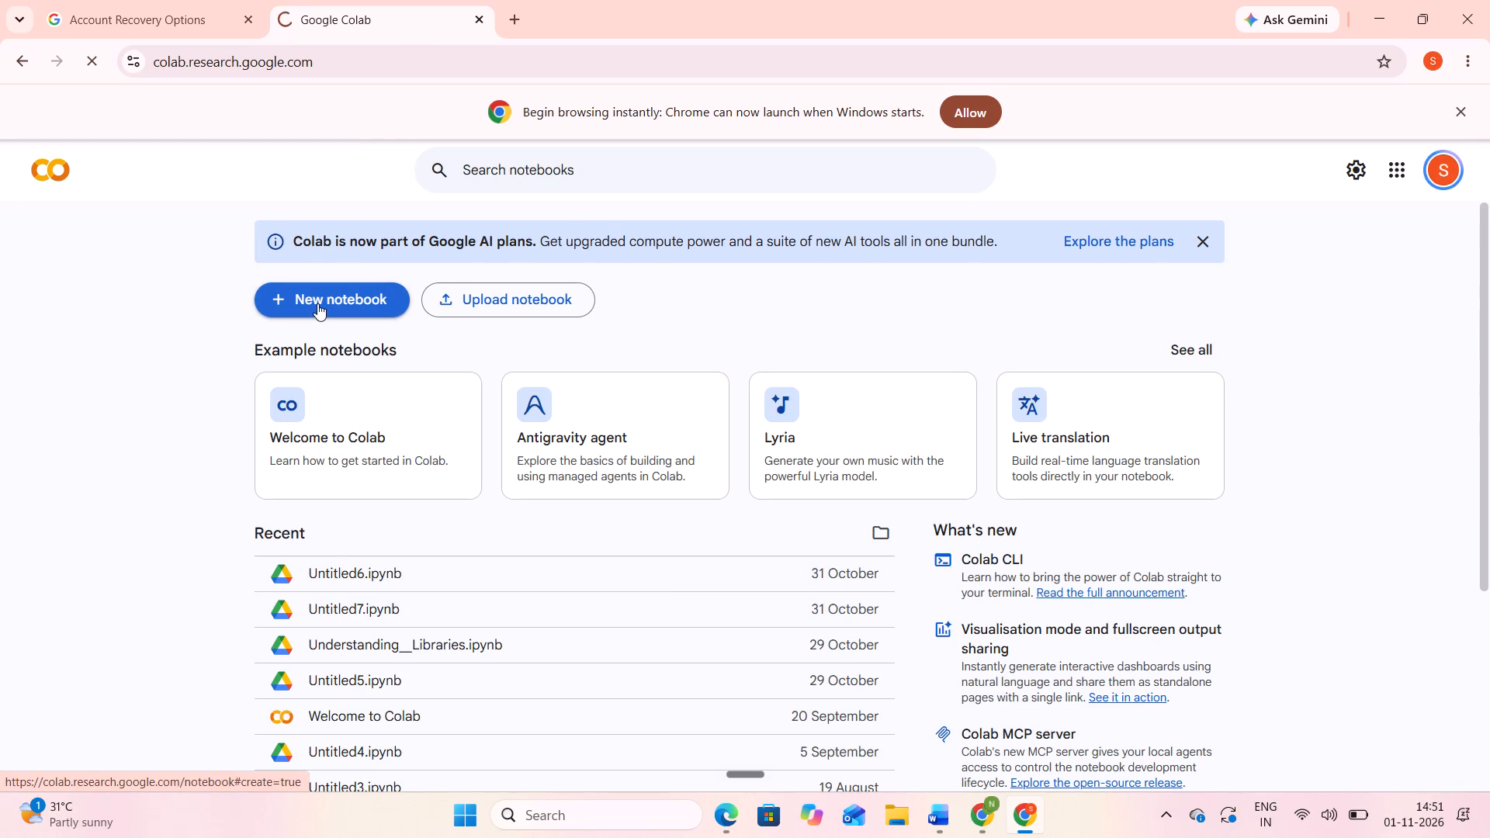
Create a new blank Colab notebook.
{"action": "left_click", "coordinate": [317, 303]}
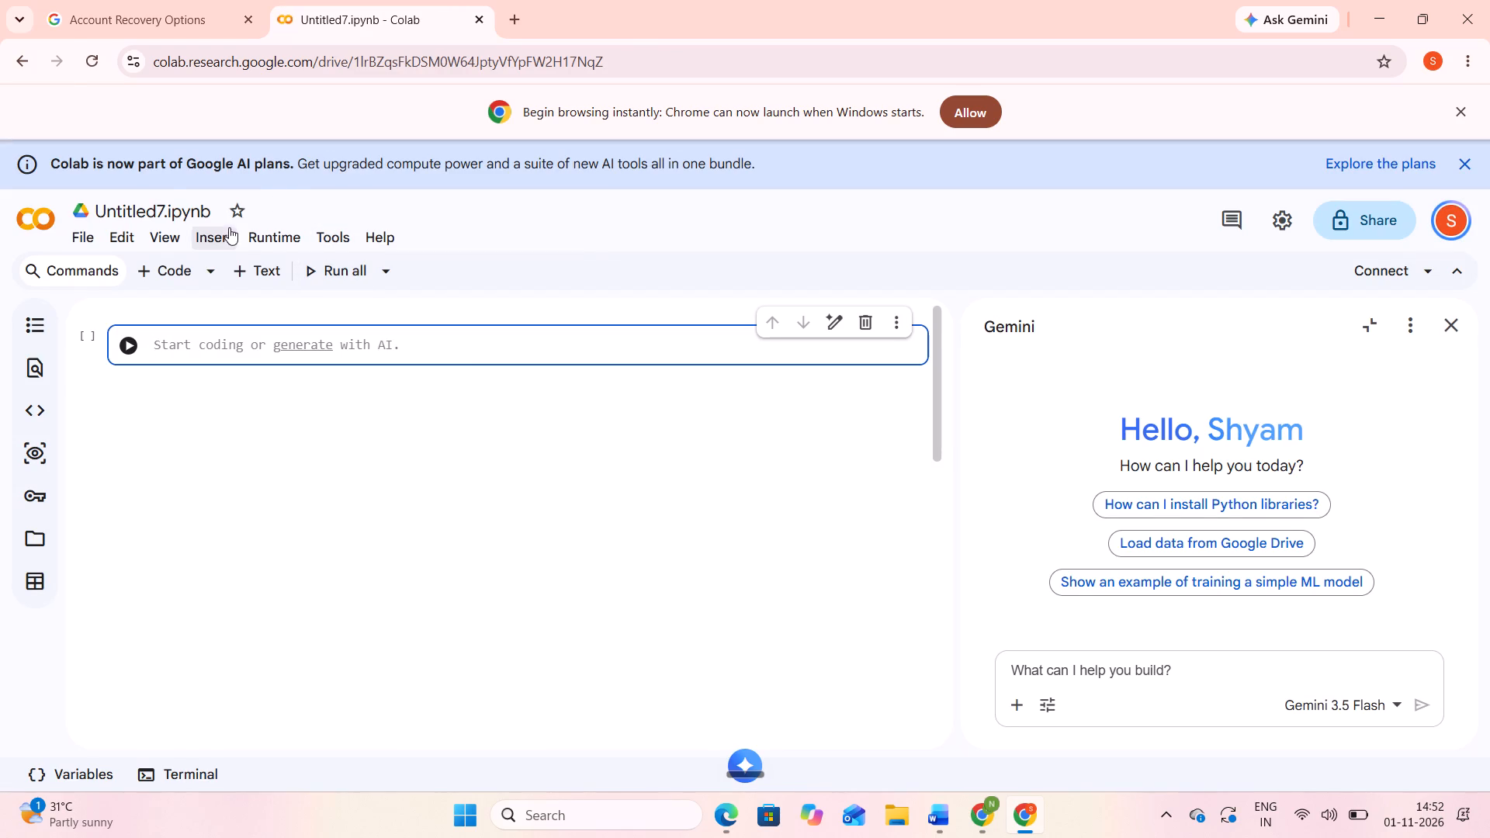
Rename the notebook, replacing the default title with a name beginning with "Lab" and keeping the .ipynb extension.
{"action": "left_click", "coordinate": [151, 209]}
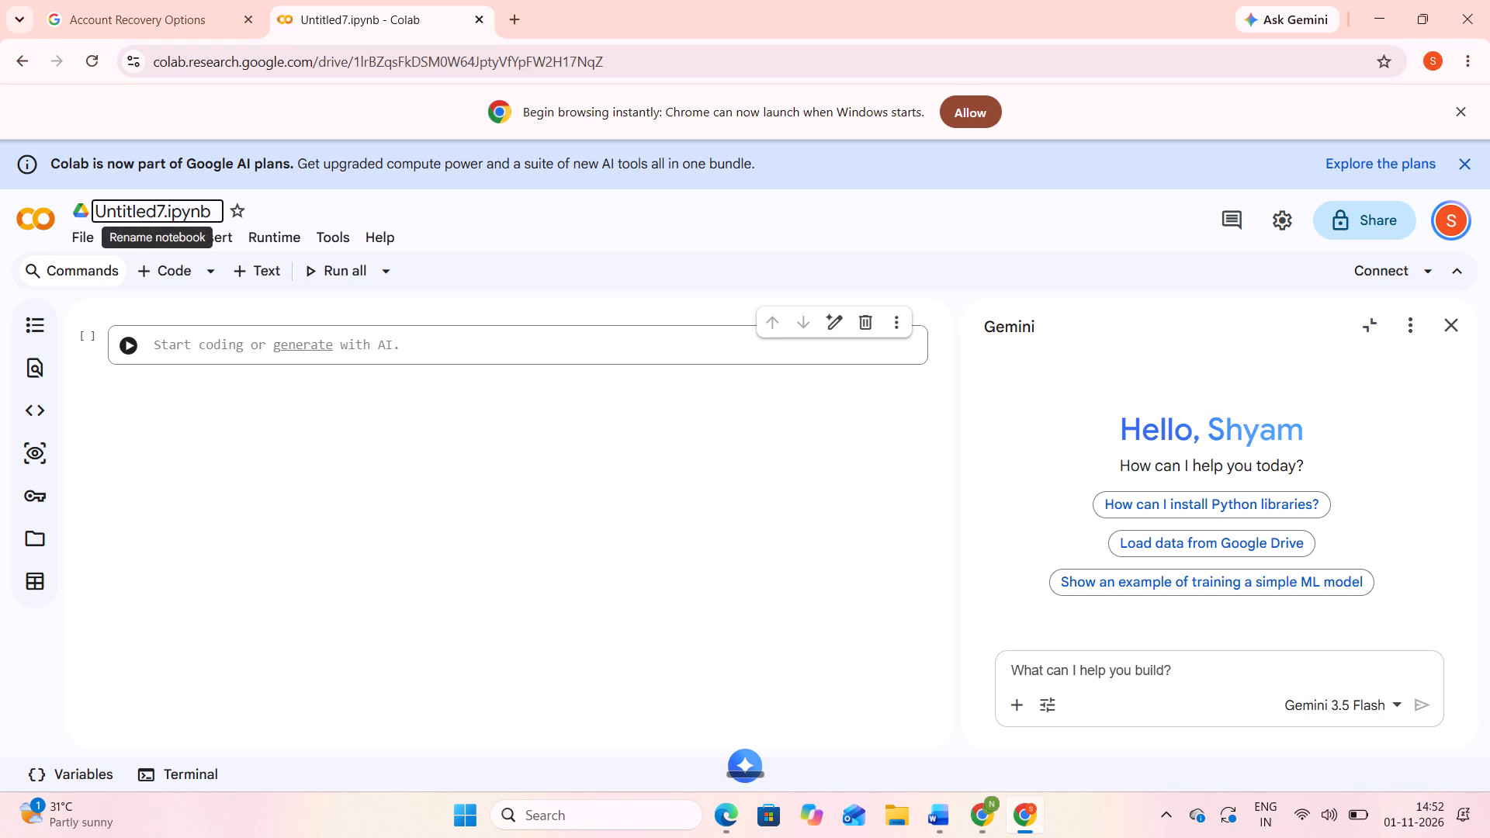
{"action": "left_click", "coordinate": [163, 206]}
{"action": "key", "text": "BackSpace"}
{"action": "key", "text": "BackSpace"}
{"action": "key", "text": "BackSpace"}
{"action": "key", "text": "BackSpace"}
{"action": "key", "text": "BackSpace"}
{"action": "key", "text": "BackSpace"}
{"action": "key", "text": "BackSpace"}
{"action": "key", "text": "BackSpace"}
{"action": "key", "text": "BackSpace"}
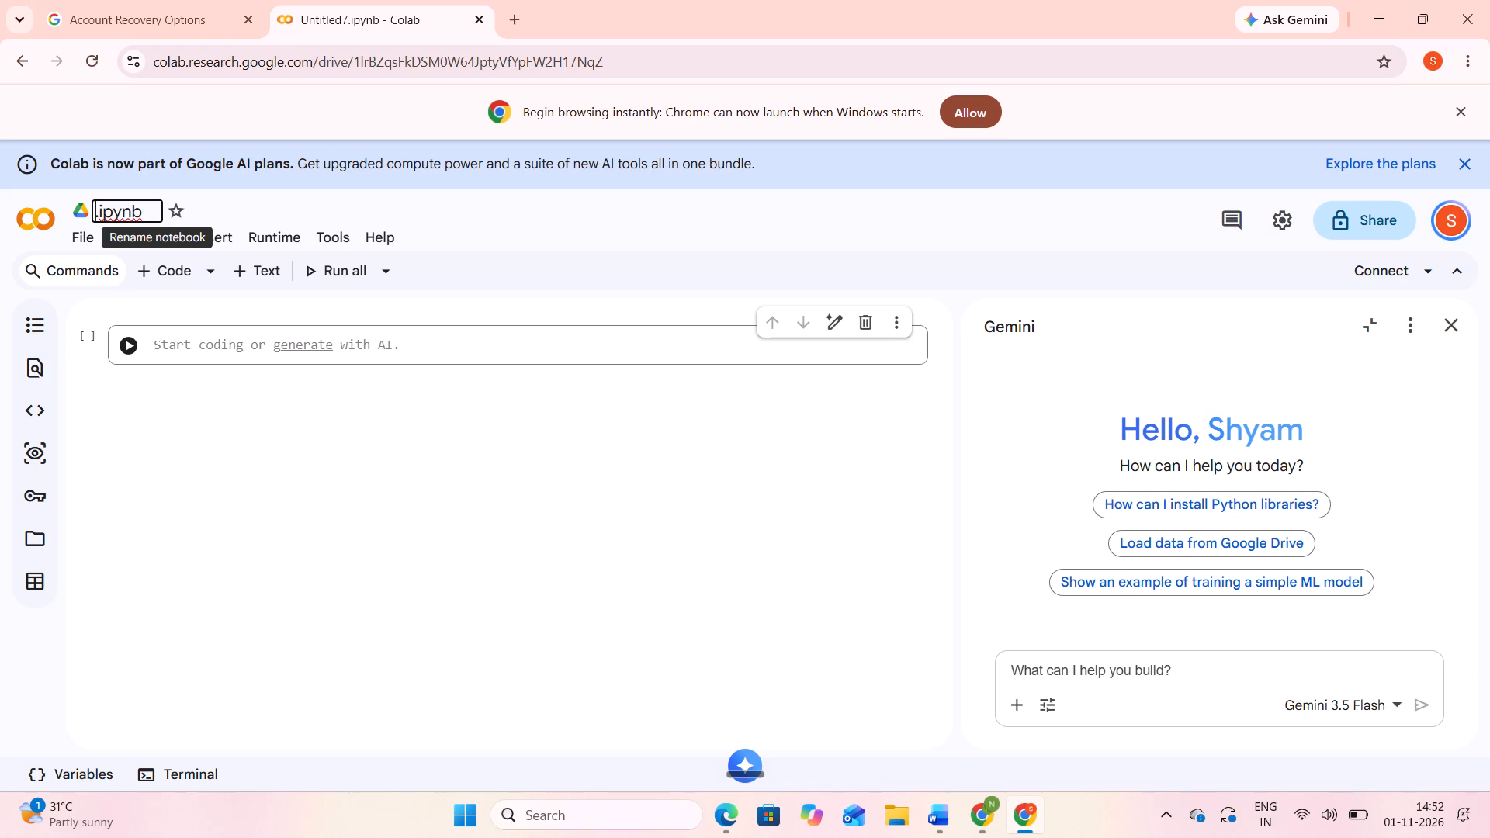
{"action": "type", "text": "la"}
{"action": "key", "text": "BackSpace"}
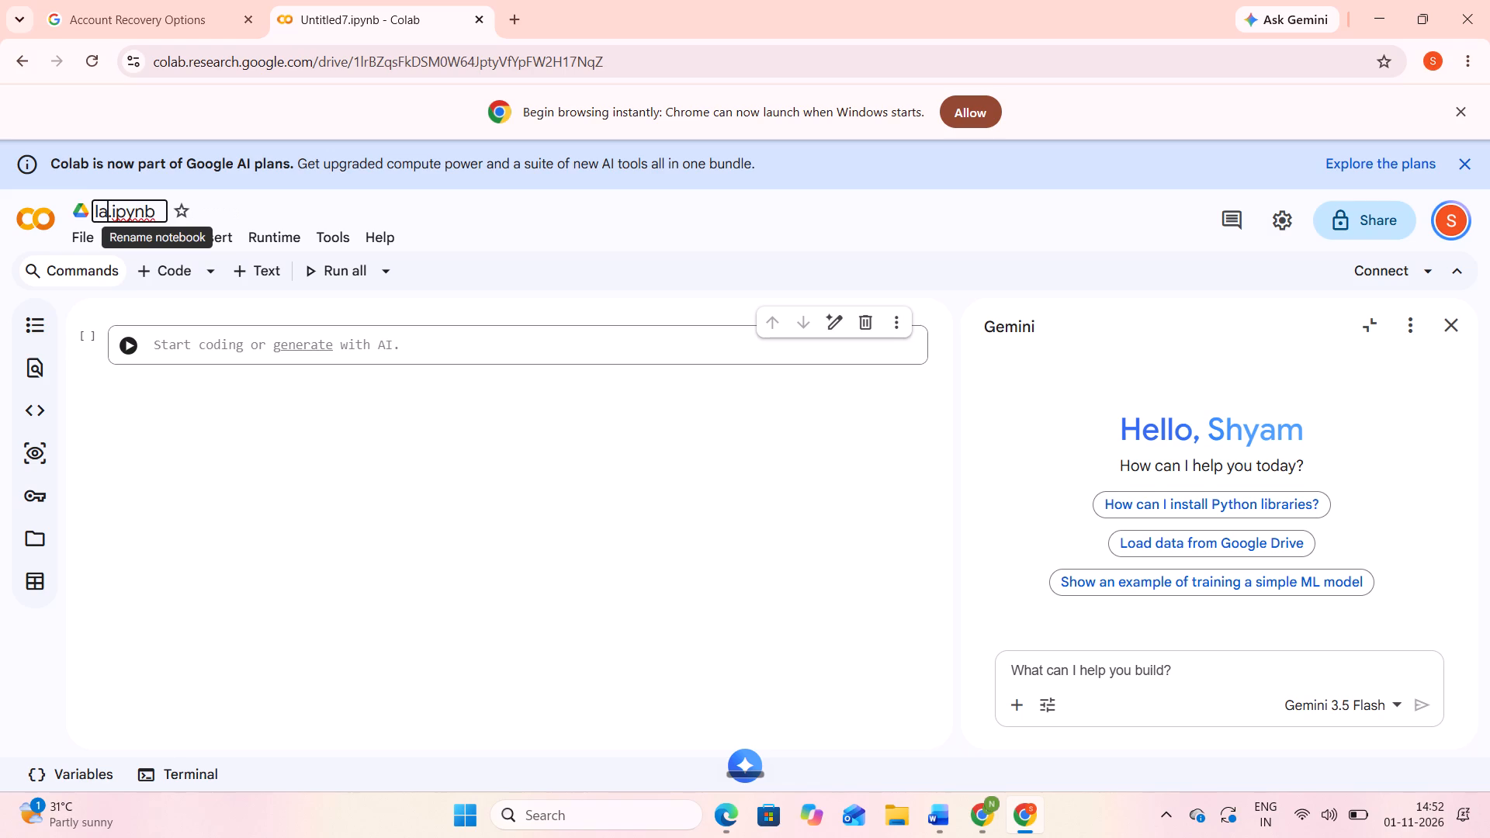
{"action": "key", "text": "BackSpace"}
{"action": "type", "text": "ab"}
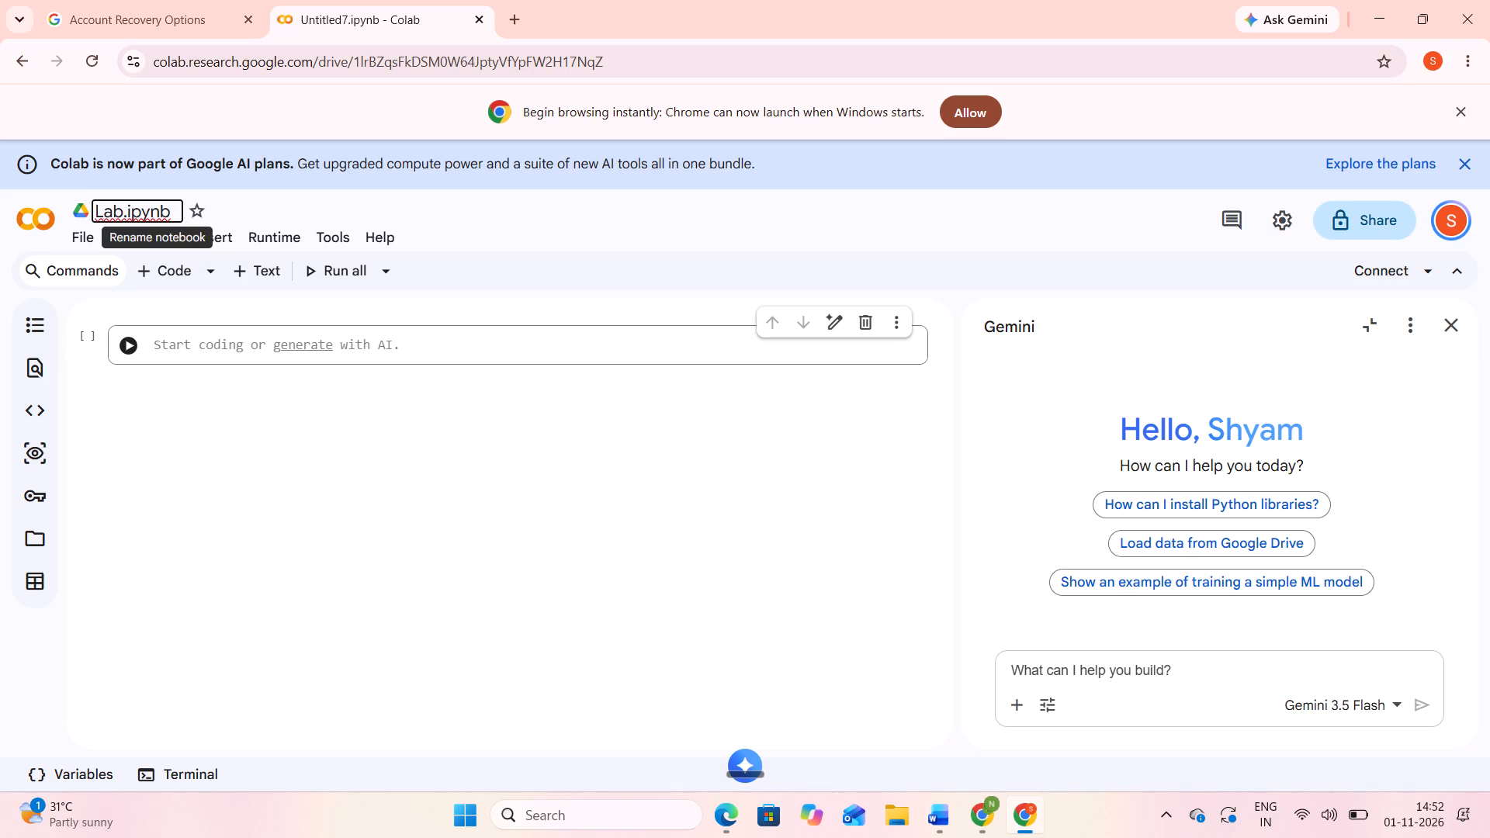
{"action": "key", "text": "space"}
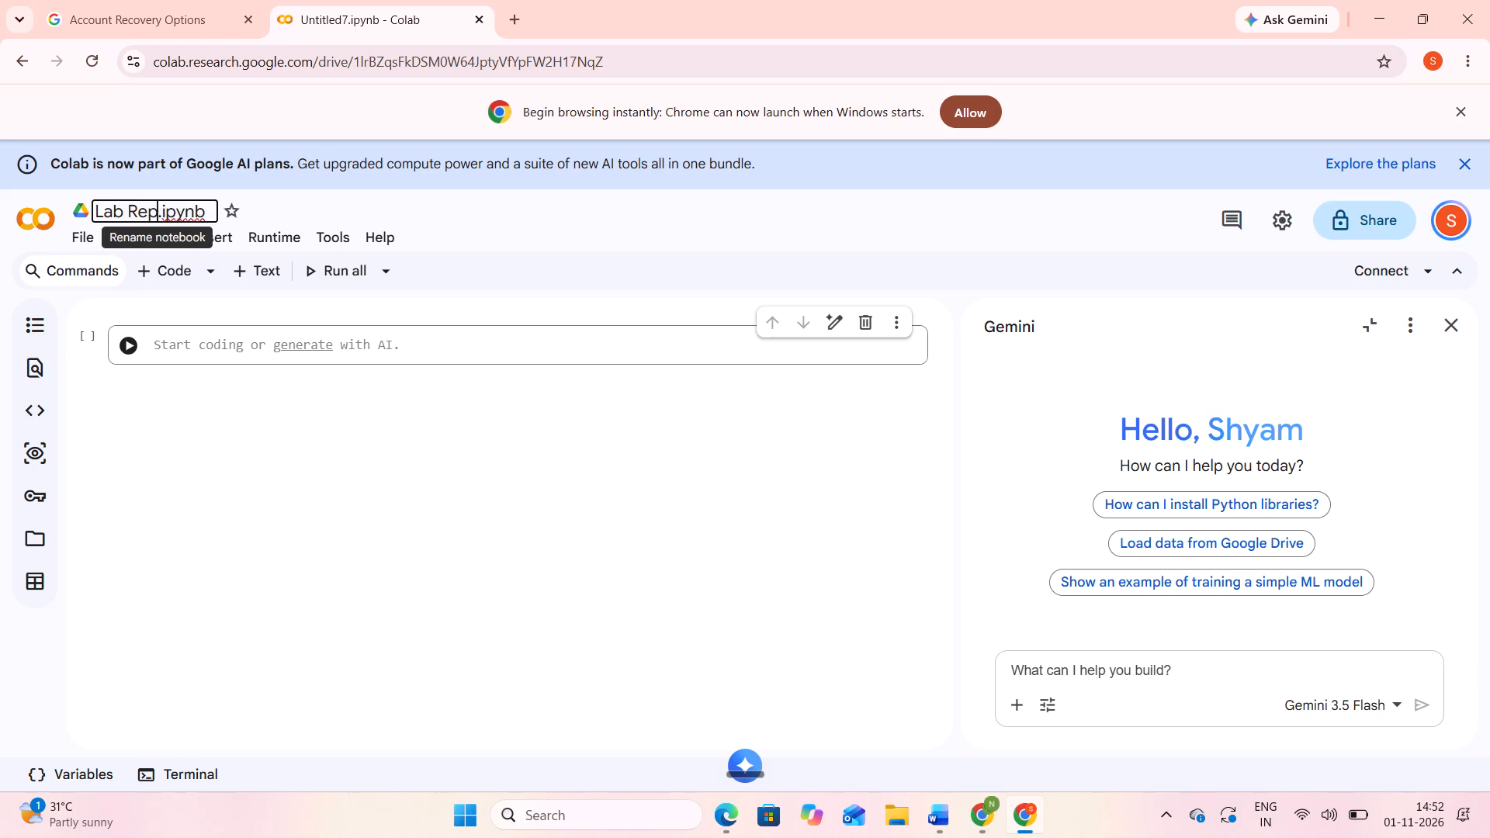
Extend the notebook title with "-o" after "Lab Report", before the .ipynb extension.
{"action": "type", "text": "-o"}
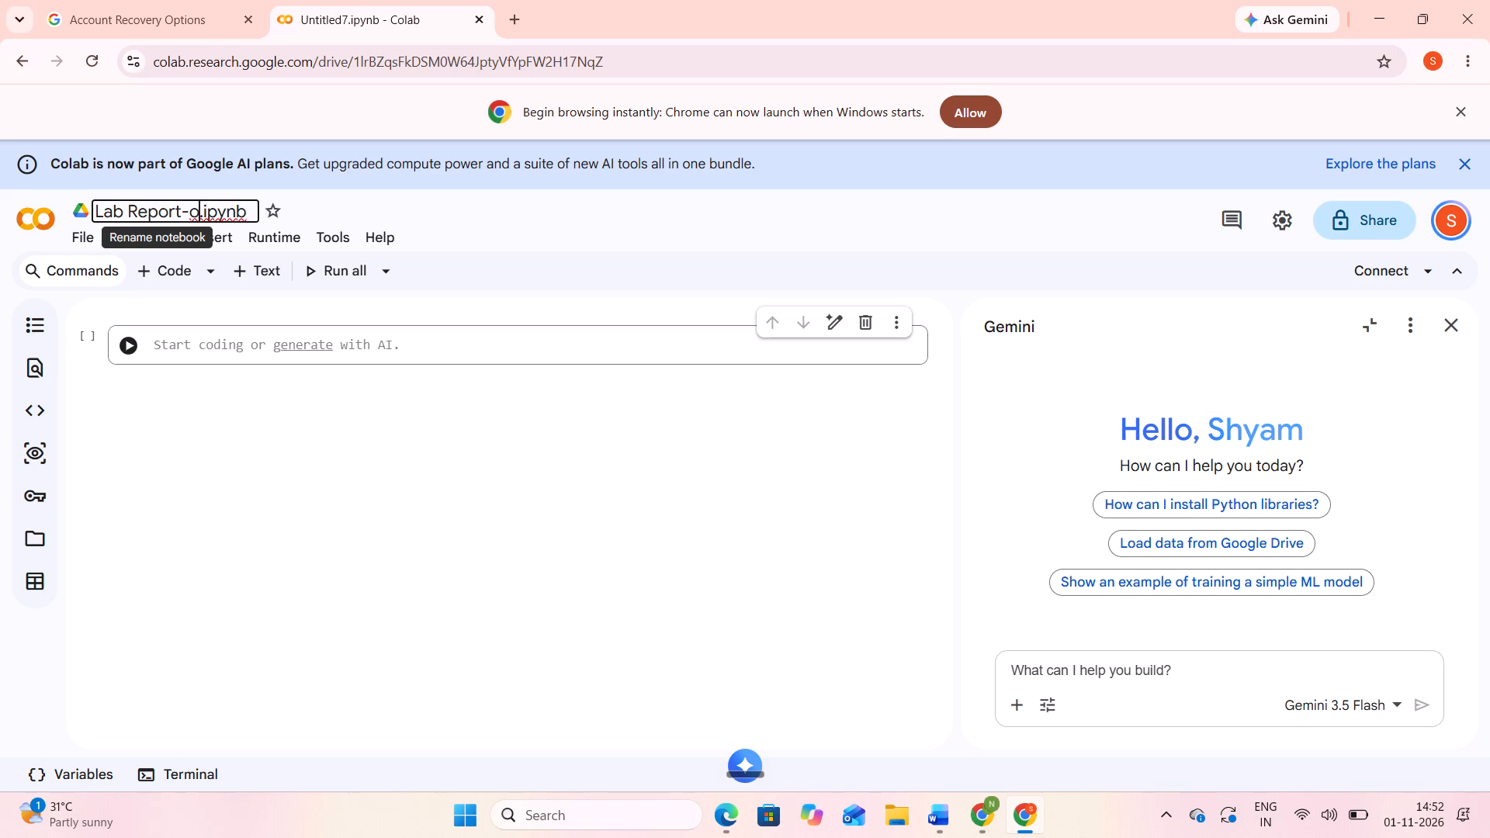
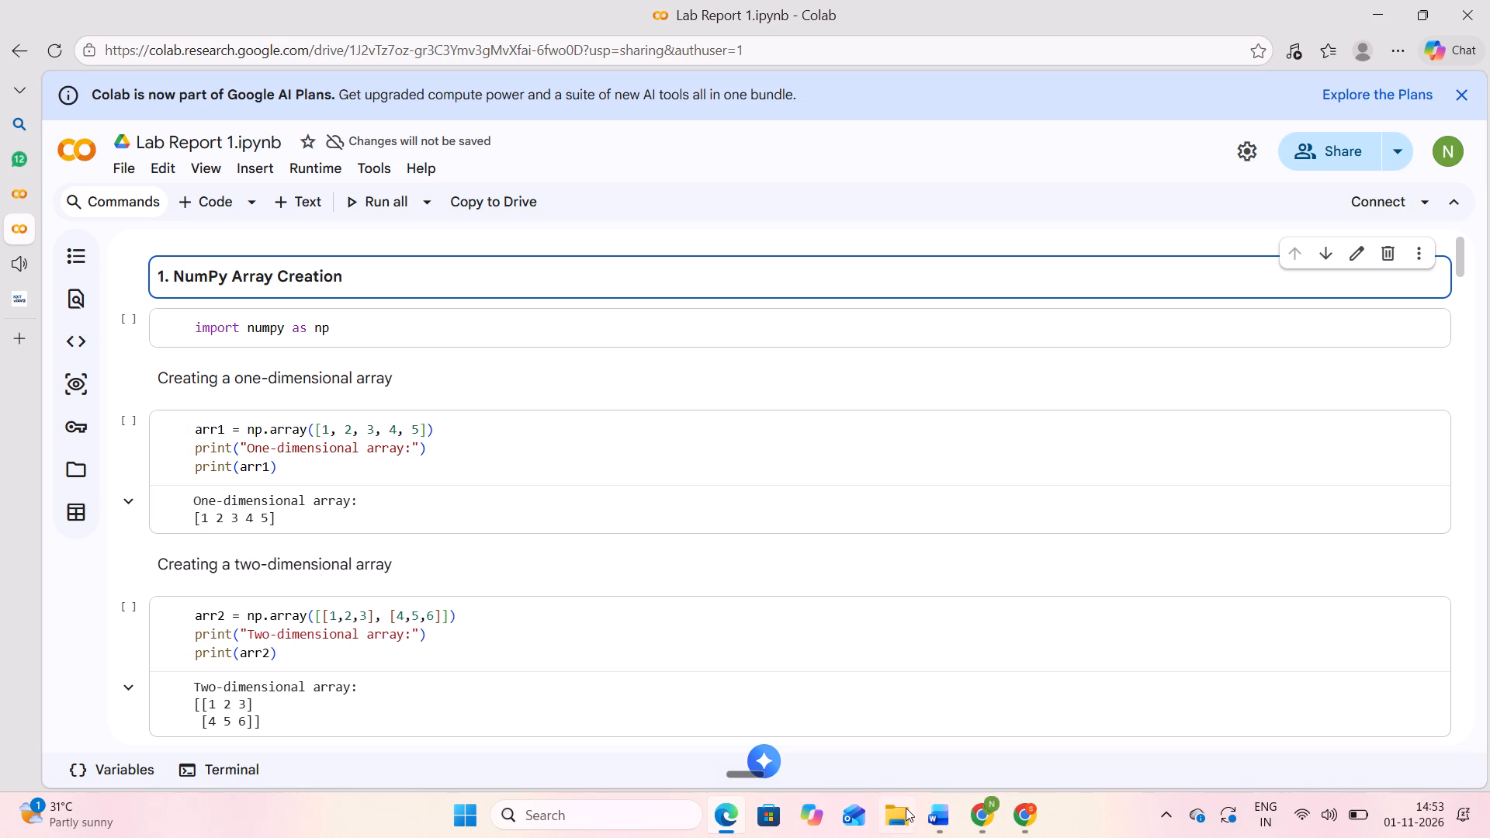
Switch to the Word document Lab Report 1 FDS, examine its NumPy Array Creation screenshots and explanation, and return to the new Colab notebook in Chrome.
{"action": "left_click", "coordinate": [1011, 731]}
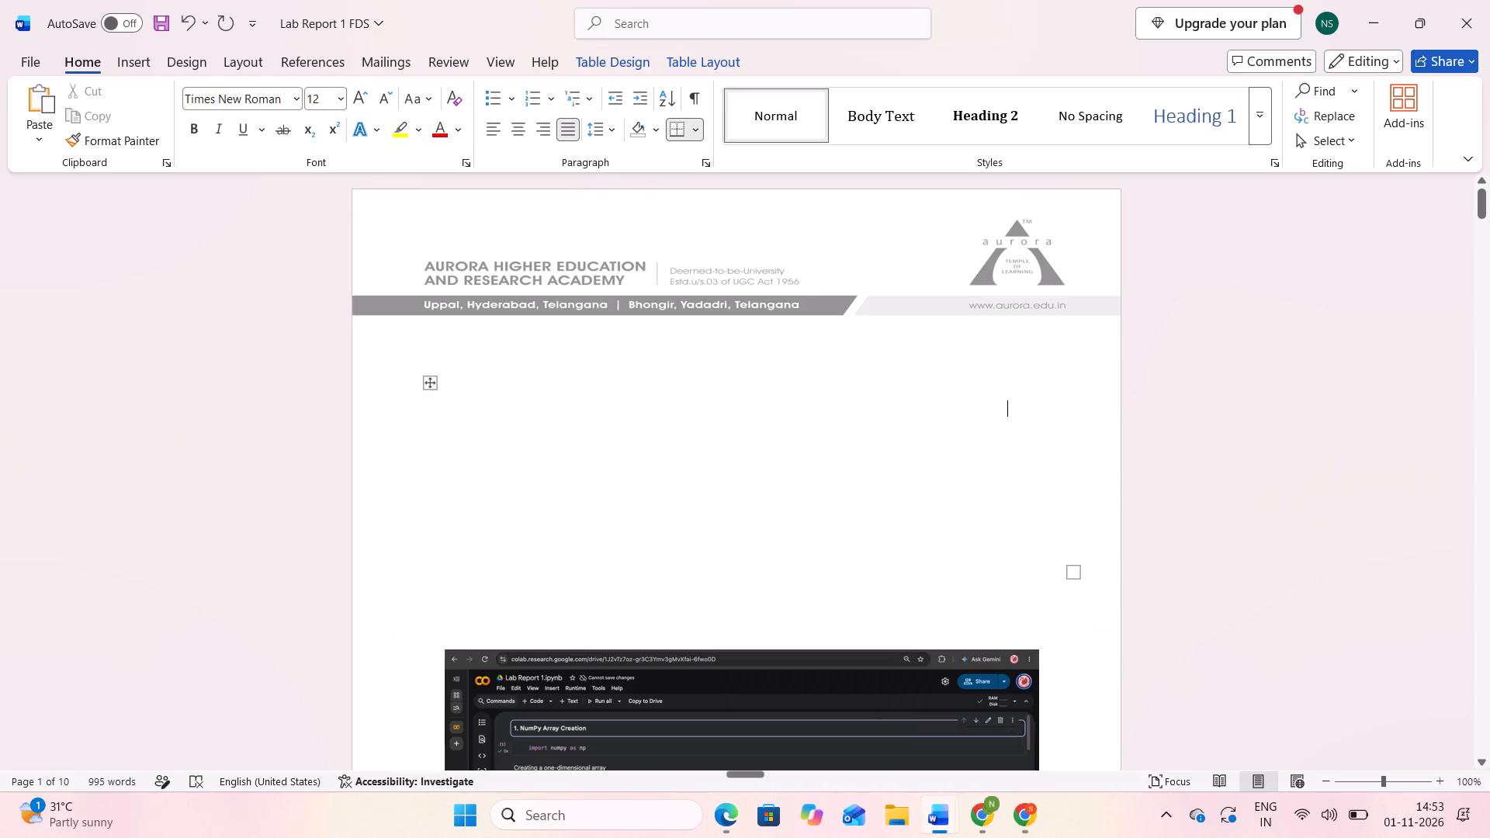
{"action": "scroll", "coordinate": [908, 517], "scroll_direction": "down", "scroll_amount": 4}
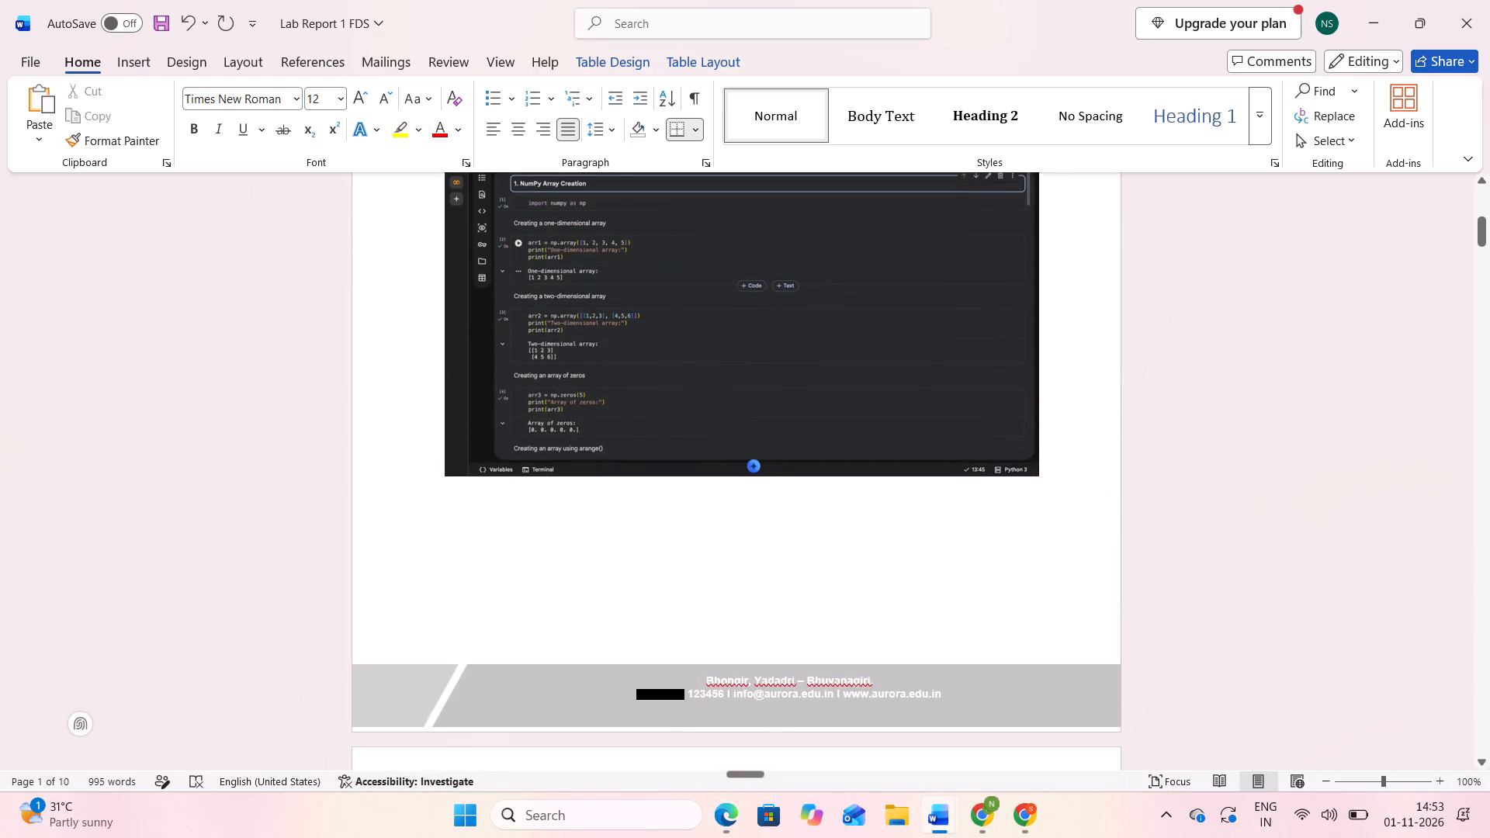
{"action": "scroll", "coordinate": [908, 517], "scroll_direction": "up", "scroll_amount": 12}
{"action": "scroll", "coordinate": [908, 517], "scroll_direction": "down", "scroll_amount": 9}
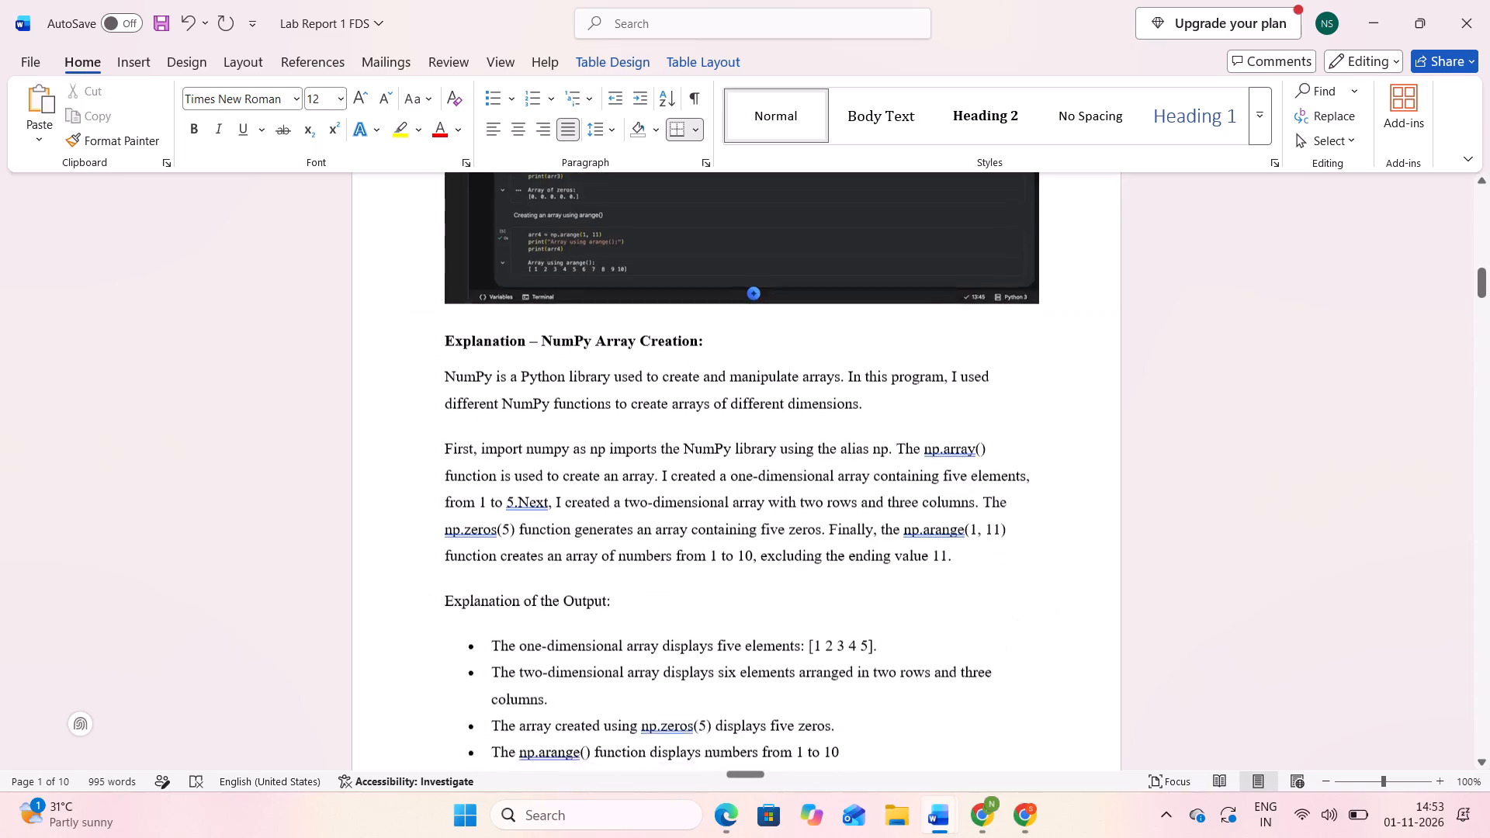
{"action": "scroll", "coordinate": [908, 517], "scroll_direction": "down", "scroll_amount": 1}
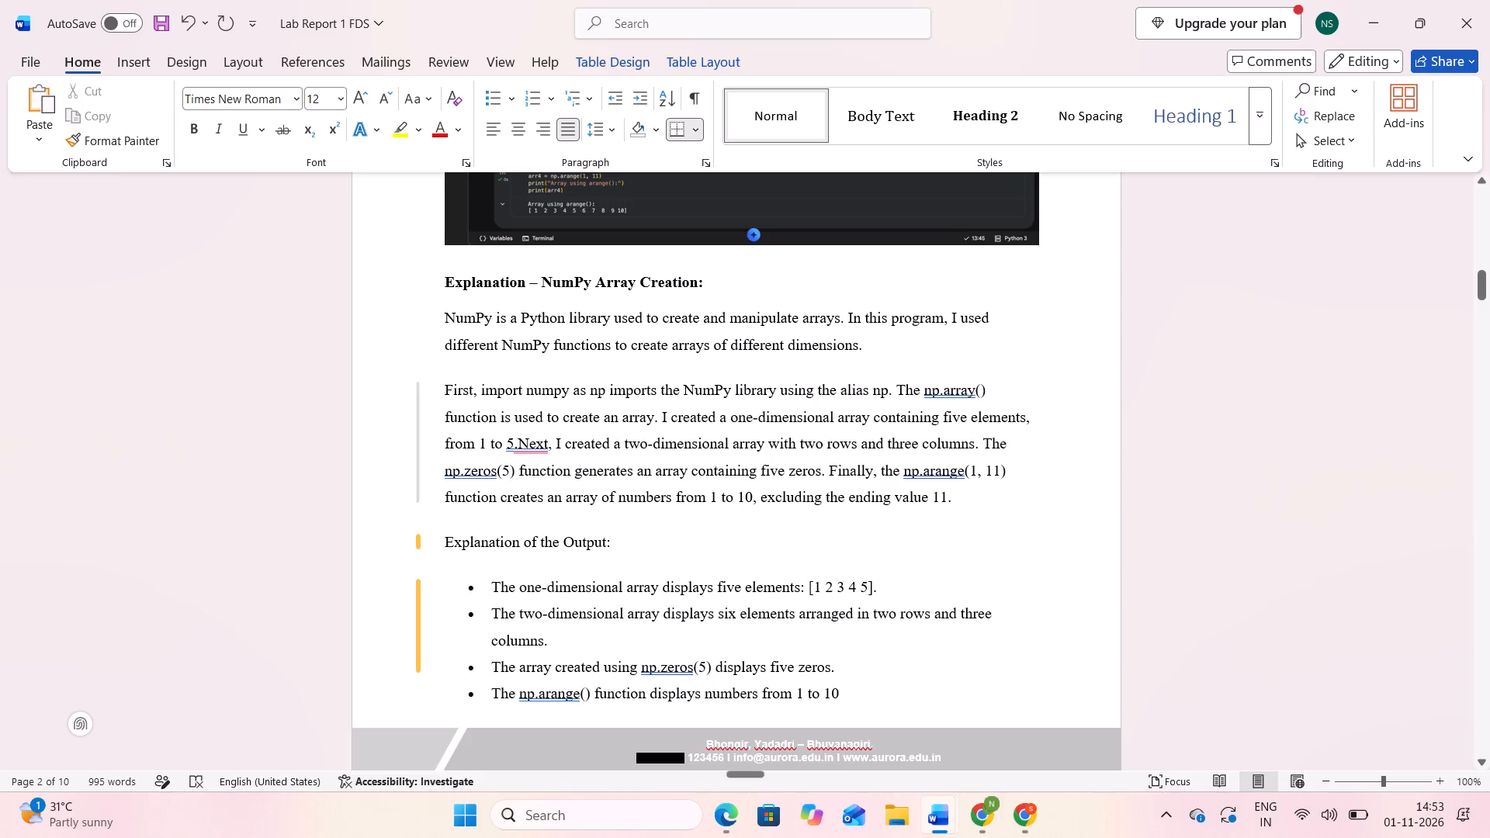
{"action": "scroll", "coordinate": [996, 404], "scroll_direction": "up", "scroll_amount": 3}
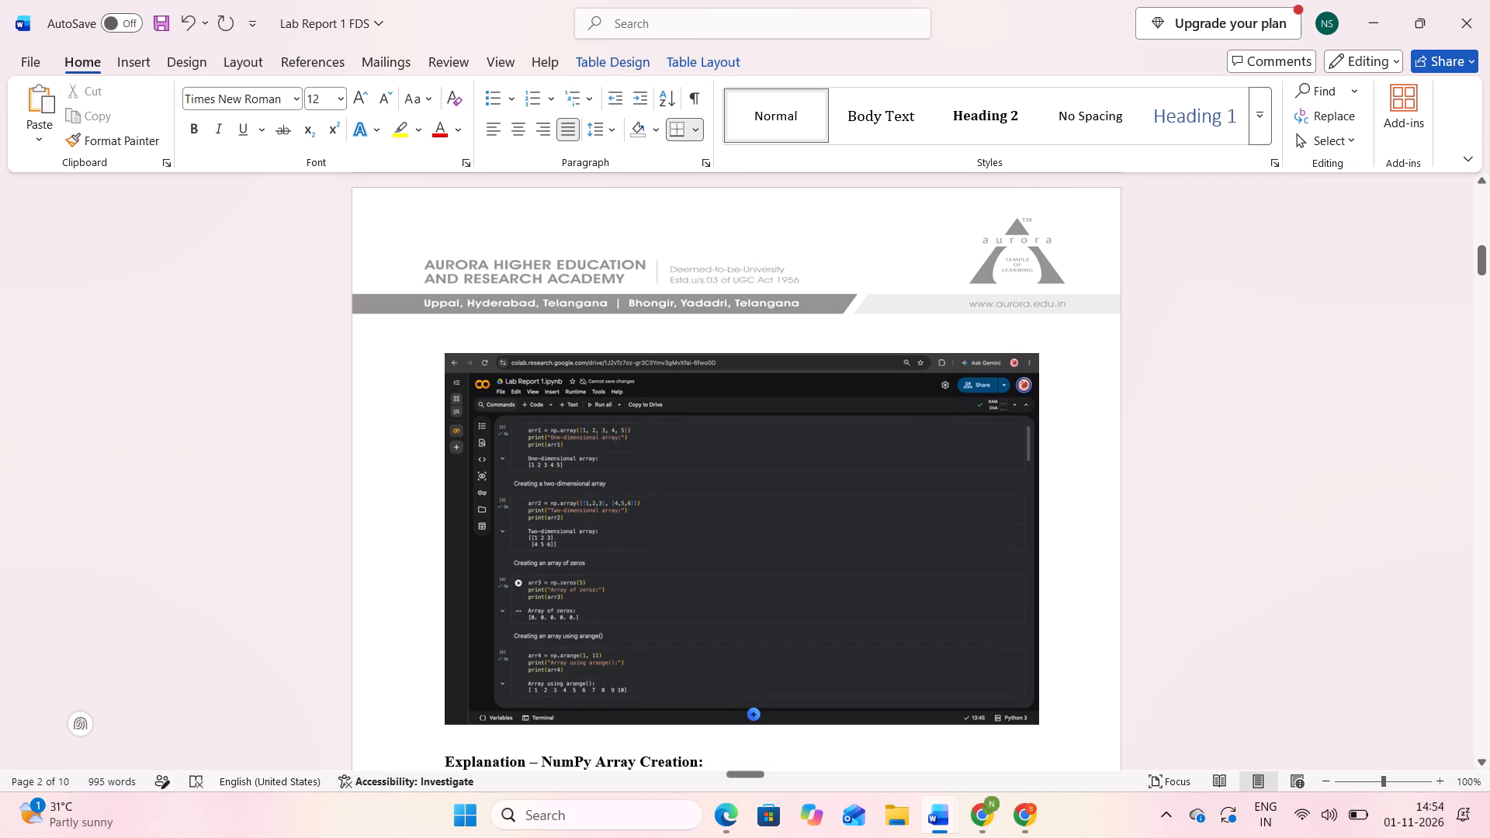
{"action": "left_click", "coordinate": [1018, 825]}
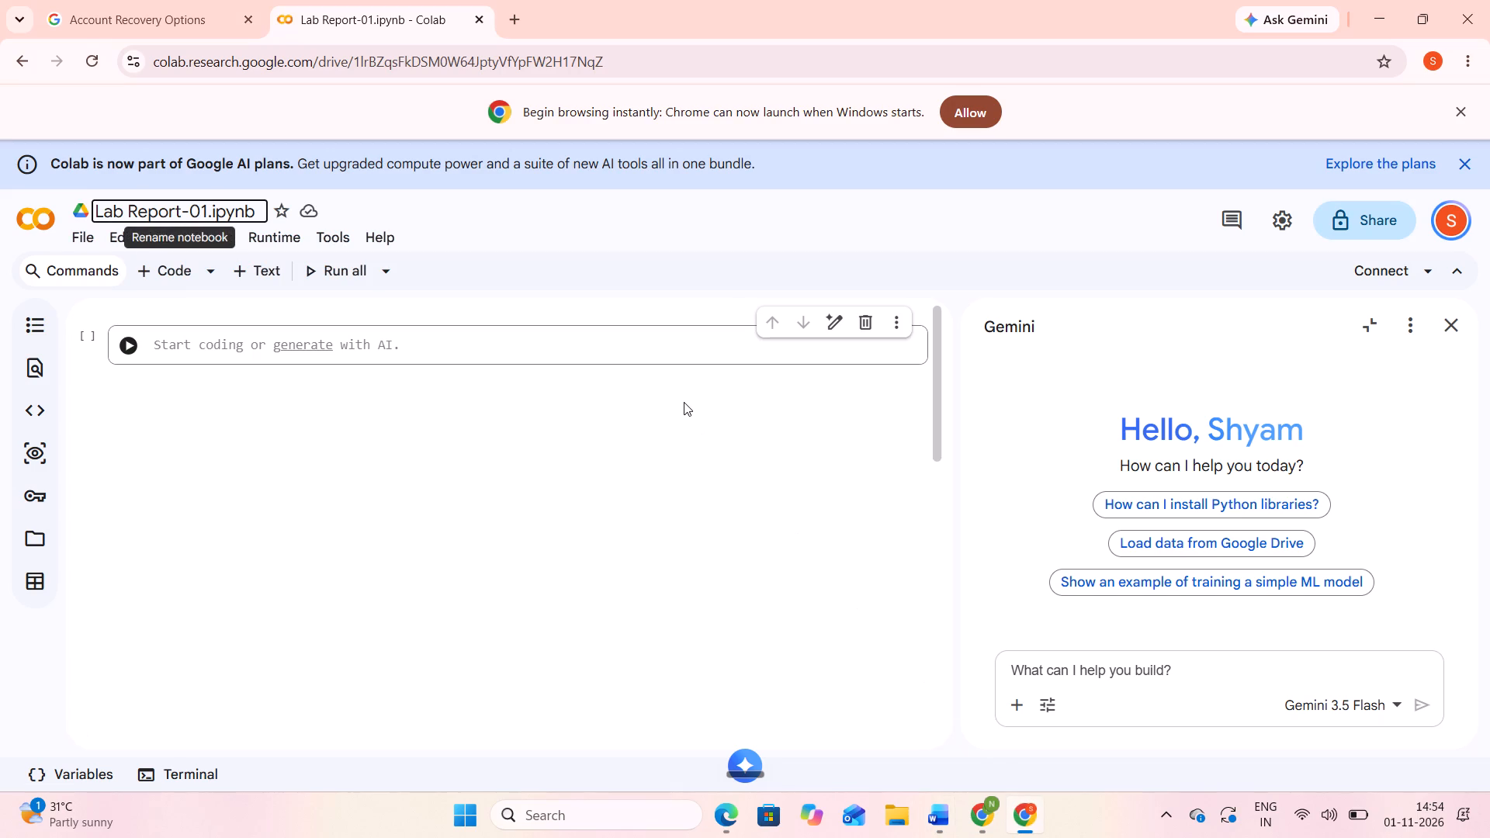
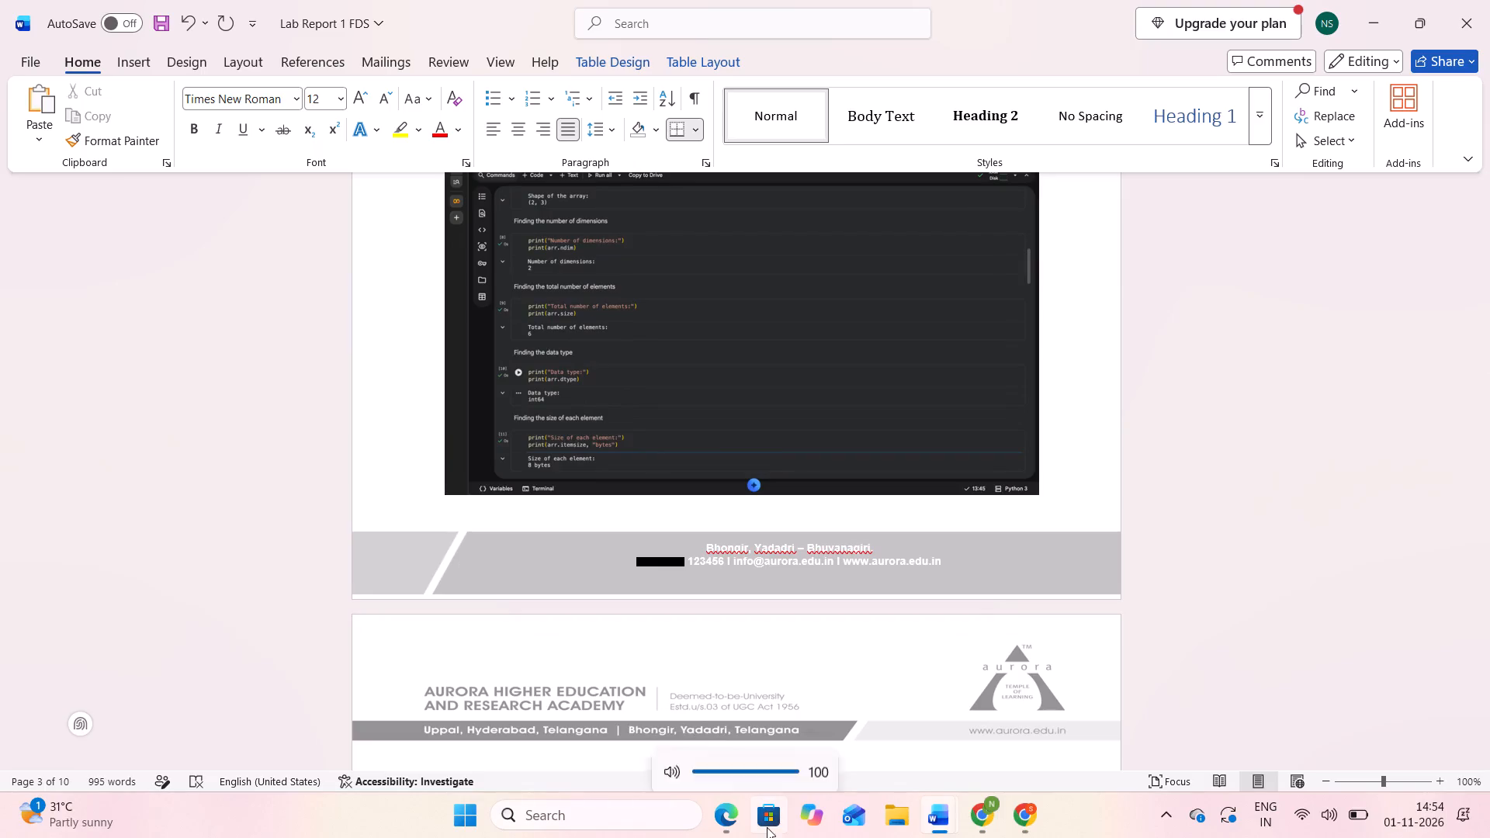
Switch to the reference notebook Lab Report 1.ipynb in Microsoft Edge and view its opening NumPy Array Creation section.
{"action": "left_click", "coordinate": [717, 777]}
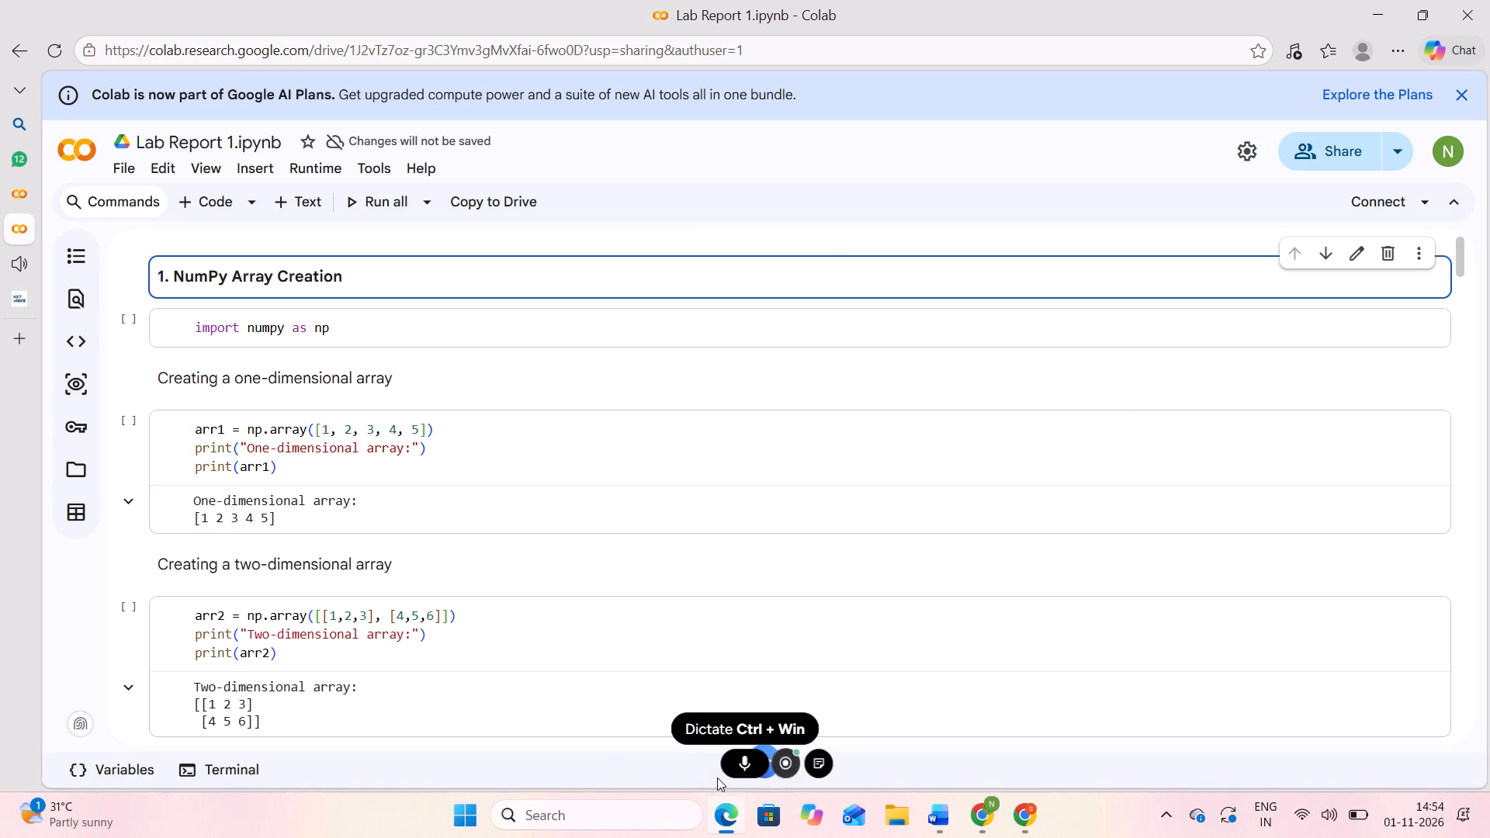
{"action": "scroll", "coordinate": [576, 528], "scroll_direction": "up", "scroll_amount": 1}
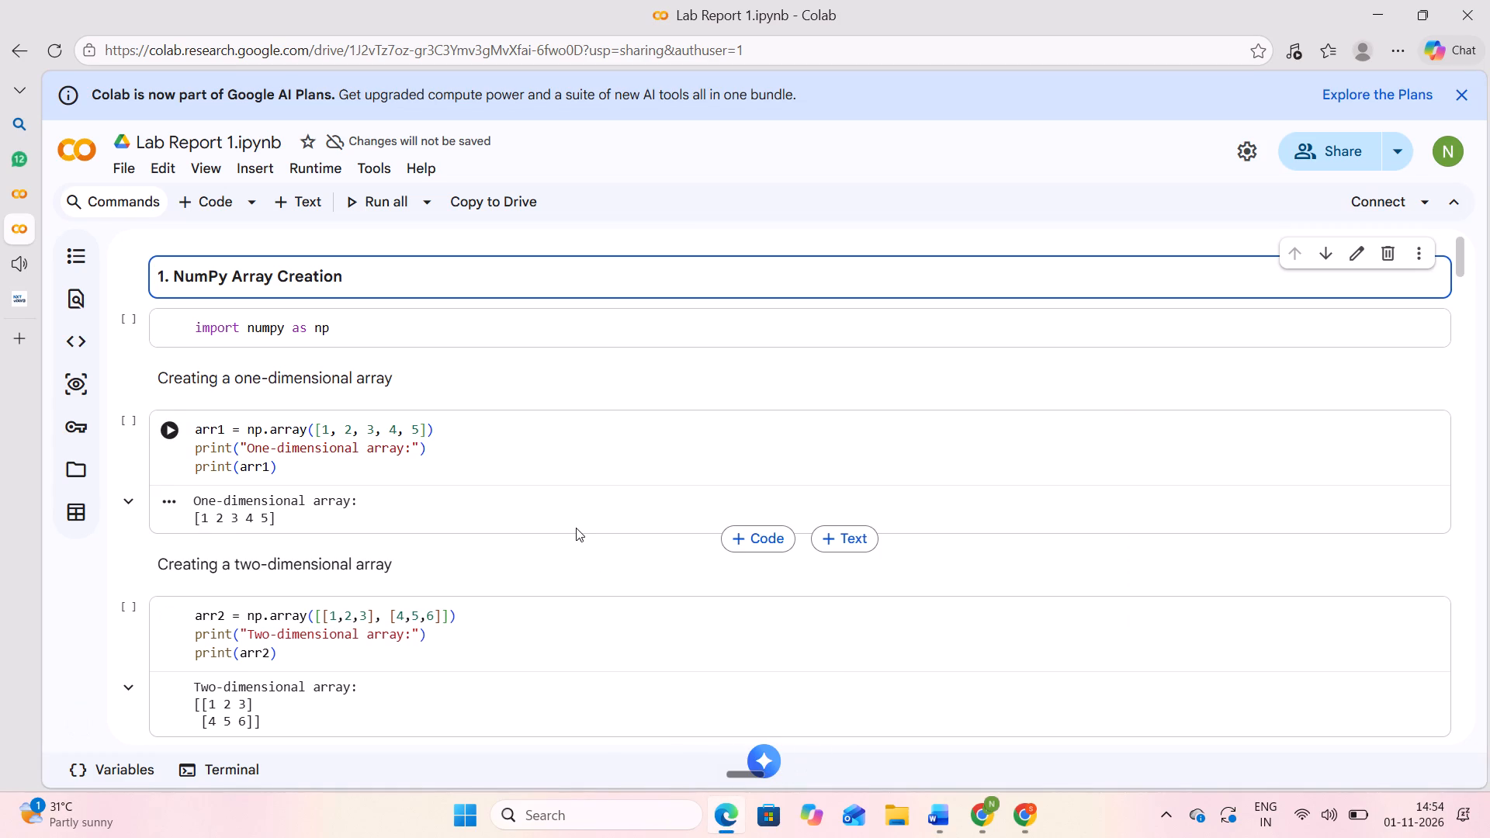
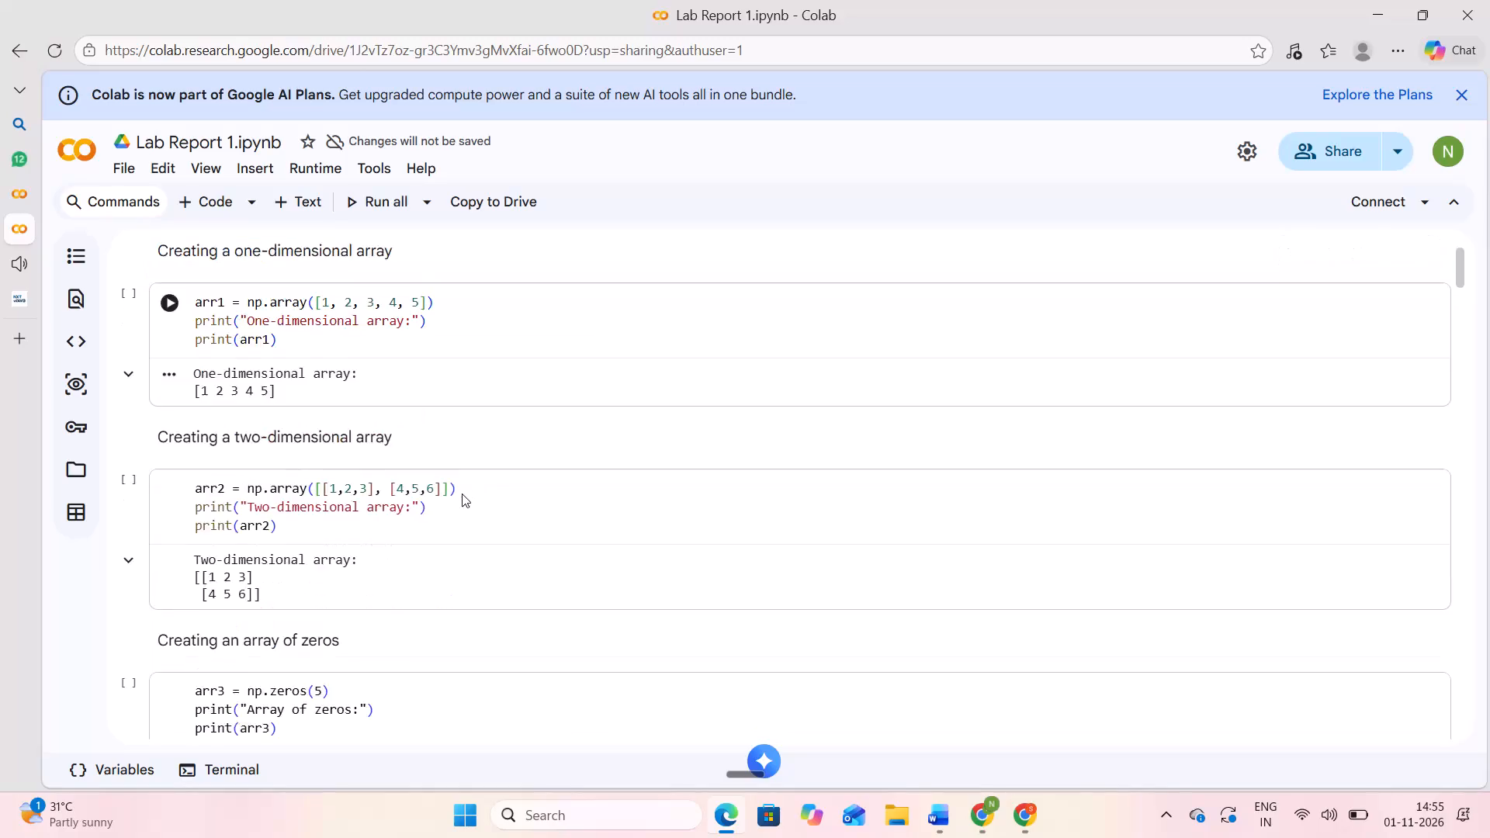
Close the duplicate Lab Report 1.ipynb tab, keeping one copy of the reference notebook open.
{"action": "scroll", "coordinate": [462, 493], "scroll_direction": "up", "scroll_amount": 7}
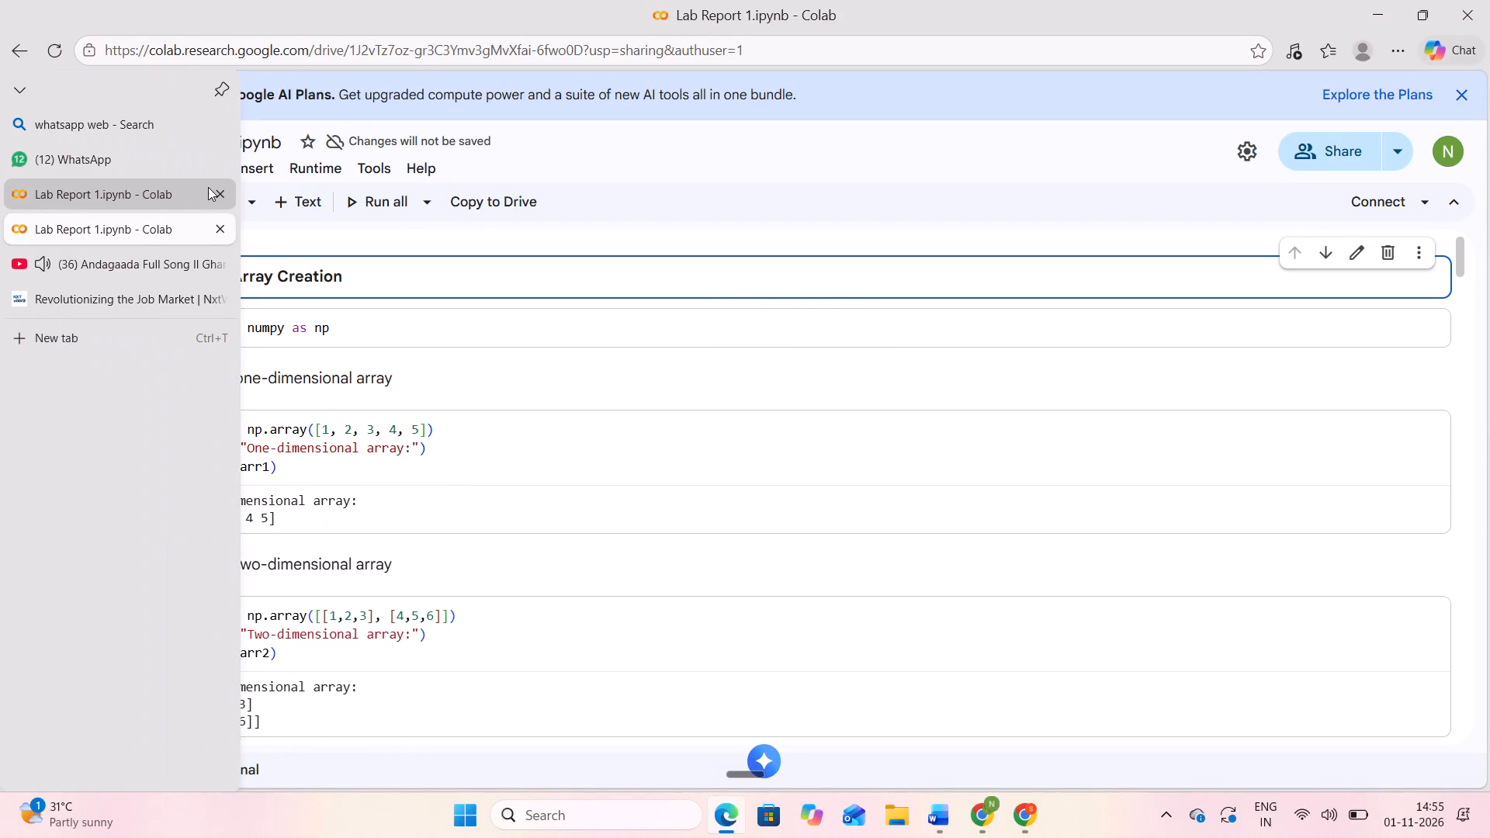
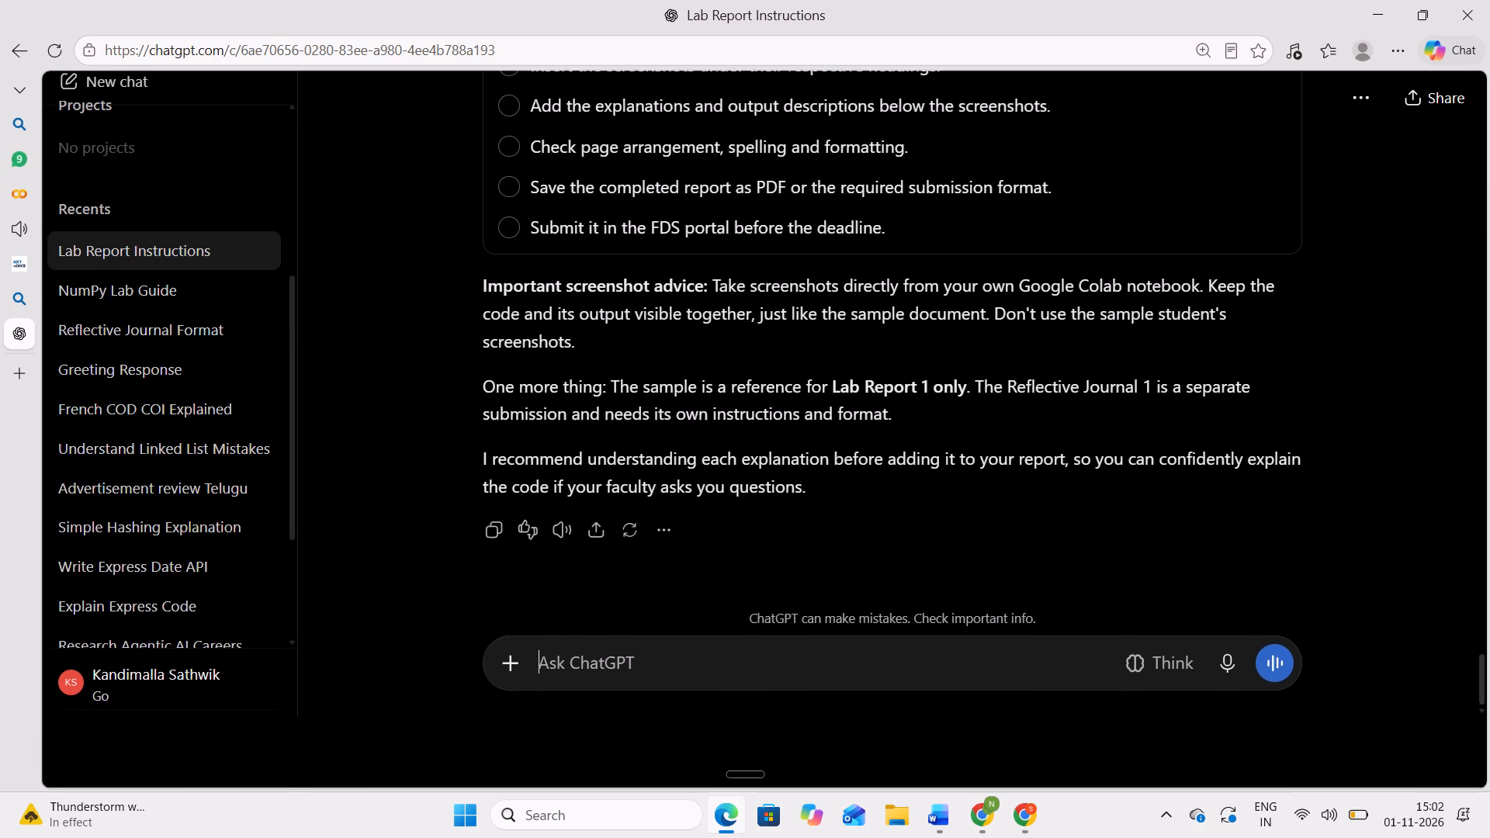
{"action": "scroll", "coordinate": [983, 525], "scroll_direction": "down", "scroll_amount": 6}
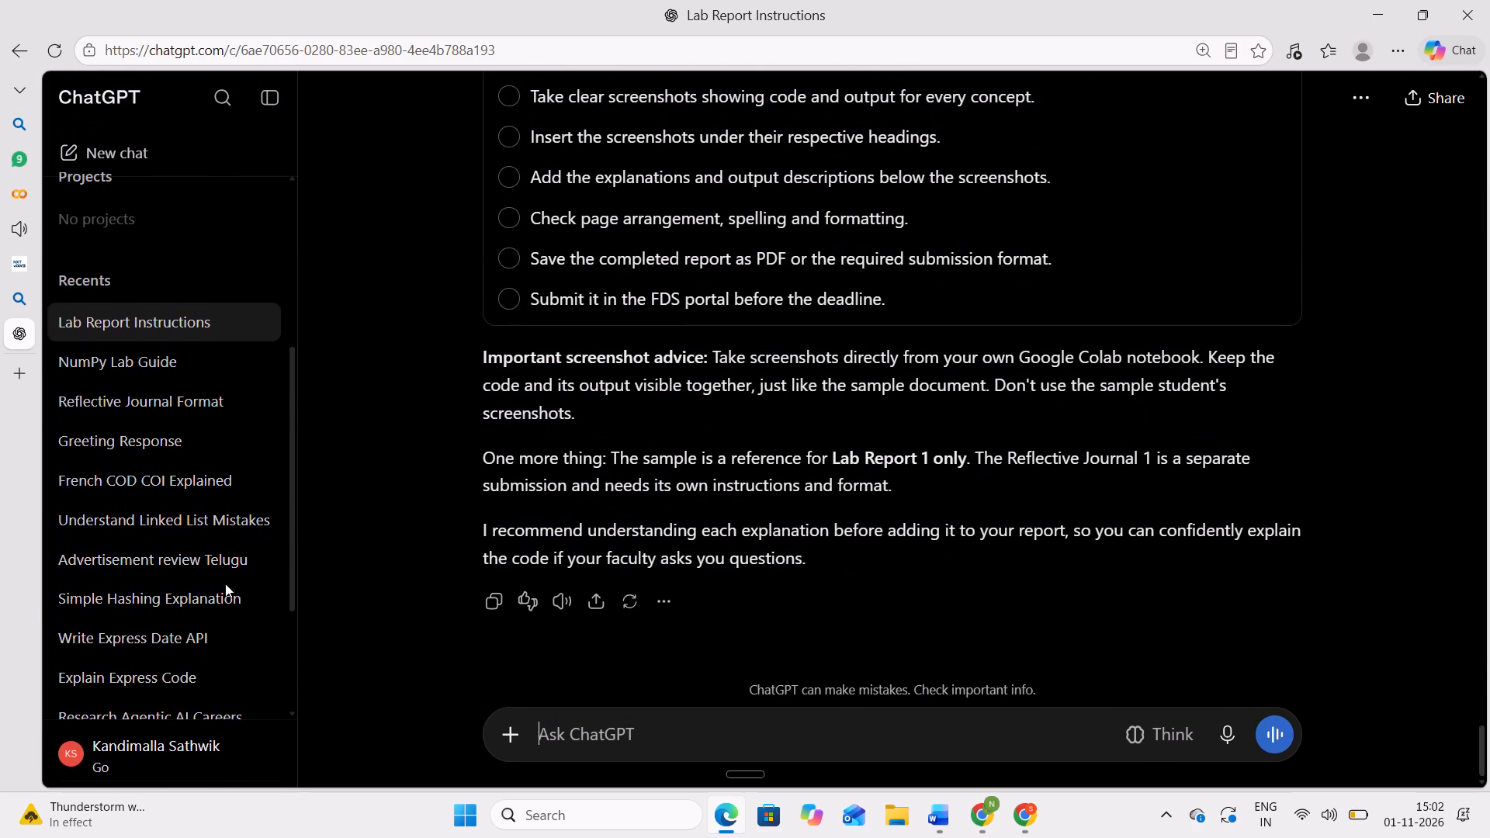
{"action": "scroll", "coordinate": [200, 599], "scroll_direction": "right", "scroll_amount": 2}
{"action": "scroll", "coordinate": [200, 599], "scroll_direction": "up", "scroll_amount": 2}
{"action": "scroll", "coordinate": [200, 599], "scroll_direction": "right", "scroll_amount": 1}
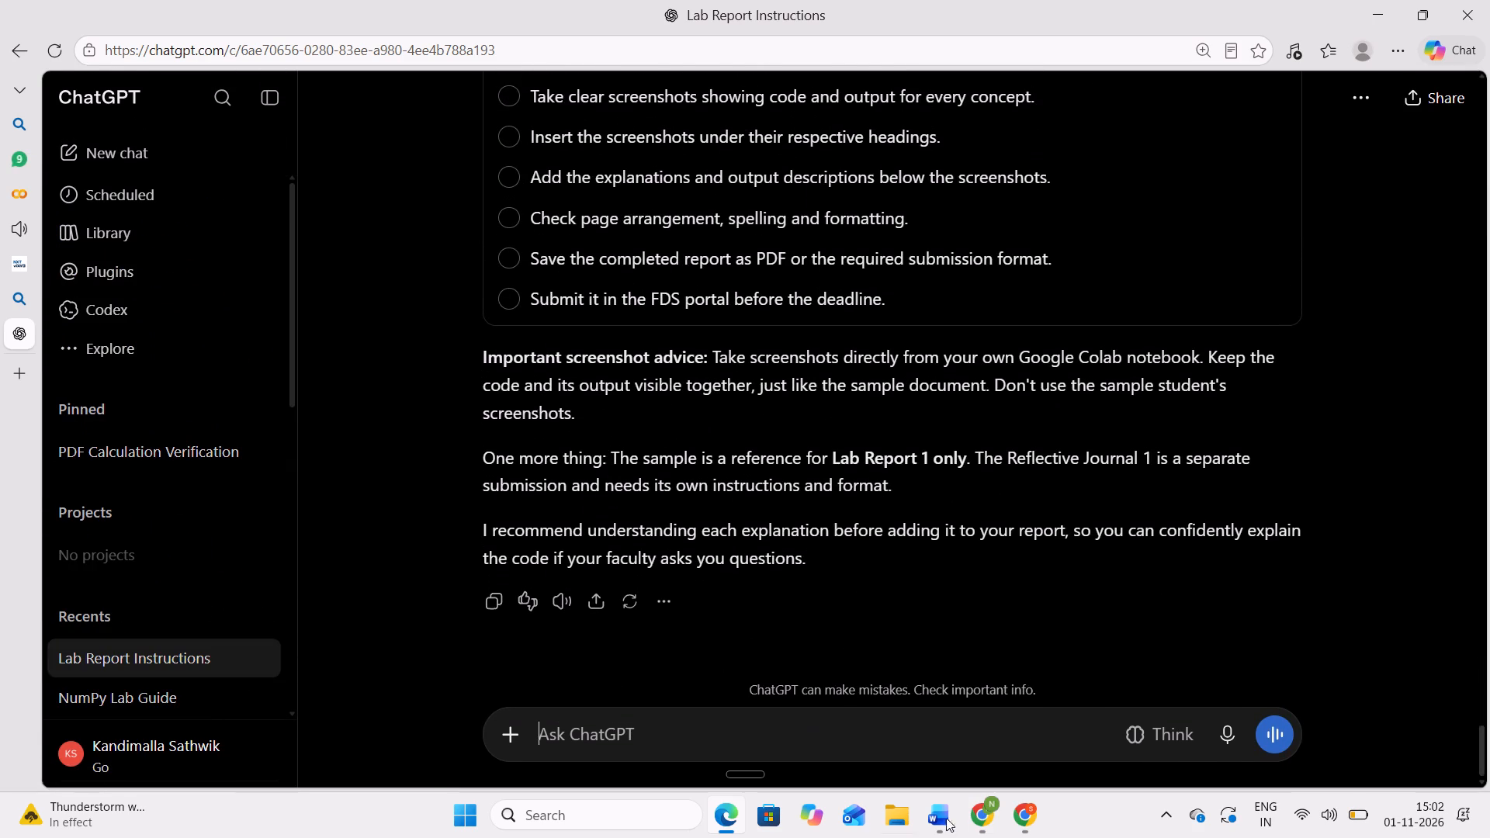
Bring up the Lab Report 1.ipynb notebook in Colab and view its NumPy Array Creation section.
{"action": "left_click", "coordinate": [998, 762]}
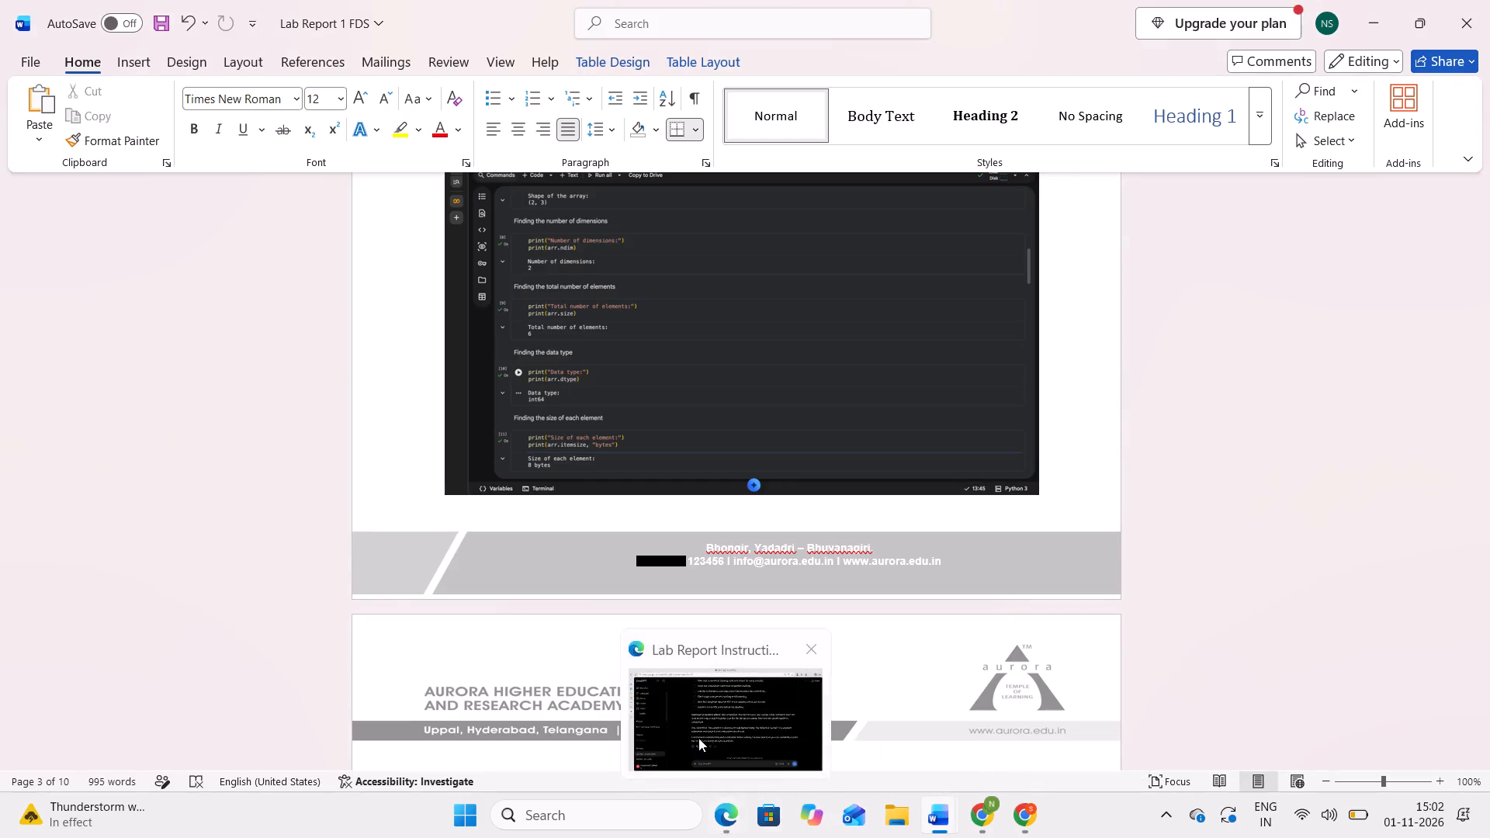
{"action": "left_click", "coordinate": [698, 738]}
{"action": "left_click", "coordinate": [26, 189]}
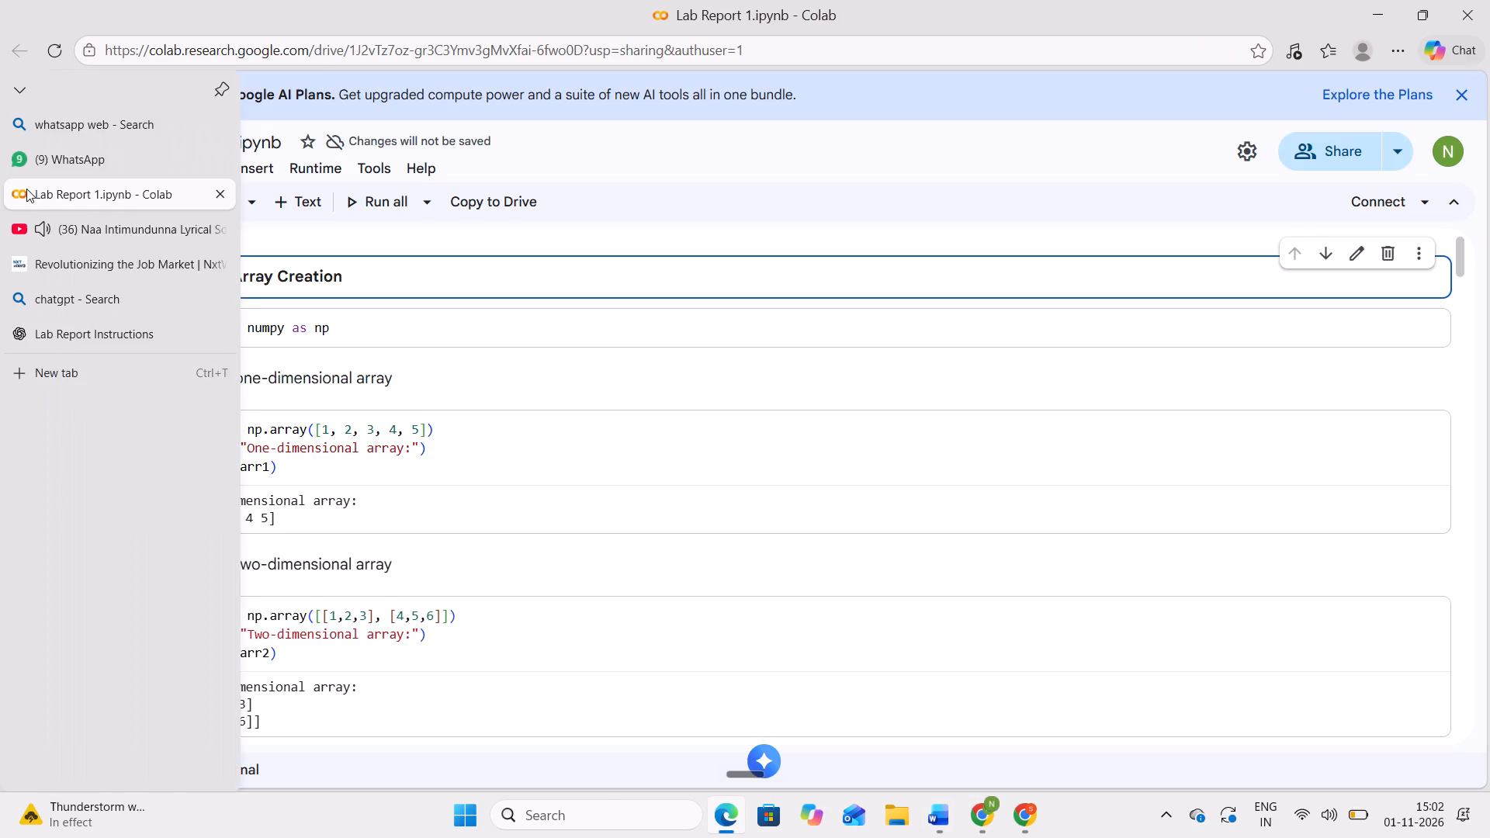
{"action": "scroll", "coordinate": [251, 369], "scroll_direction": "up", "scroll_amount": 4}
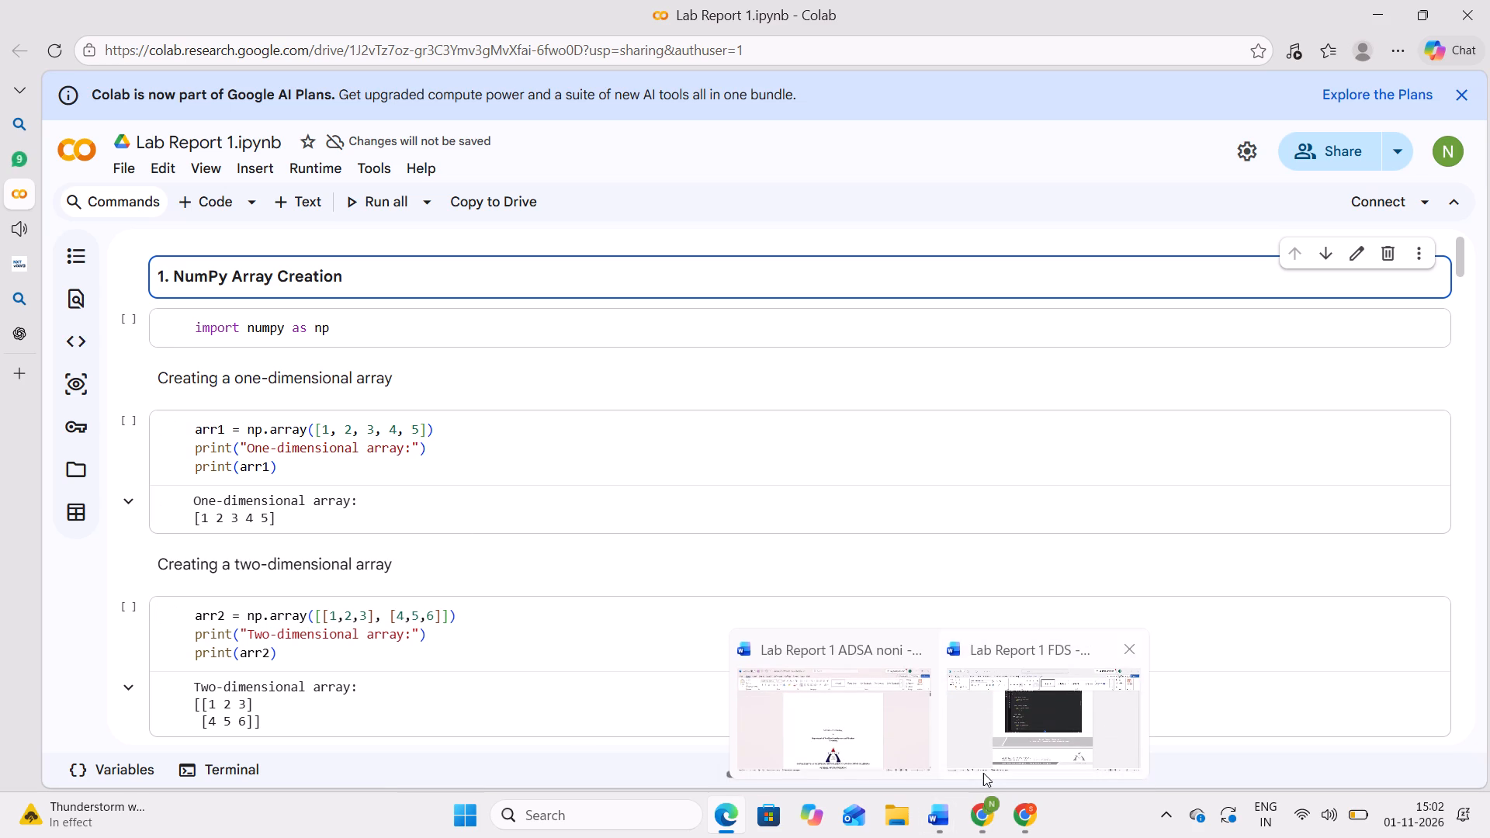
Switch to the Lab Report 1 FDS document in Word and examine its details table and NumPy Array Creation section.
{"action": "left_click", "coordinate": [920, 646]}
{"action": "left_click", "coordinate": [936, 708]}
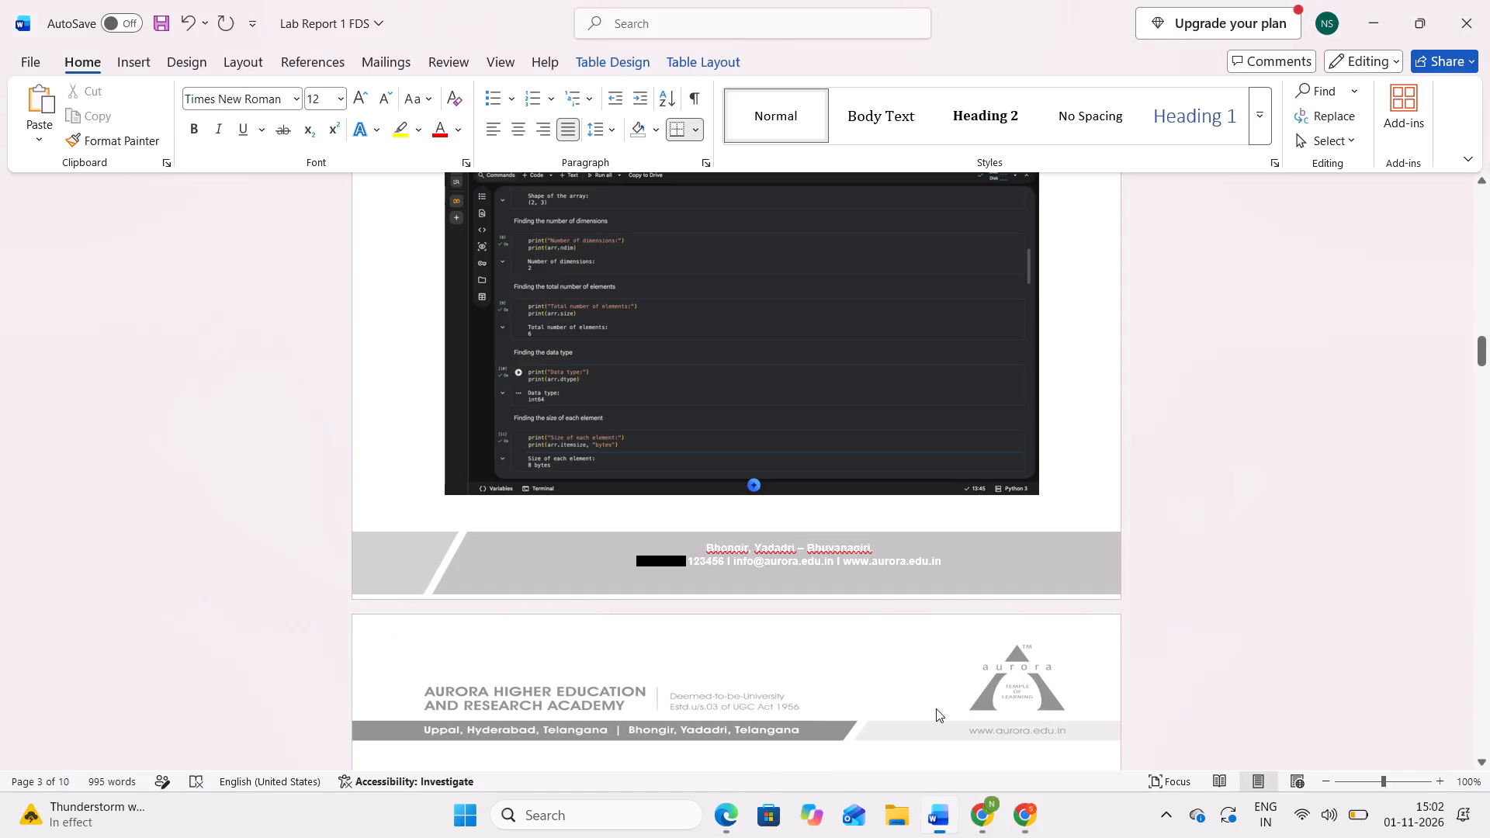
{"action": "scroll", "coordinate": [792, 410], "scroll_direction": "up", "scroll_amount": 17}
{"action": "scroll", "coordinate": [792, 410], "scroll_direction": "down", "scroll_amount": 2}
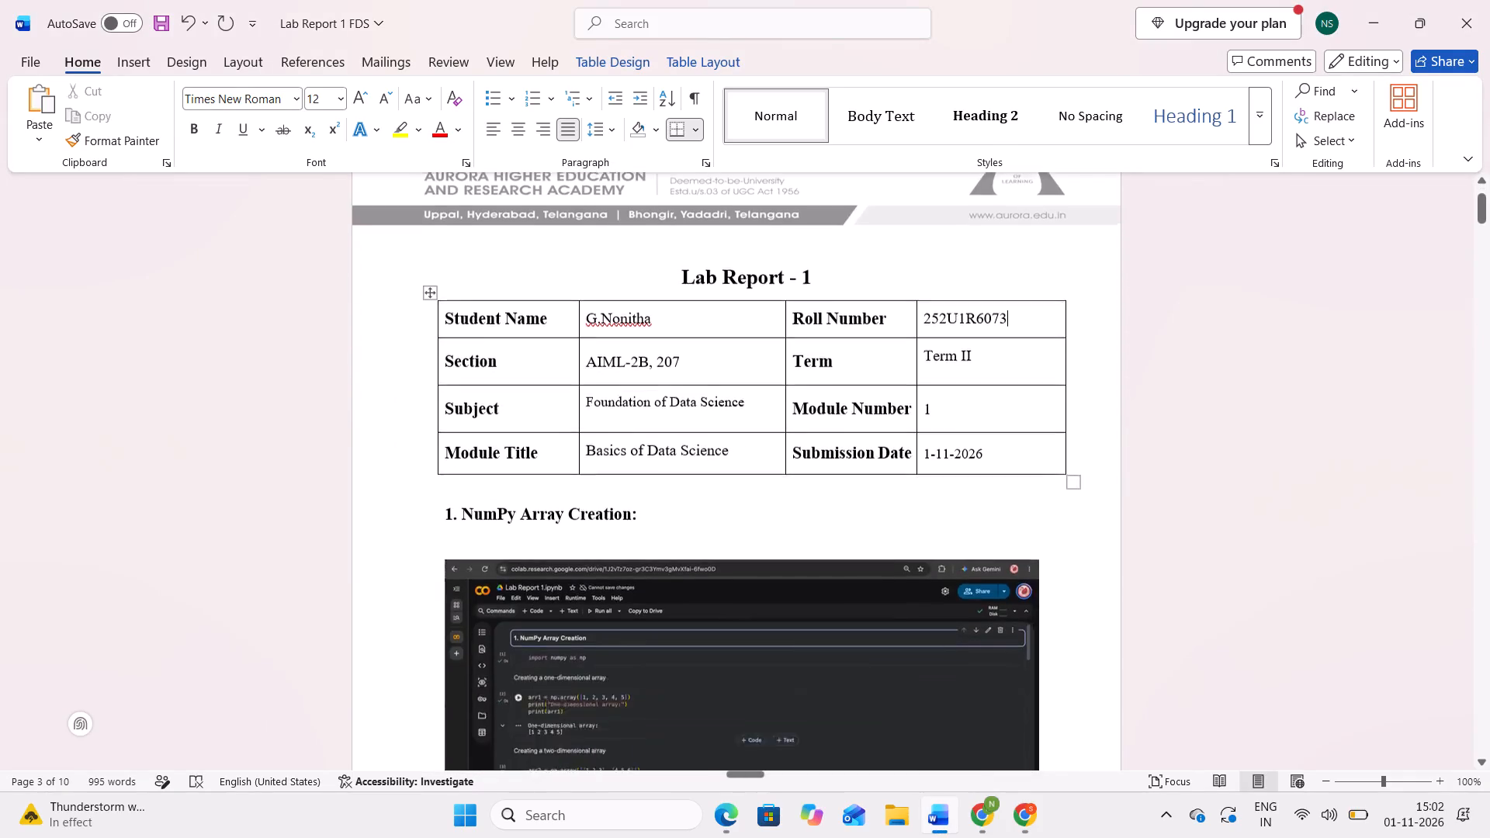
{"action": "scroll", "coordinate": [792, 410], "scroll_direction": "down", "scroll_amount": 6}
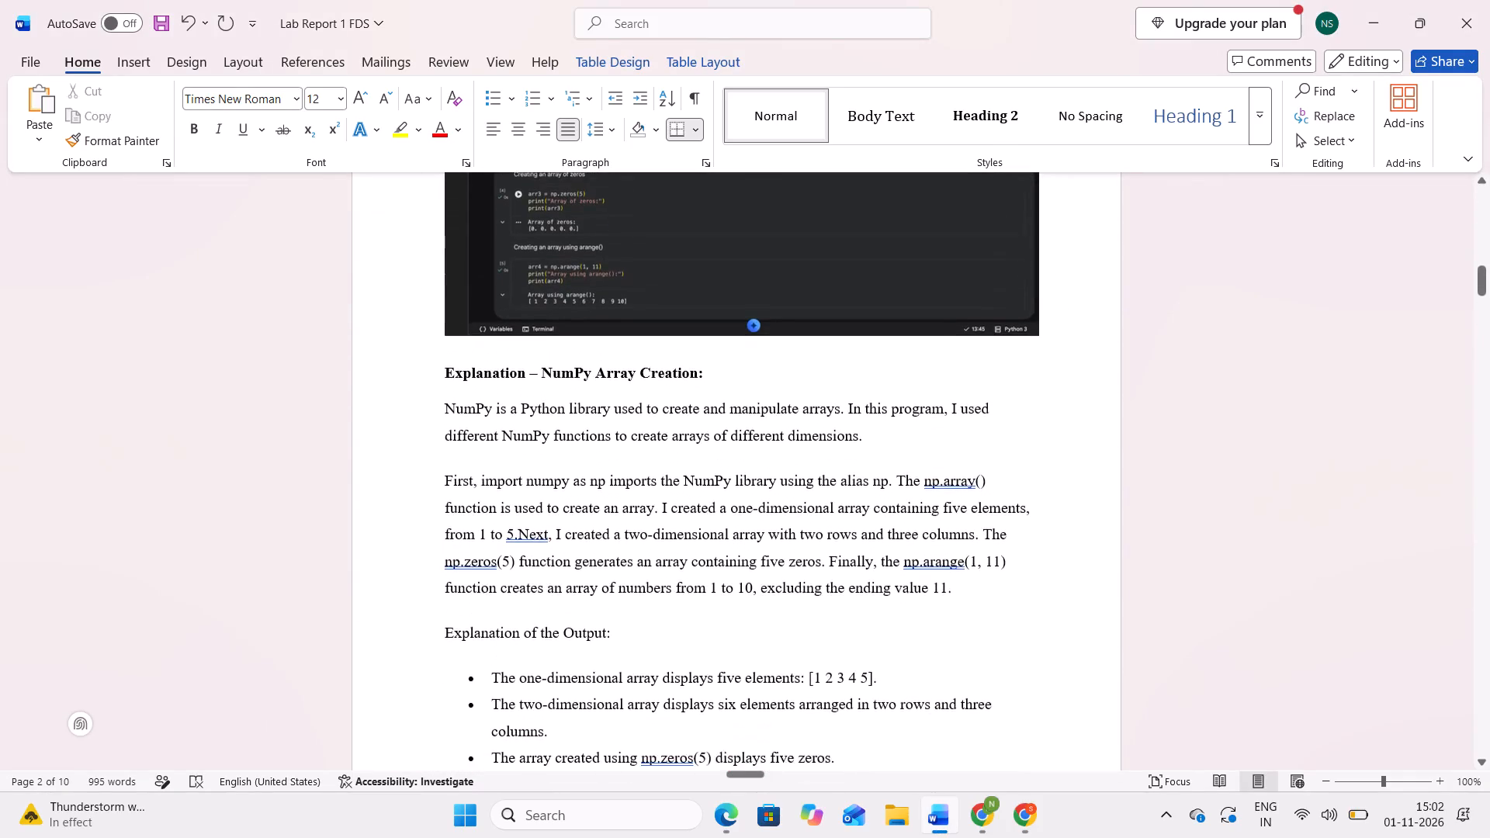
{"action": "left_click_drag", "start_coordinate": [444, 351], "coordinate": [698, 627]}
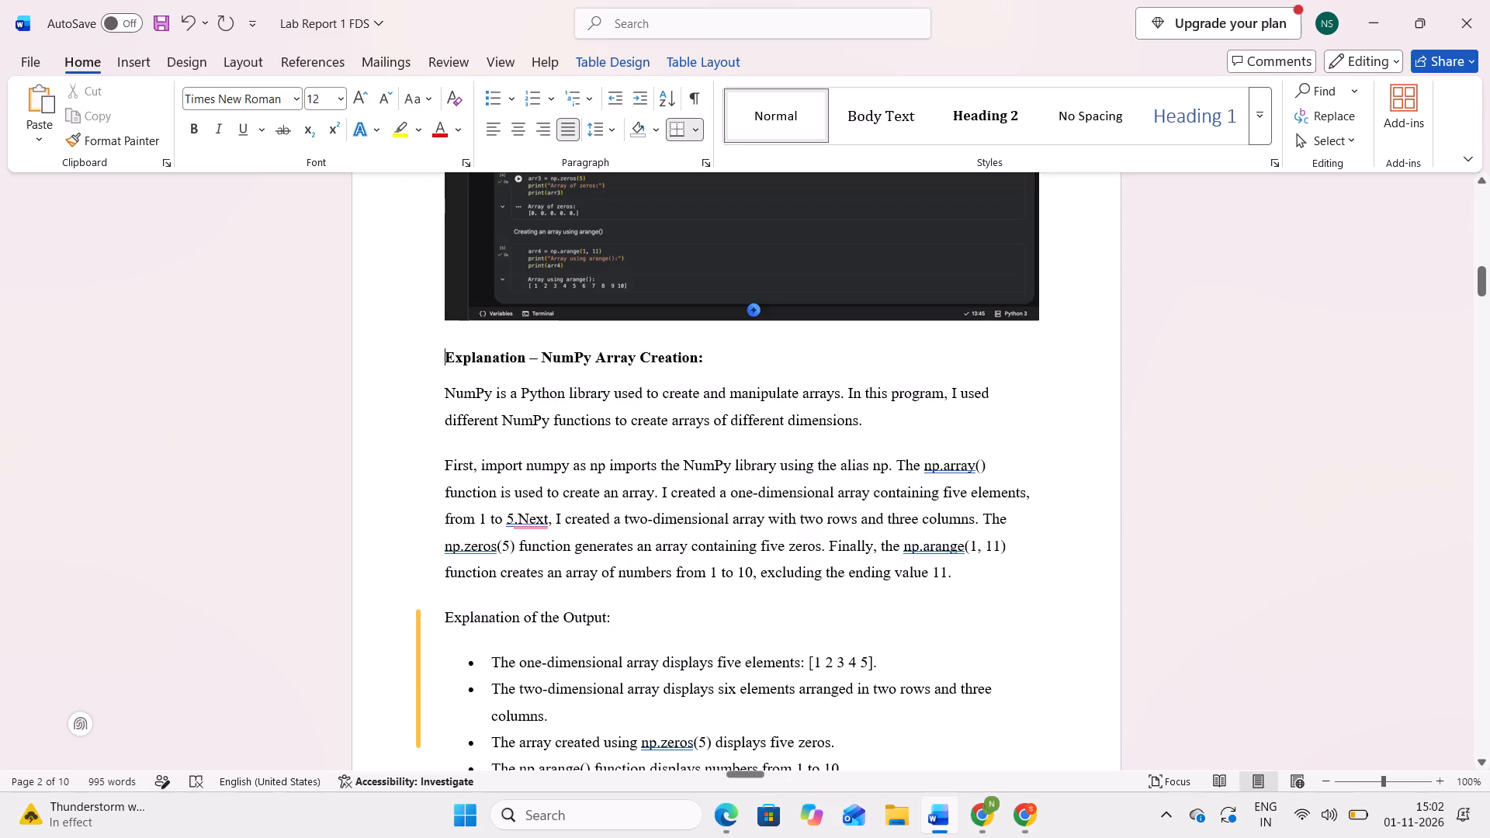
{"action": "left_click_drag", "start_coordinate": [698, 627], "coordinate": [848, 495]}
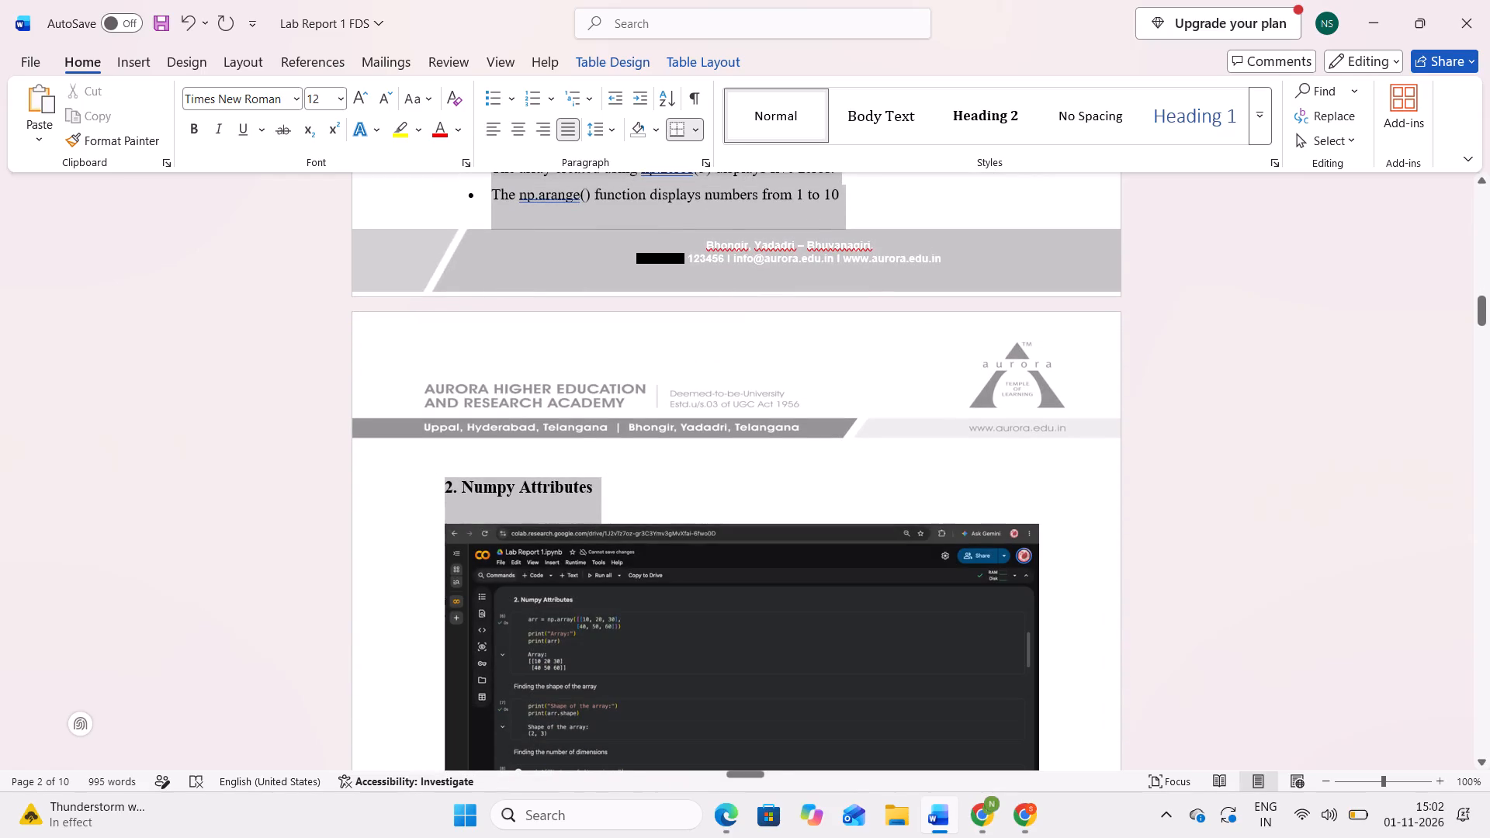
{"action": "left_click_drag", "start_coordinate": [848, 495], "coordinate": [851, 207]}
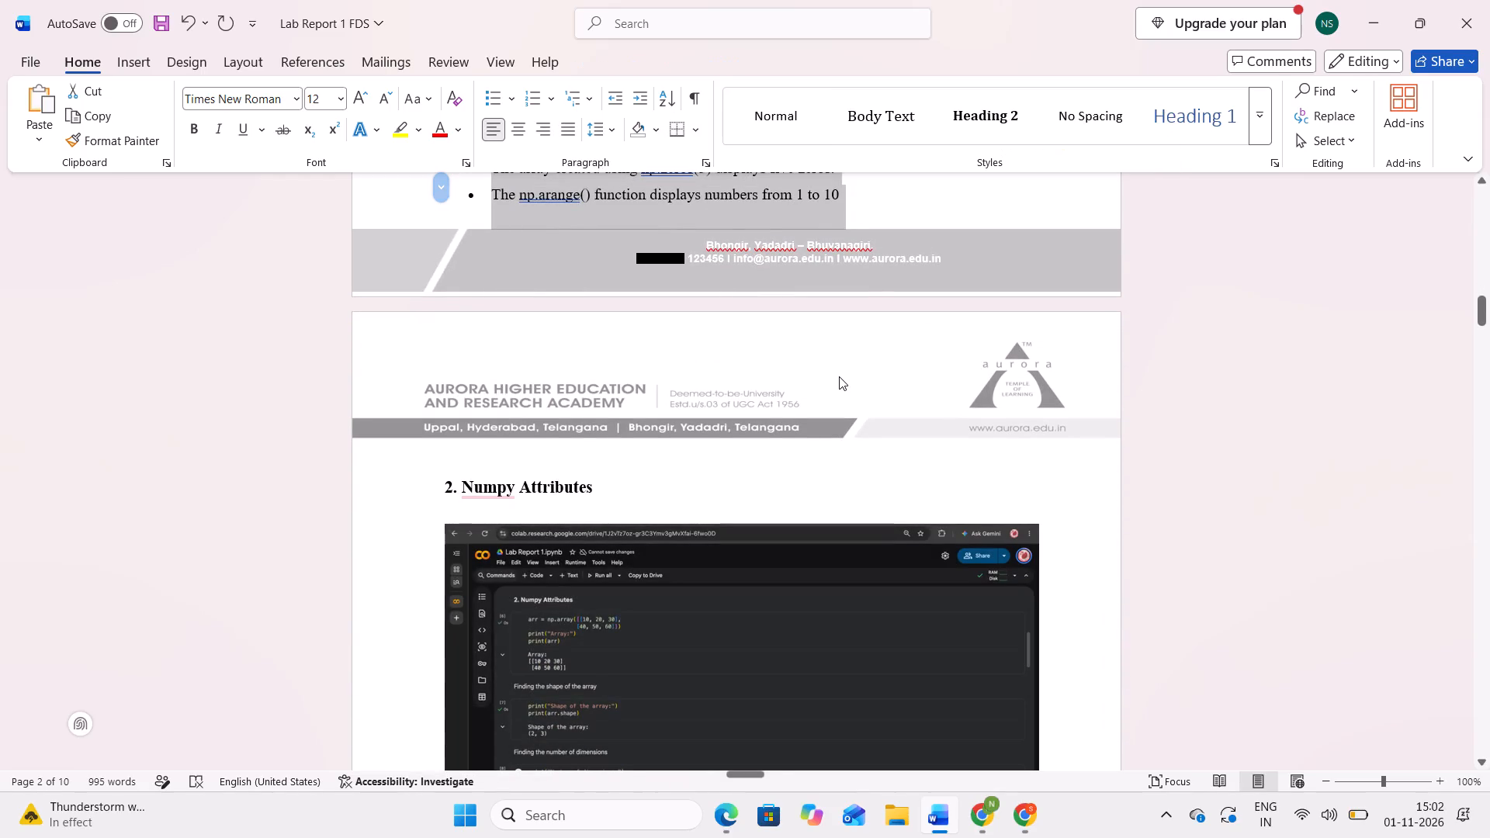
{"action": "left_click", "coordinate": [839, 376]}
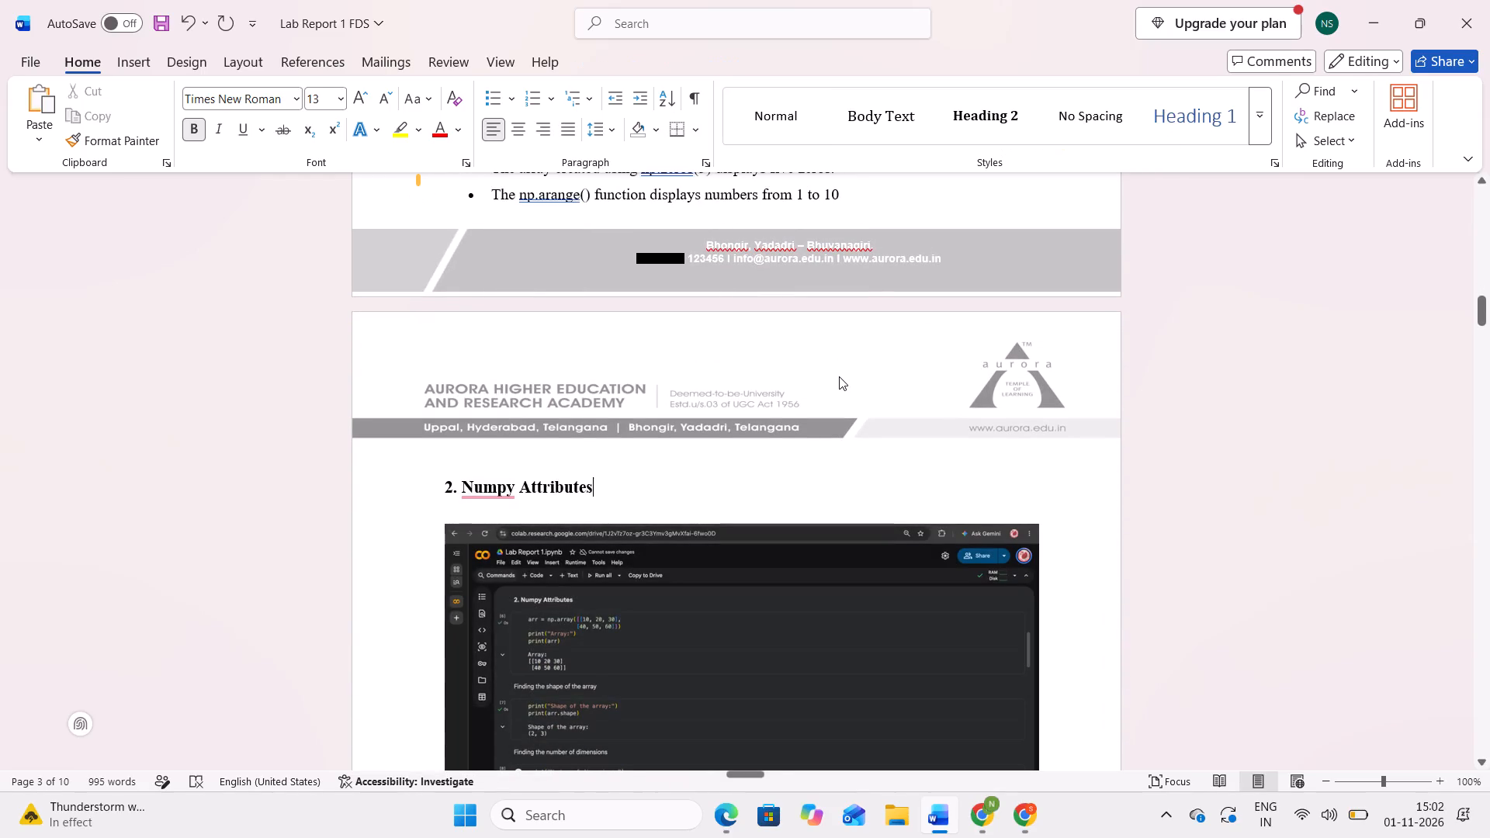
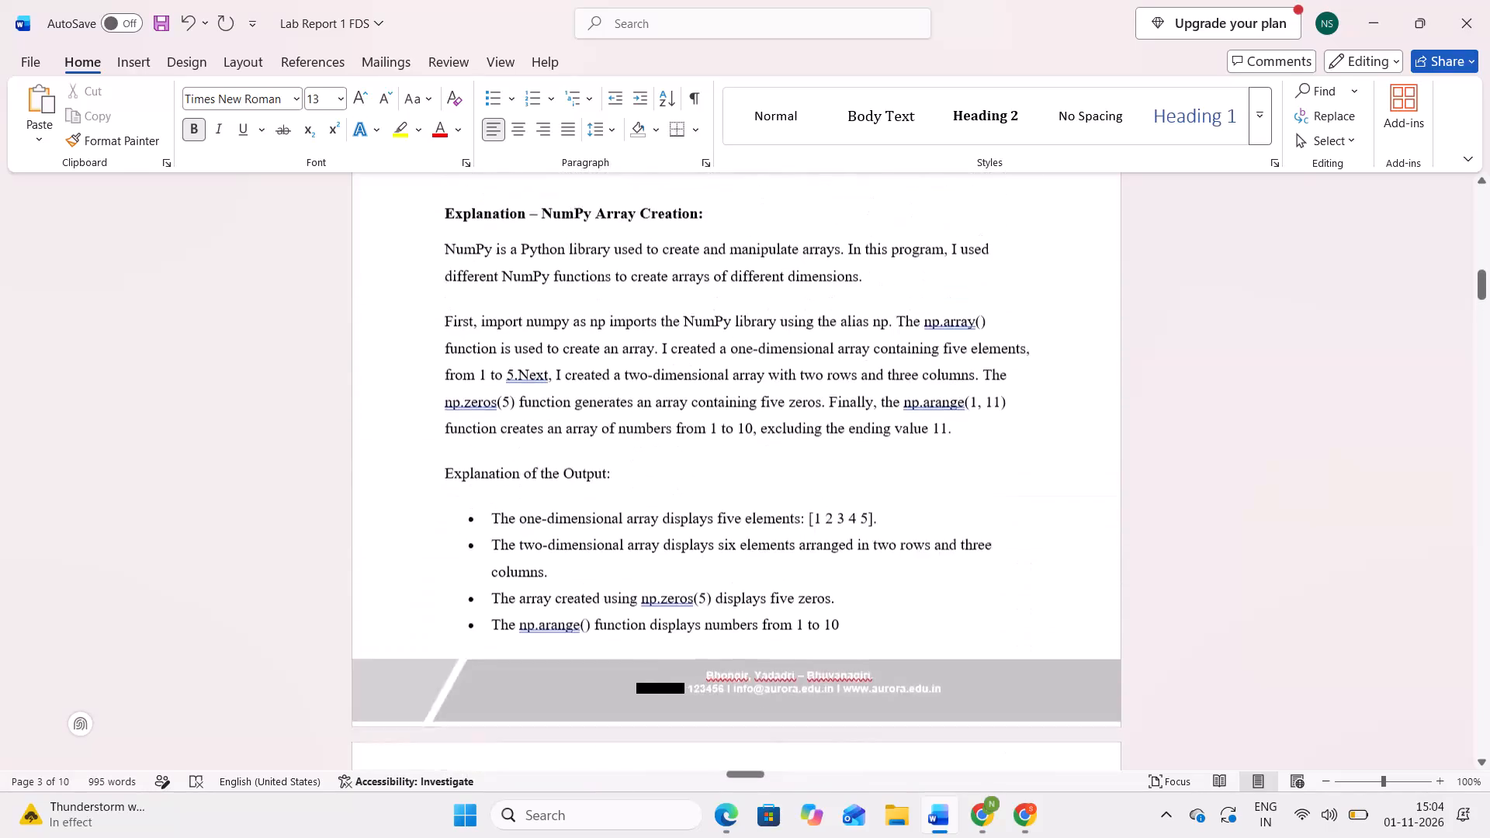
Copy the NumPy Array Creation explanation, from its heading through the last output bullet about np.arange().
{"action": "scroll", "coordinate": [839, 376], "scroll_direction": "up", "scroll_amount": 1}
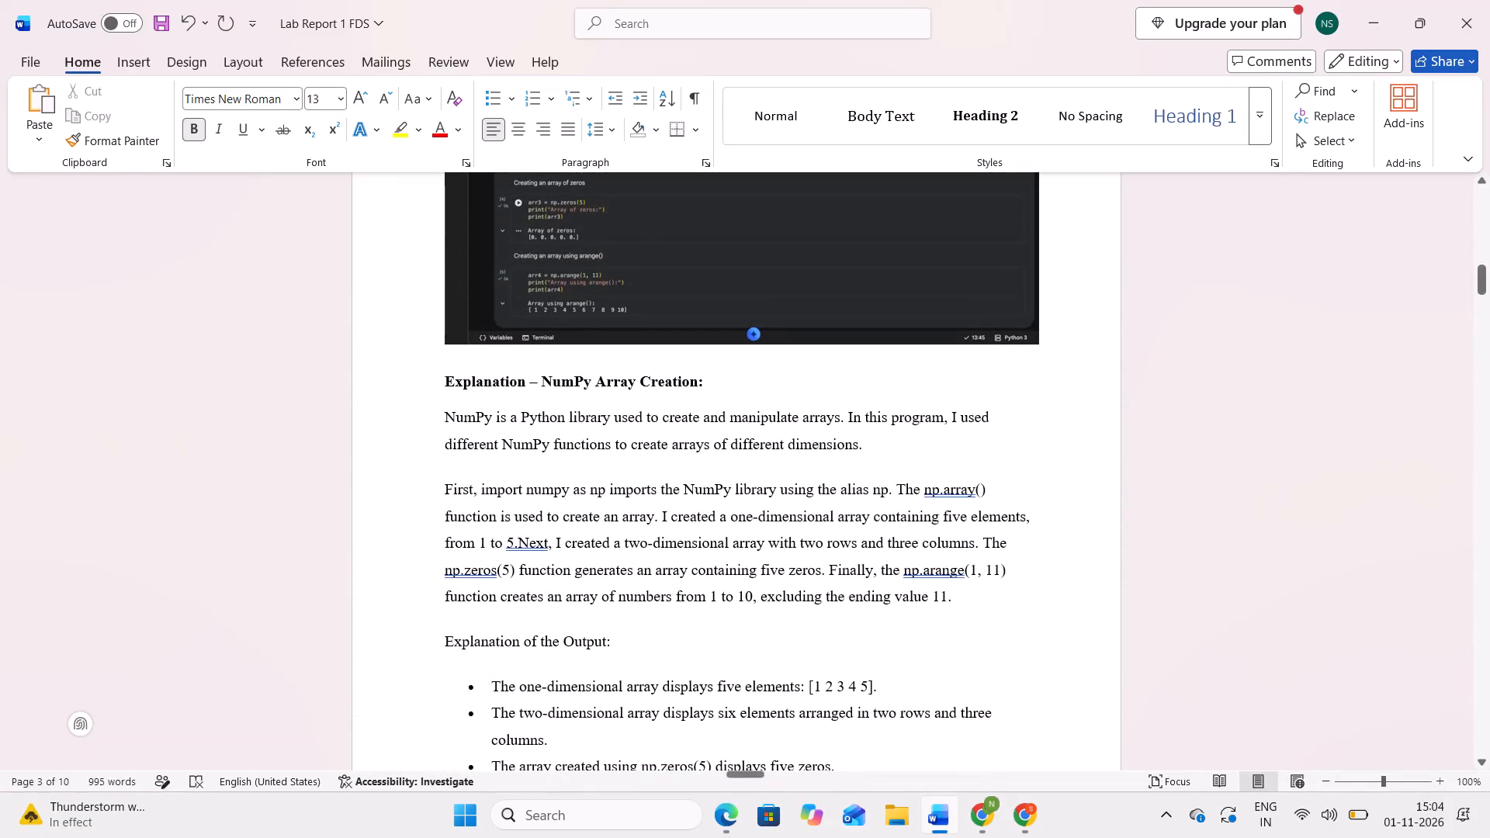
{"action": "left_click_drag", "start_coordinate": [438, 378], "coordinate": [677, 727]}
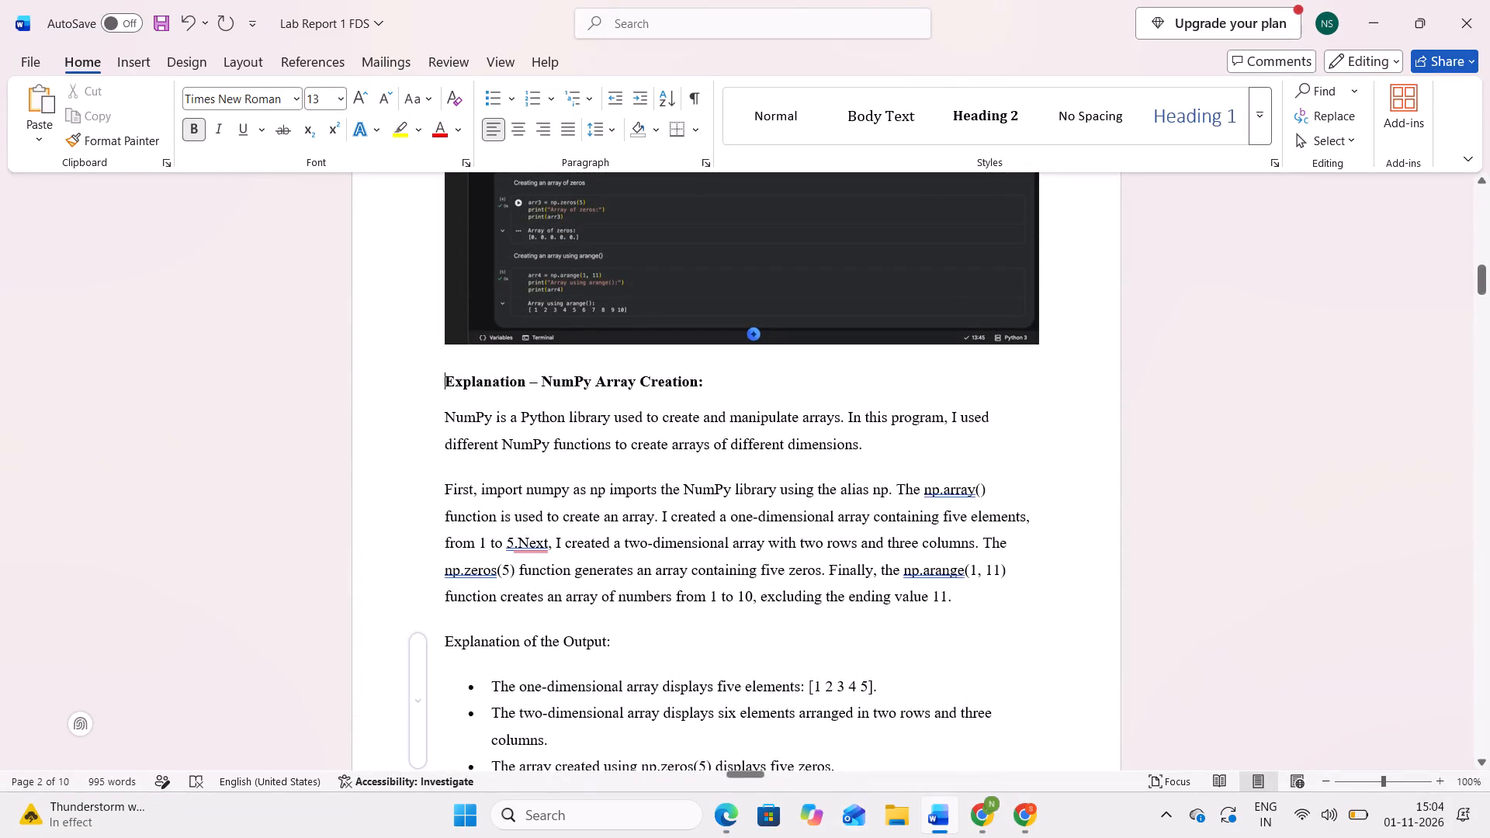
{"action": "left_click_drag", "start_coordinate": [677, 727], "coordinate": [715, 748]}
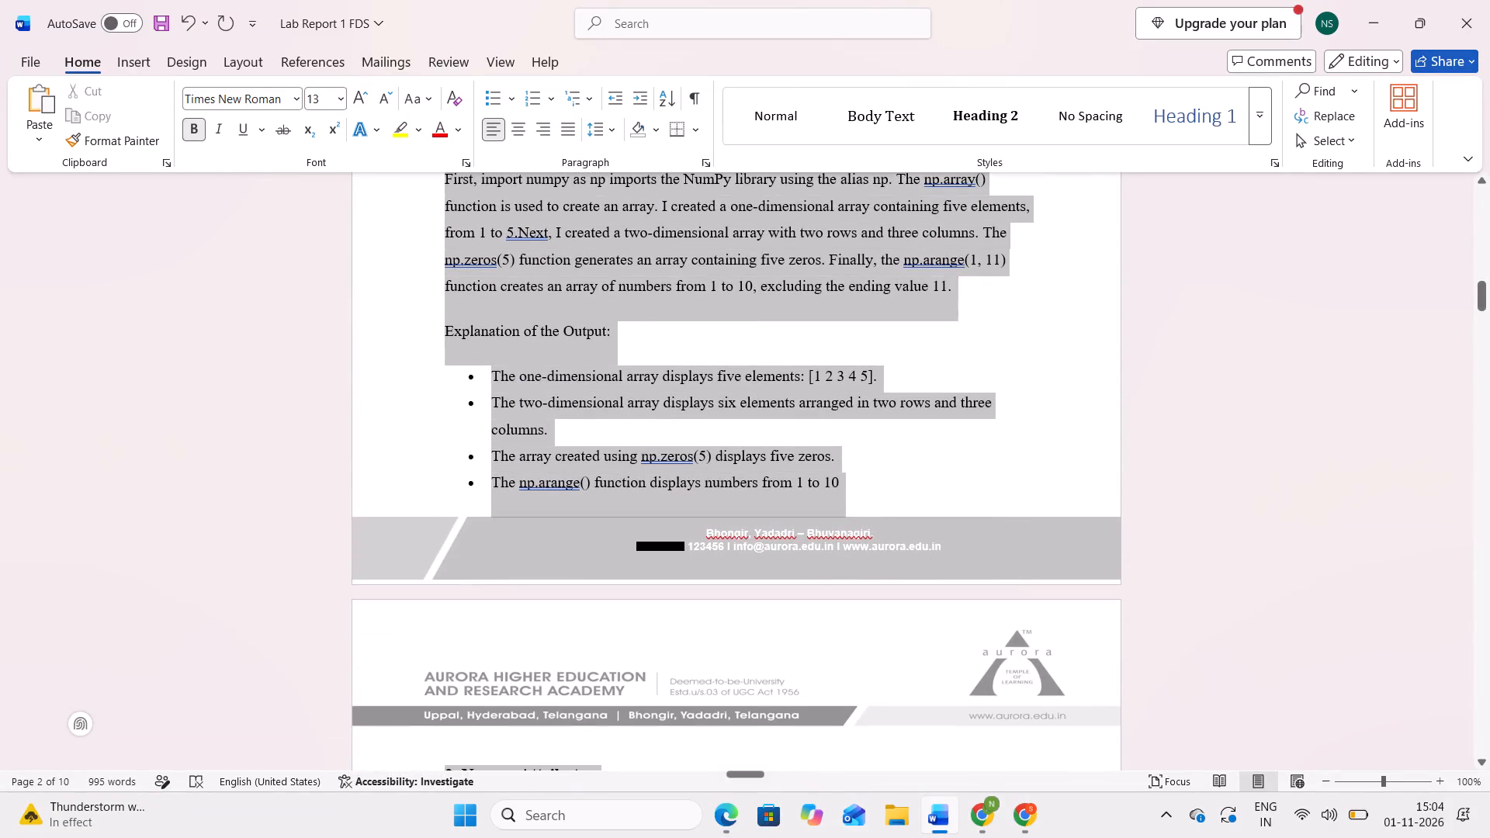
{"action": "left_click_drag", "start_coordinate": [715, 748], "coordinate": [851, 480]}
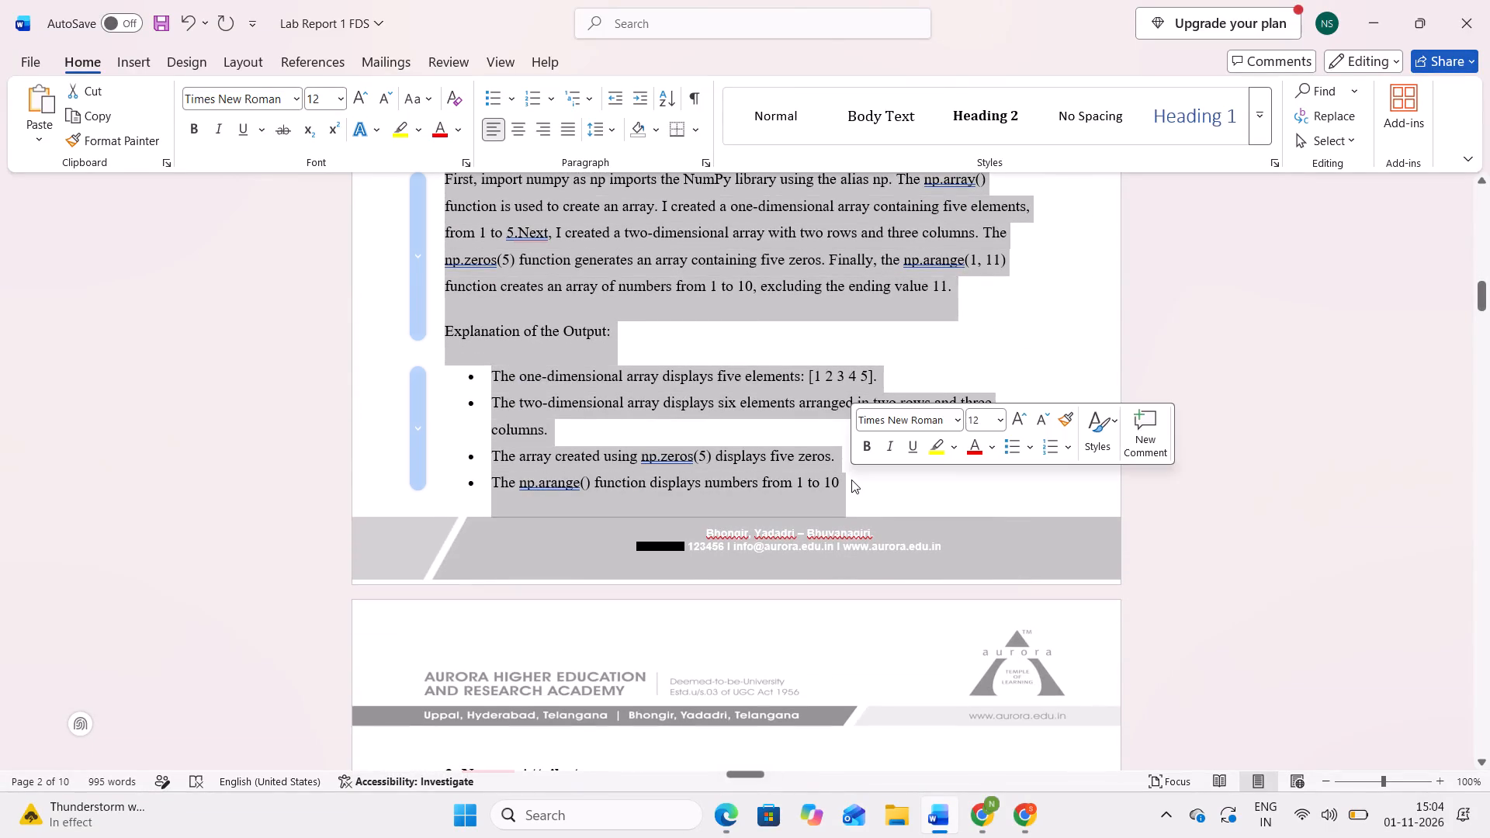
{"action": "key", "text": "ctrl+c"}
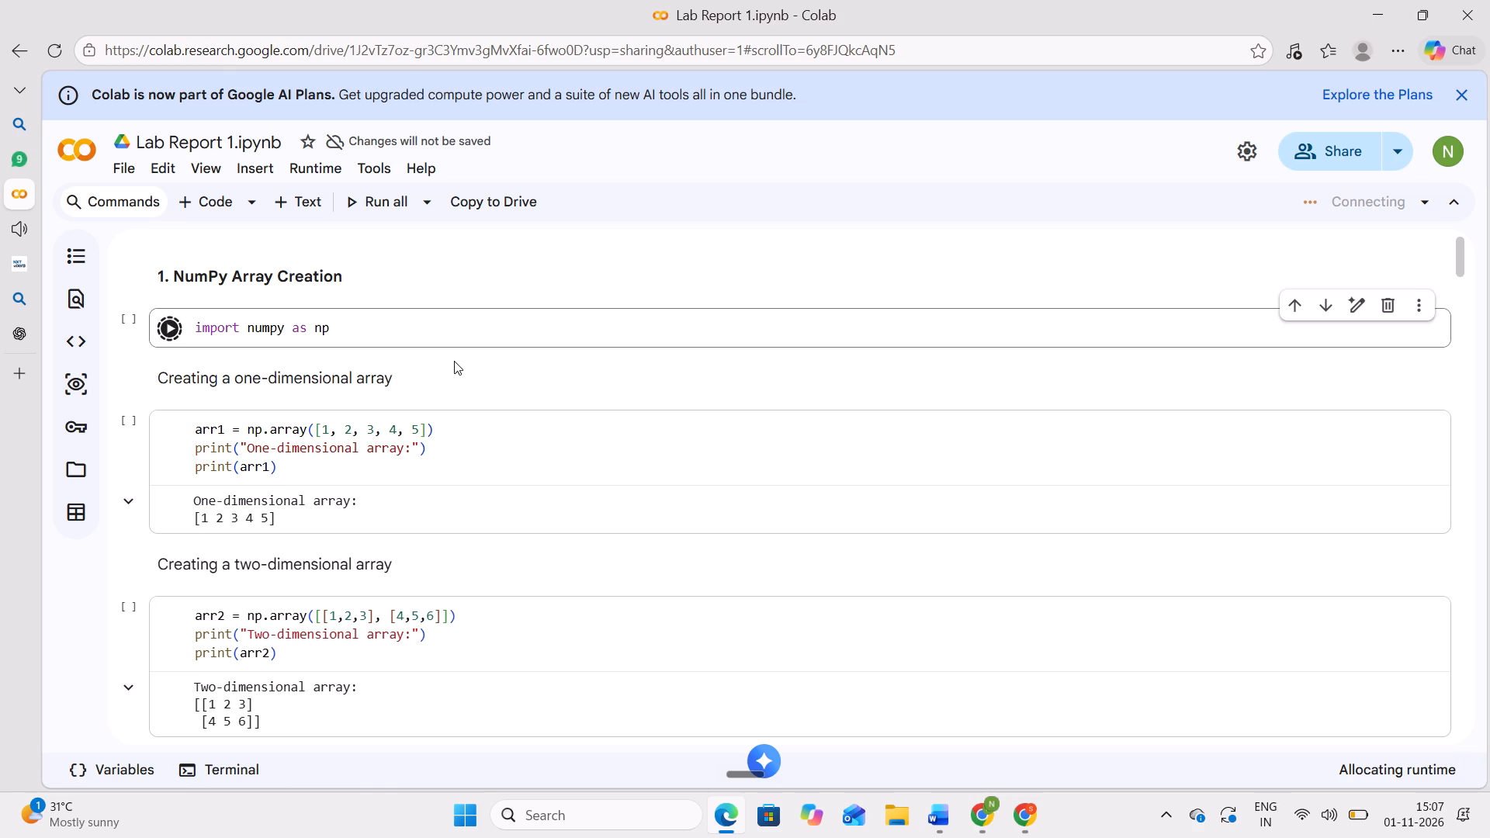
{"action": "left_click", "coordinate": [173, 431]}
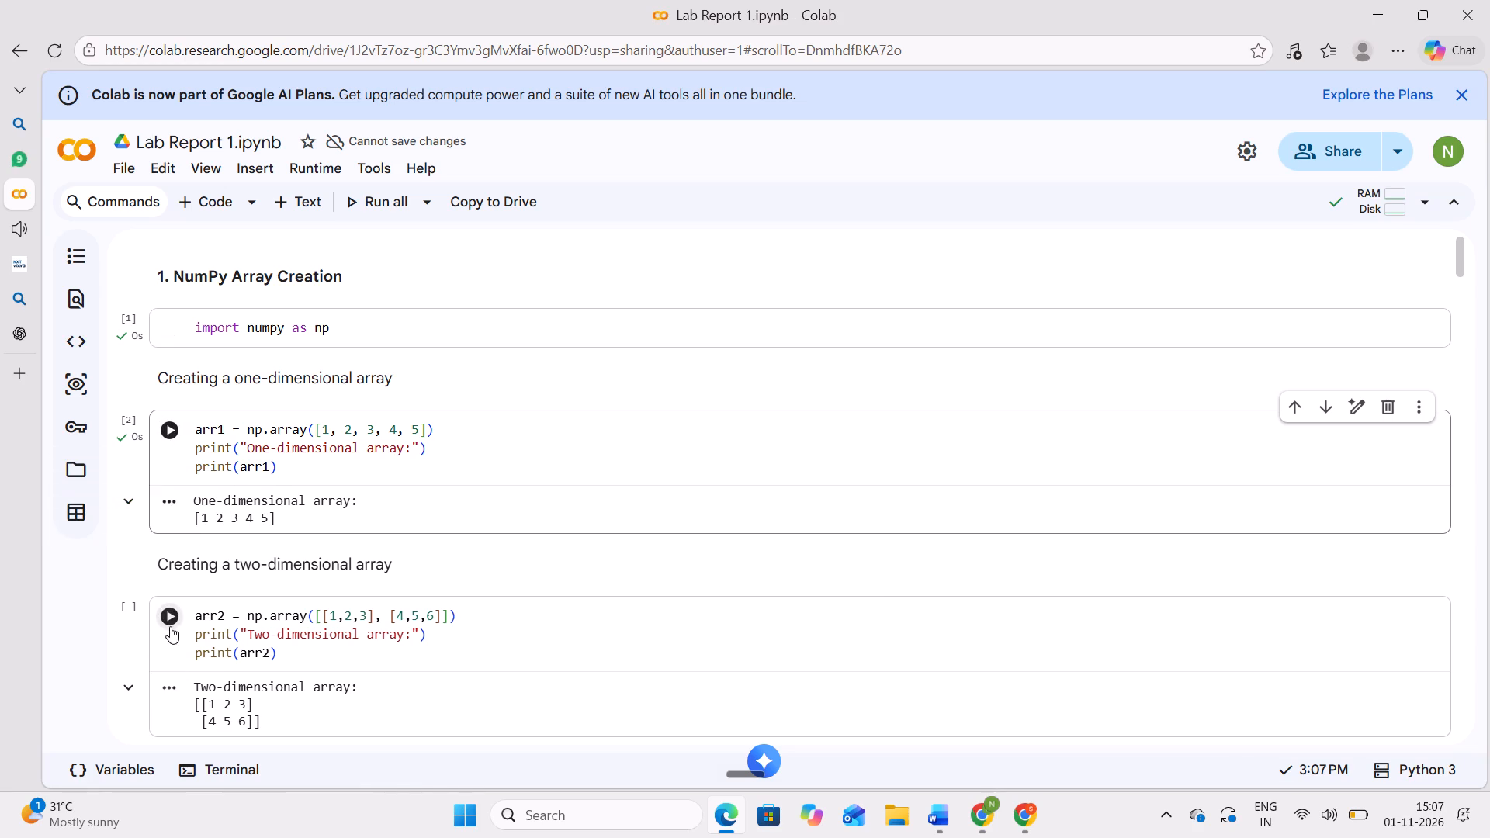
{"action": "left_click", "coordinate": [174, 621]}
{"action": "scroll", "coordinate": [174, 621], "scroll_direction": "down", "scroll_amount": 4}
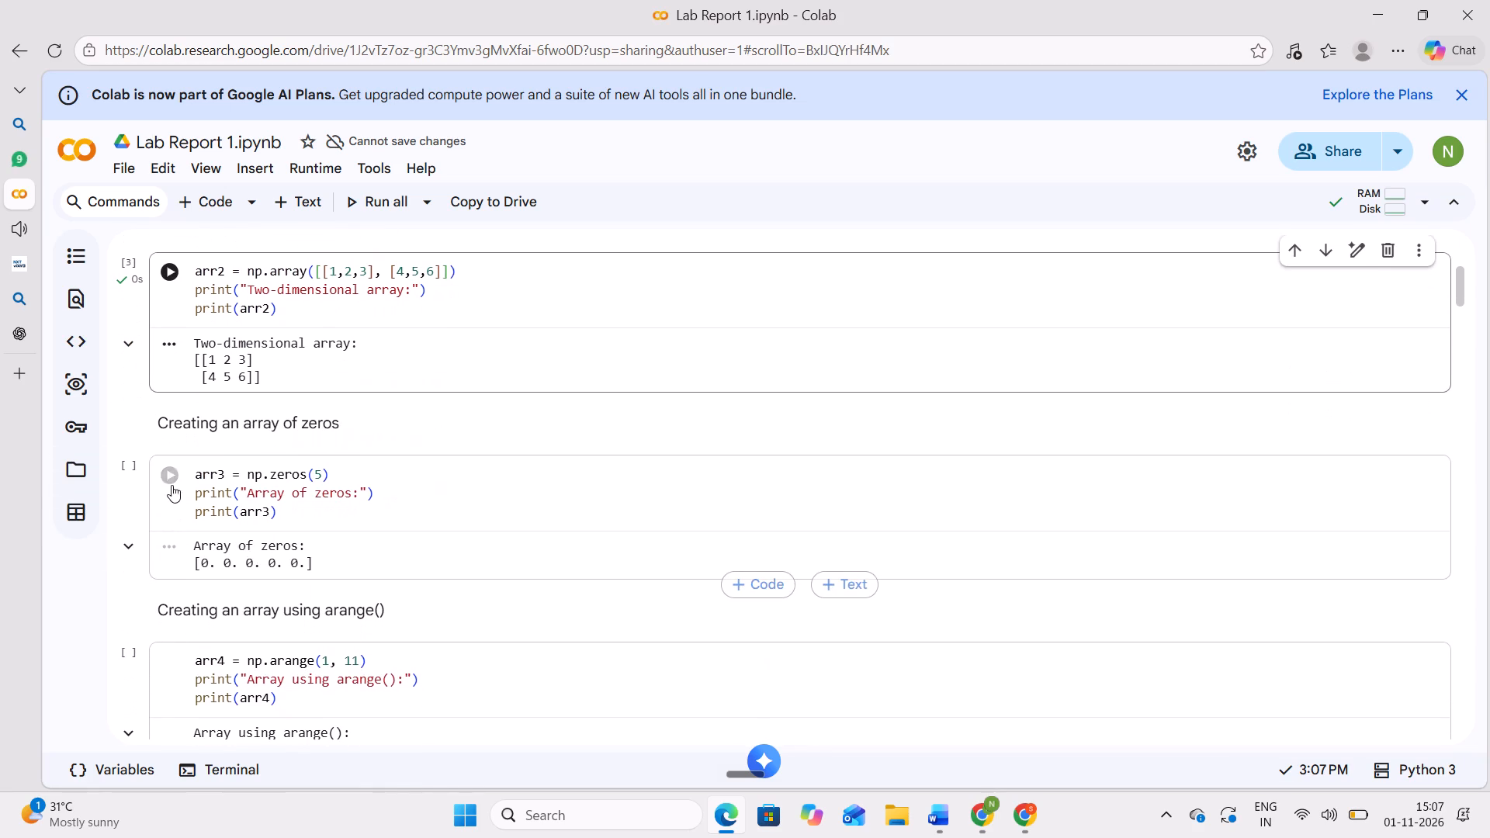
{"action": "left_click", "coordinate": [168, 482]}
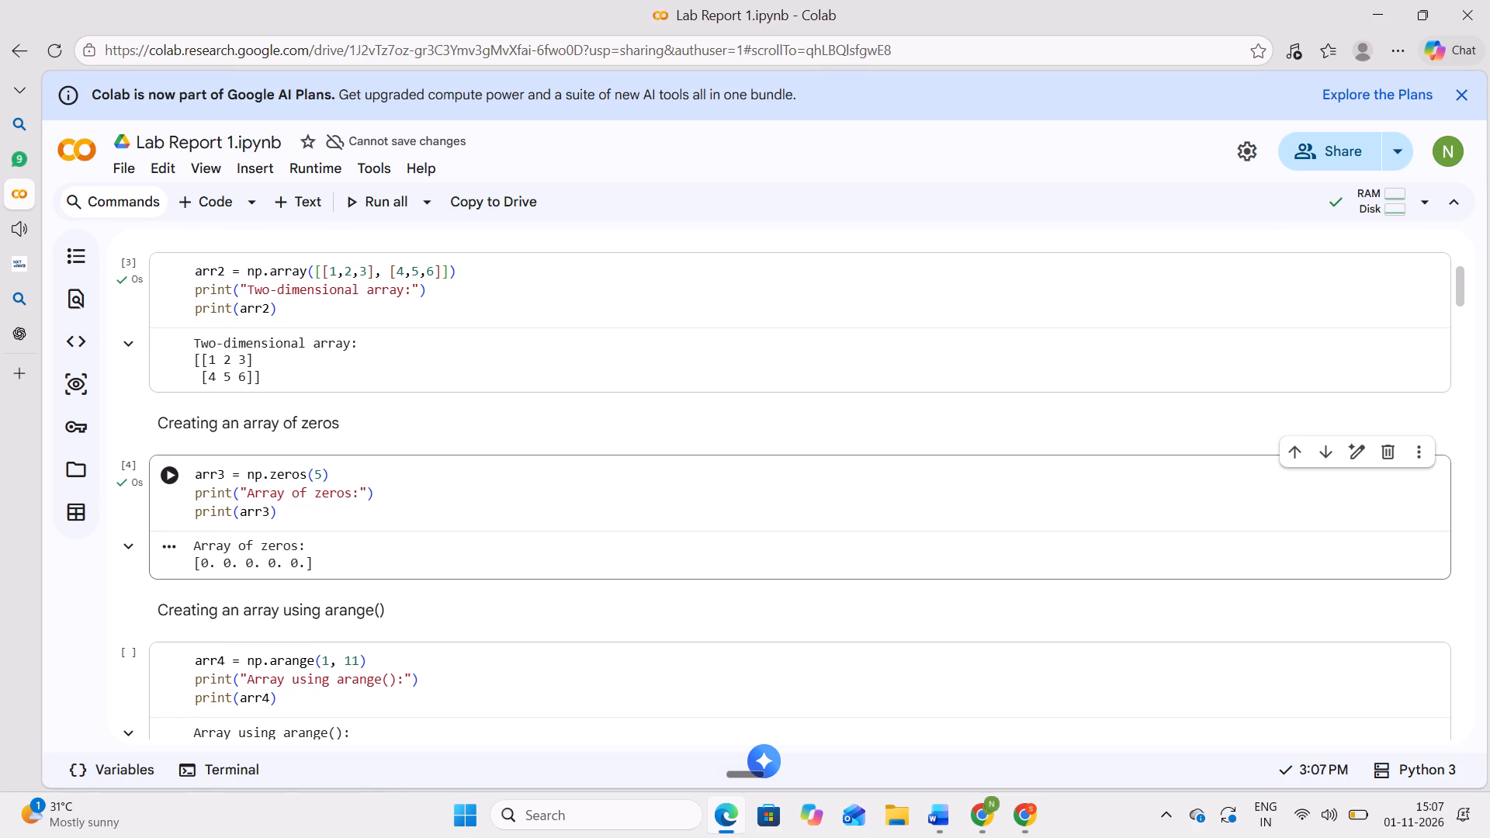
{"action": "scroll", "coordinate": [234, 476], "scroll_direction": "down", "scroll_amount": 3}
{"action": "left_click", "coordinate": [169, 399]}
Run all cells of the Numpy Attributes section, covering the array, shape, dimensions, total elements, data type and element size.
{"action": "scroll", "coordinate": [169, 399], "scroll_direction": "down", "scroll_amount": 1}
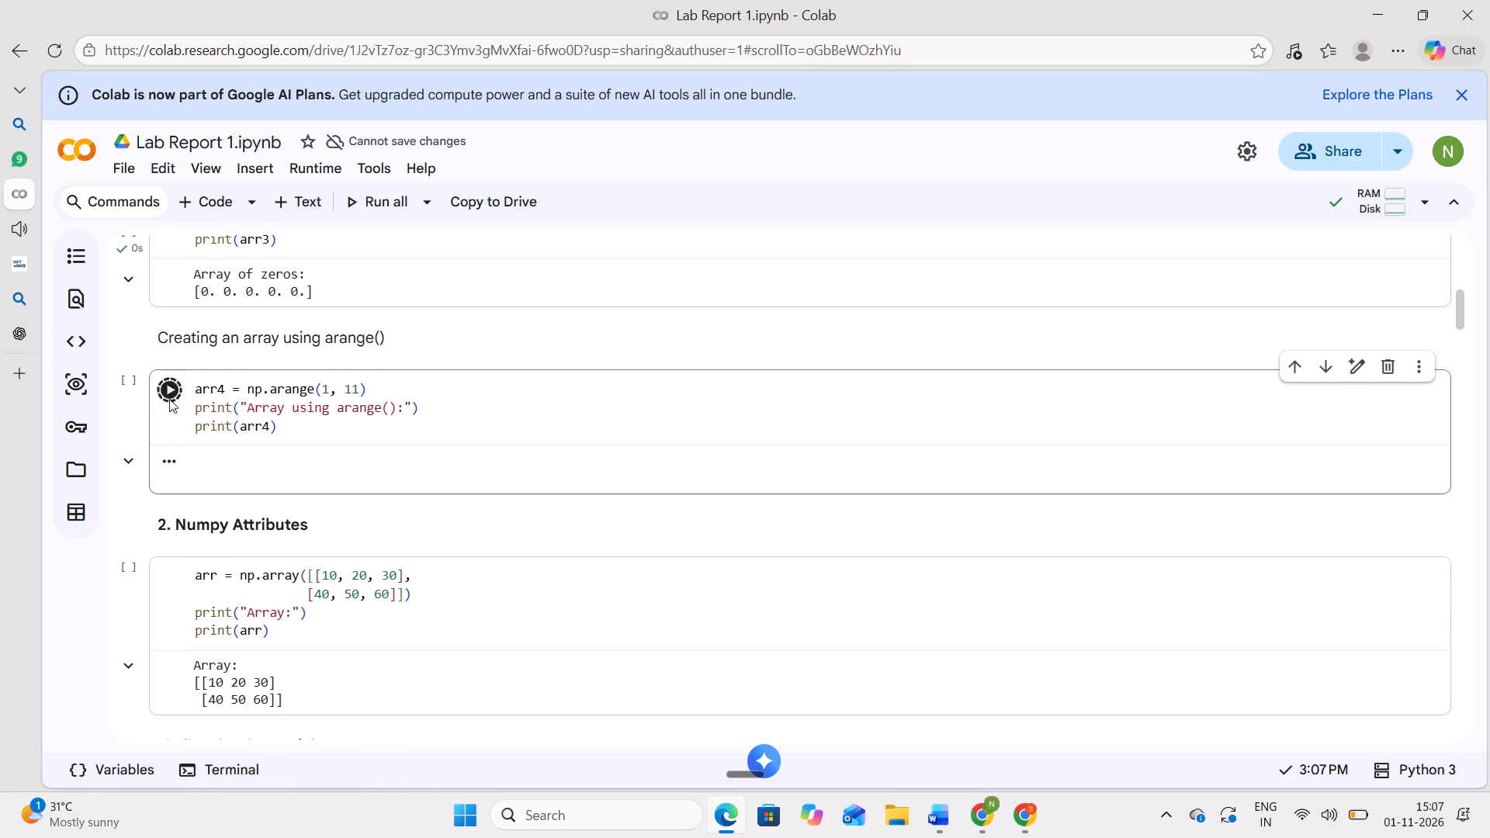
{"action": "scroll", "coordinate": [169, 399], "scroll_direction": "down", "scroll_amount": 1}
{"action": "left_click", "coordinate": [166, 426]}
{"action": "scroll", "coordinate": [166, 426], "scroll_direction": "down", "scroll_amount": 1}
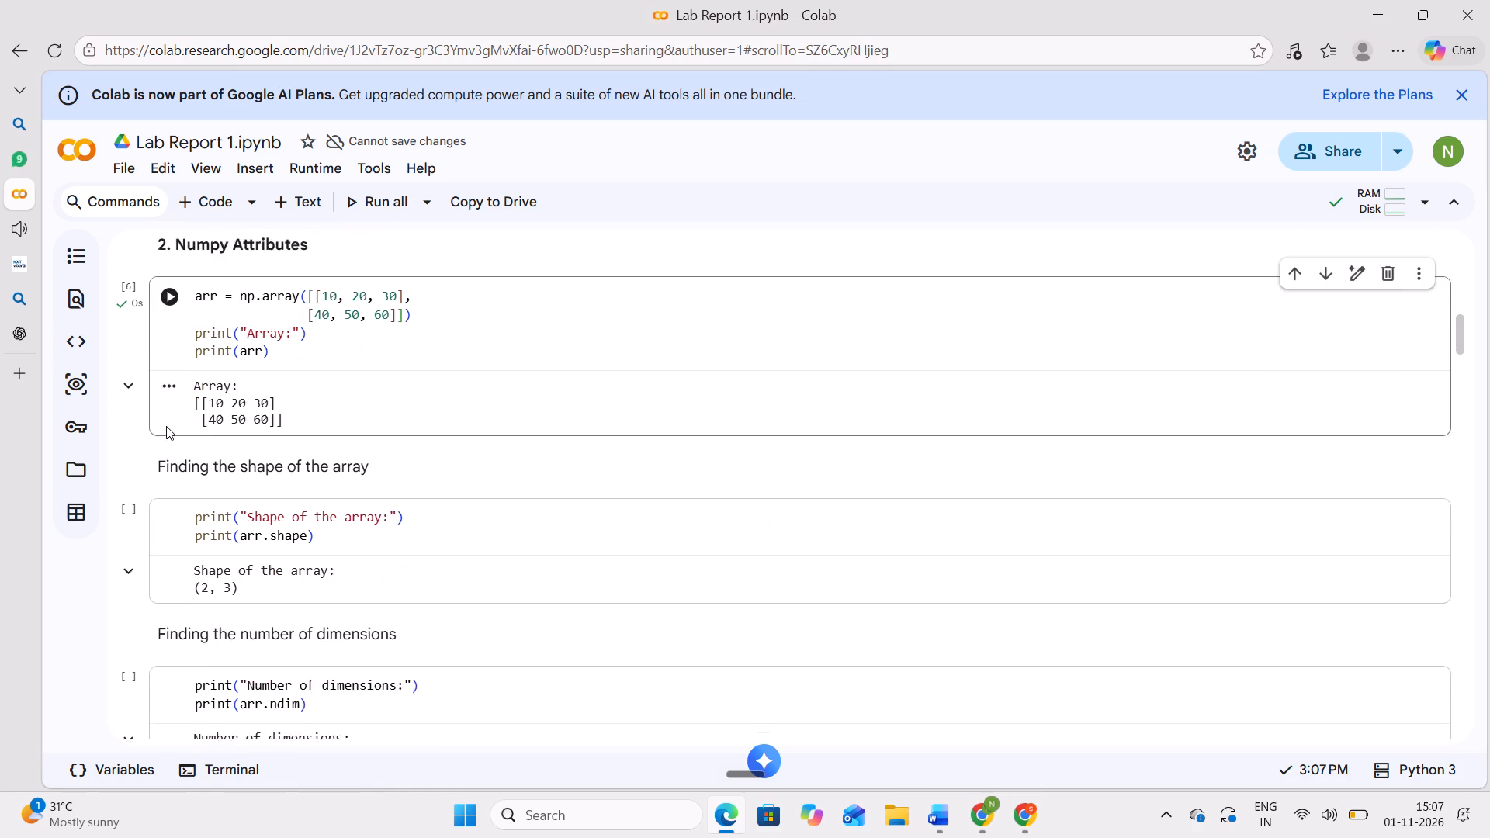
{"action": "scroll", "coordinate": [166, 426], "scroll_direction": "down", "scroll_amount": 1}
{"action": "left_click", "coordinate": [167, 471]}
{"action": "scroll", "coordinate": [167, 471], "scroll_direction": "down", "scroll_amount": 1}
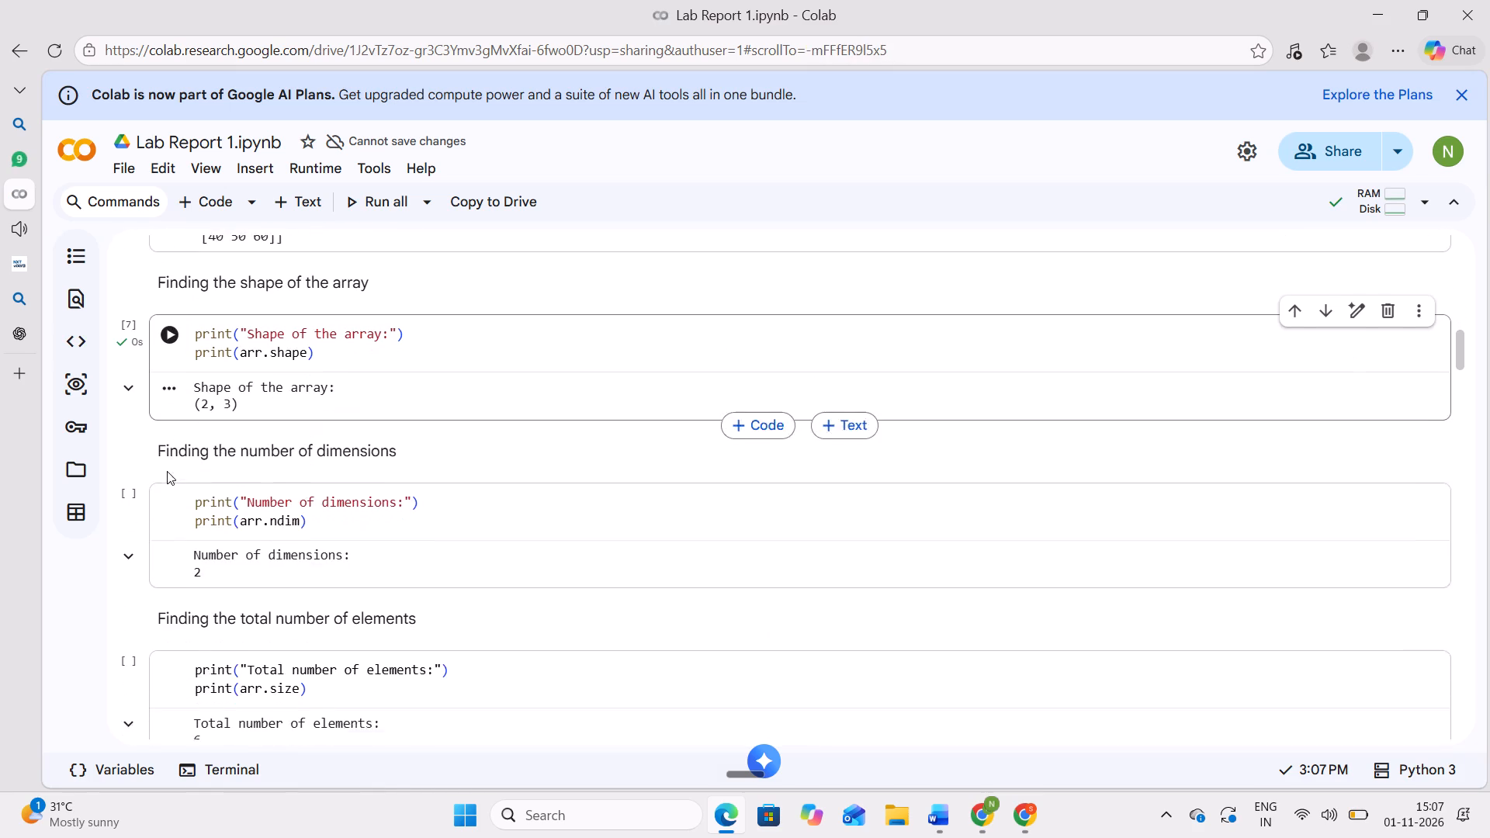
{"action": "scroll", "coordinate": [167, 471], "scroll_direction": "down", "scroll_amount": 1}
{"action": "left_click", "coordinate": [167, 471]}
{"action": "scroll", "coordinate": [167, 471], "scroll_direction": "down", "scroll_amount": 2}
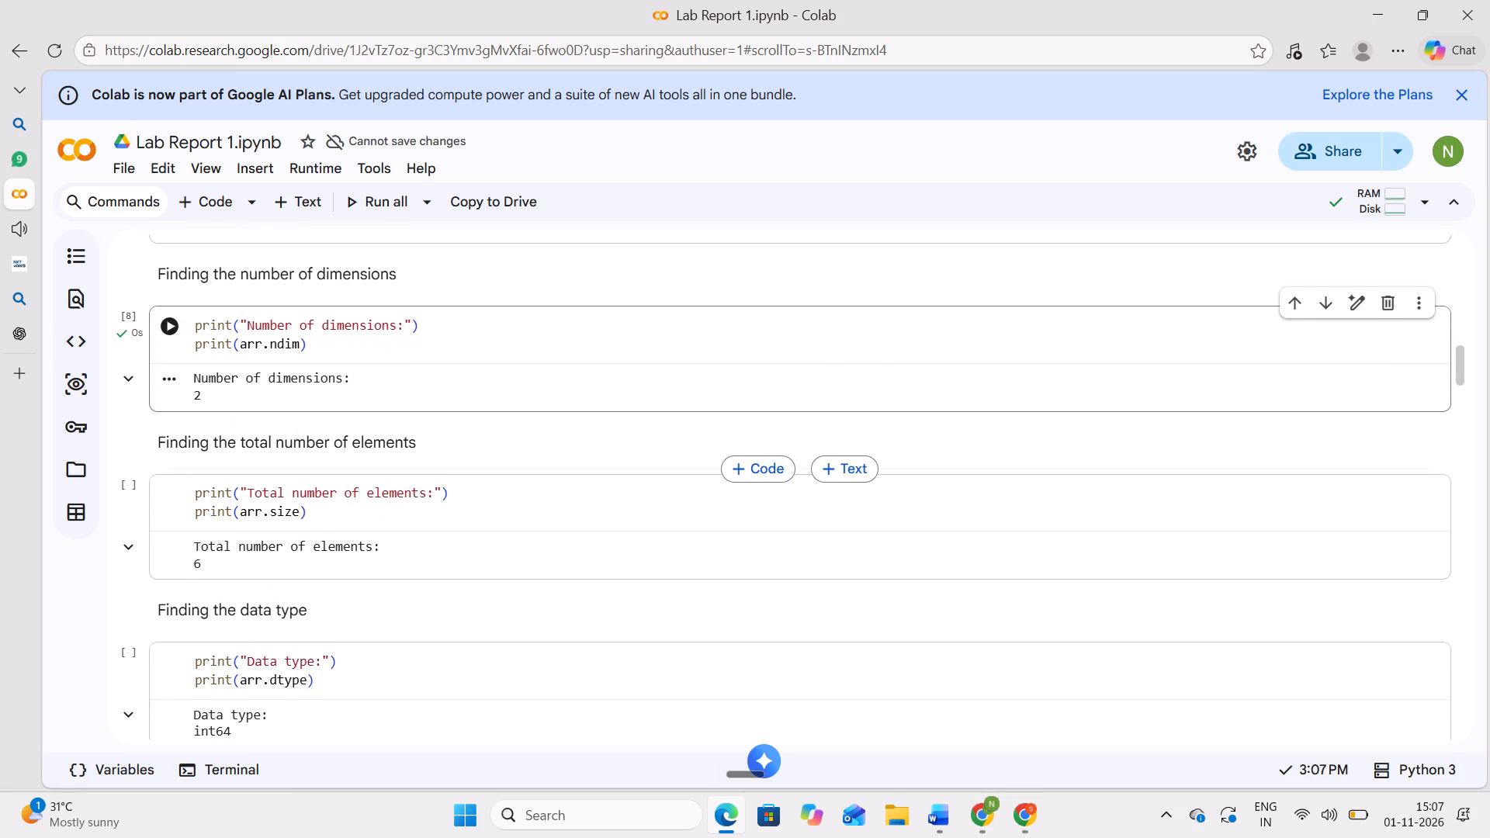
{"action": "left_click", "coordinate": [168, 488]}
{"action": "scroll", "coordinate": [168, 488], "scroll_direction": "down", "scroll_amount": 3}
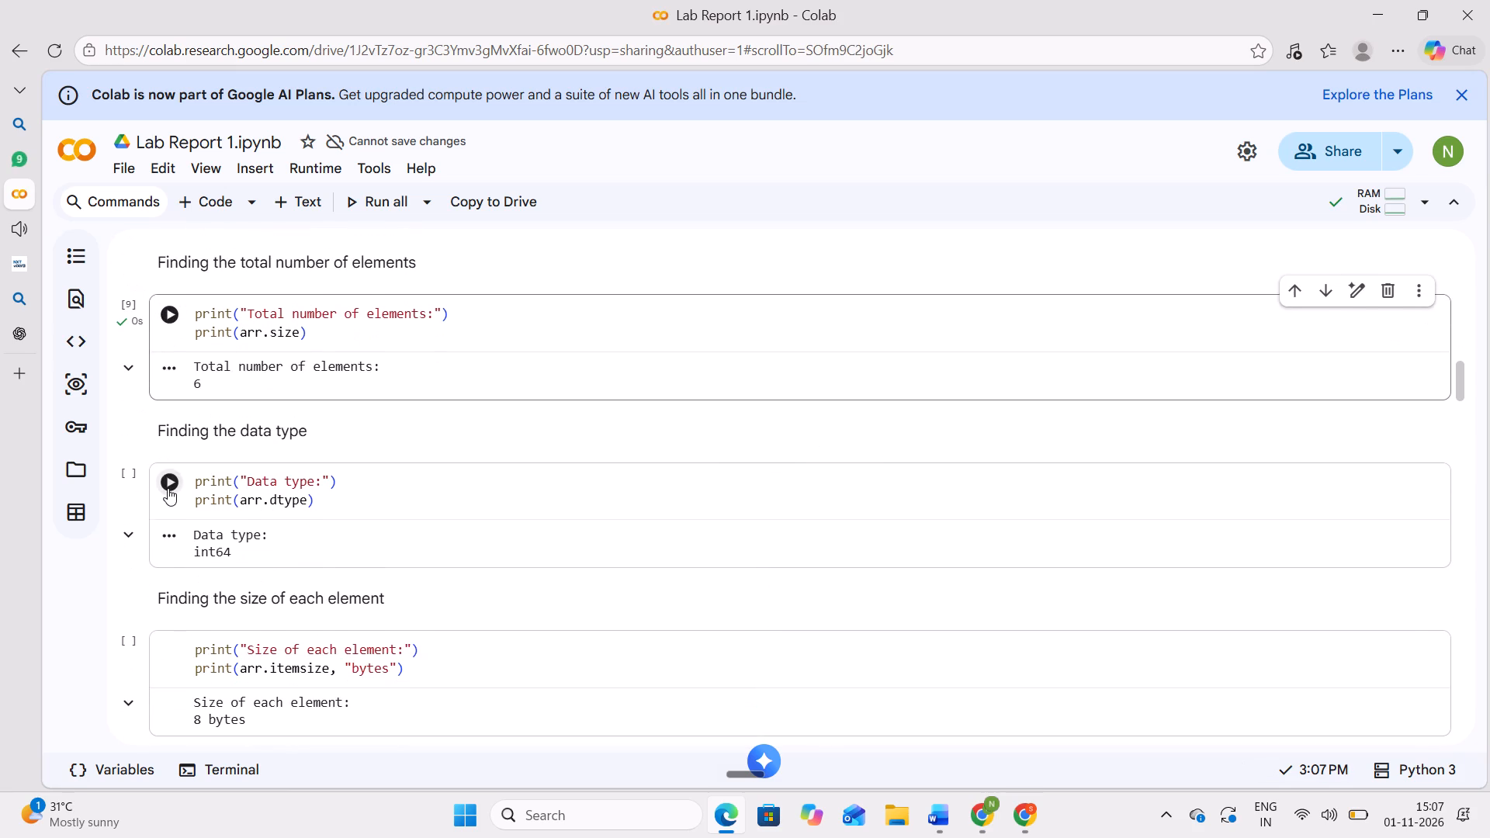
{"action": "left_click", "coordinate": [168, 488]}
{"action": "scroll", "coordinate": [168, 488], "scroll_direction": "down", "scroll_amount": 2}
{"action": "left_click", "coordinate": [168, 488]}
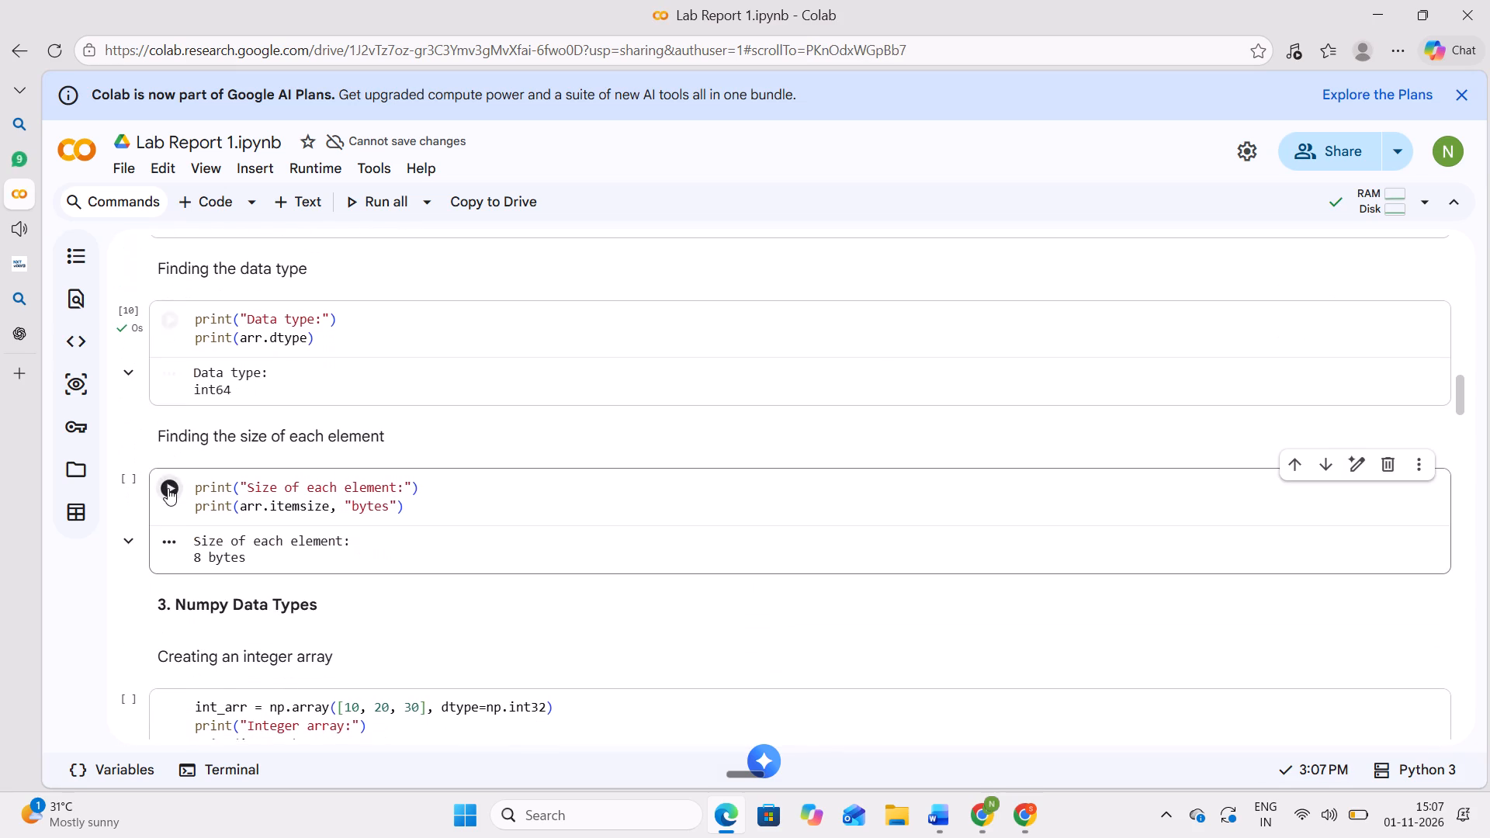
Run the integer, floating-point, Boolean and string array cells in the Numpy Data Types section.
{"action": "scroll", "coordinate": [168, 488], "scroll_direction": "down", "scroll_amount": 4}
{"action": "left_click", "coordinate": [168, 488]}
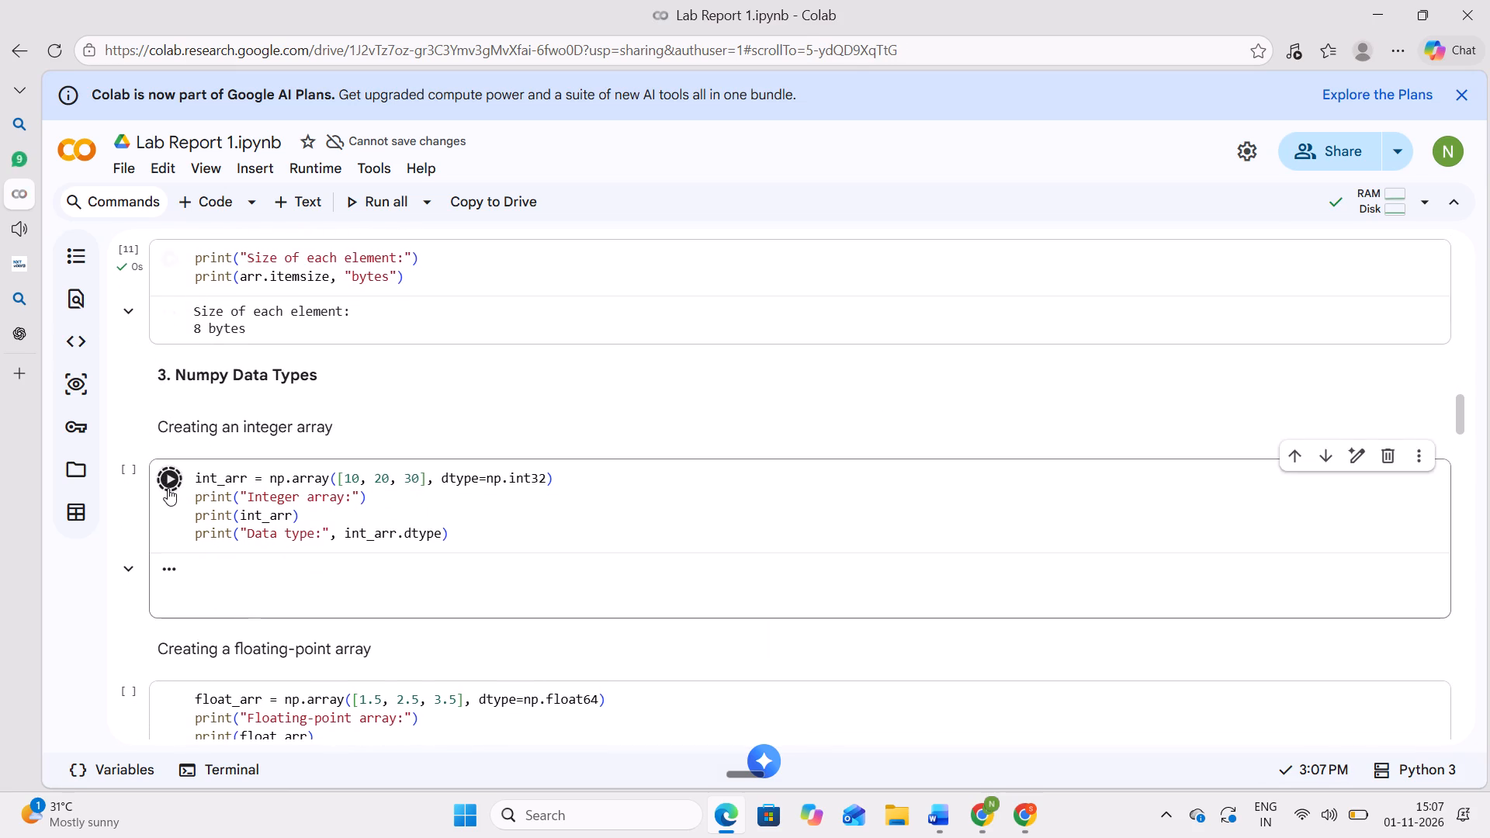
{"action": "scroll", "coordinate": [168, 488], "scroll_direction": "down", "scroll_amount": 3}
{"action": "left_click", "coordinate": [168, 488]}
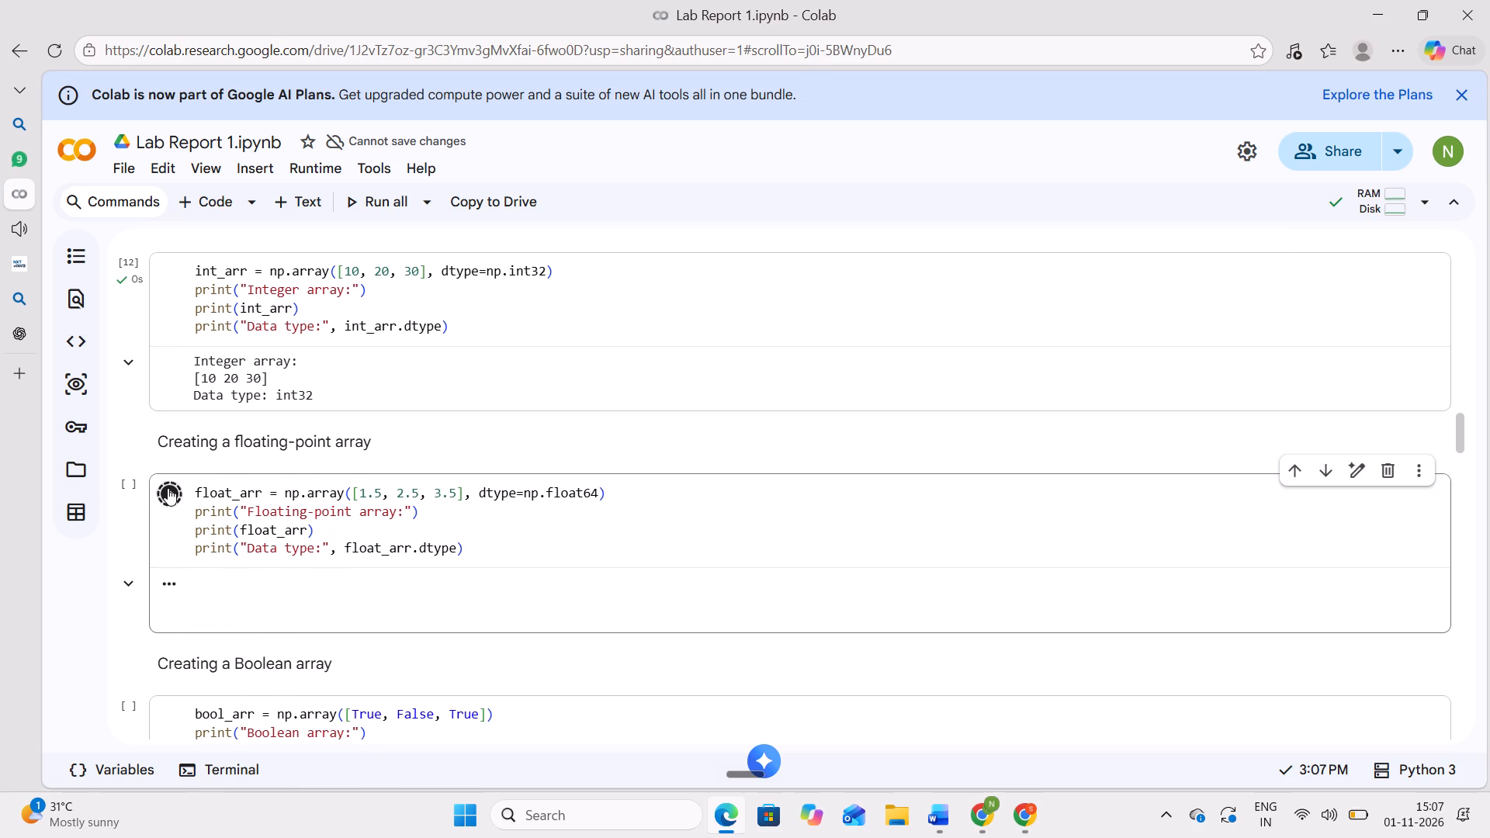
{"action": "scroll", "coordinate": [168, 488], "scroll_direction": "down", "scroll_amount": 2}
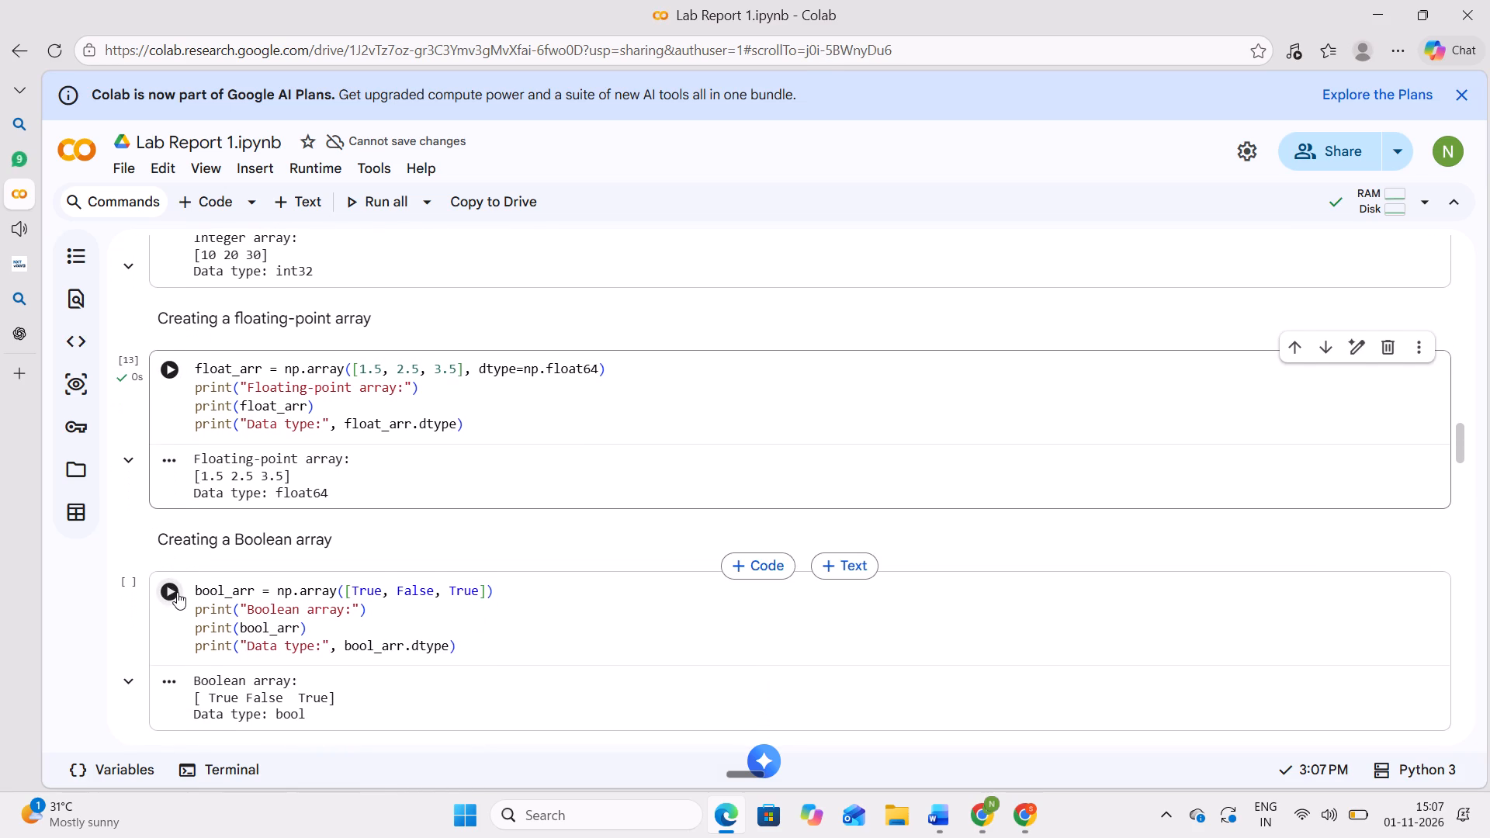
{"action": "left_click", "coordinate": [177, 592]}
{"action": "scroll", "coordinate": [177, 592], "scroll_direction": "down", "scroll_amount": 2}
{"action": "left_click_drag", "start_coordinate": [177, 592], "coordinate": [173, 575]}
{"action": "left_click", "coordinate": [173, 575]}
Run the one-dimensional cells of the Indexing section, from creating arr1 through accessing its first, third and last elements.
{"action": "scroll", "coordinate": [173, 575], "scroll_direction": "down", "scroll_amount": 5}
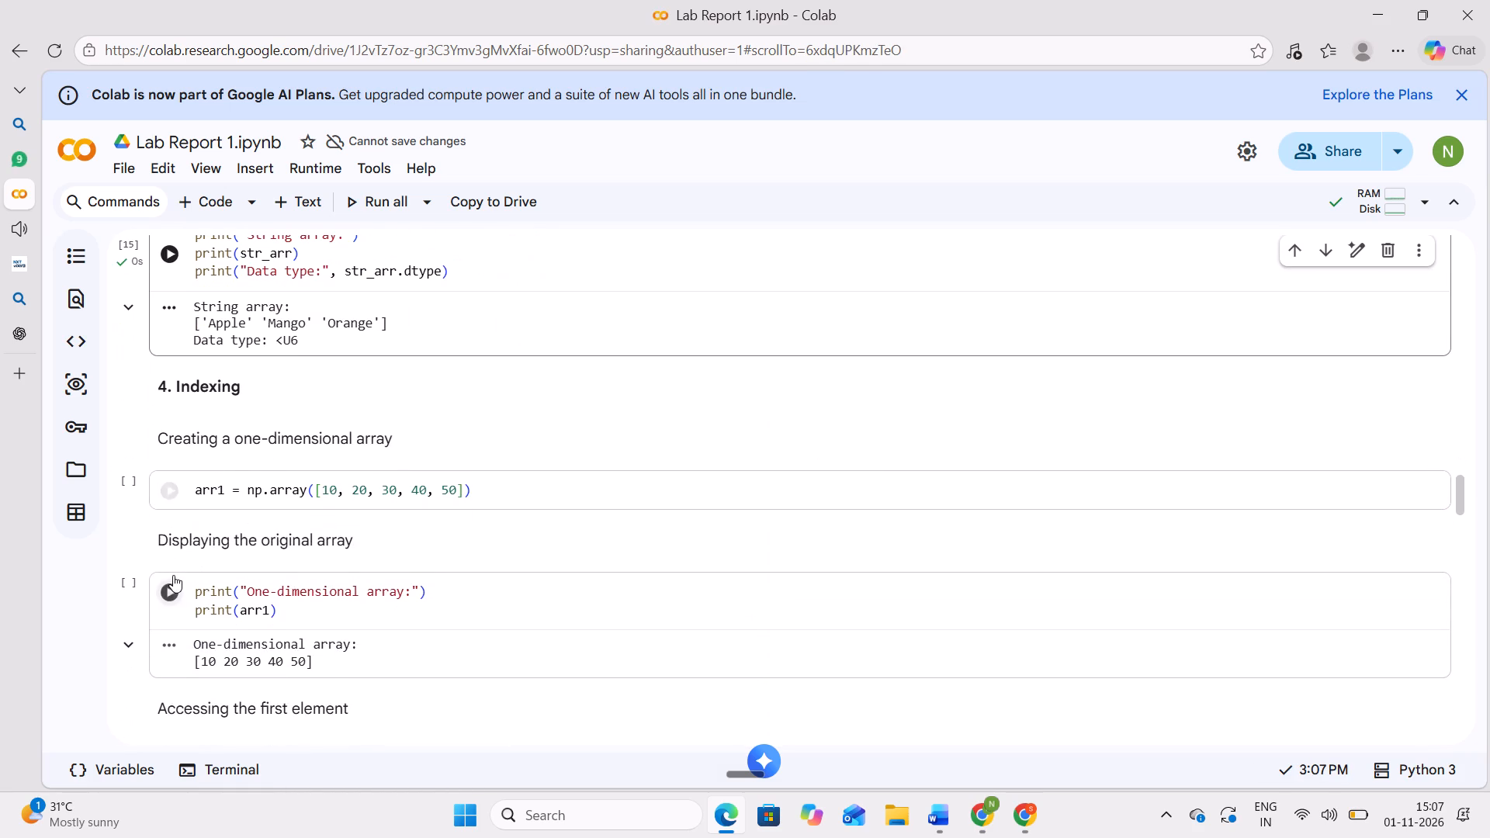
{"action": "left_click", "coordinate": [167, 497]}
{"action": "scroll", "coordinate": [167, 497], "scroll_direction": "down", "scroll_amount": 1}
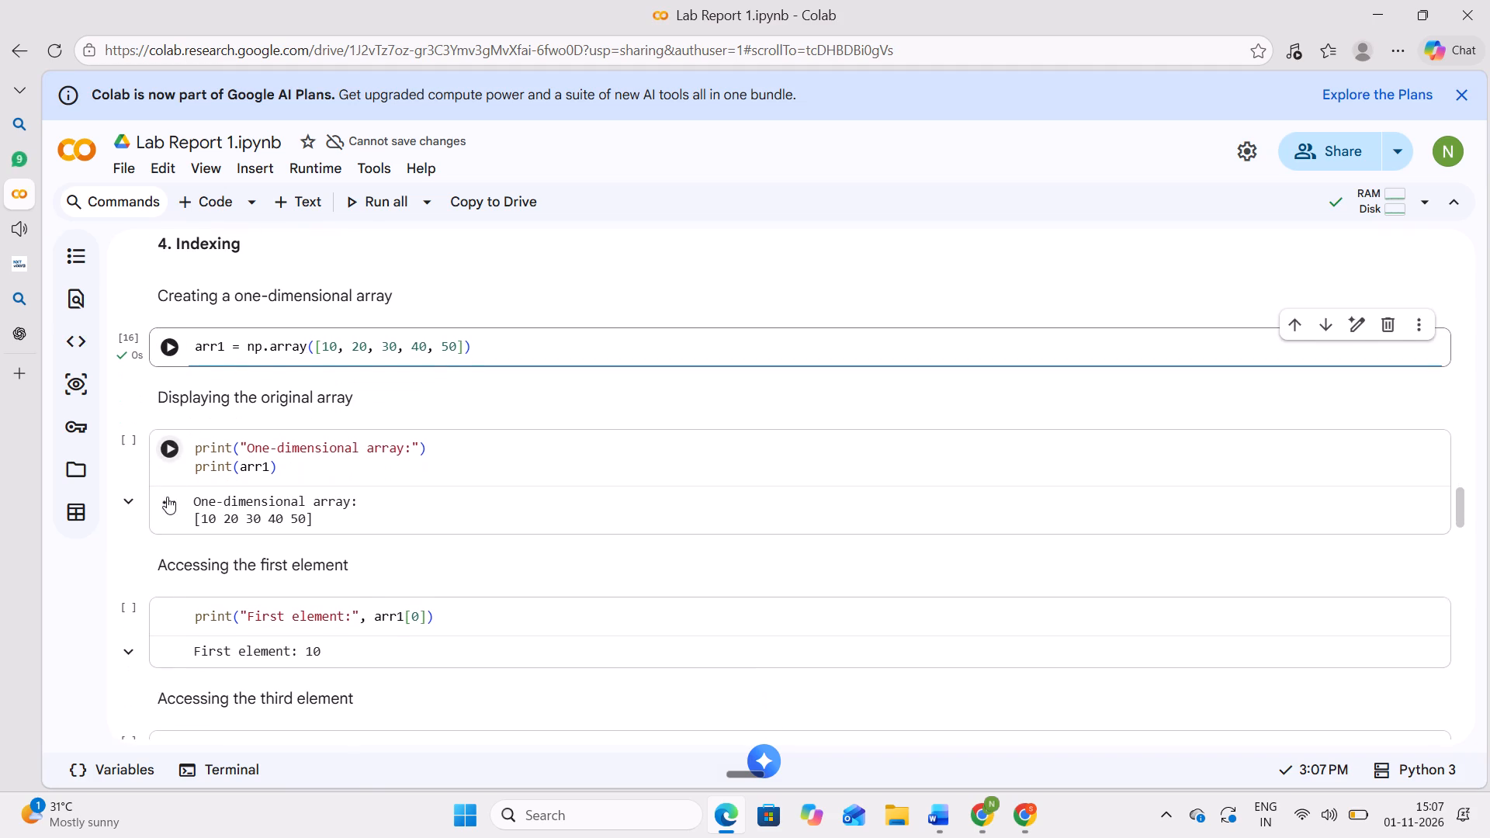
{"action": "scroll", "coordinate": [167, 497], "scroll_direction": "down", "scroll_amount": 1}
{"action": "left_click", "coordinate": [168, 454]}
{"action": "scroll", "coordinate": [168, 454], "scroll_direction": "down", "scroll_amount": 1}
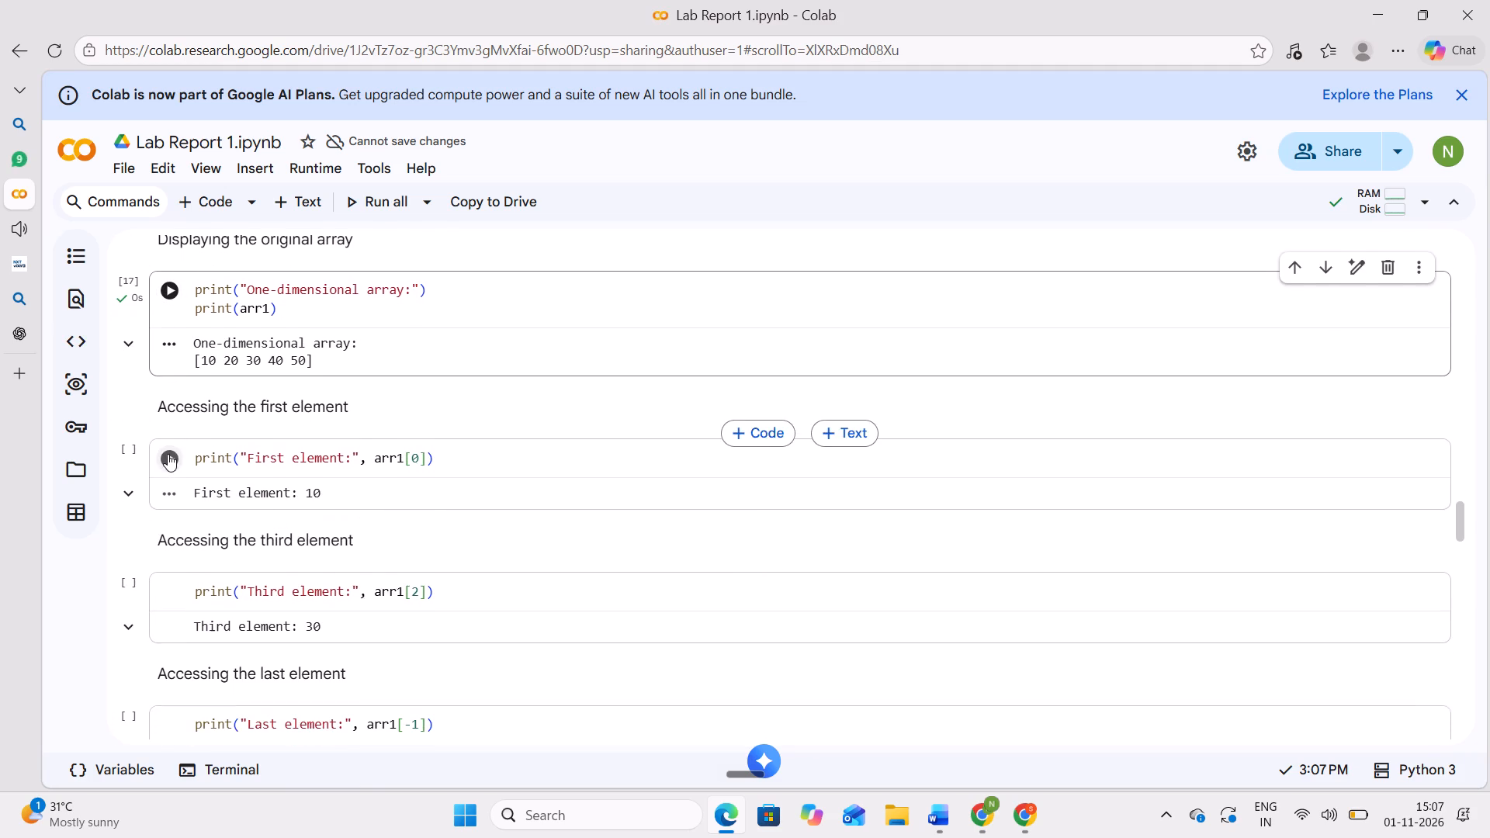
{"action": "scroll", "coordinate": [168, 454], "scroll_direction": "down", "scroll_amount": 1}
{"action": "left_click", "coordinate": [168, 454]}
{"action": "scroll", "coordinate": [168, 454], "scroll_direction": "down", "scroll_amount": 2}
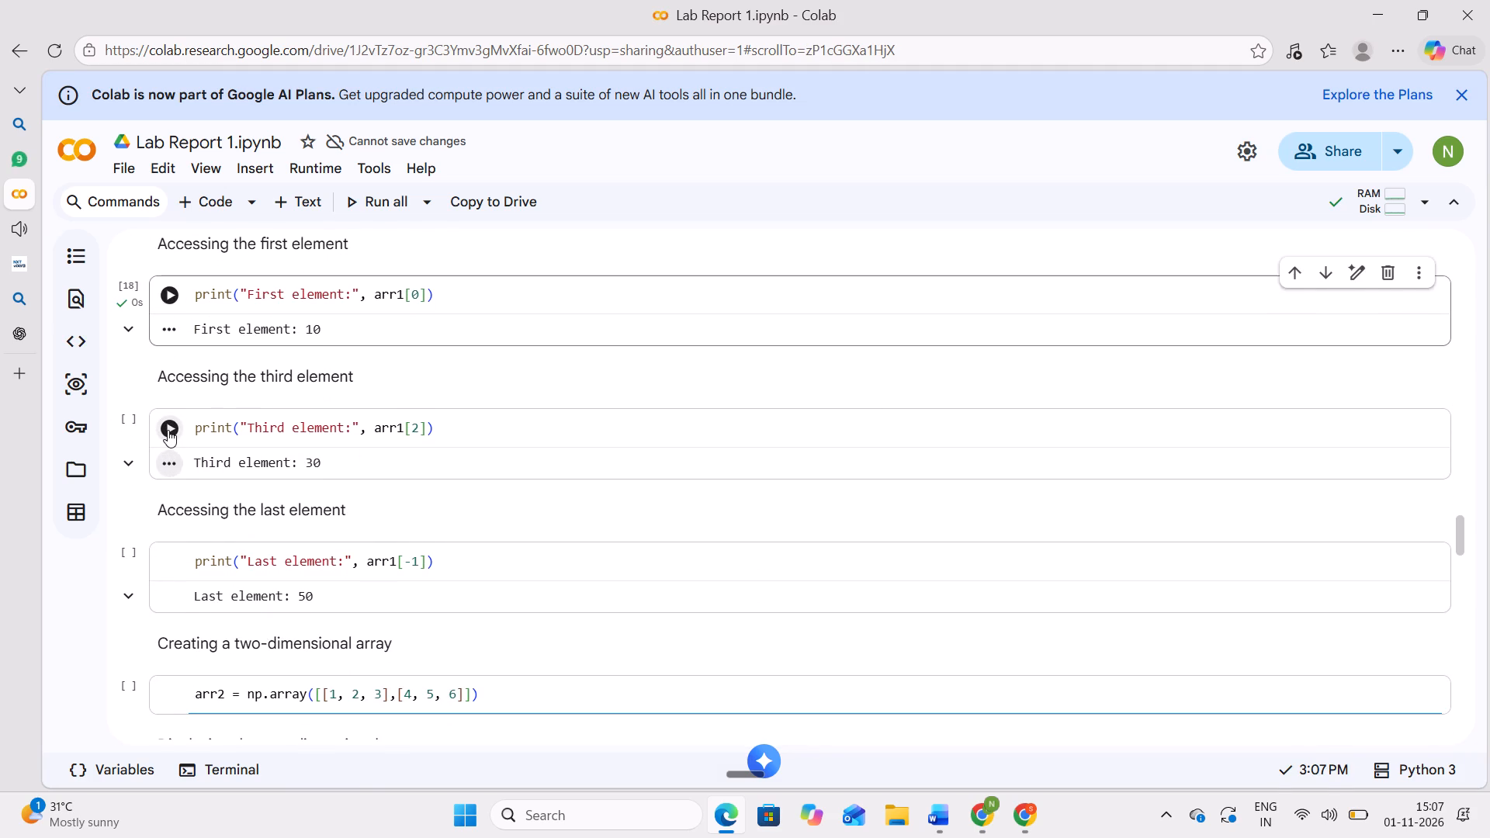
{"action": "left_click", "coordinate": [168, 430]}
{"action": "scroll", "coordinate": [168, 430], "scroll_direction": "down", "scroll_amount": 2}
{"action": "left_click", "coordinate": [168, 421]}
Run the Indexing section's two-dimensional cells: create arr2, display it, and access elements by row and column indexes.
{"action": "scroll", "coordinate": [168, 421], "scroll_direction": "down", "scroll_amount": 2}
{"action": "left_click", "coordinate": [168, 410]}
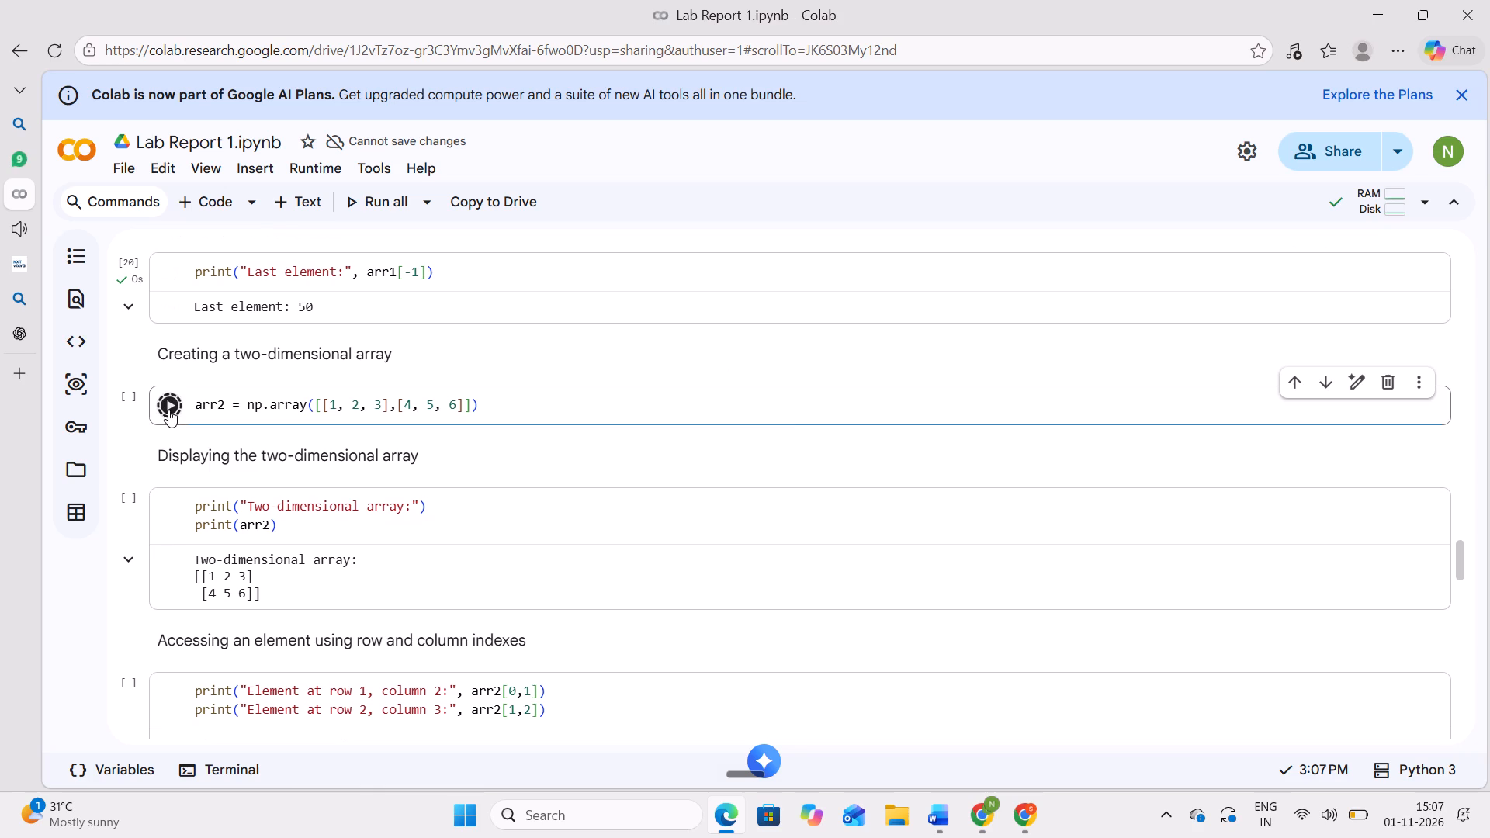
{"action": "left_click", "coordinate": [171, 504]}
{"action": "scroll", "coordinate": [171, 504], "scroll_direction": "down", "scroll_amount": 1}
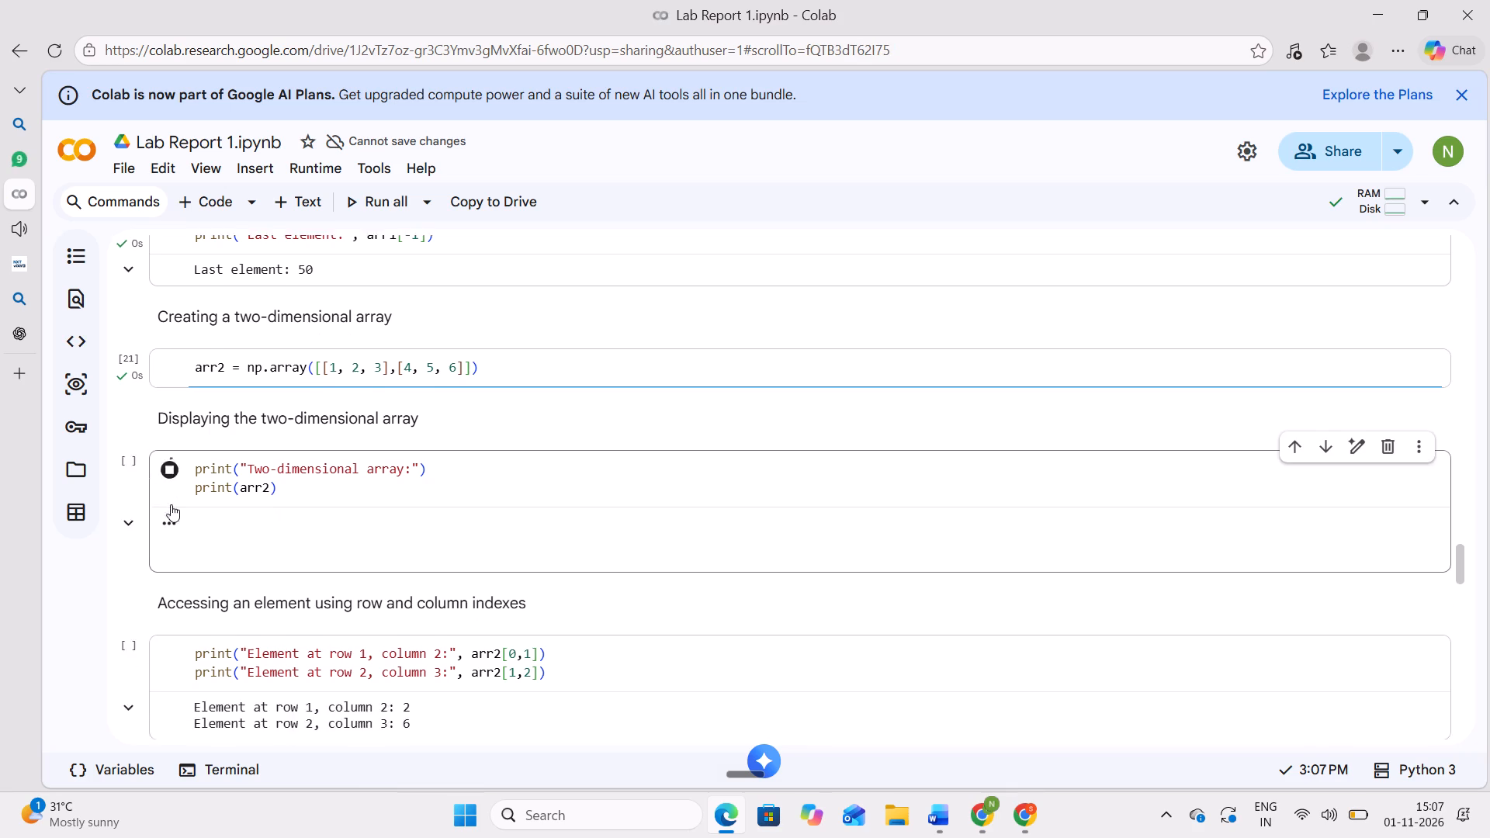
{"action": "scroll", "coordinate": [171, 504], "scroll_direction": "down", "scroll_amount": 2}
{"action": "left_click", "coordinate": [171, 504]}
Run the one-dimensional cells of the Slicing section, from creating arr1 through reversing the array.
{"action": "scroll", "coordinate": [171, 504], "scroll_direction": "down", "scroll_amount": 2}
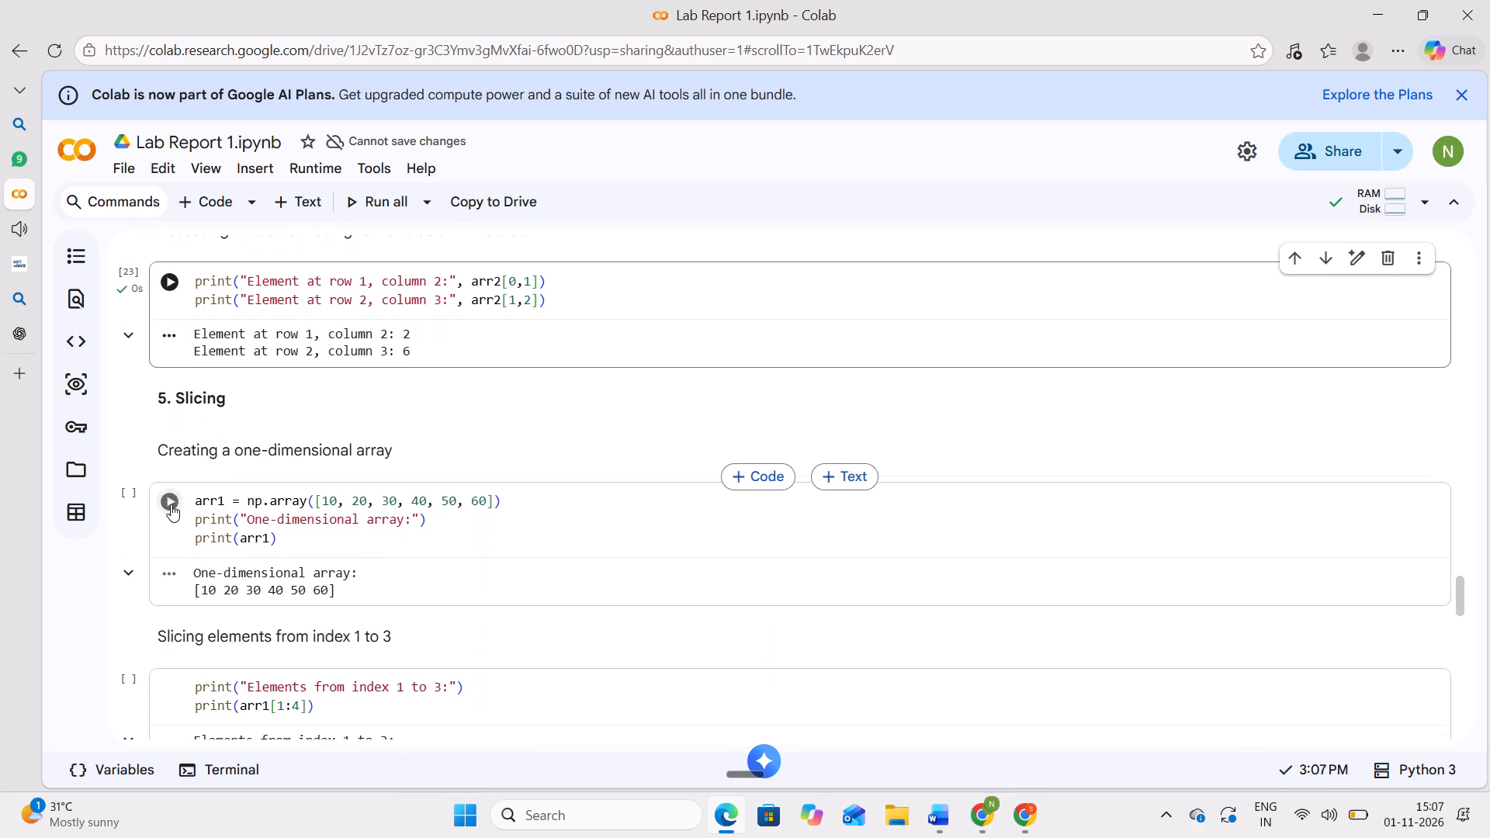
{"action": "scroll", "coordinate": [171, 504], "scroll_direction": "down", "scroll_amount": 1}
{"action": "left_click", "coordinate": [170, 497]}
{"action": "scroll", "coordinate": [170, 497], "scroll_direction": "down", "scroll_amount": 2}
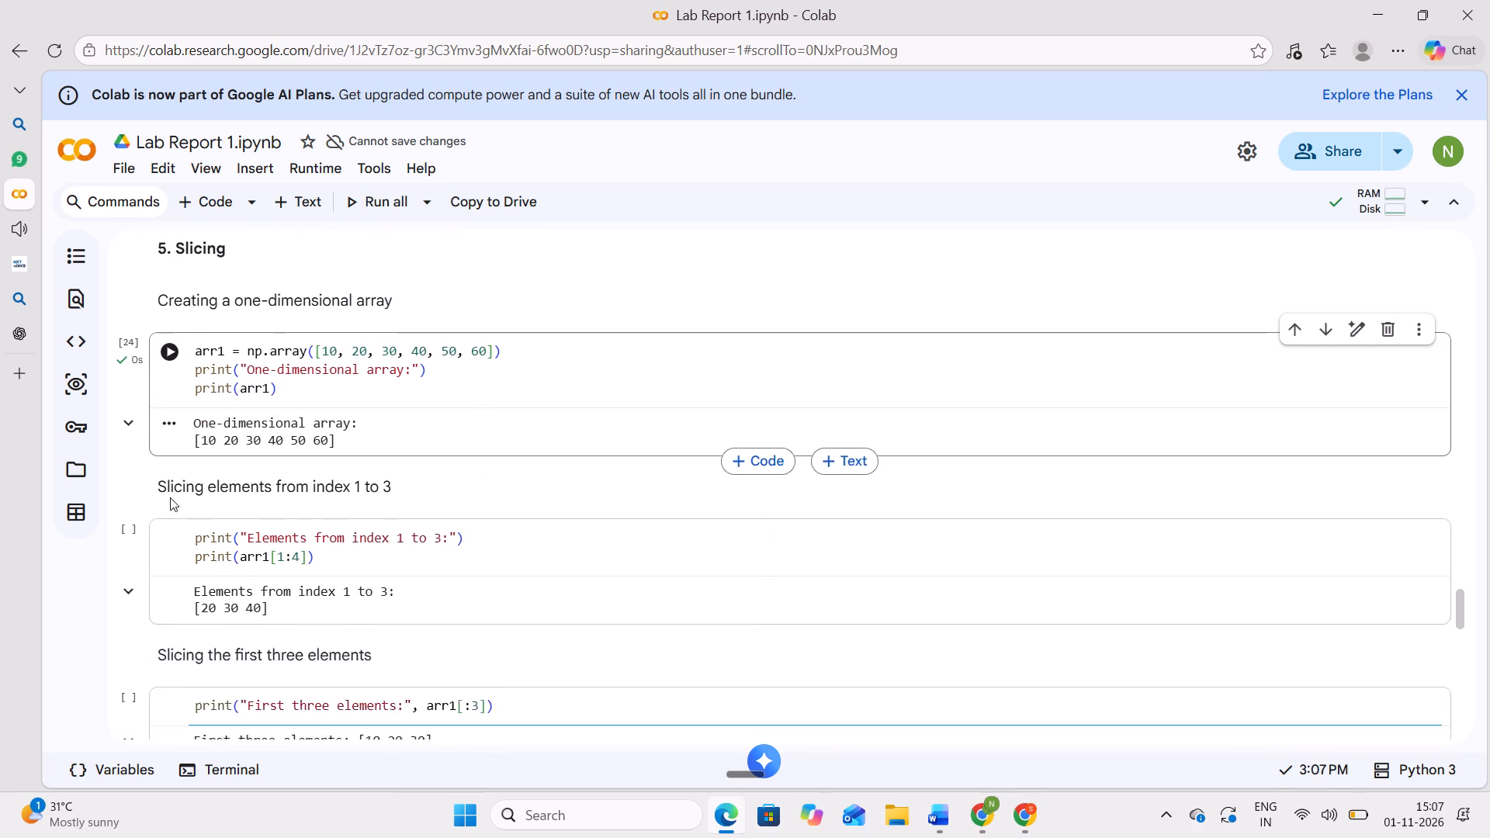
{"action": "scroll", "coordinate": [170, 497], "scroll_direction": "down", "scroll_amount": 1}
{"action": "left_click", "coordinate": [172, 482]}
{"action": "scroll", "coordinate": [172, 482], "scroll_direction": "down", "scroll_amount": 1}
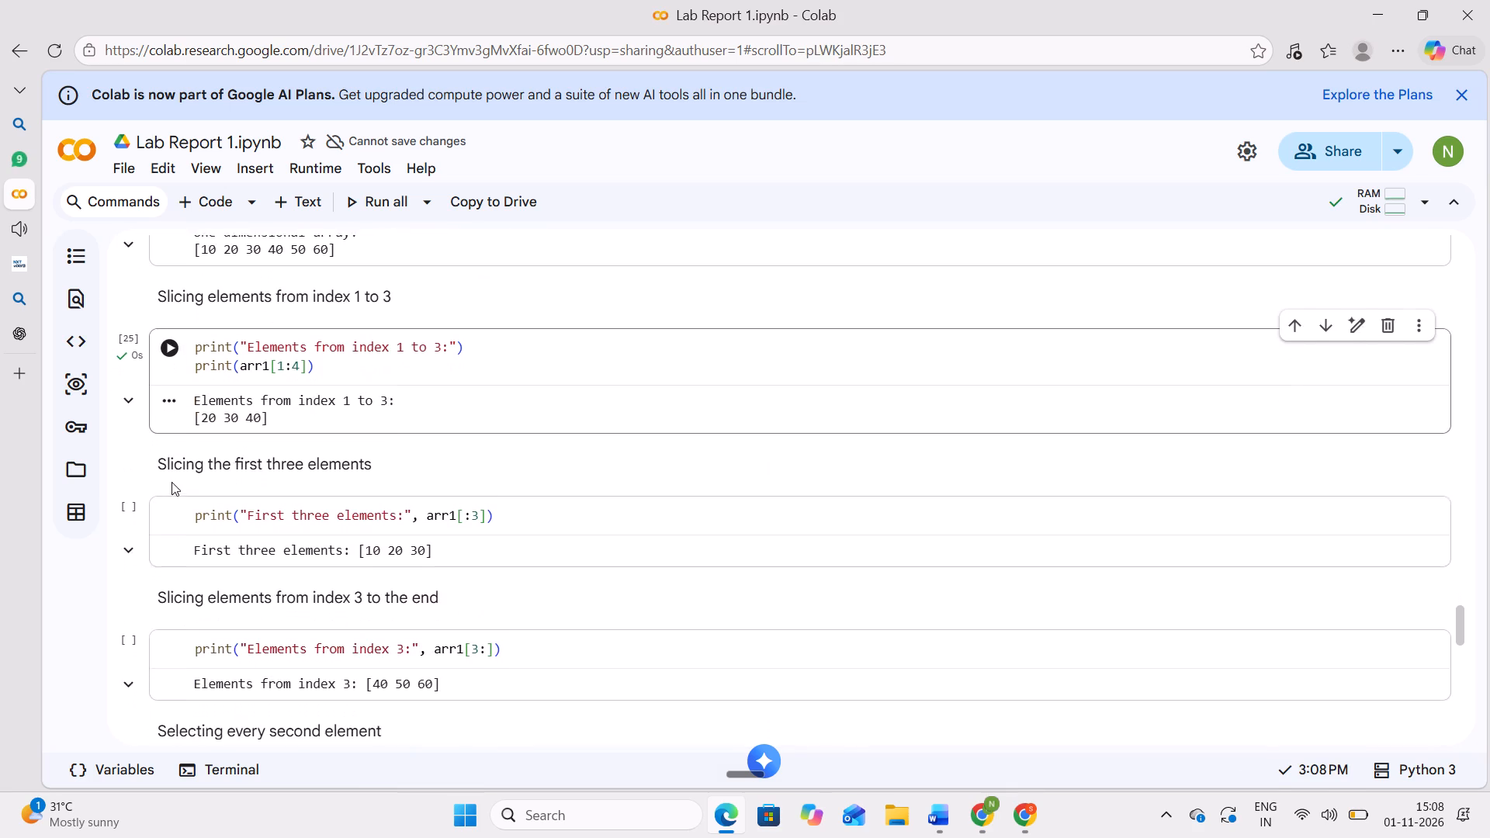
{"action": "scroll", "coordinate": [172, 482], "scroll_direction": "down", "scroll_amount": 1}
{"action": "left_click", "coordinate": [171, 494]}
{"action": "scroll", "coordinate": [171, 494], "scroll_direction": "down", "scroll_amount": 1}
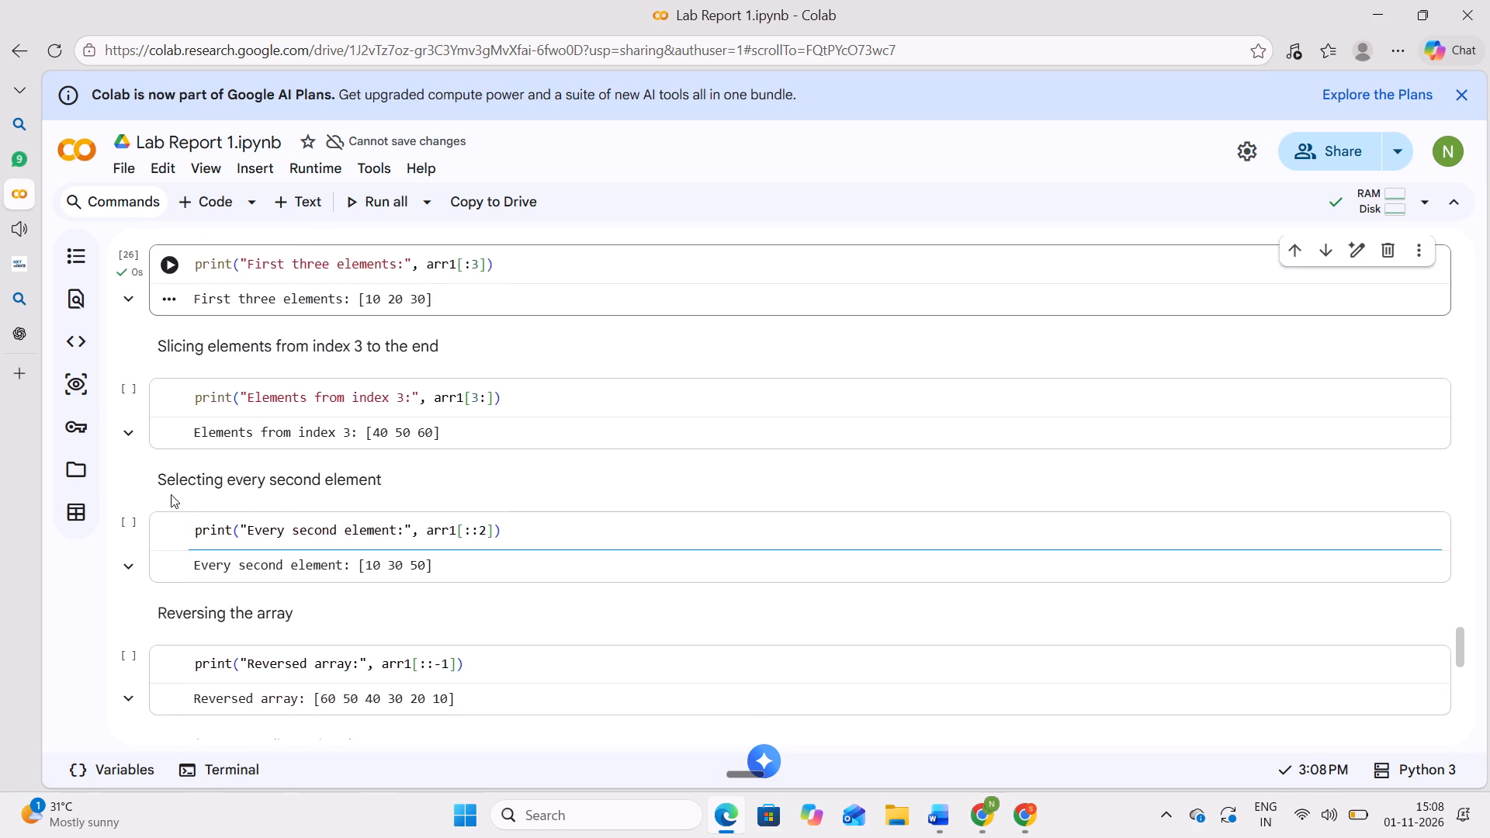
{"action": "scroll", "coordinate": [171, 494], "scroll_direction": "down", "scroll_amount": 2}
{"action": "left_click", "coordinate": [170, 335]}
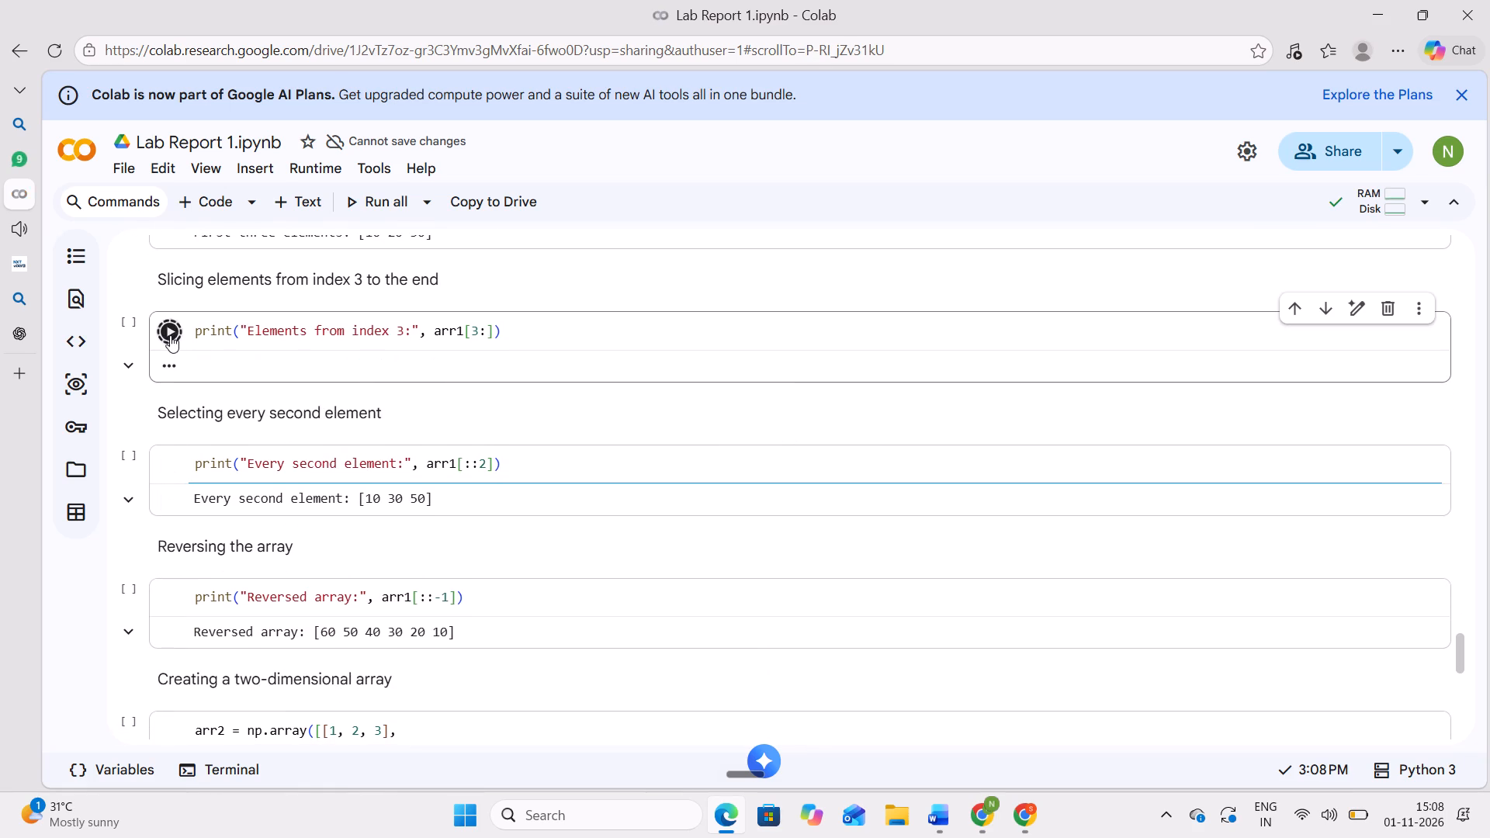
{"action": "left_click", "coordinate": [169, 460]}
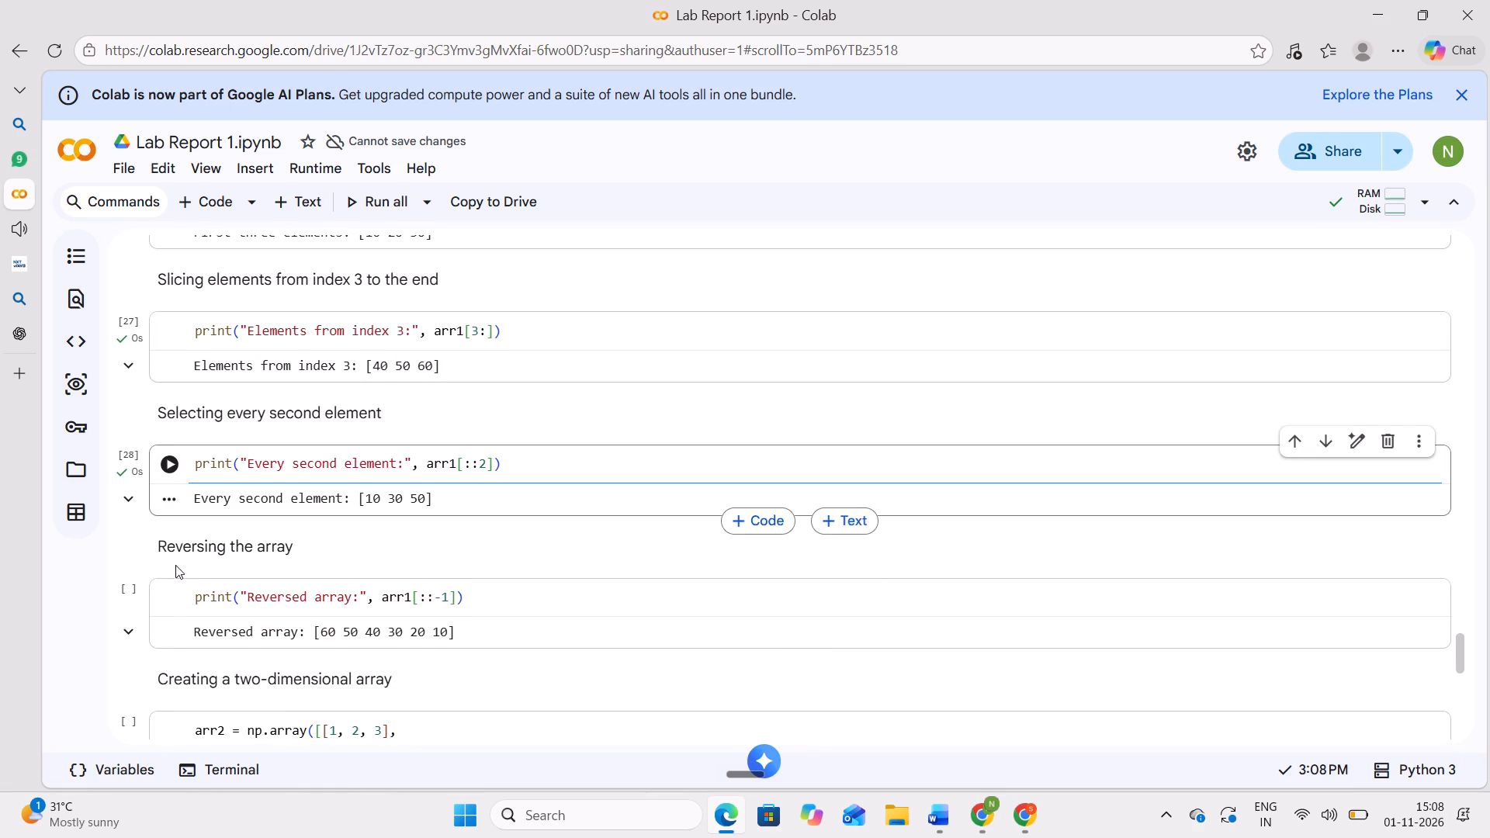
{"action": "left_click", "coordinate": [168, 594]}
Run the Slicing section's two-dimensional cells: create arr2, then select its first row and second column.
{"action": "scroll", "coordinate": [168, 594], "scroll_direction": "down", "scroll_amount": 4}
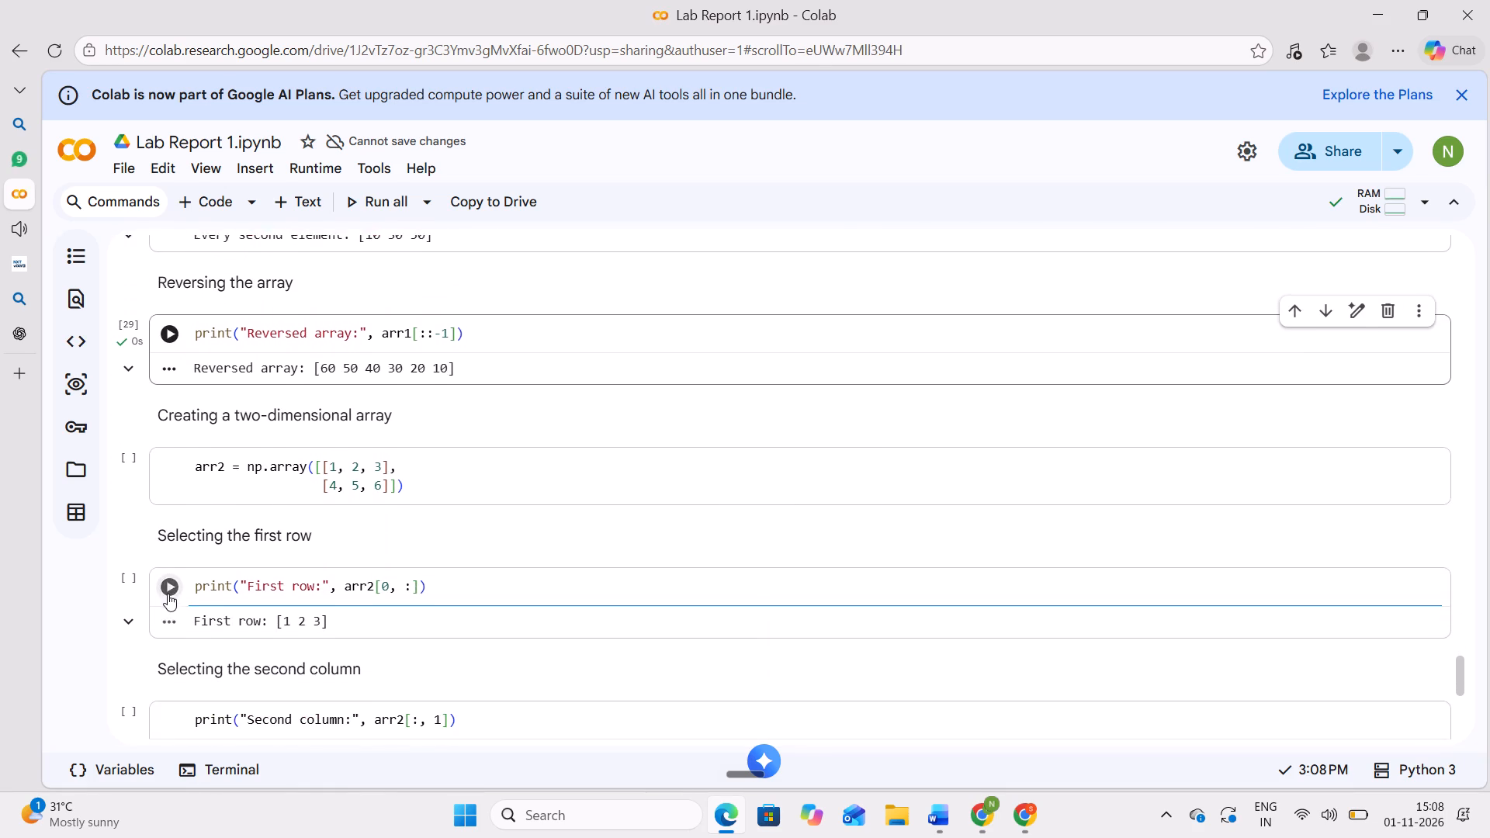
{"action": "left_click", "coordinate": [170, 466]}
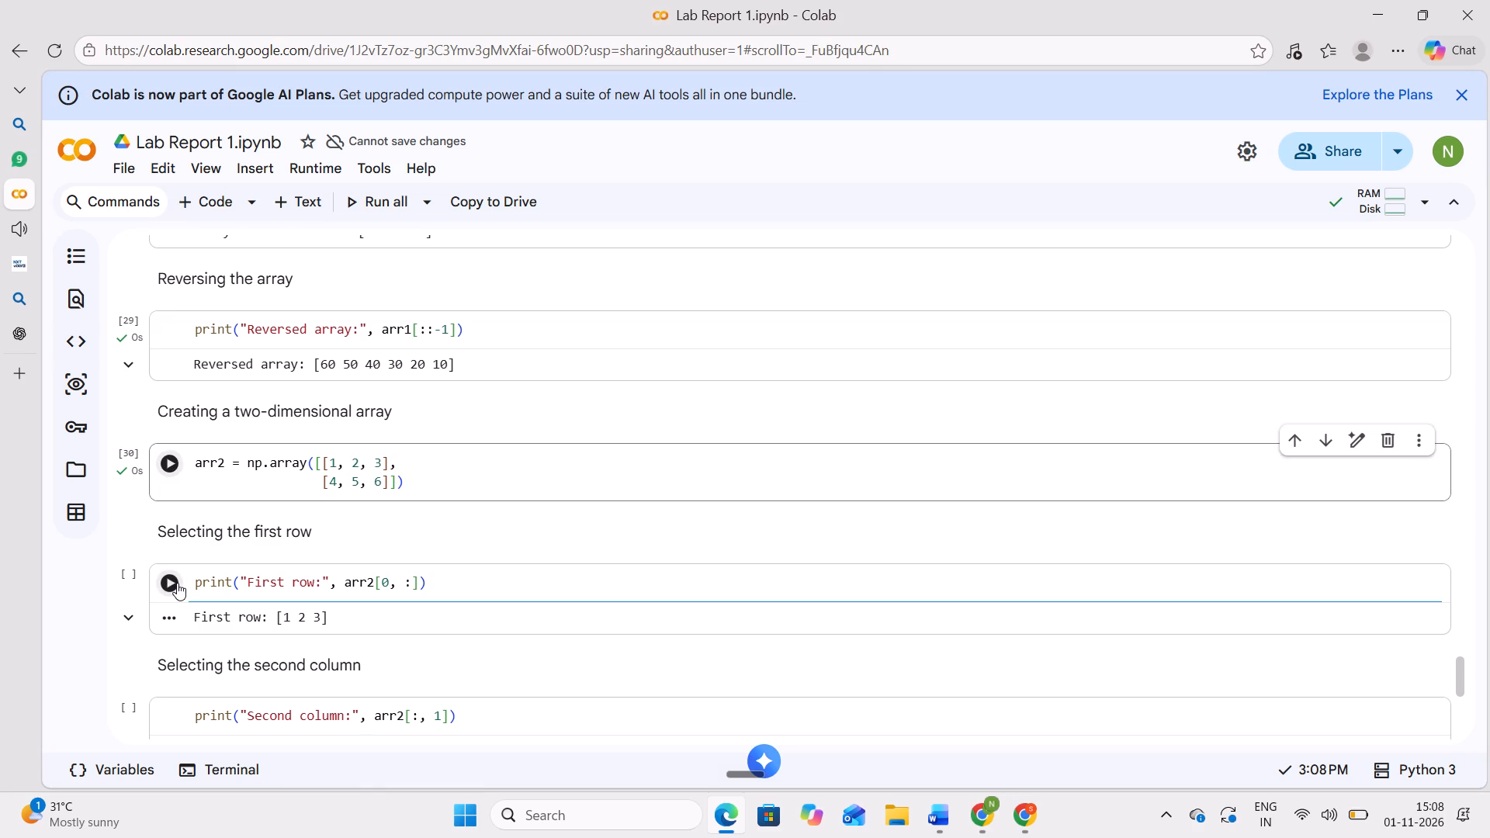
{"action": "left_click", "coordinate": [177, 583]}
{"action": "scroll", "coordinate": [177, 583], "scroll_direction": "down", "scroll_amount": 3}
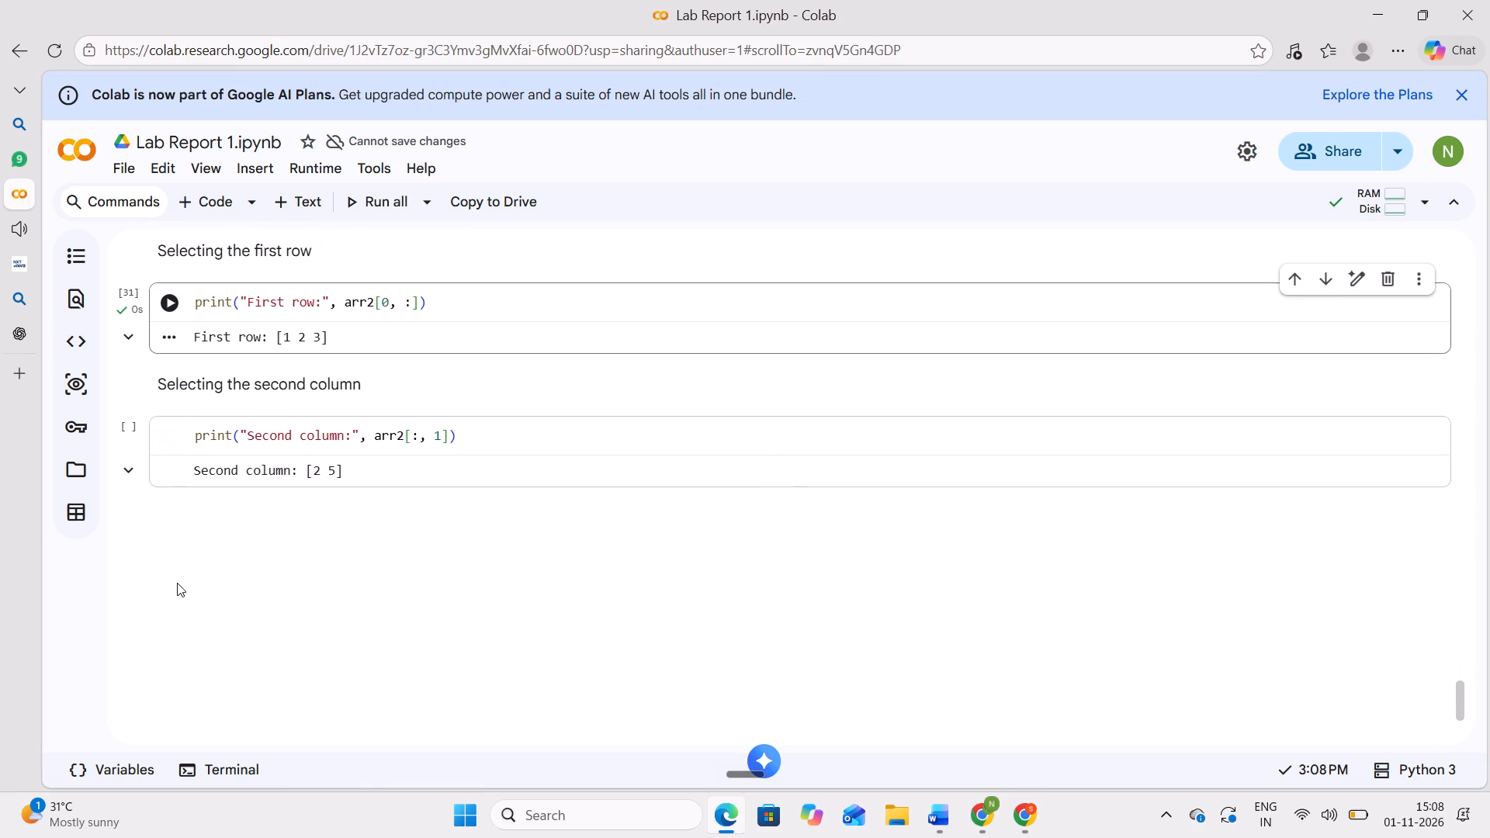
{"action": "left_click", "coordinate": [172, 439]}
Capture a rectangular screenshot of the notebook's opening NumPy Array Creation cells, from the import through the two-dimensional array output.
{"action": "scroll", "coordinate": [220, 612], "scroll_direction": "up", "scroll_amount": 2}
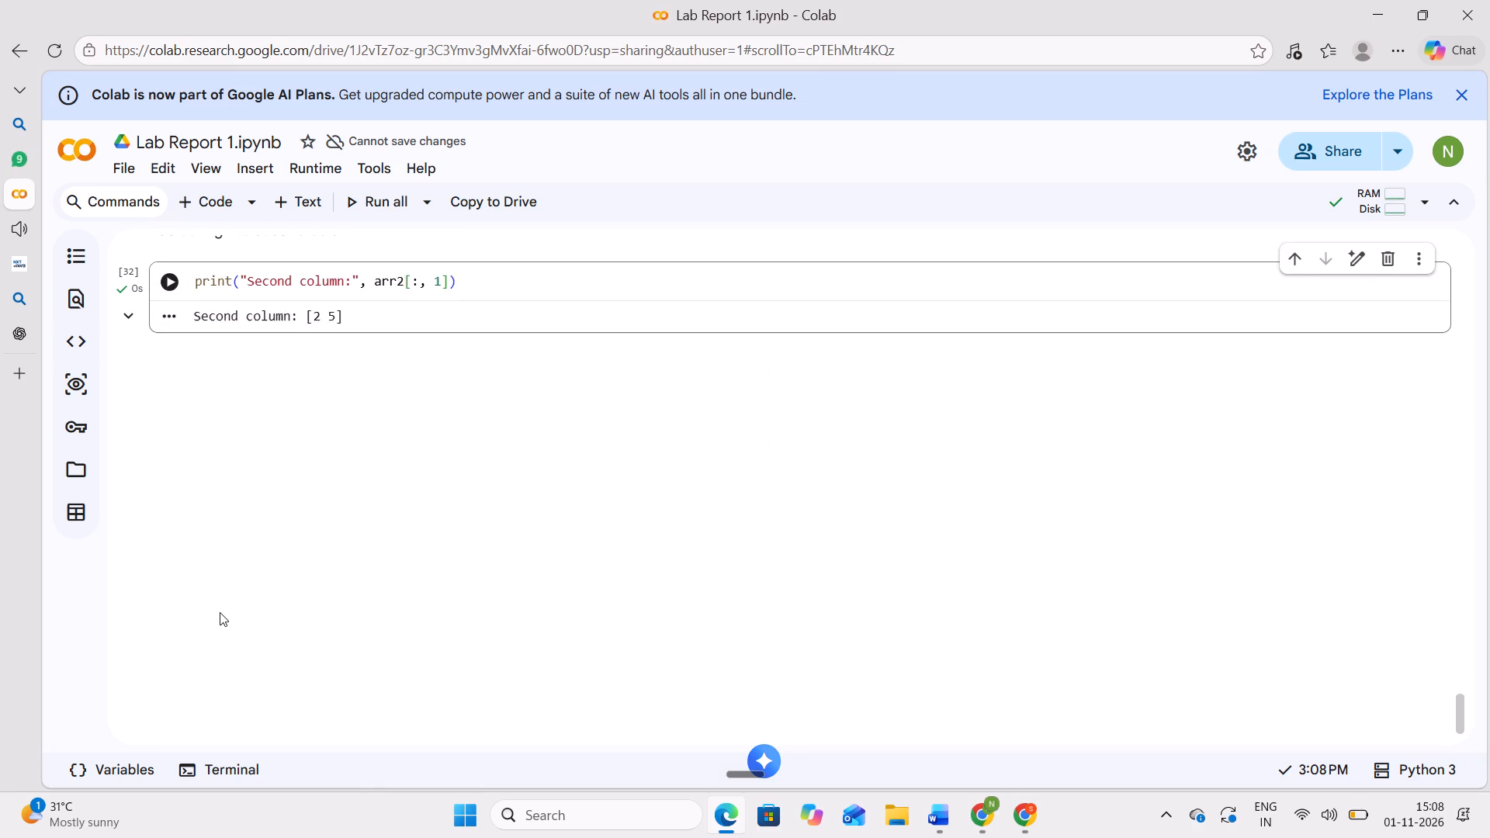
{"action": "scroll", "coordinate": [220, 612], "scroll_direction": "up", "scroll_amount": 8}
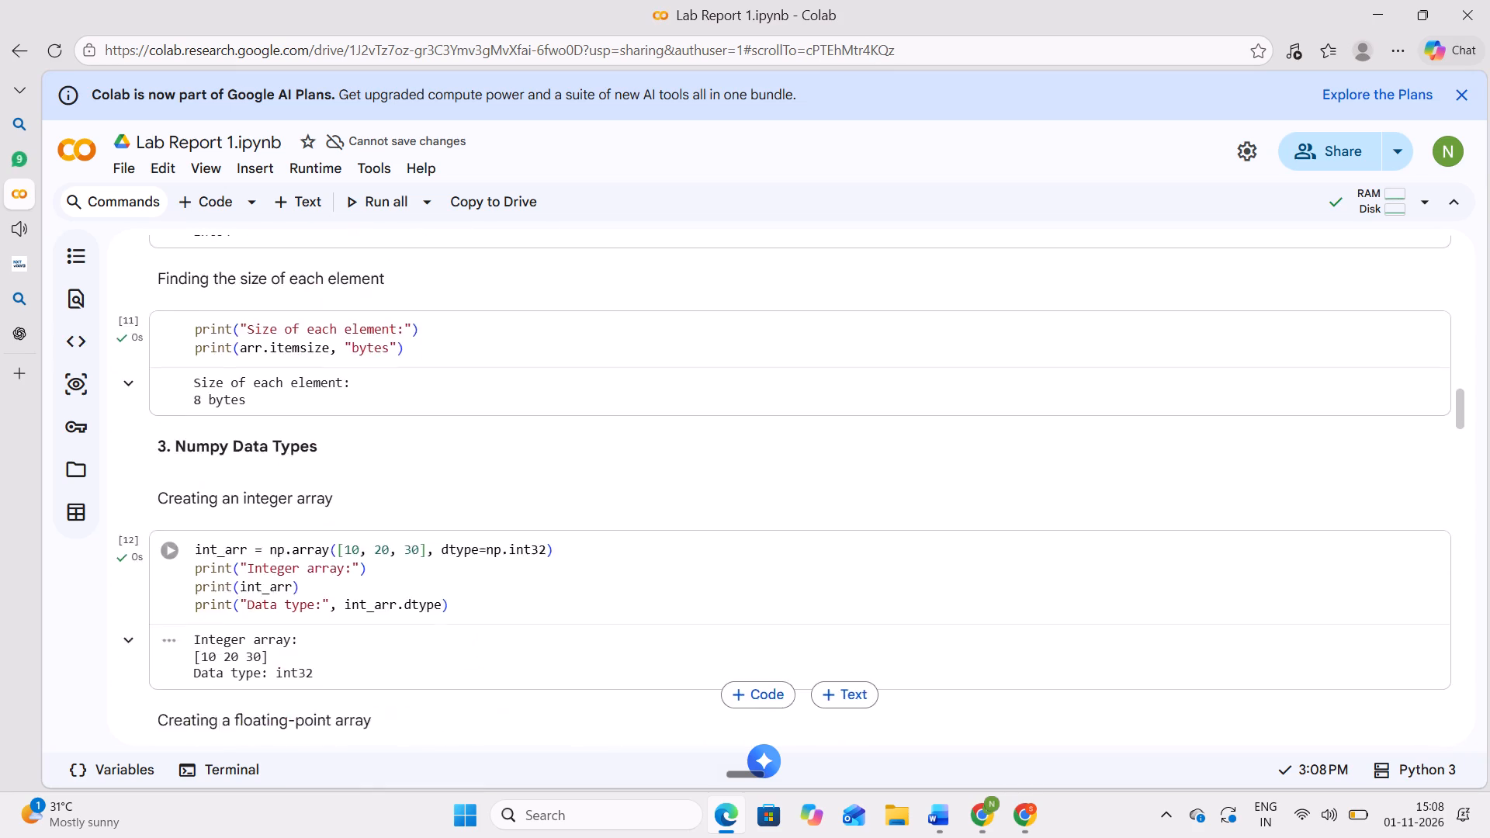
{"action": "scroll", "coordinate": [220, 612], "scroll_direction": "up", "scroll_amount": 8}
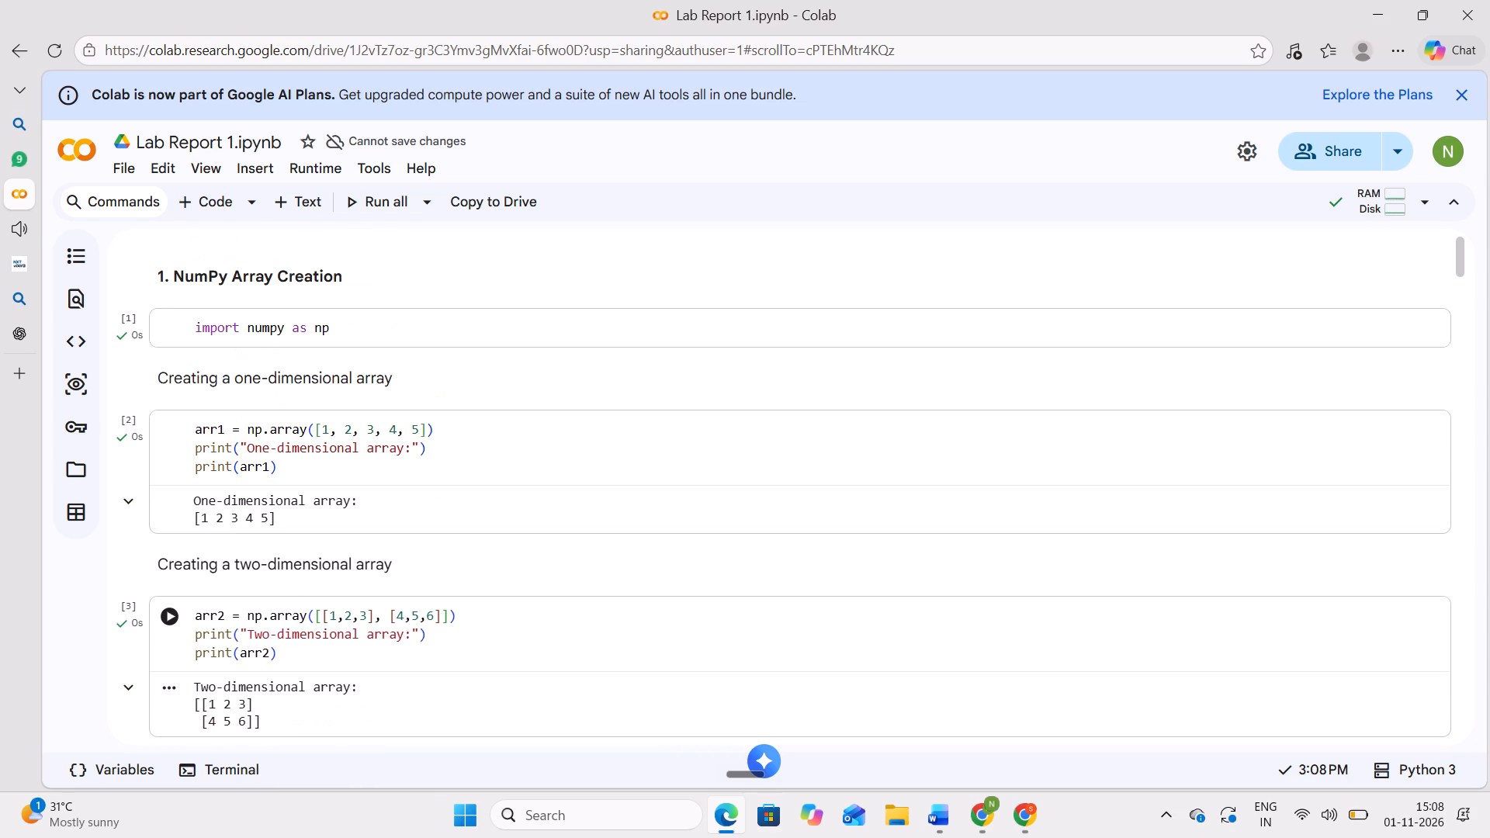
{"action": "key", "text": "Print"}
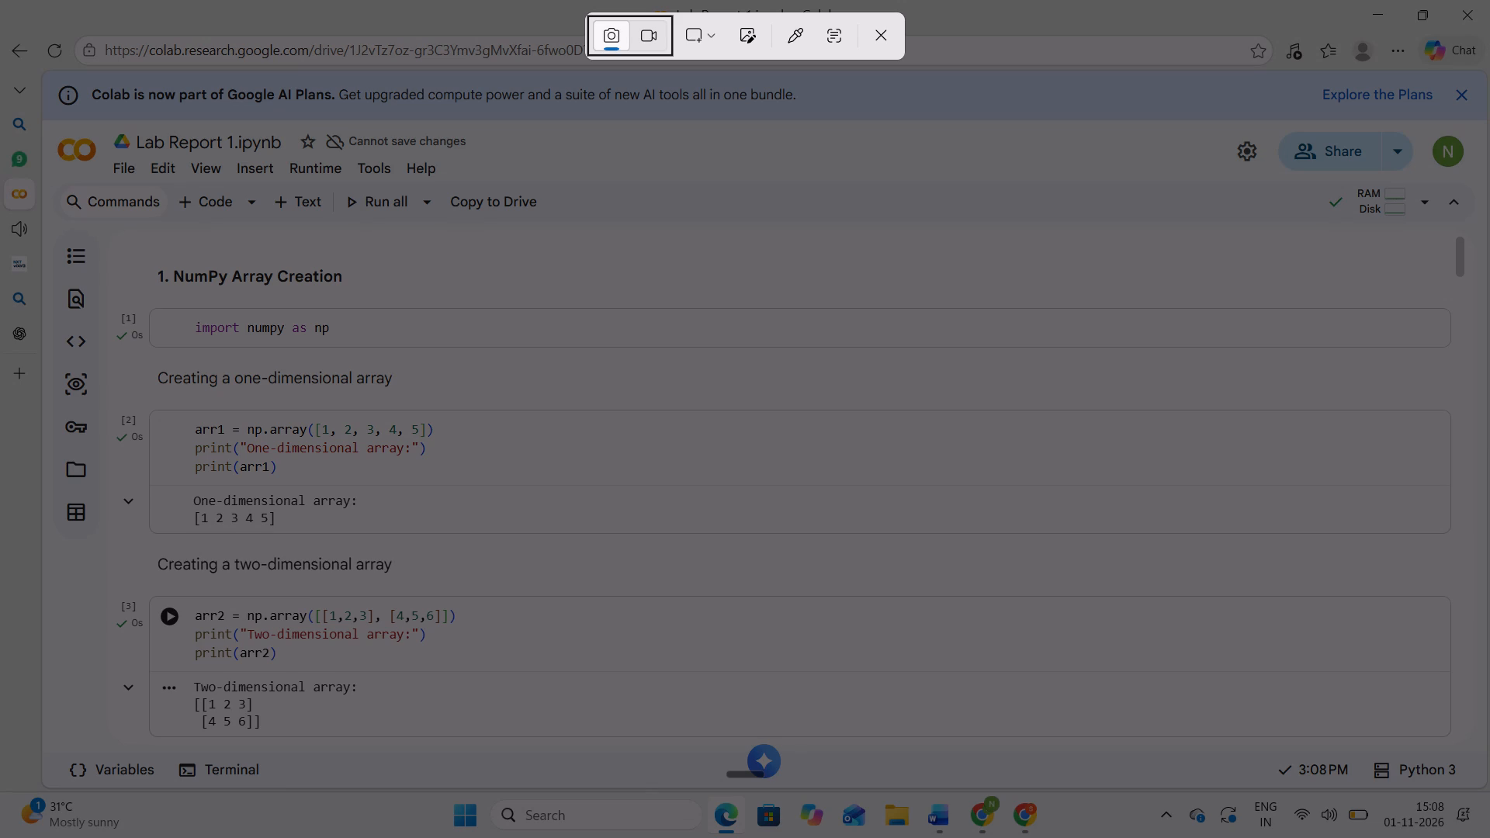
{"action": "left_click_drag", "start_coordinate": [42, 72], "coordinate": [909, 810]}
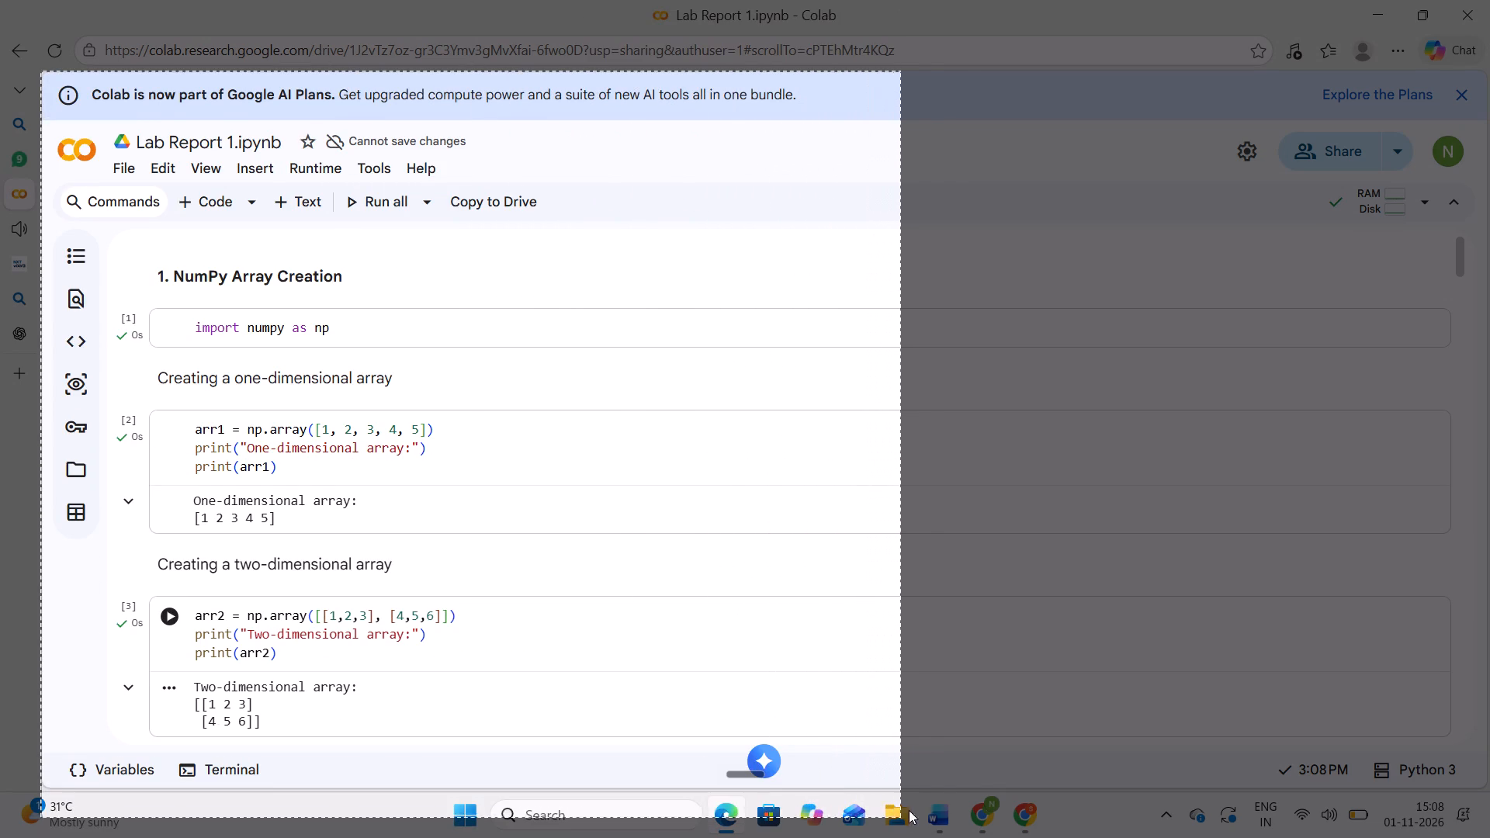
Extend the capture area to the notebook's full width and finish the screenshot through the two-dimensional array output.
{"action": "left_click_drag", "start_coordinate": [909, 810], "coordinate": [1165, 757]}
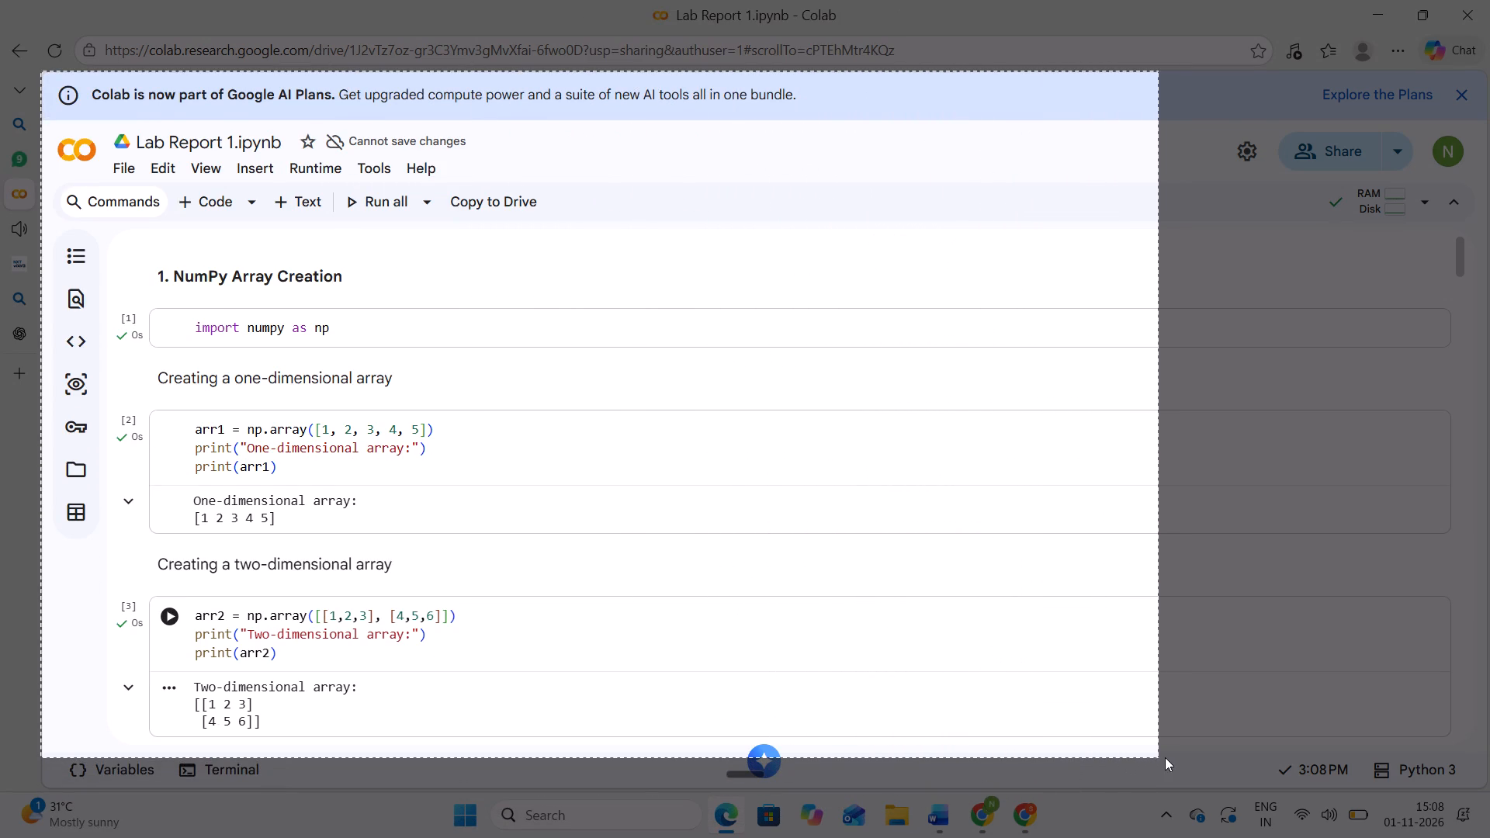
{"action": "left_click_drag", "start_coordinate": [1165, 757], "coordinate": [1422, 757]}
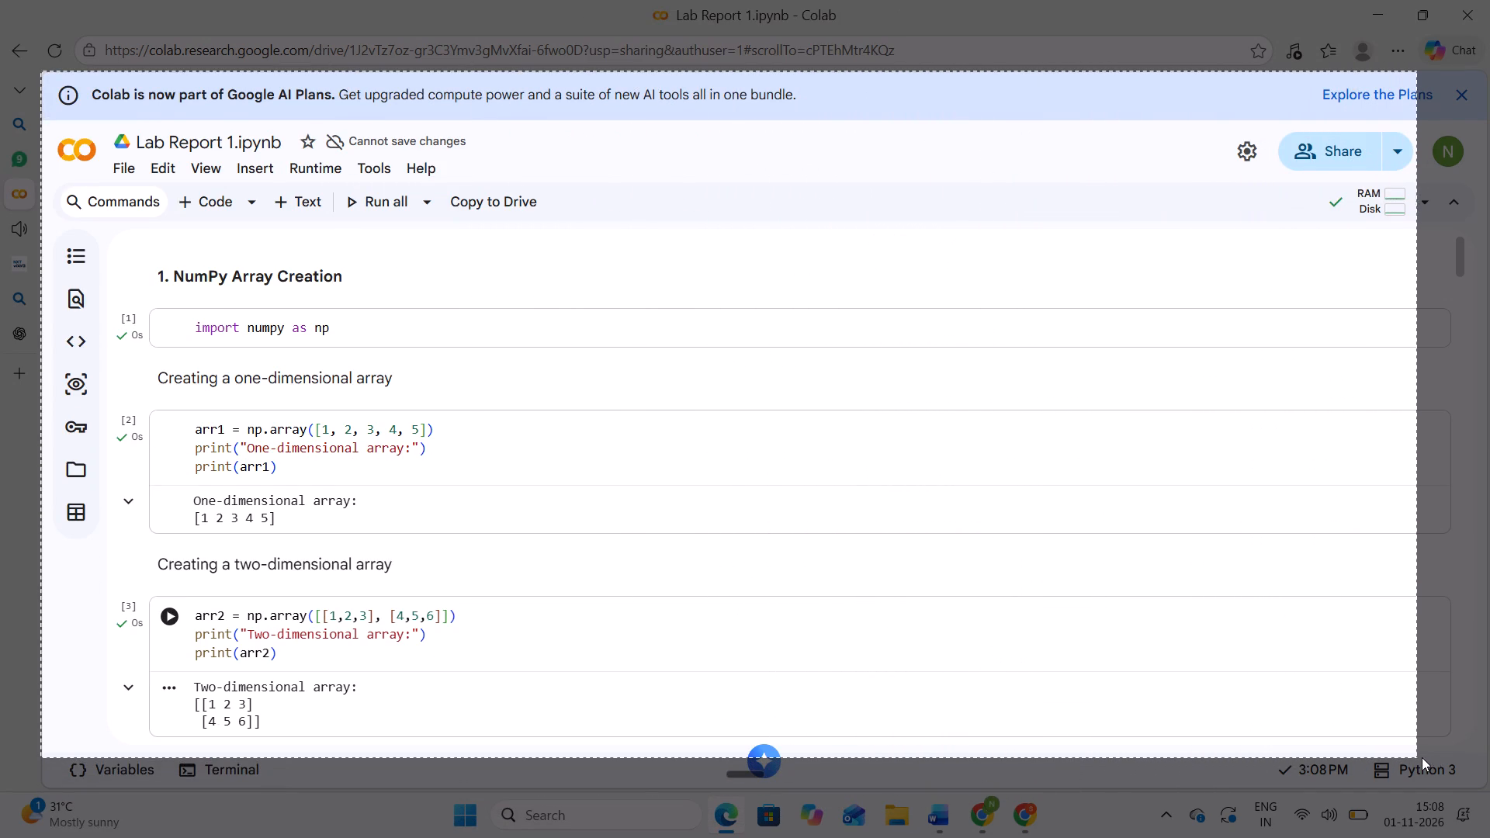
{"action": "left_click_drag", "start_coordinate": [1422, 757], "coordinate": [1489, 756]}
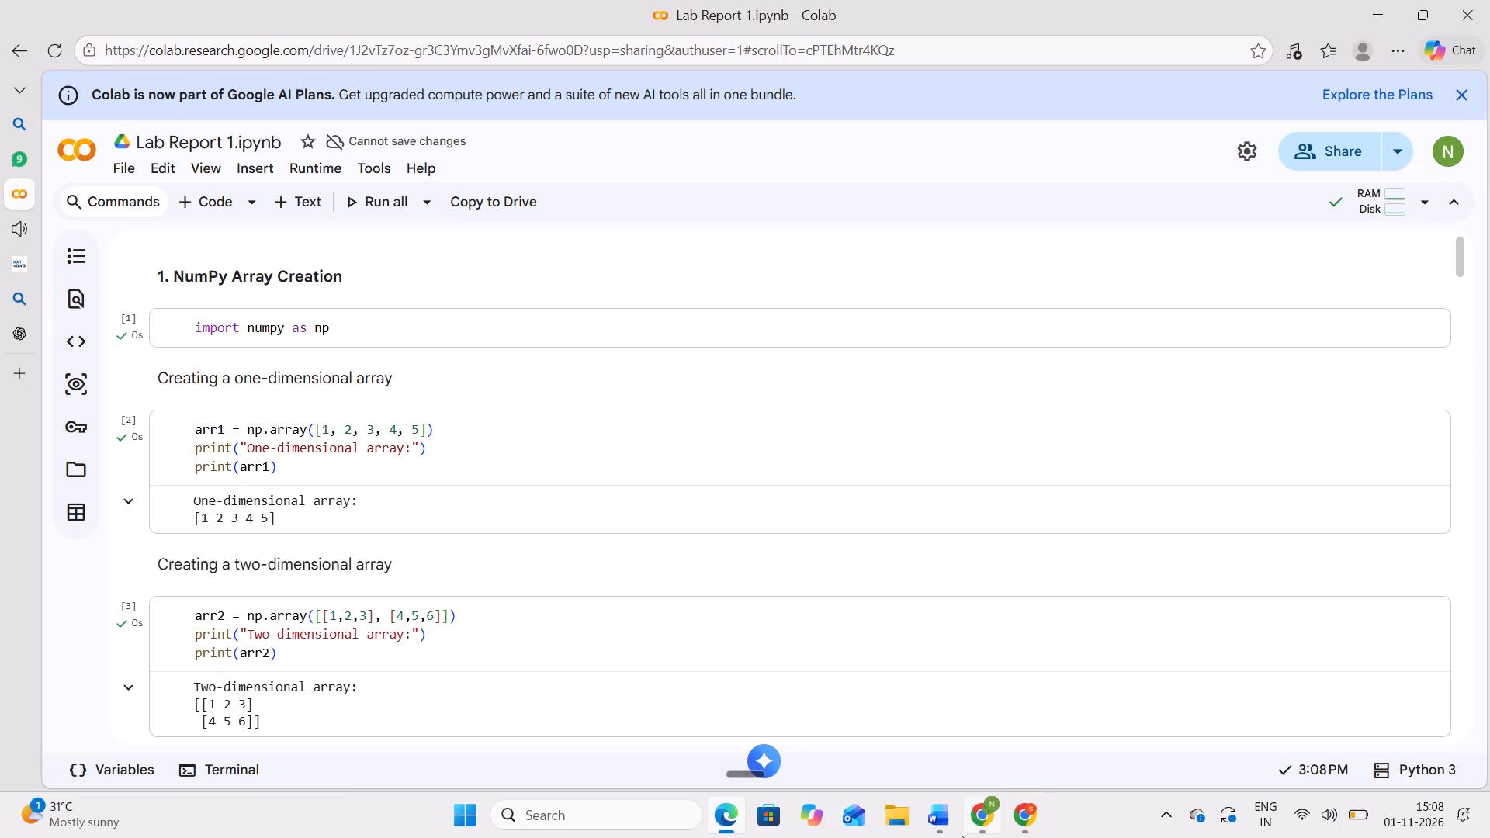
In the Word report, replace the first dark screenshot under "1. NumPy Array Creation" with the newly captured one.
{"action": "left_click", "coordinate": [941, 756]}
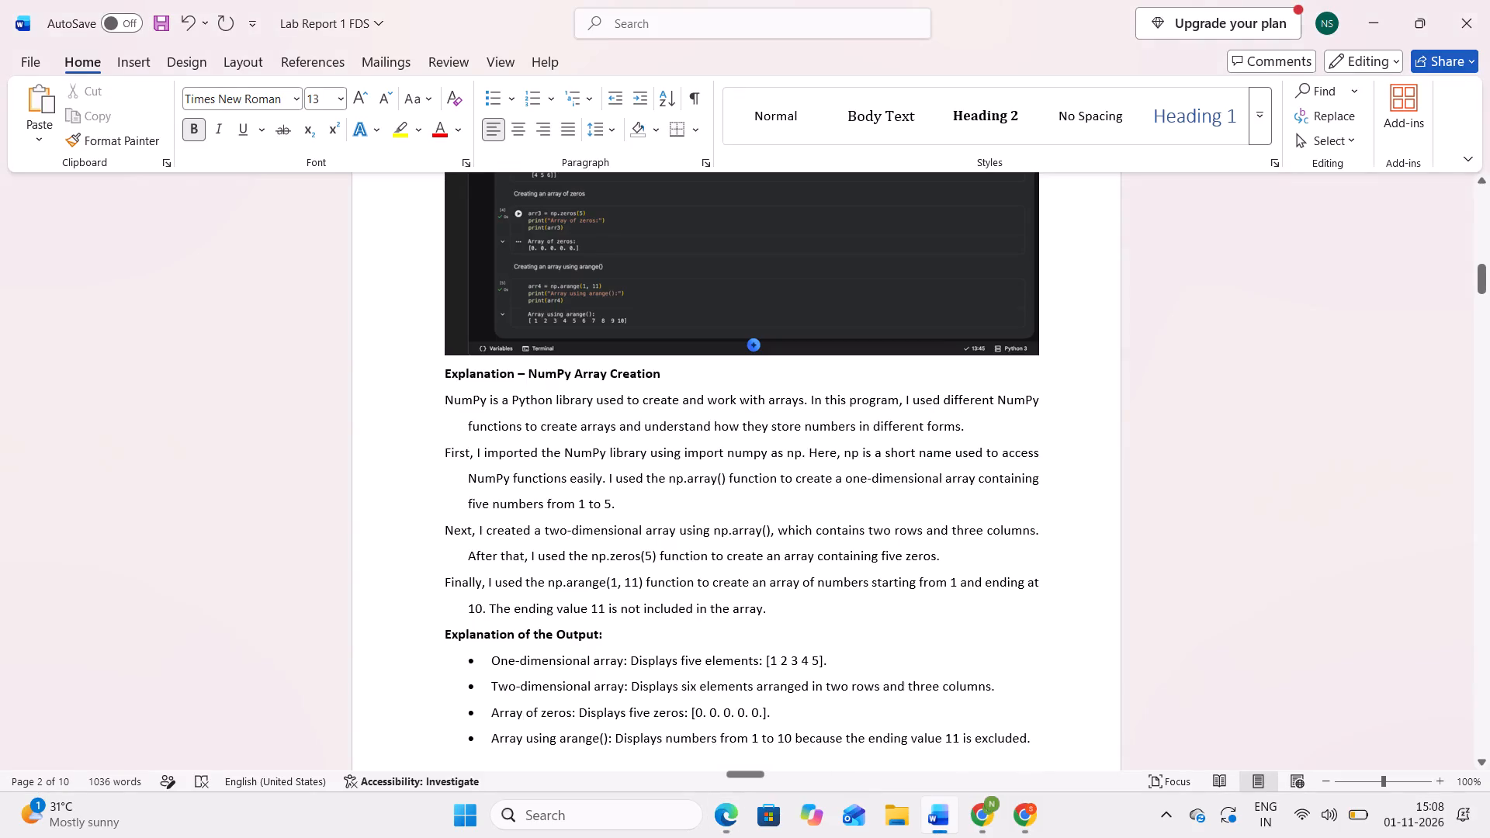
{"action": "scroll", "coordinate": [850, 537], "scroll_direction": "up", "scroll_amount": 7}
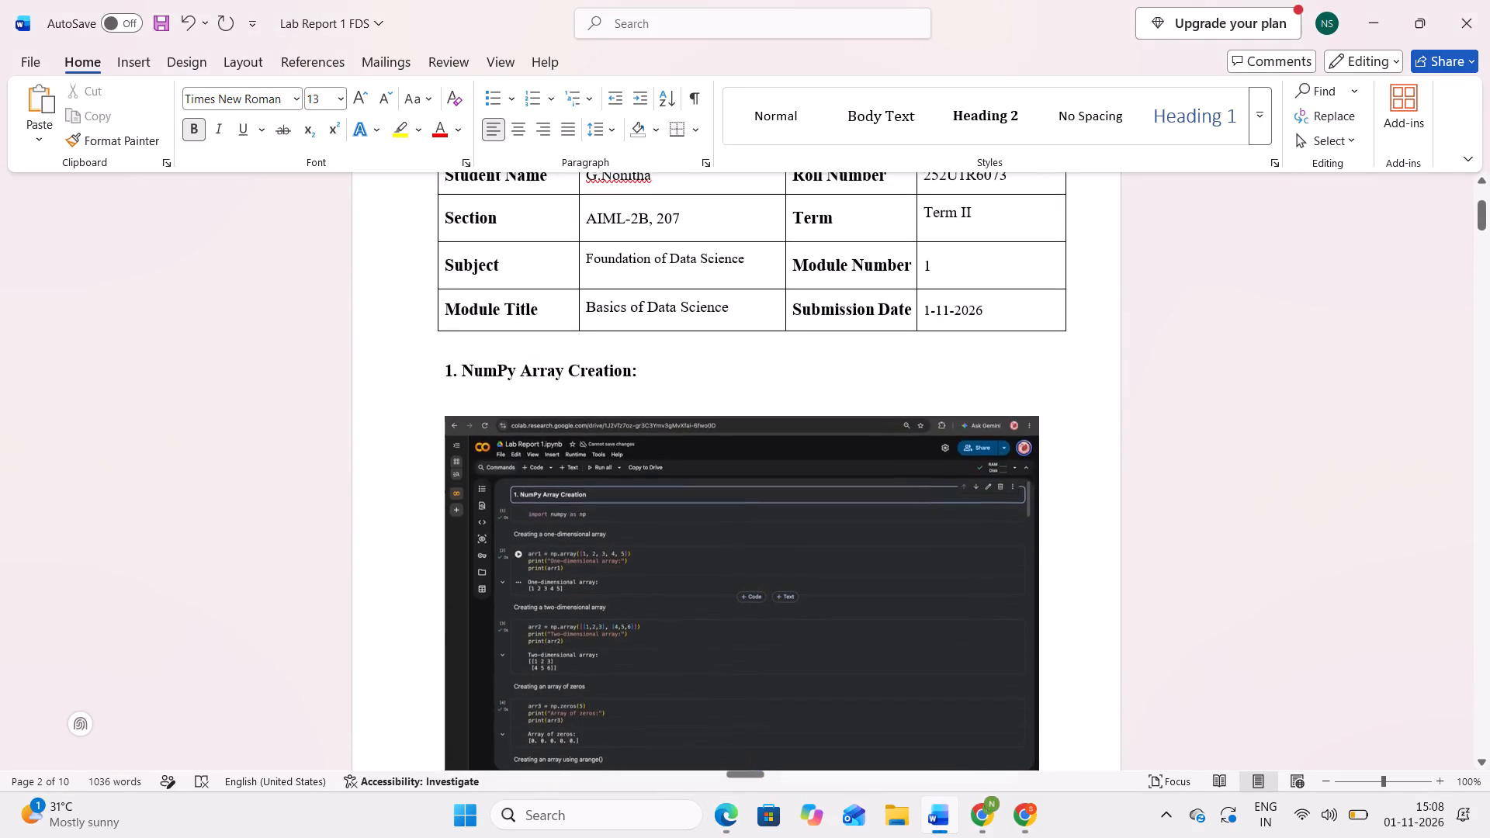
{"action": "left_click", "coordinate": [805, 582]}
{"action": "key", "text": "BackSpace"}
{"action": "key", "text": "ctrl+v"}
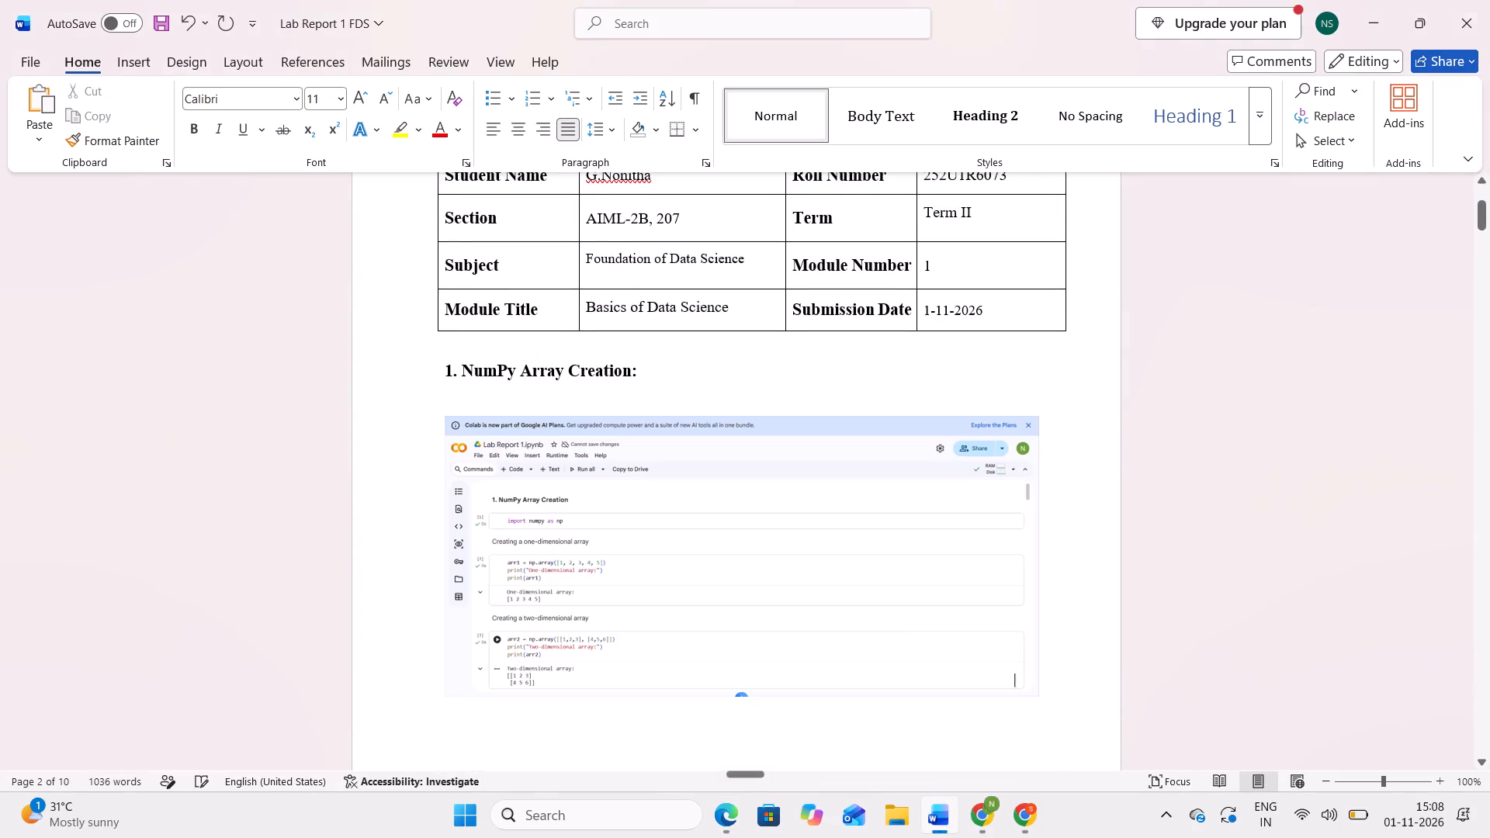
Back in the Colab notebook, capture a full-width screenshot of the array-of-zeros and arange() cells with outputs, ending above "2. Numpy Attributes".
{"action": "left_click", "coordinate": [711, 717]}
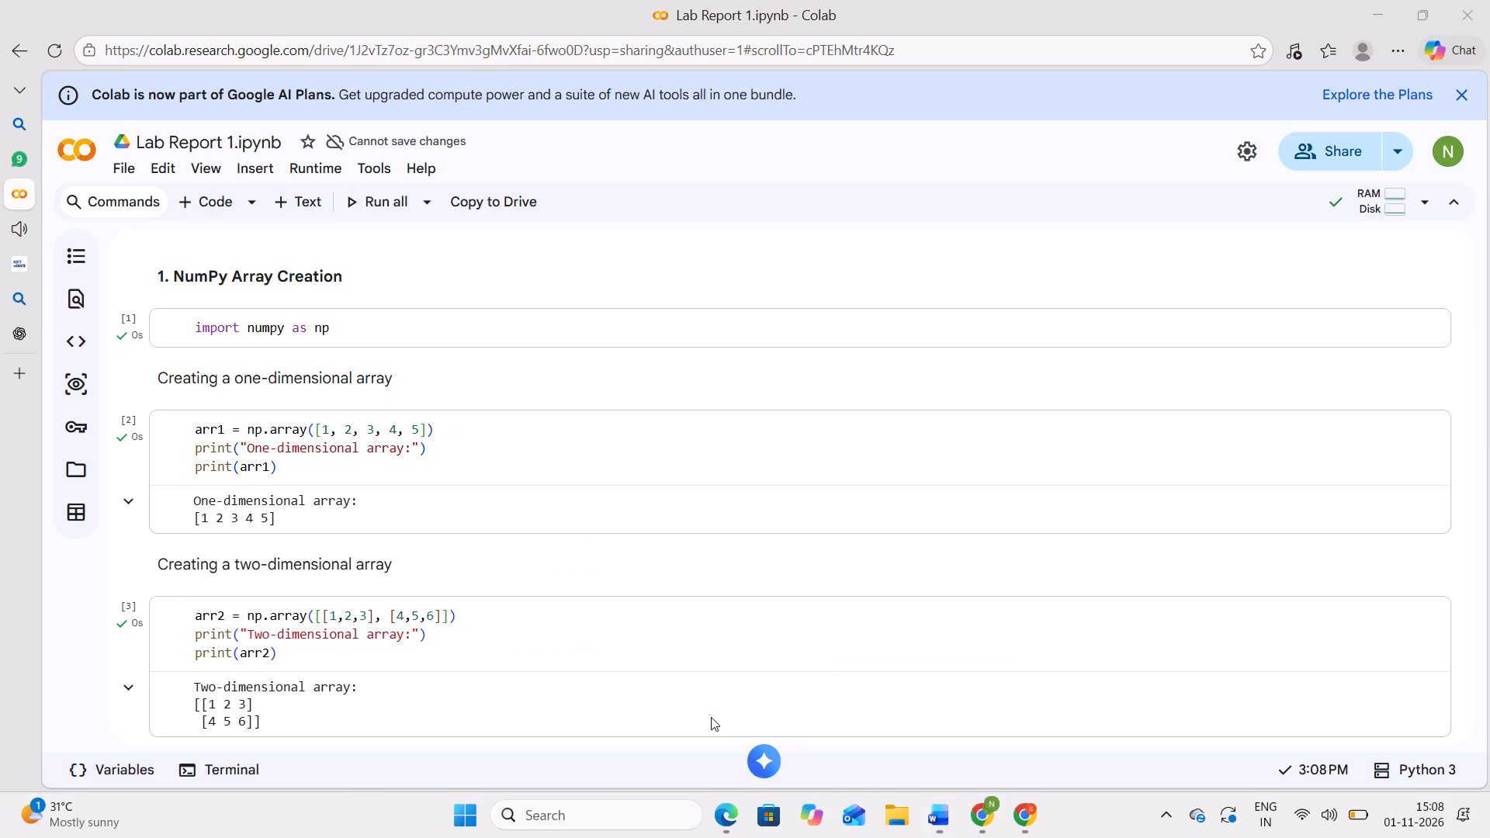
{"action": "scroll", "coordinate": [700, 601], "scroll_direction": "up", "scroll_amount": 1}
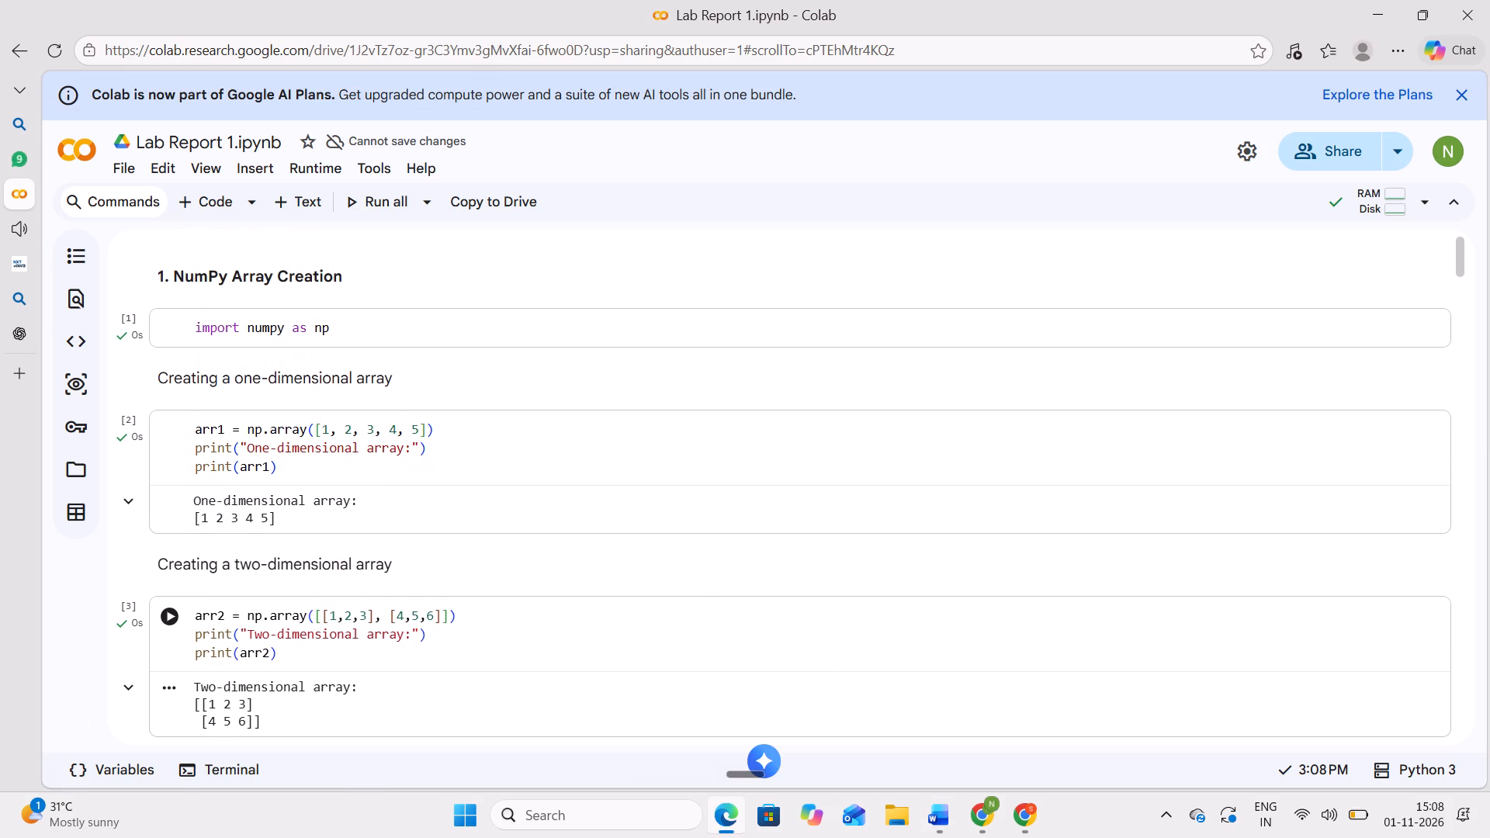
{"action": "scroll", "coordinate": [700, 601], "scroll_direction": "up", "scroll_amount": 1}
{"action": "scroll", "coordinate": [700, 601], "scroll_direction": "down", "scroll_amount": 5}
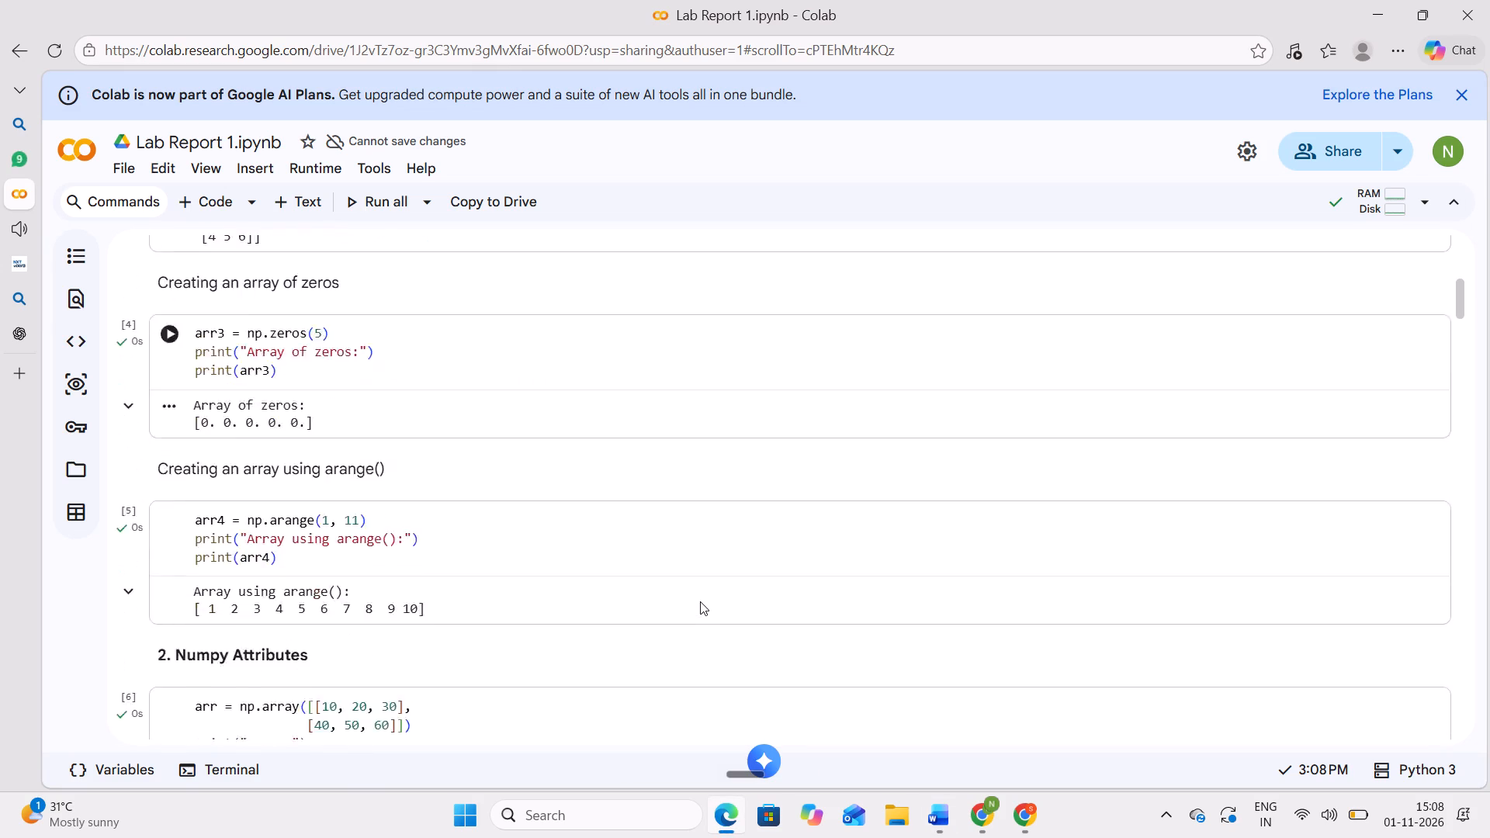
{"action": "scroll", "coordinate": [700, 601], "scroll_direction": "up", "scroll_amount": 9}
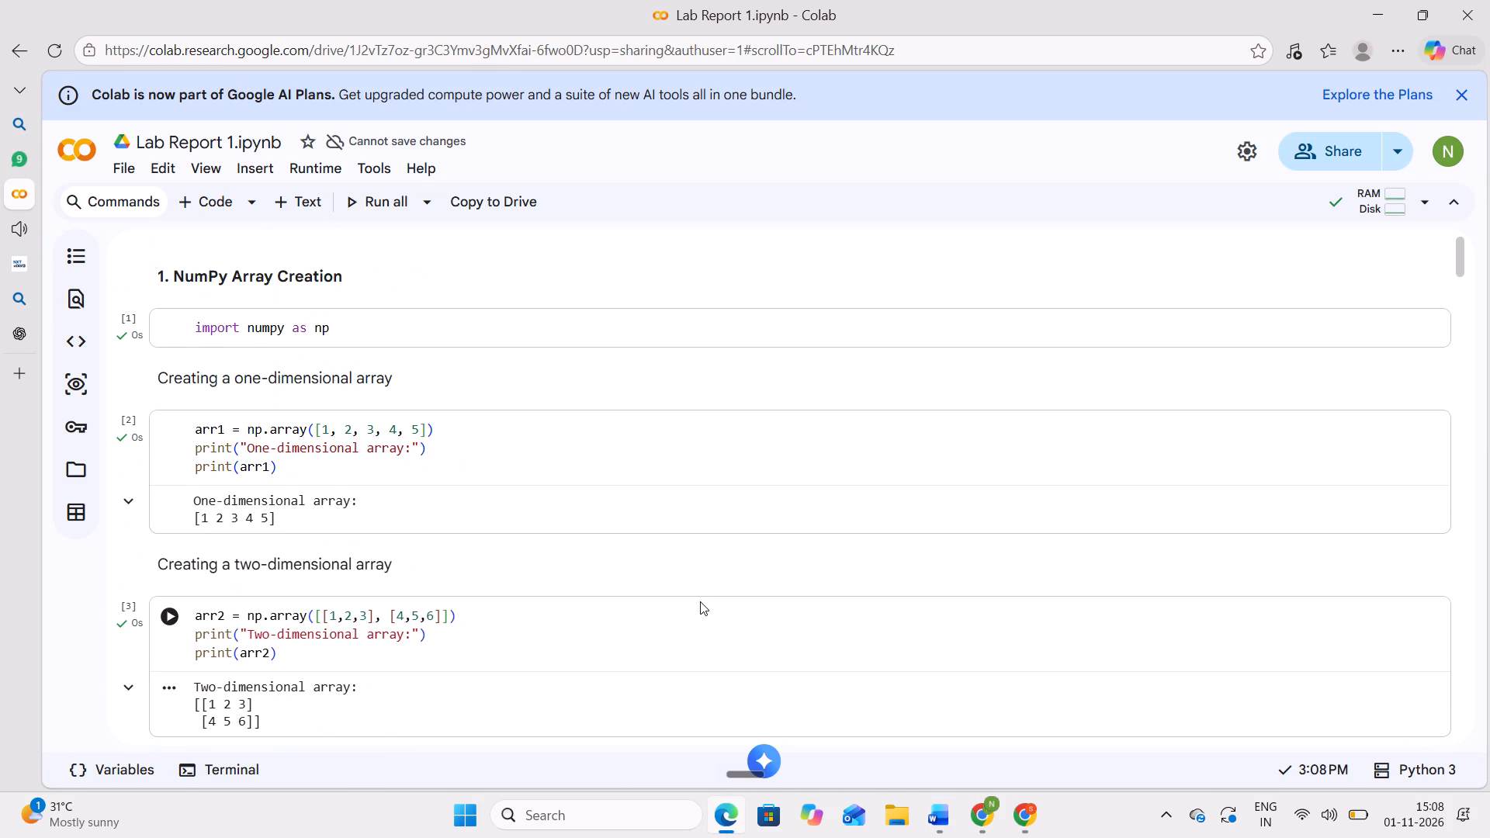
{"action": "scroll", "coordinate": [700, 601], "scroll_direction": "down", "scroll_amount": 5}
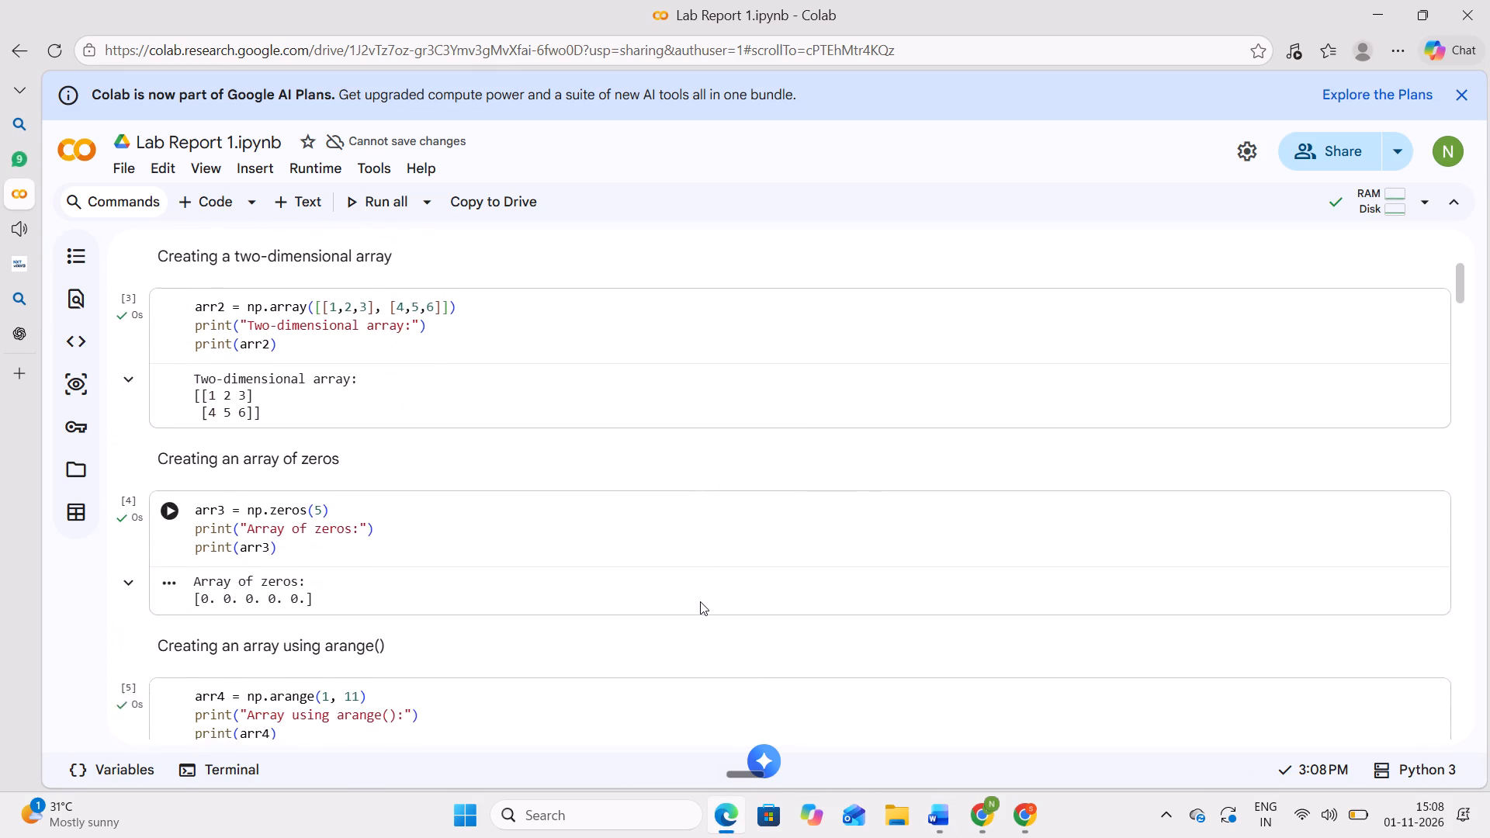
{"action": "scroll", "coordinate": [700, 601], "scroll_direction": "down", "scroll_amount": 3}
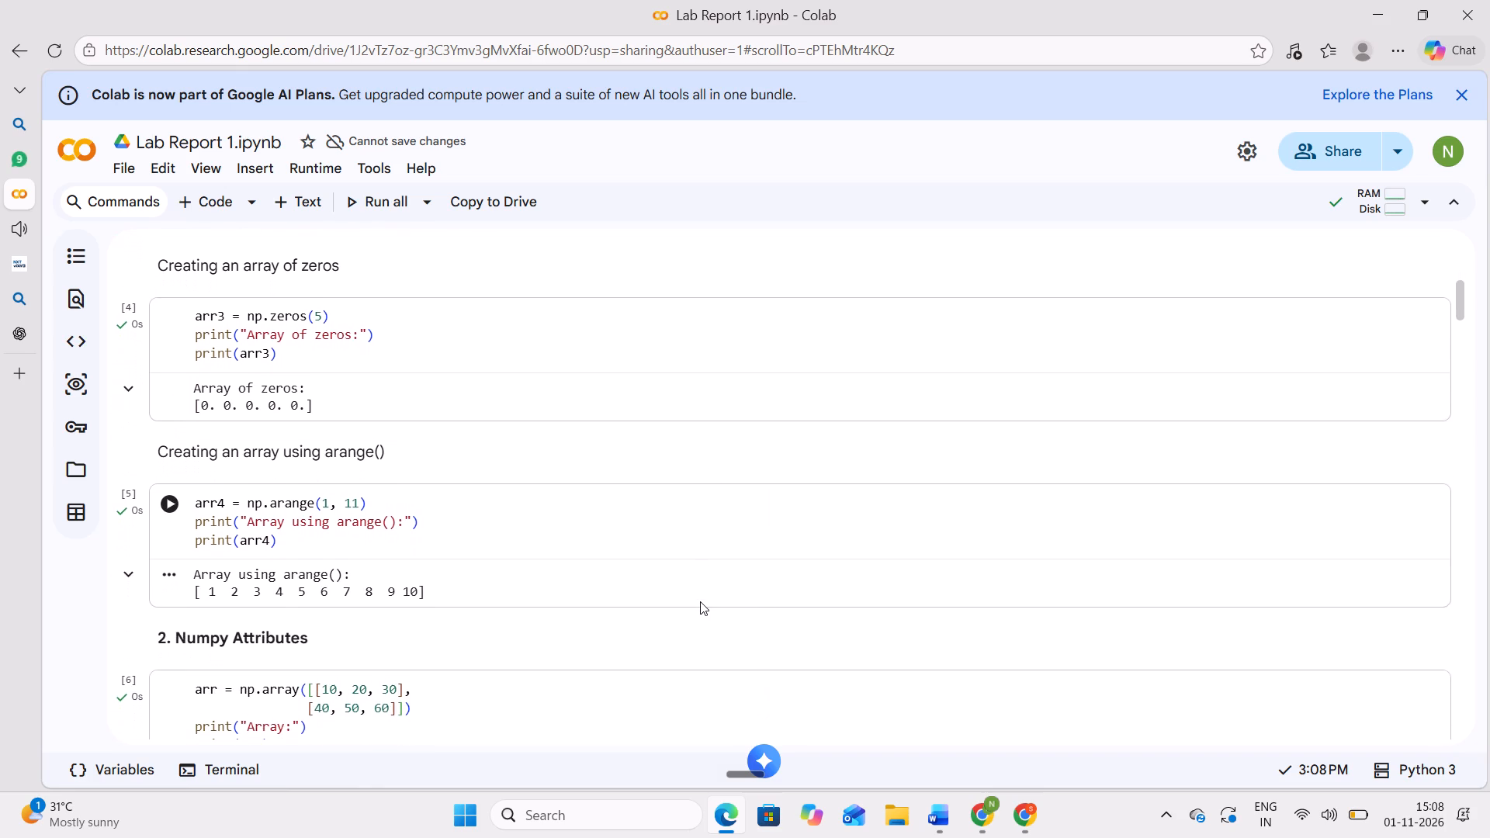
{"action": "scroll", "coordinate": [700, 601], "scroll_direction": "down", "scroll_amount": 2}
{"action": "key", "text": "Print"}
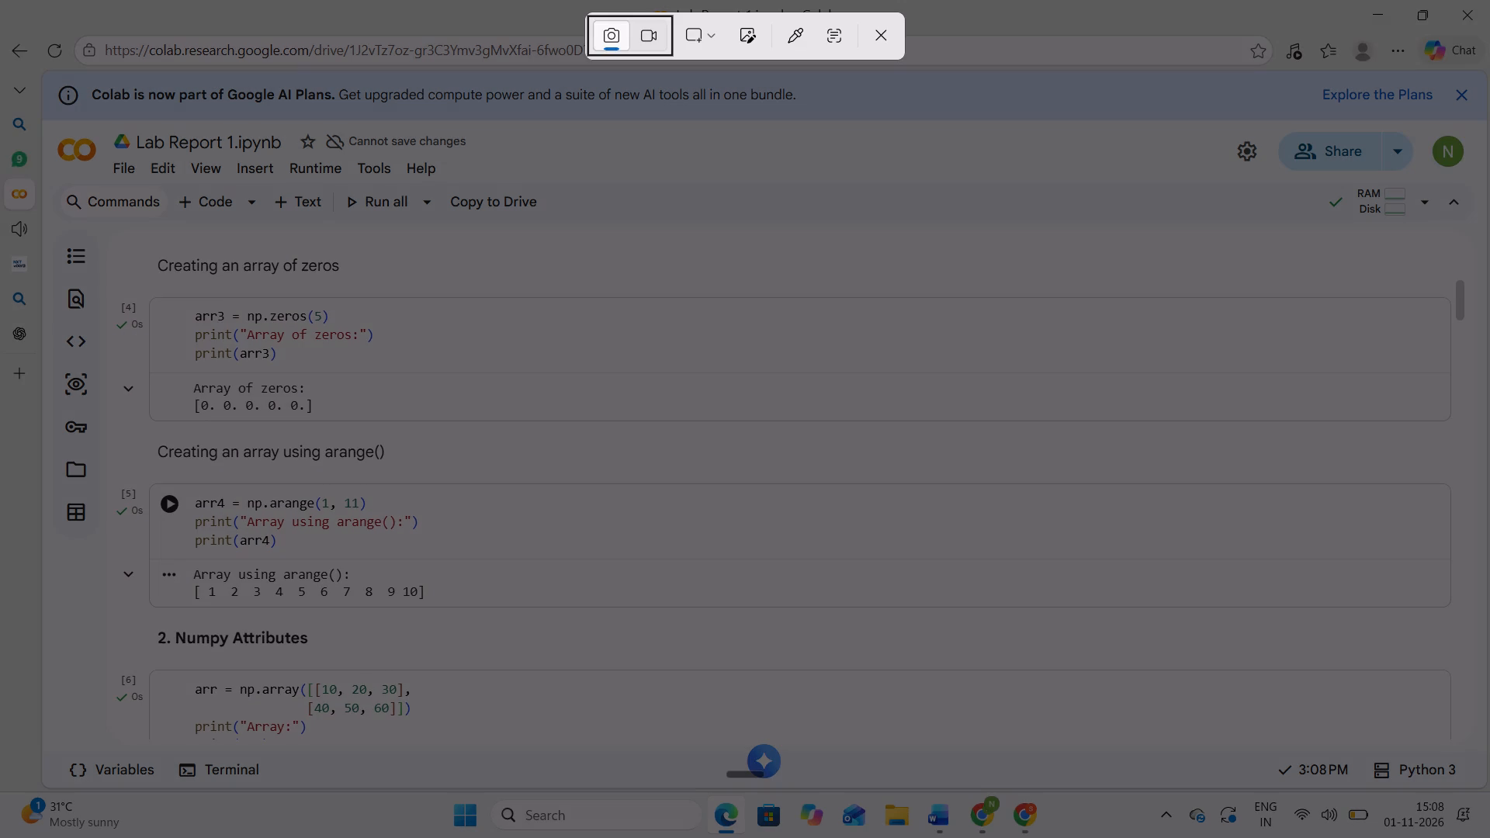
{"action": "left_click", "coordinate": [38, 73]}
{"action": "left_click_drag", "start_coordinate": [35, 68], "coordinate": [542, 632]}
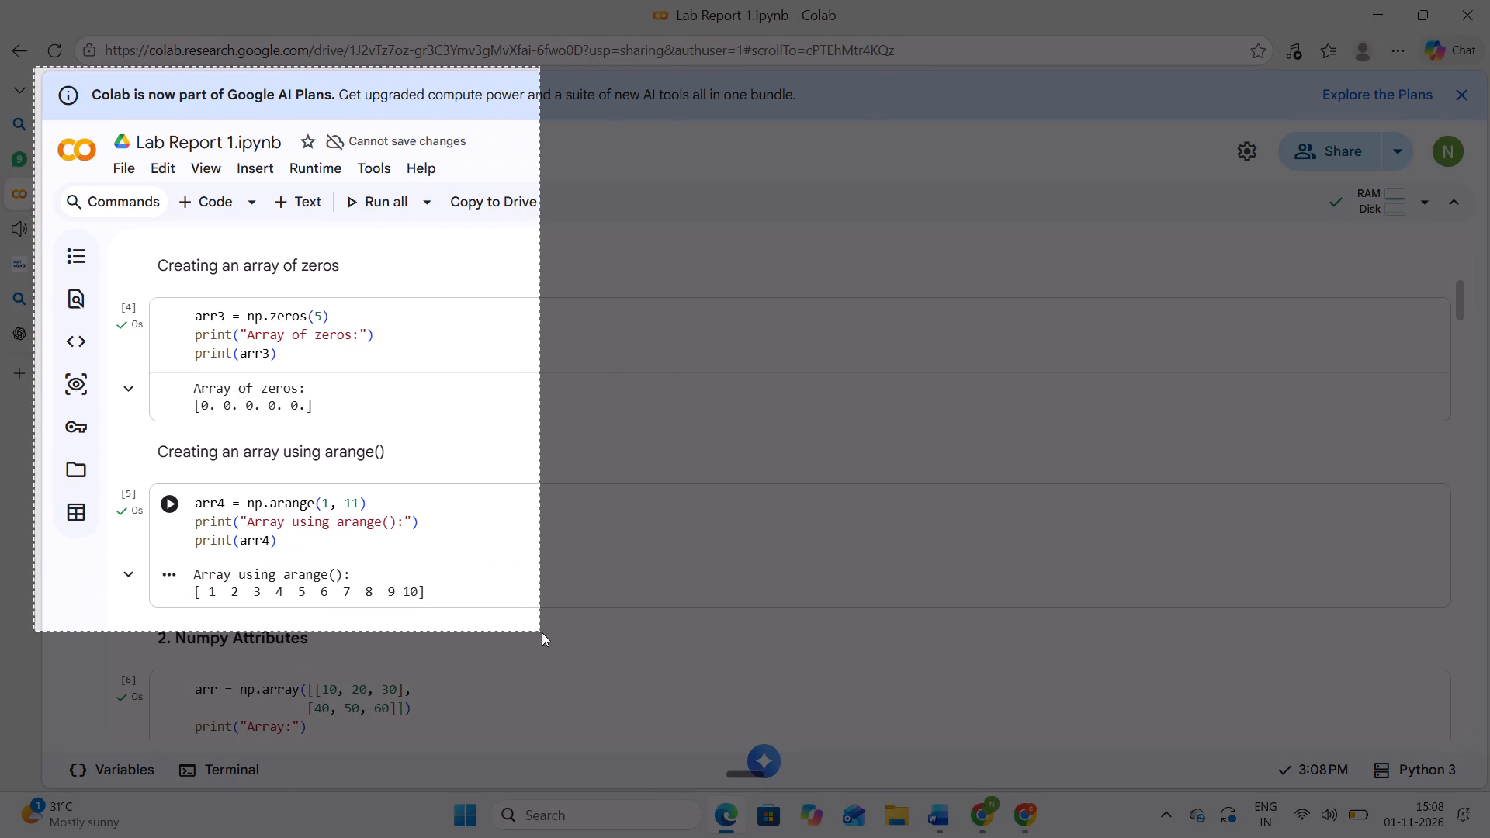
{"action": "left_click_drag", "start_coordinate": [542, 632], "coordinate": [858, 753]}
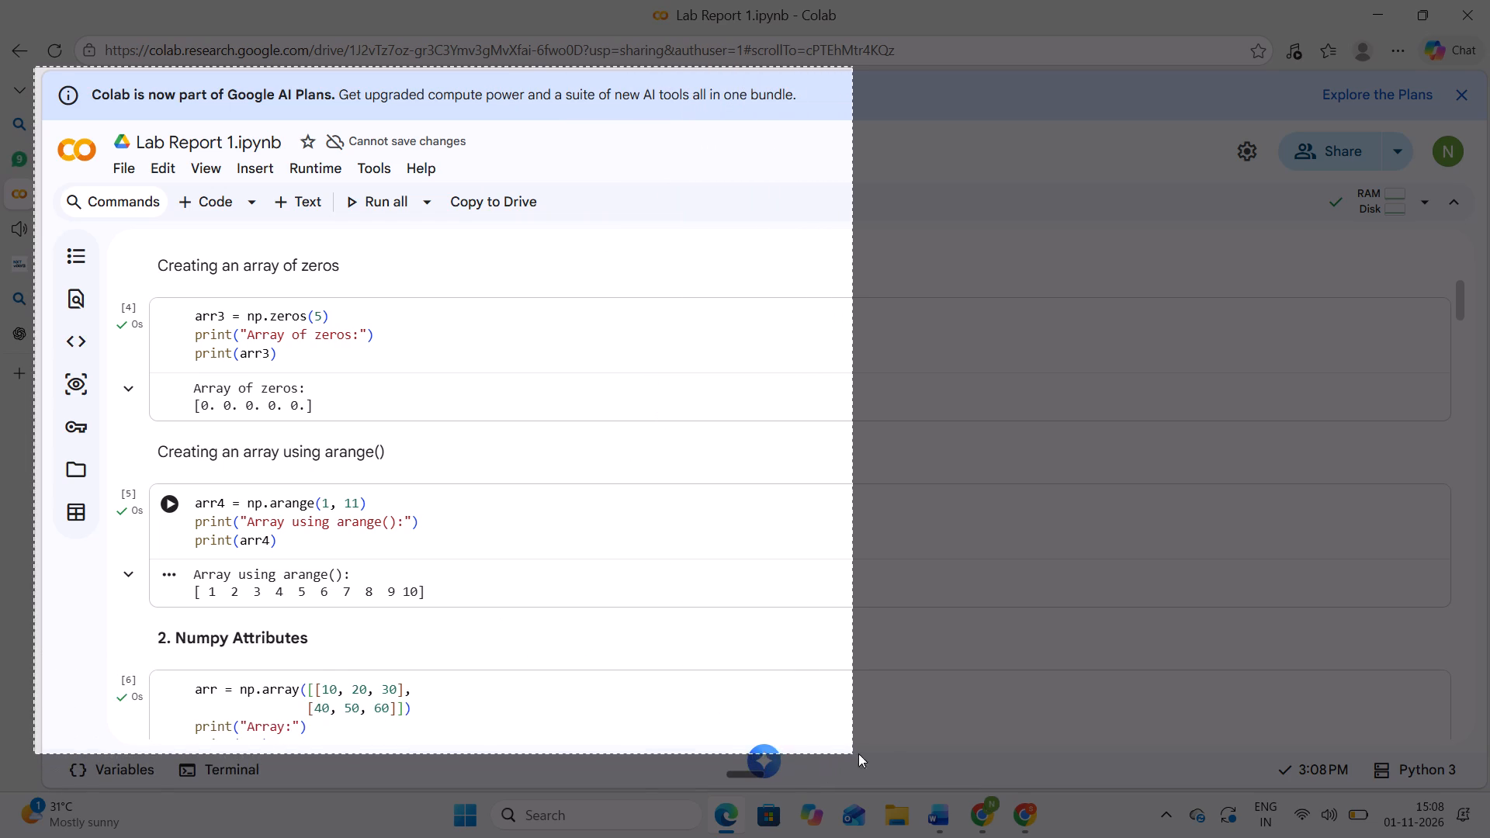
{"action": "left_click_drag", "start_coordinate": [858, 753], "coordinate": [1083, 688]}
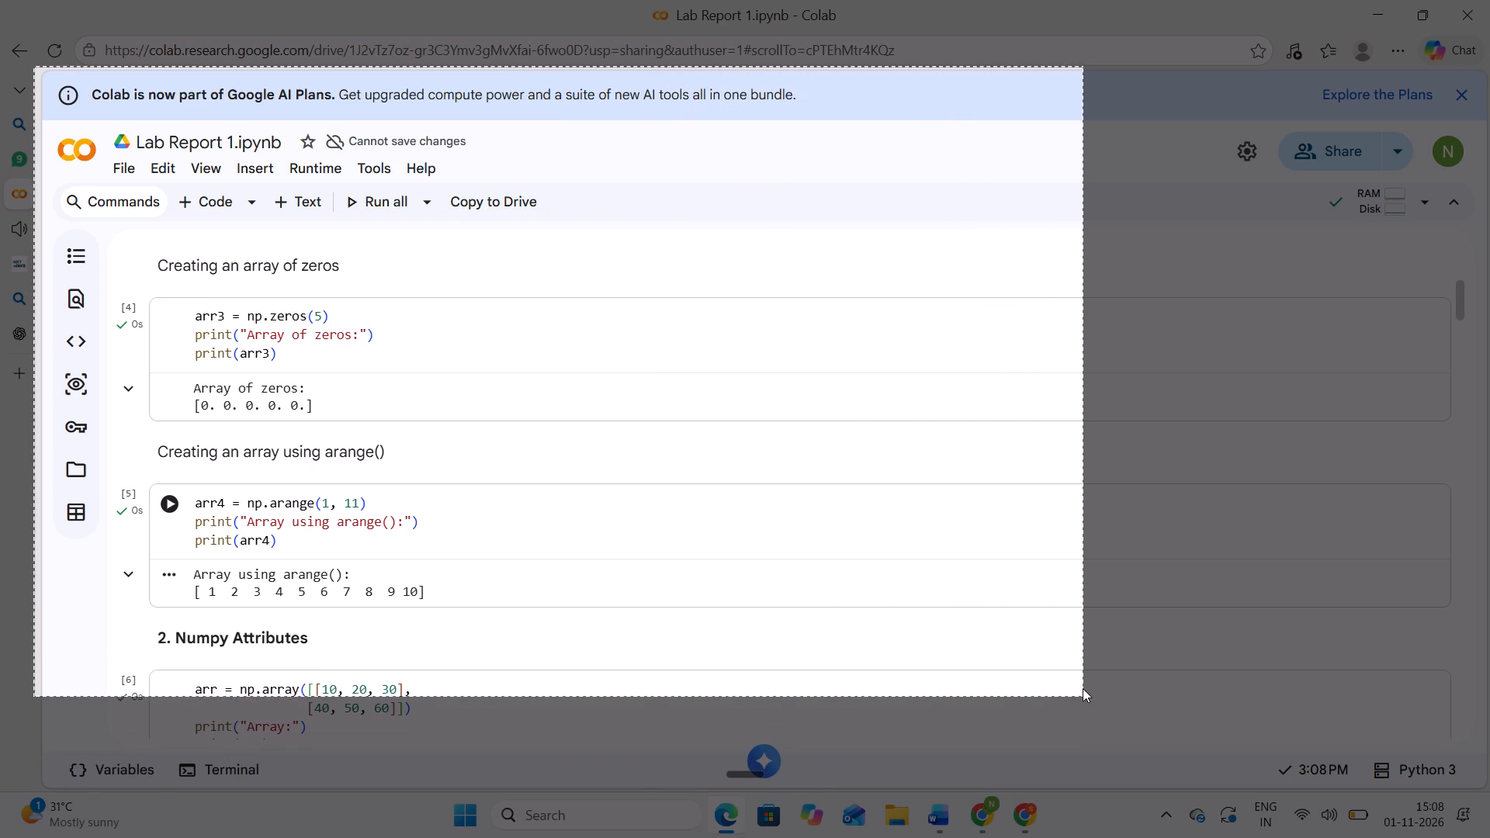
{"action": "left_click_drag", "start_coordinate": [1083, 688], "coordinate": [1320, 628]}
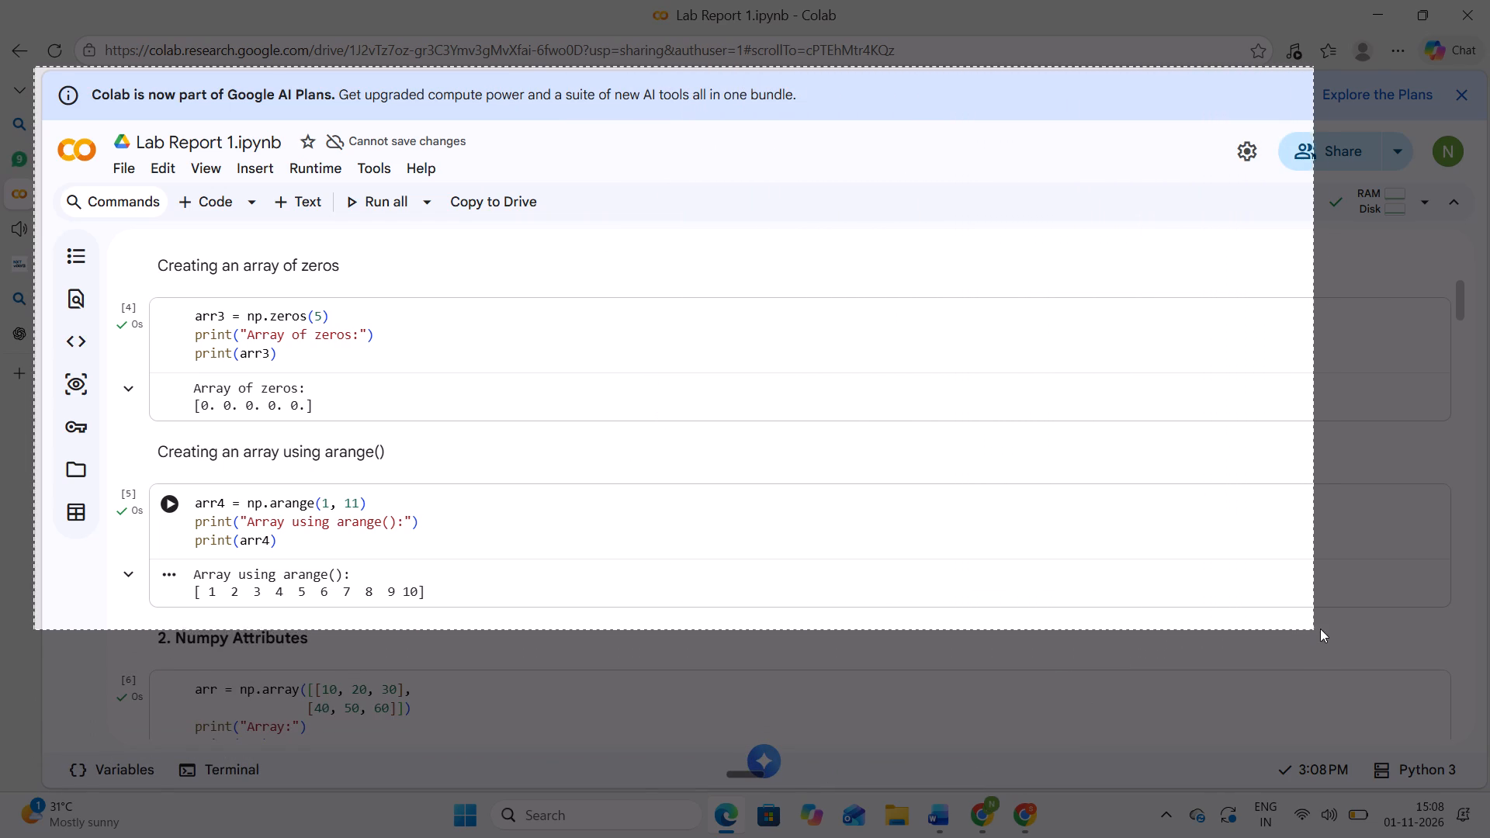
{"action": "left_click_drag", "start_coordinate": [1320, 628], "coordinate": [1489, 622]}
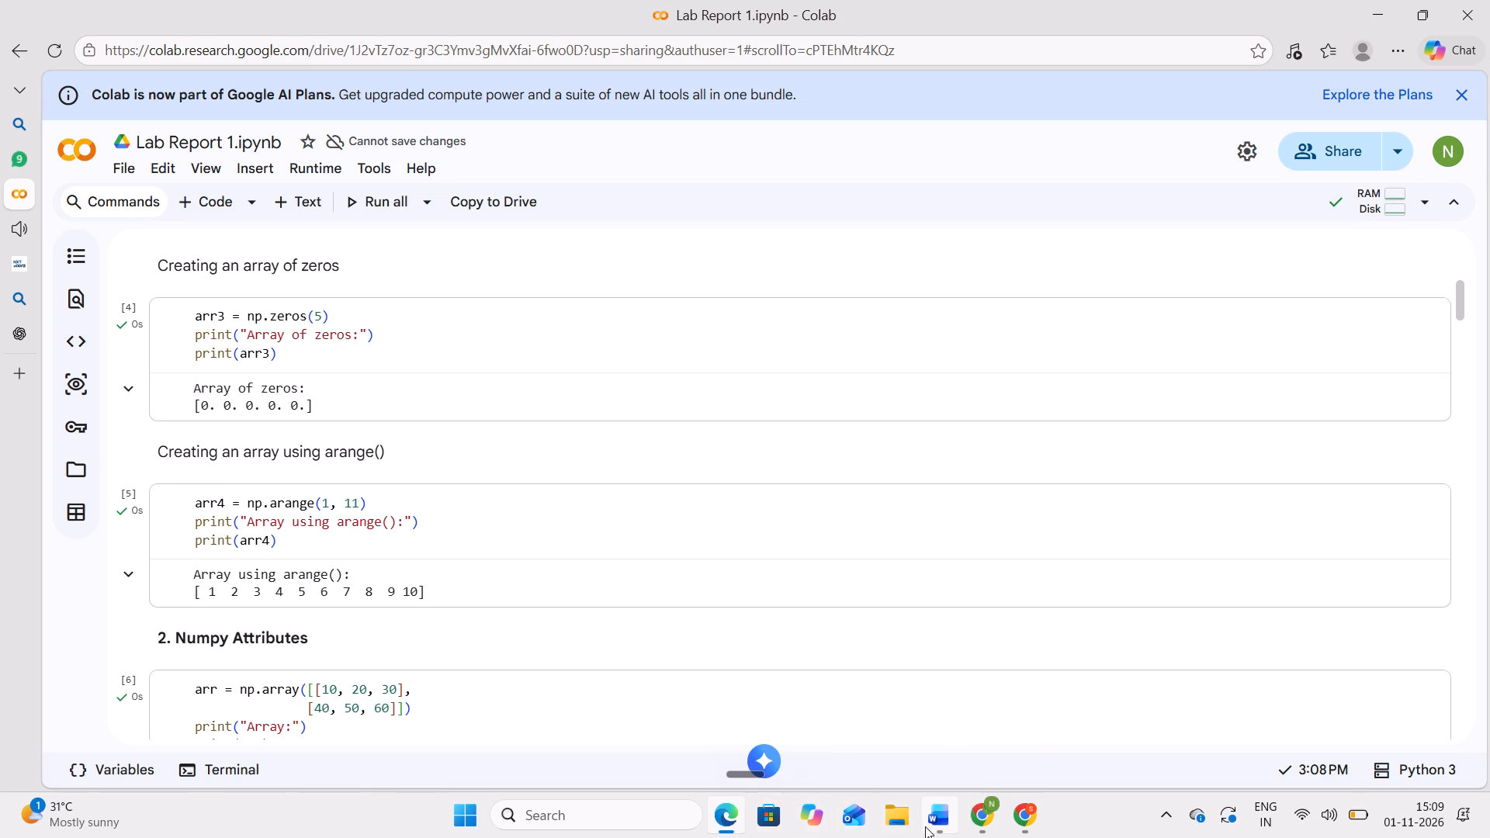
In the Word report, paste the zeros and arange() screenshot on a new line below the first NumPy Array Creation screenshot.
{"action": "left_click", "coordinate": [941, 760]}
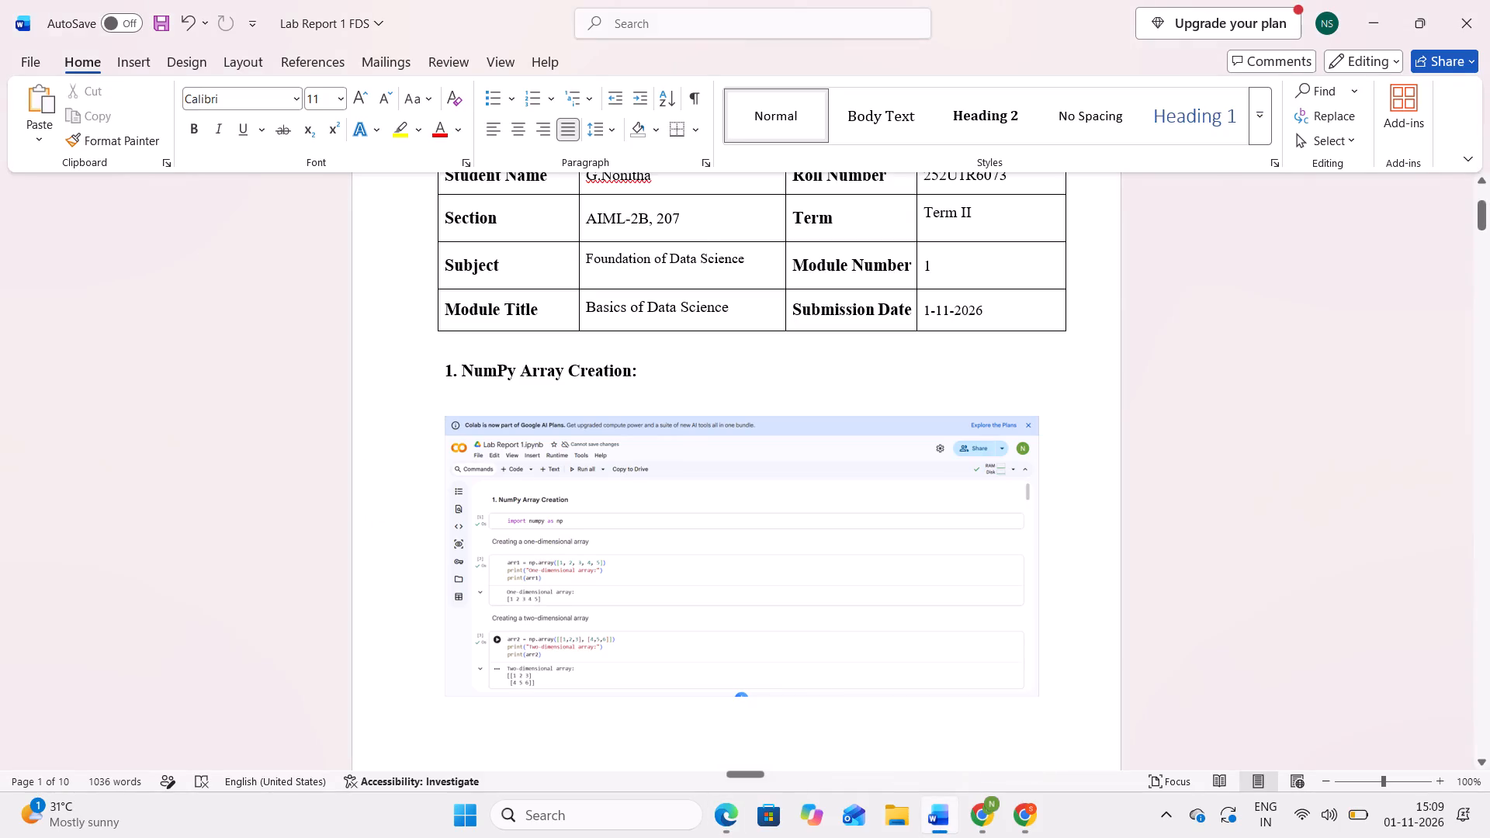
{"action": "scroll", "coordinate": [850, 668], "scroll_direction": "down", "scroll_amount": 1}
{"action": "key", "text": "Return"}
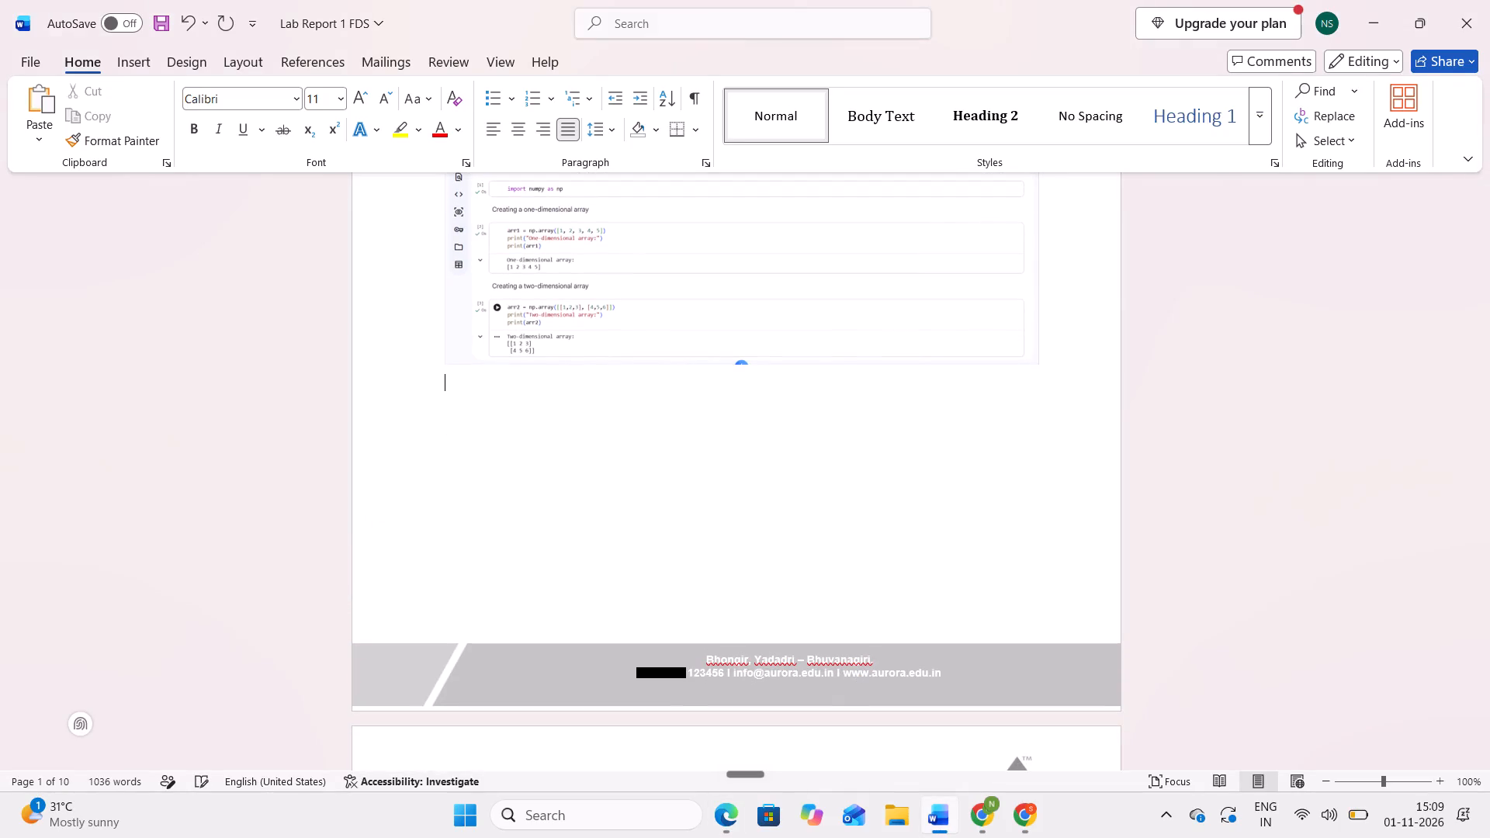
{"action": "key", "text": "ctrl+v"}
Review the report from the pasted screenshots through the old dark screenshot and explanation to the "2. Numpy Attributes" section.
{"action": "scroll", "coordinate": [850, 668], "scroll_direction": "down", "scroll_amount": 3}
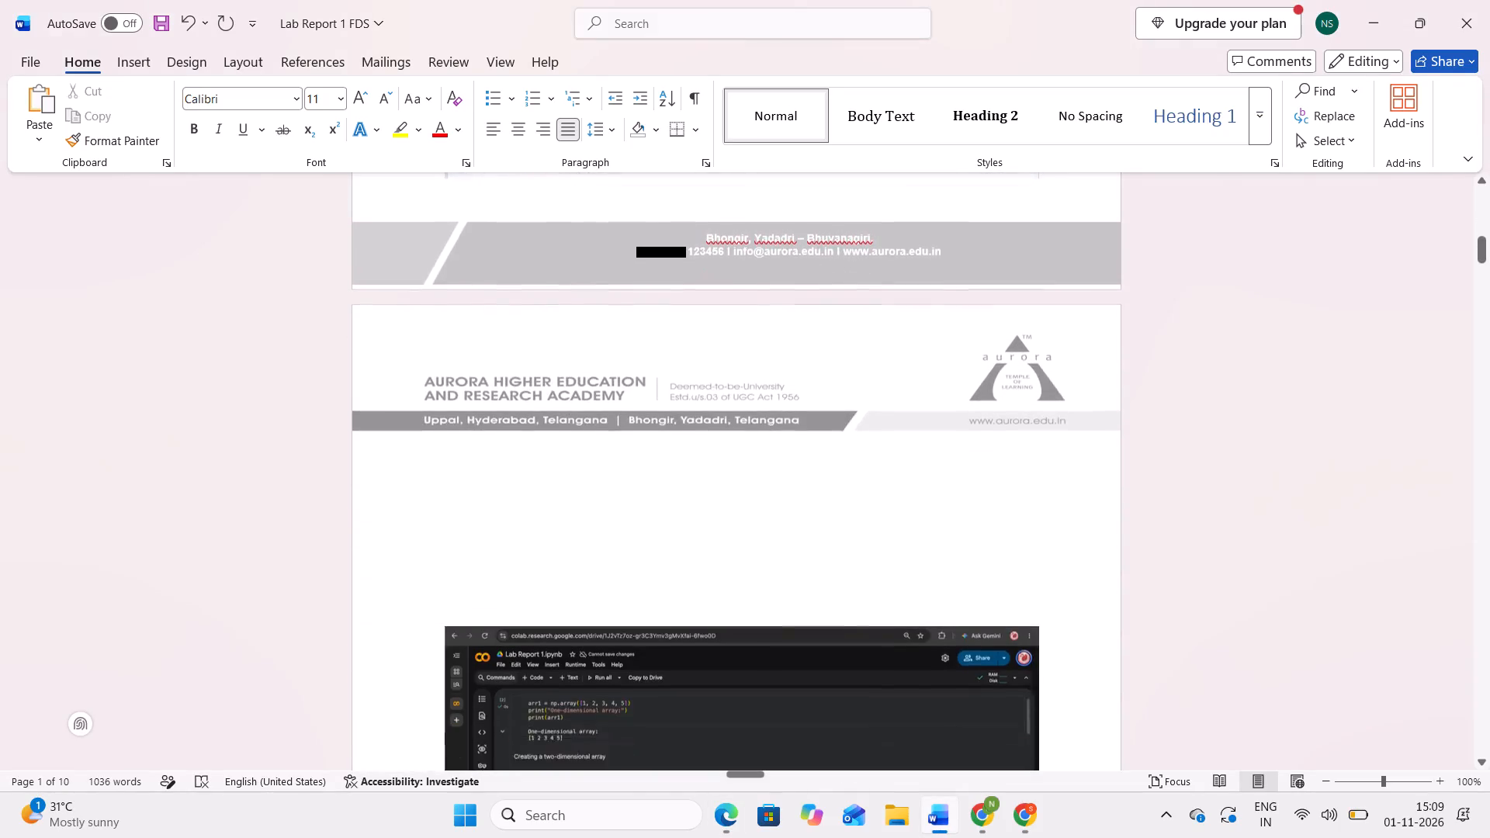
{"action": "scroll", "coordinate": [850, 668], "scroll_direction": "down", "scroll_amount": 3}
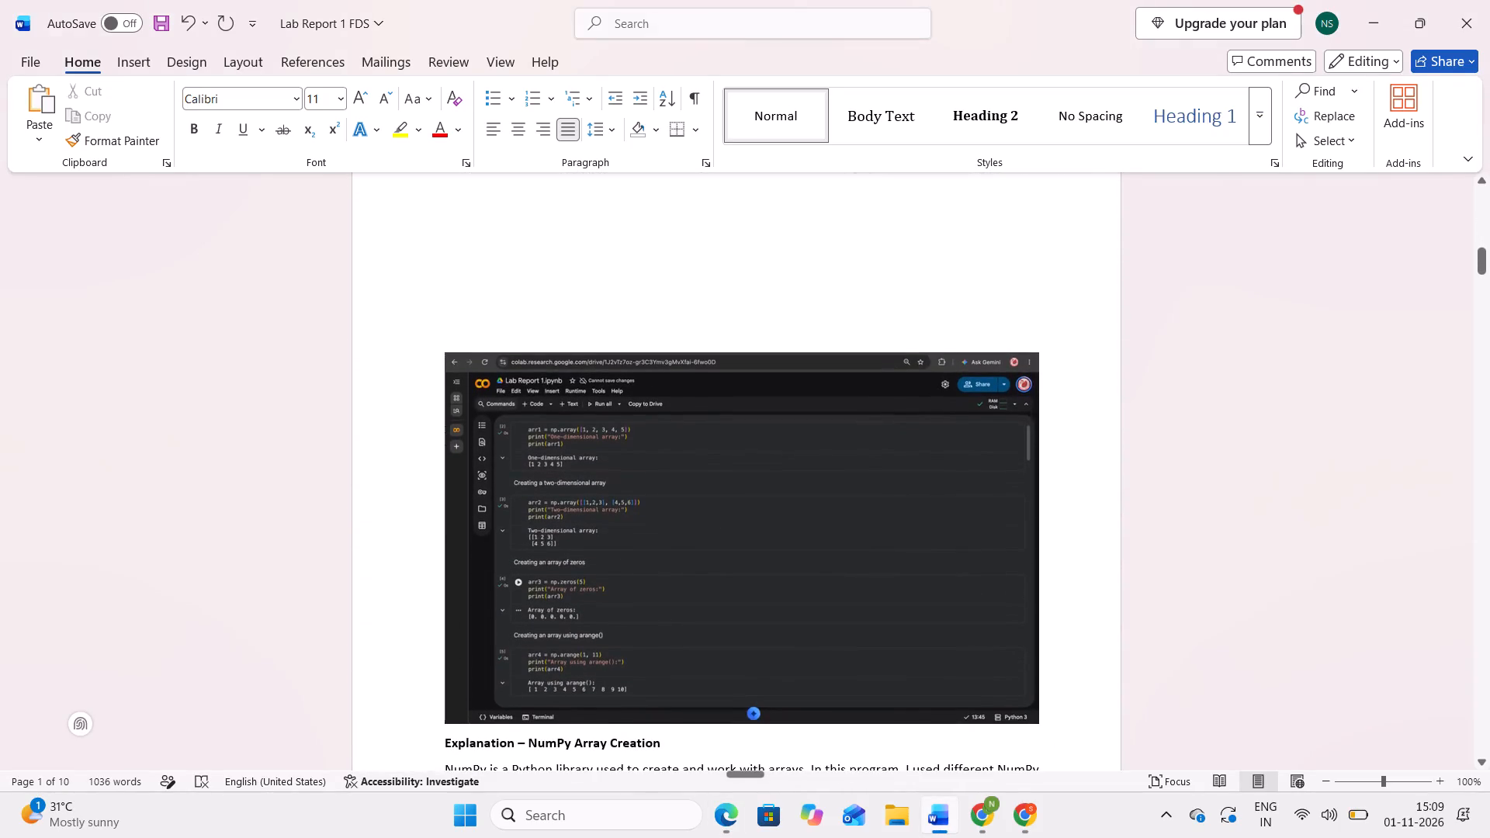
{"action": "scroll", "coordinate": [850, 668], "scroll_direction": "down", "scroll_amount": 1}
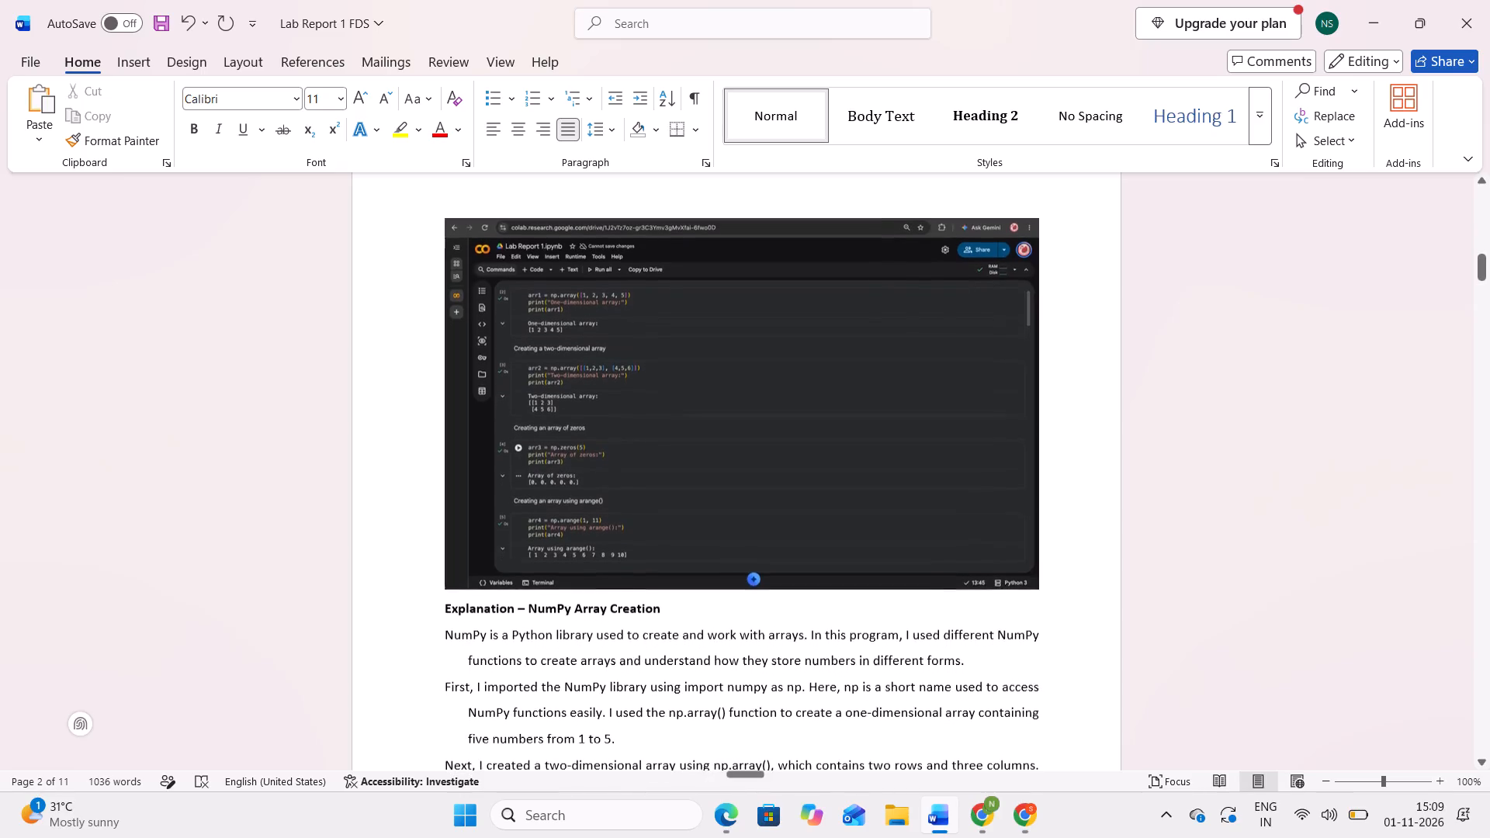
{"action": "scroll", "coordinate": [850, 668], "scroll_direction": "down", "scroll_amount": 3}
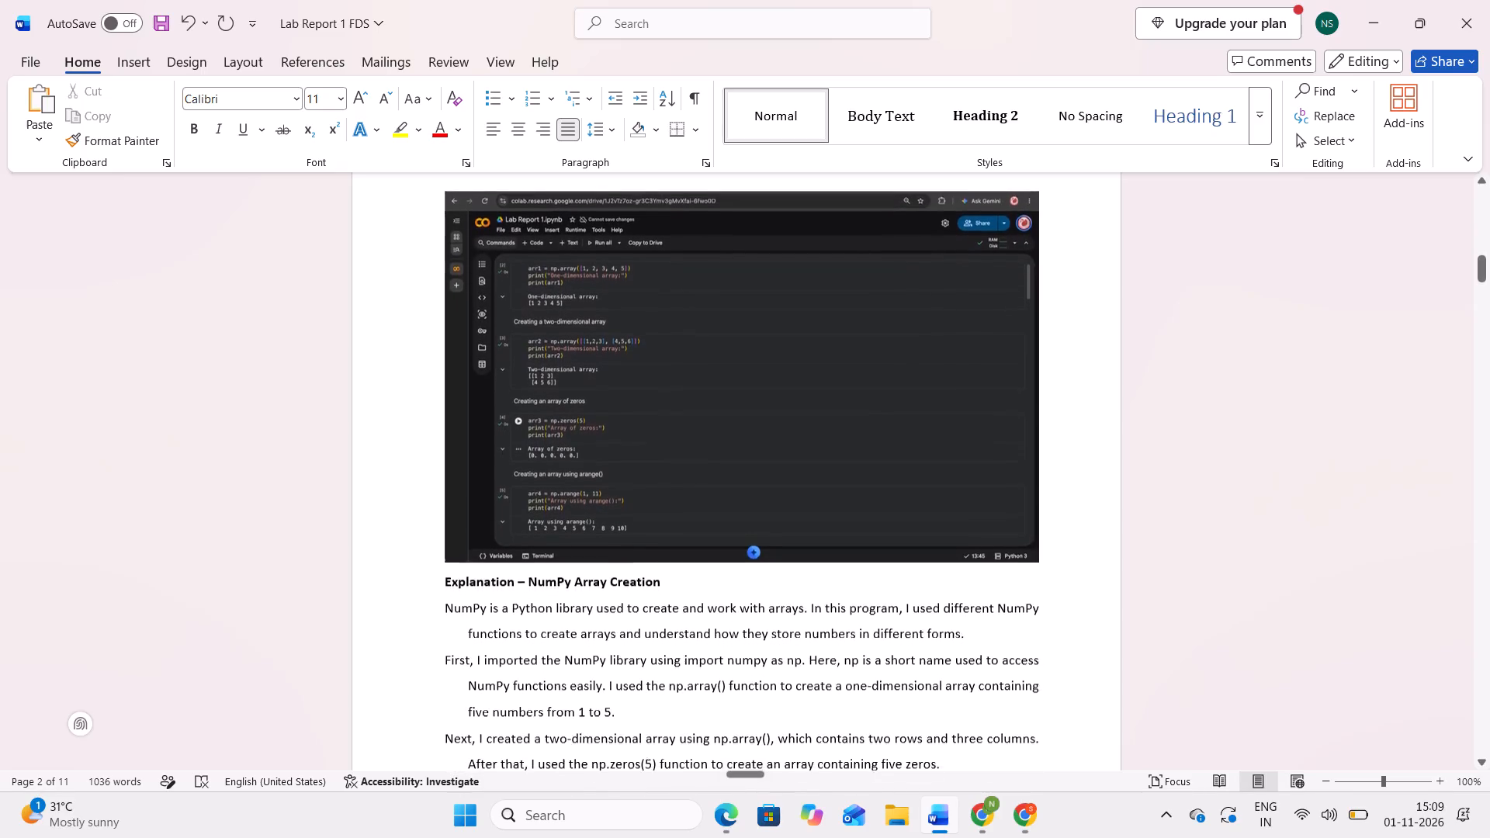
{"action": "scroll", "coordinate": [850, 668], "scroll_direction": "down", "scroll_amount": 1}
{"action": "scroll", "coordinate": [850, 668], "scroll_direction": "up", "scroll_amount": 1}
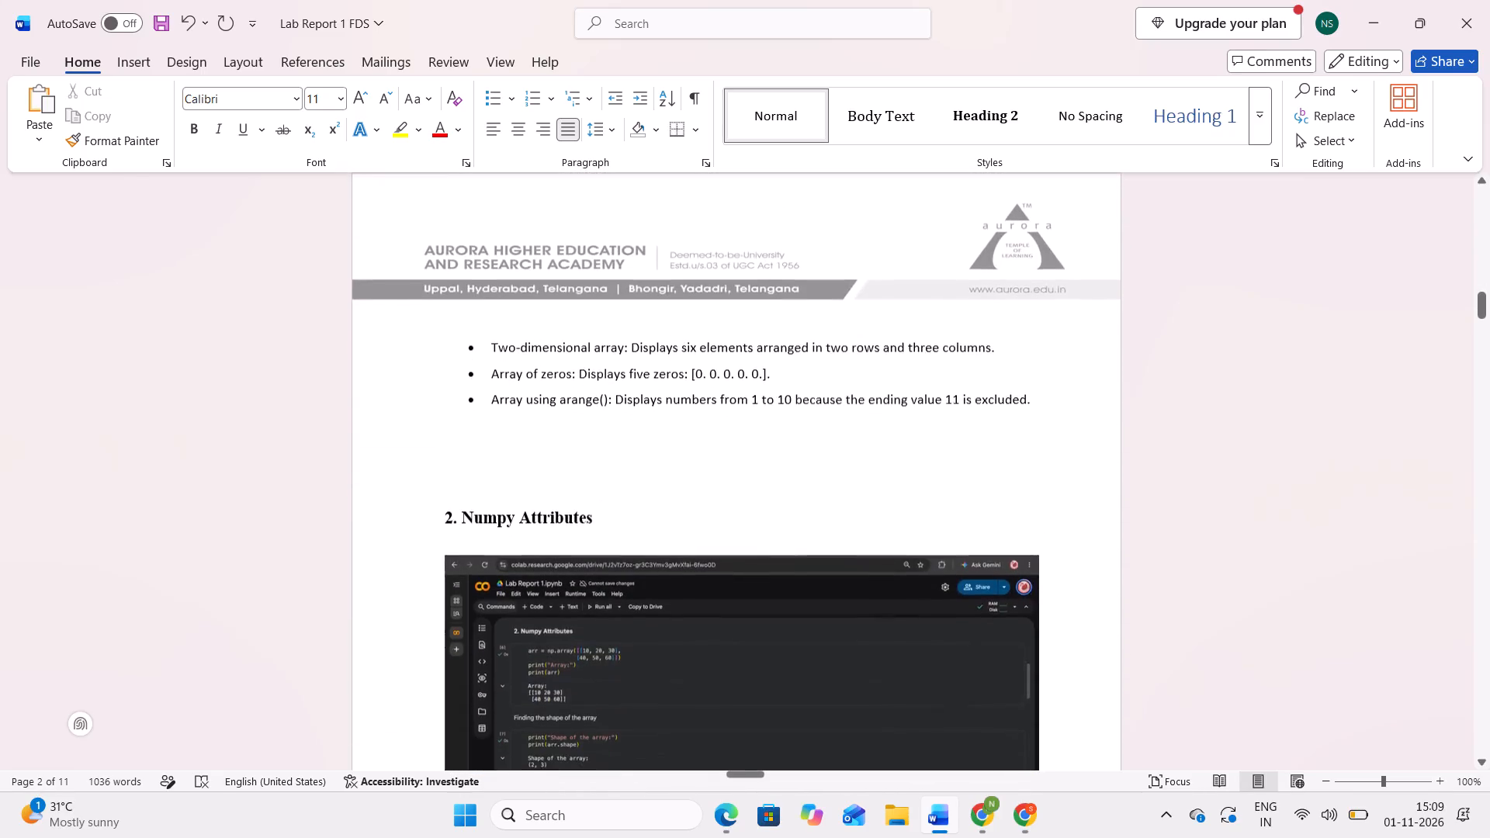
{"action": "scroll", "coordinate": [850, 668], "scroll_direction": "up", "scroll_amount": 2}
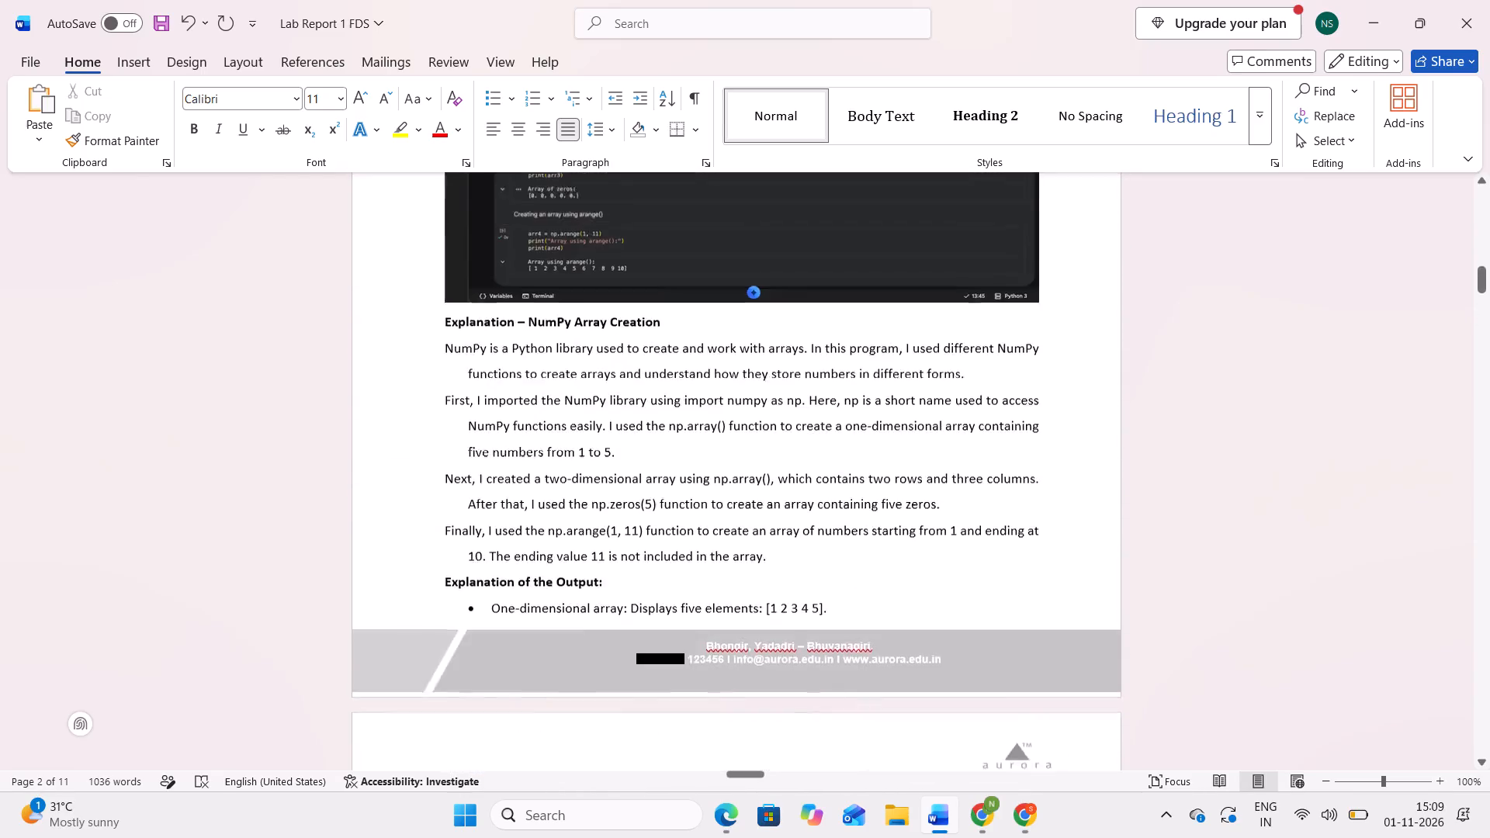
{"action": "scroll", "coordinate": [850, 668], "scroll_direction": "up", "scroll_amount": 1}
{"action": "scroll", "coordinate": [850, 668], "scroll_direction": "down", "scroll_amount": 3}
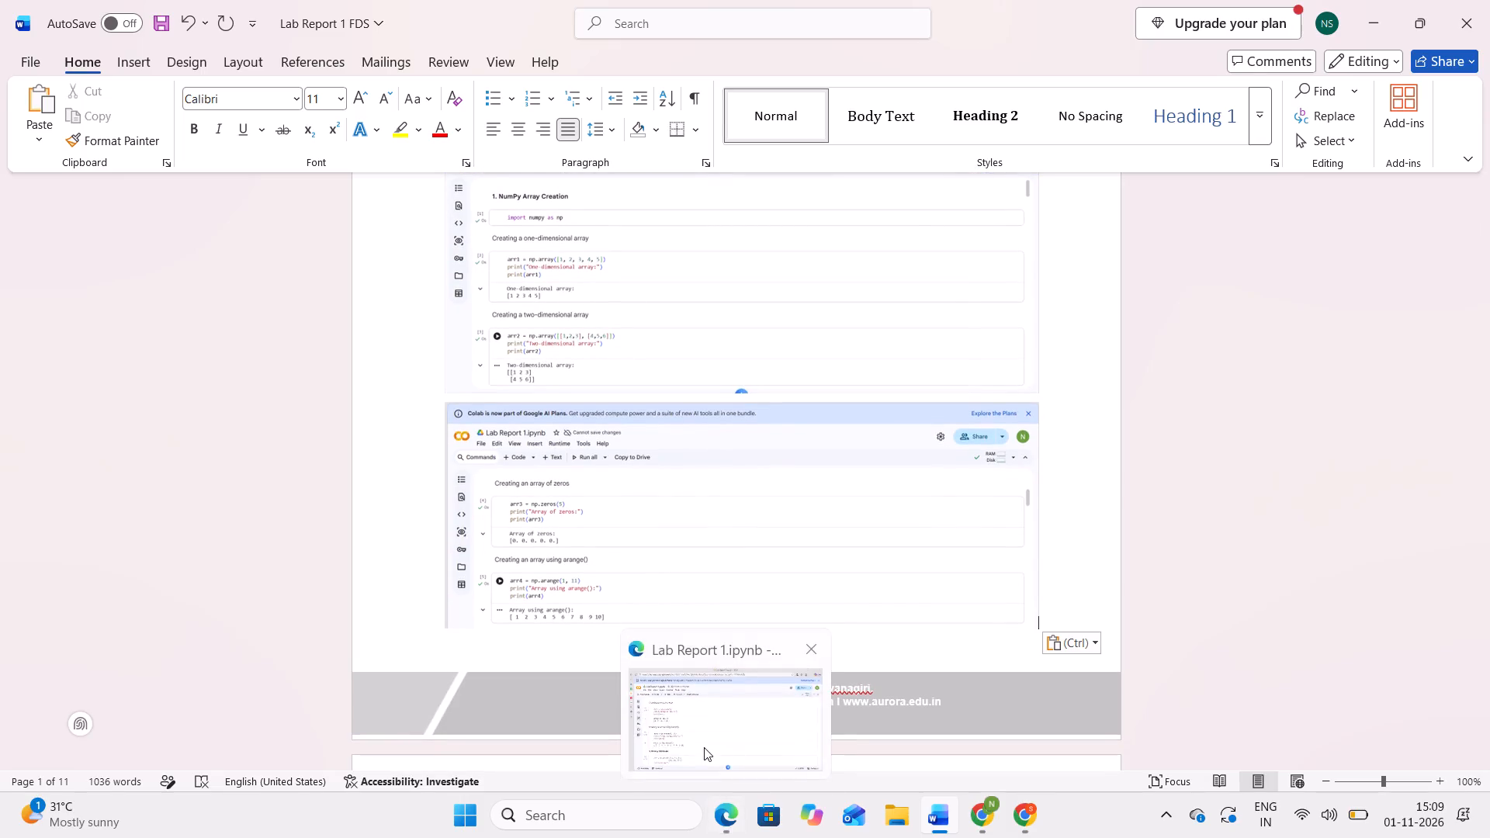
Switch to Edge and resume the paused YouTube song video.
{"action": "left_click", "coordinate": [704, 747]}
{"action": "left_click", "coordinate": [31, 234]}
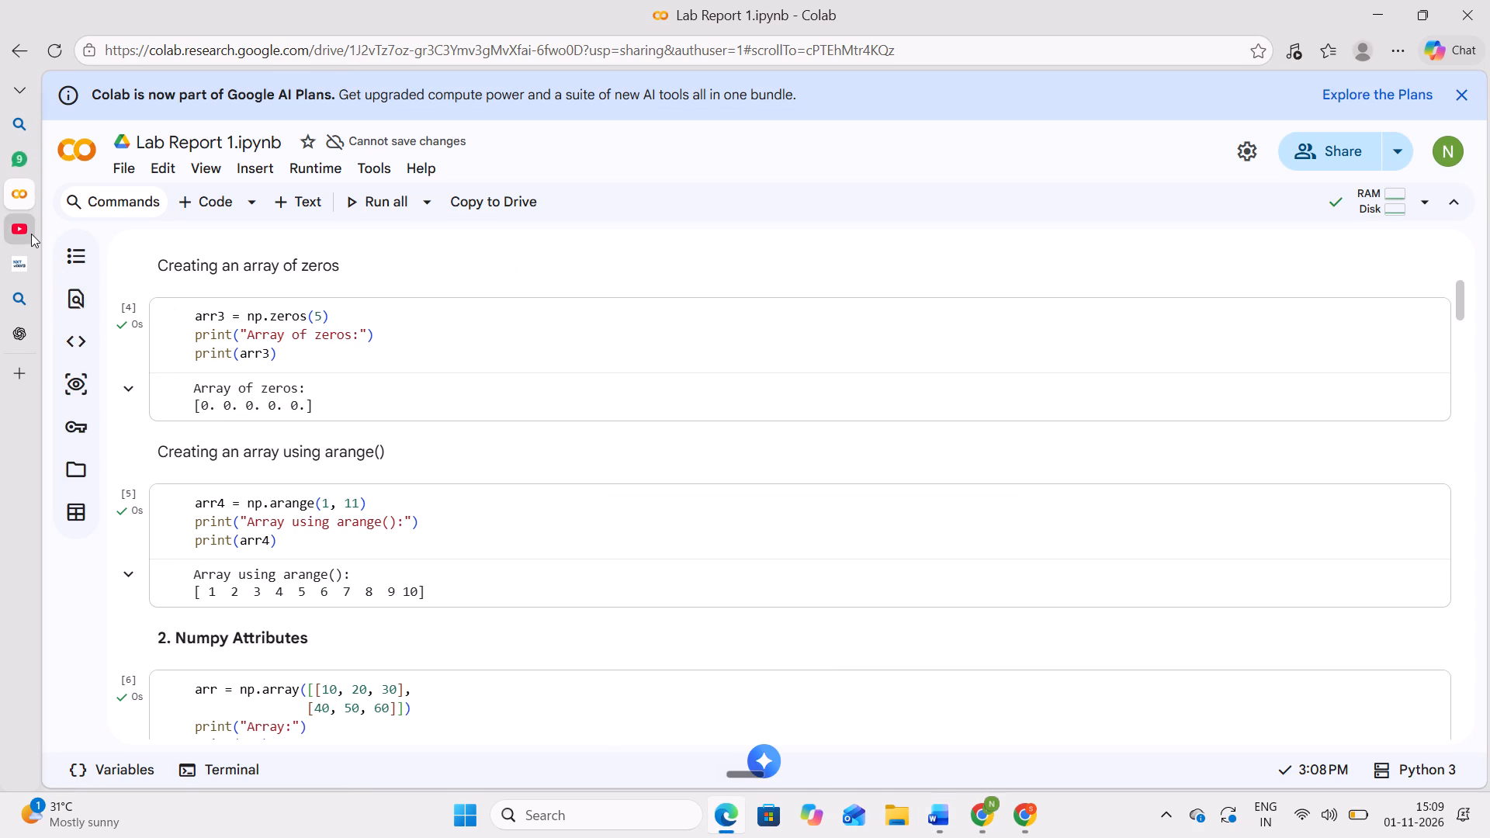
{"action": "left_click", "coordinate": [840, 462]}
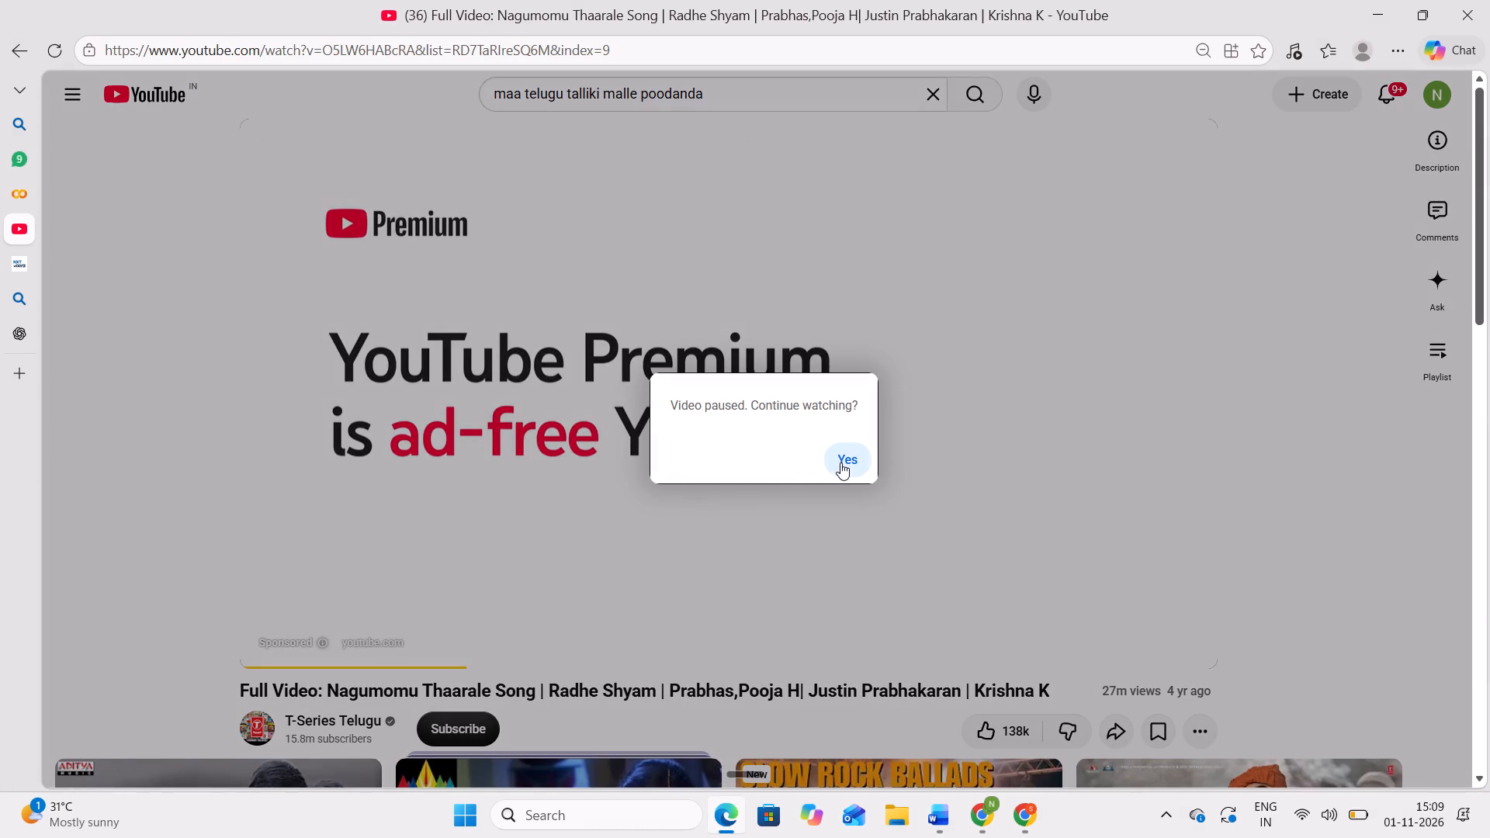
{"action": "scroll", "coordinate": [975, 638], "scroll_direction": "down", "scroll_amount": 2}
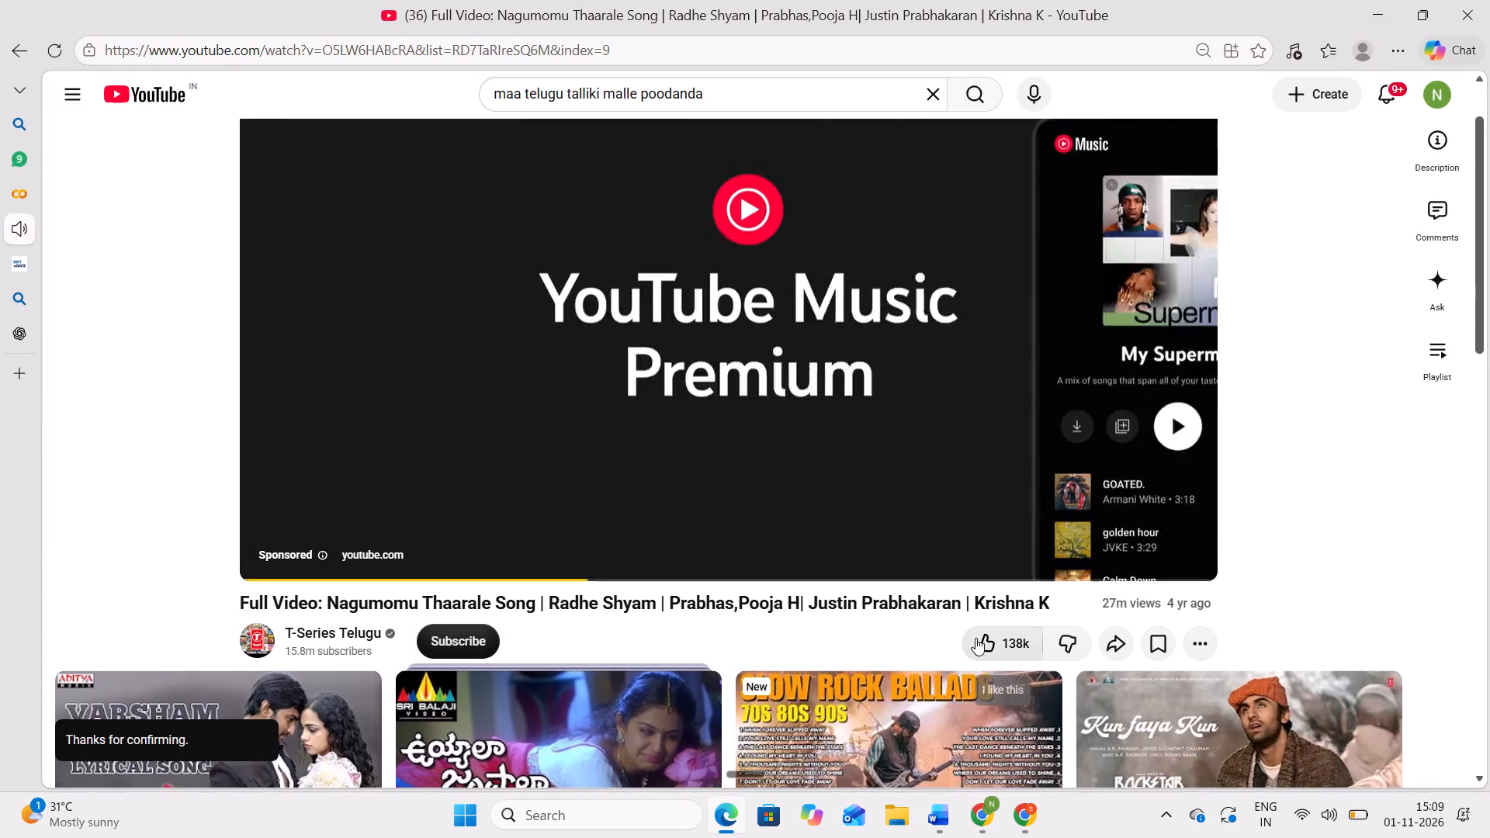
{"action": "scroll", "coordinate": [975, 638], "scroll_direction": "down", "scroll_amount": 2}
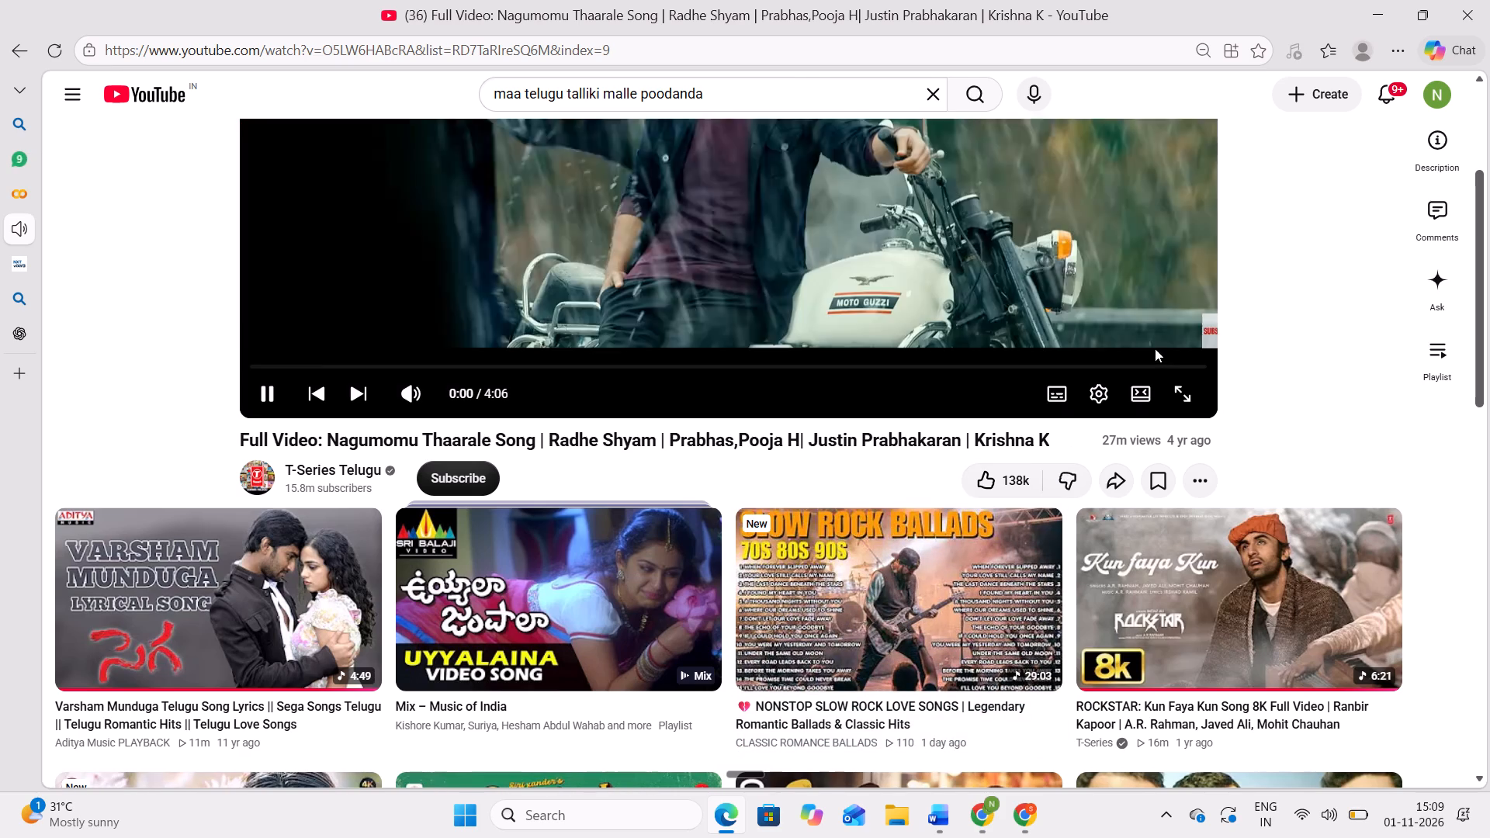
{"action": "scroll", "coordinate": [1142, 348], "scroll_direction": "up", "scroll_amount": 4}
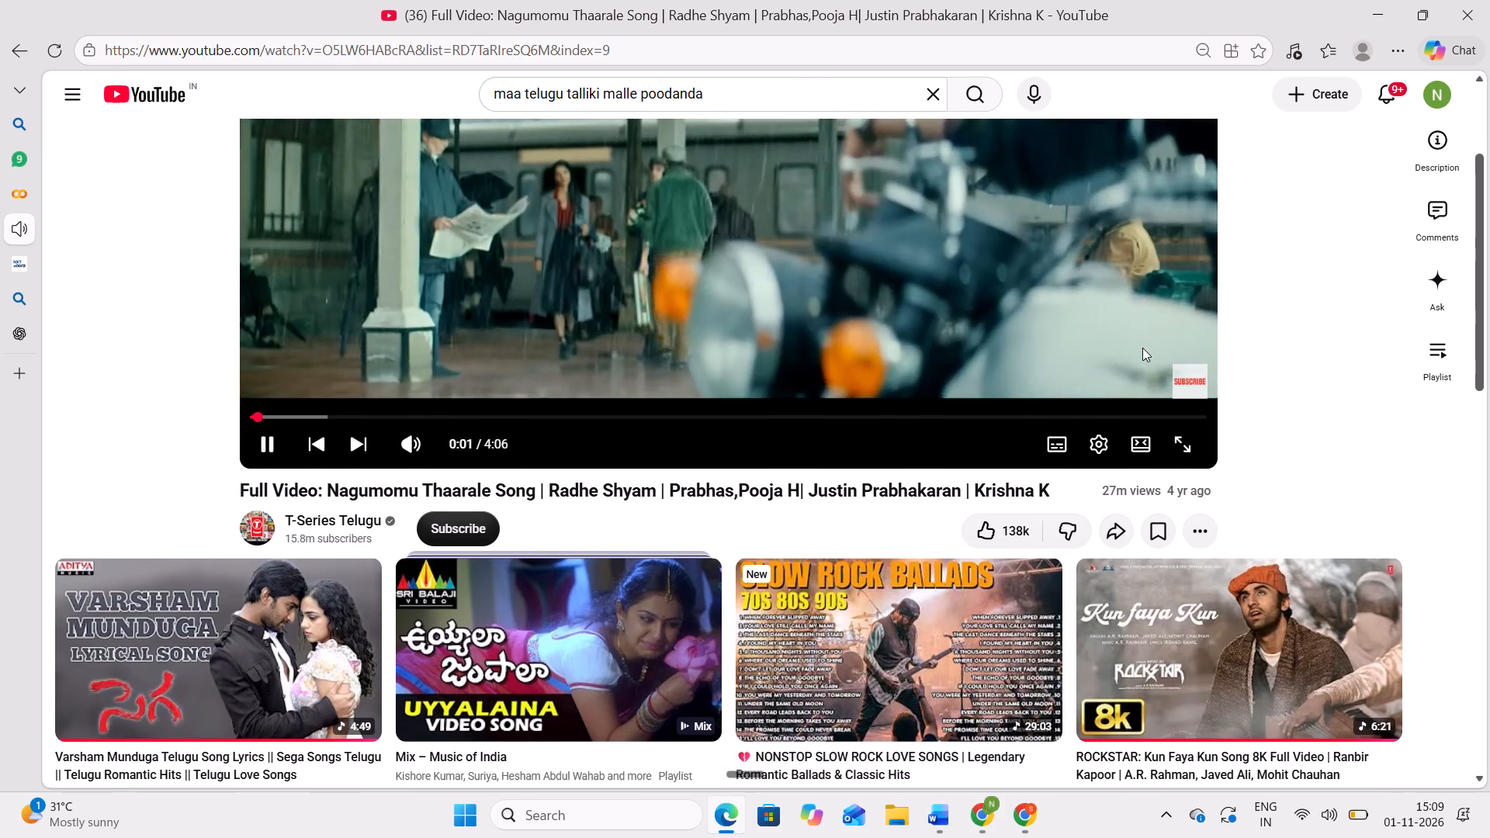
{"action": "scroll", "coordinate": [1142, 348], "scroll_direction": "up", "scroll_amount": 2}
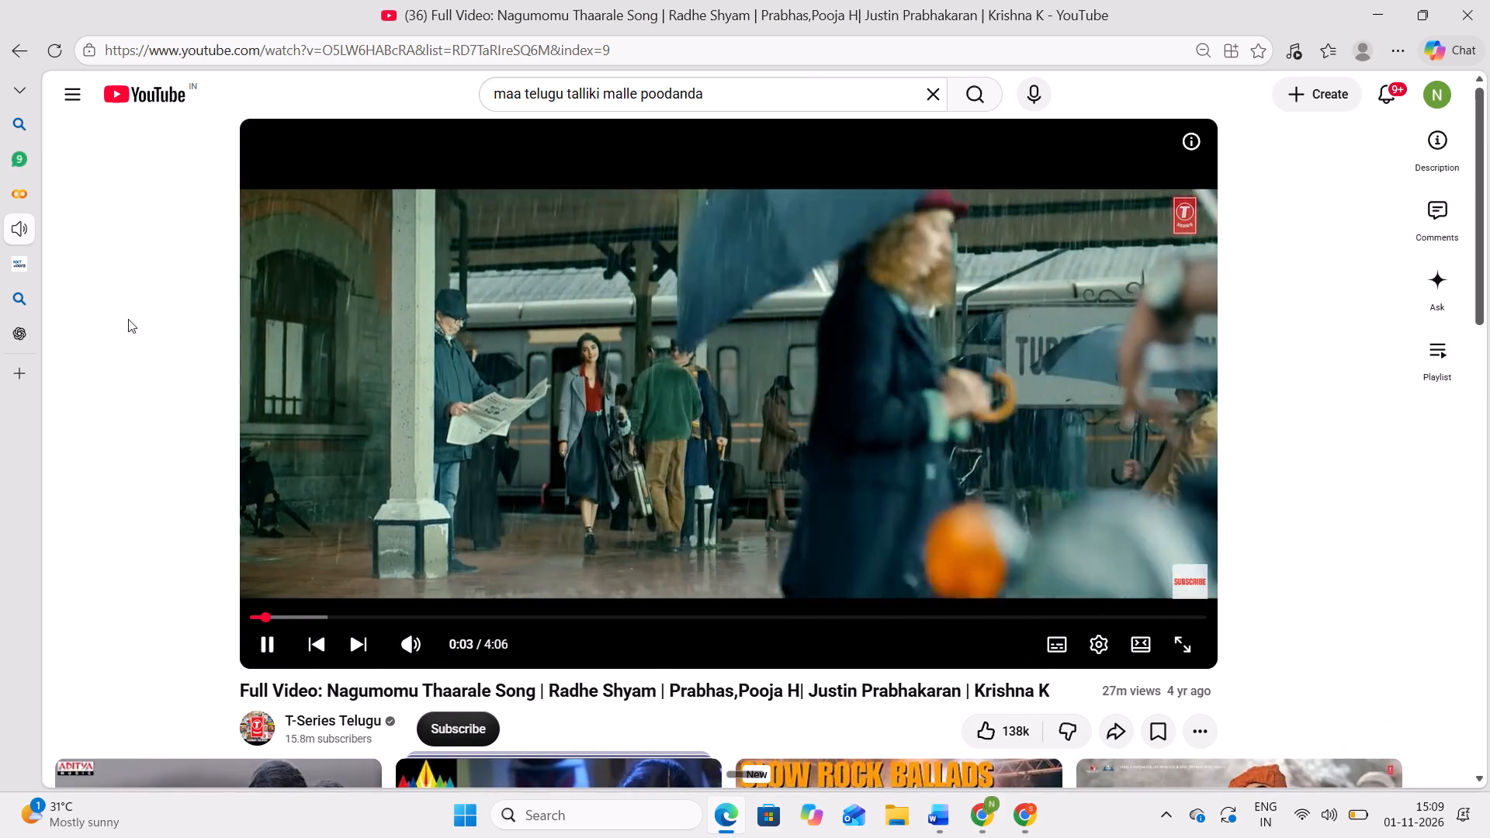
Return to the Lab Report 1.ipynb notebook in Colab.
{"action": "left_click", "coordinate": [24, 274]}
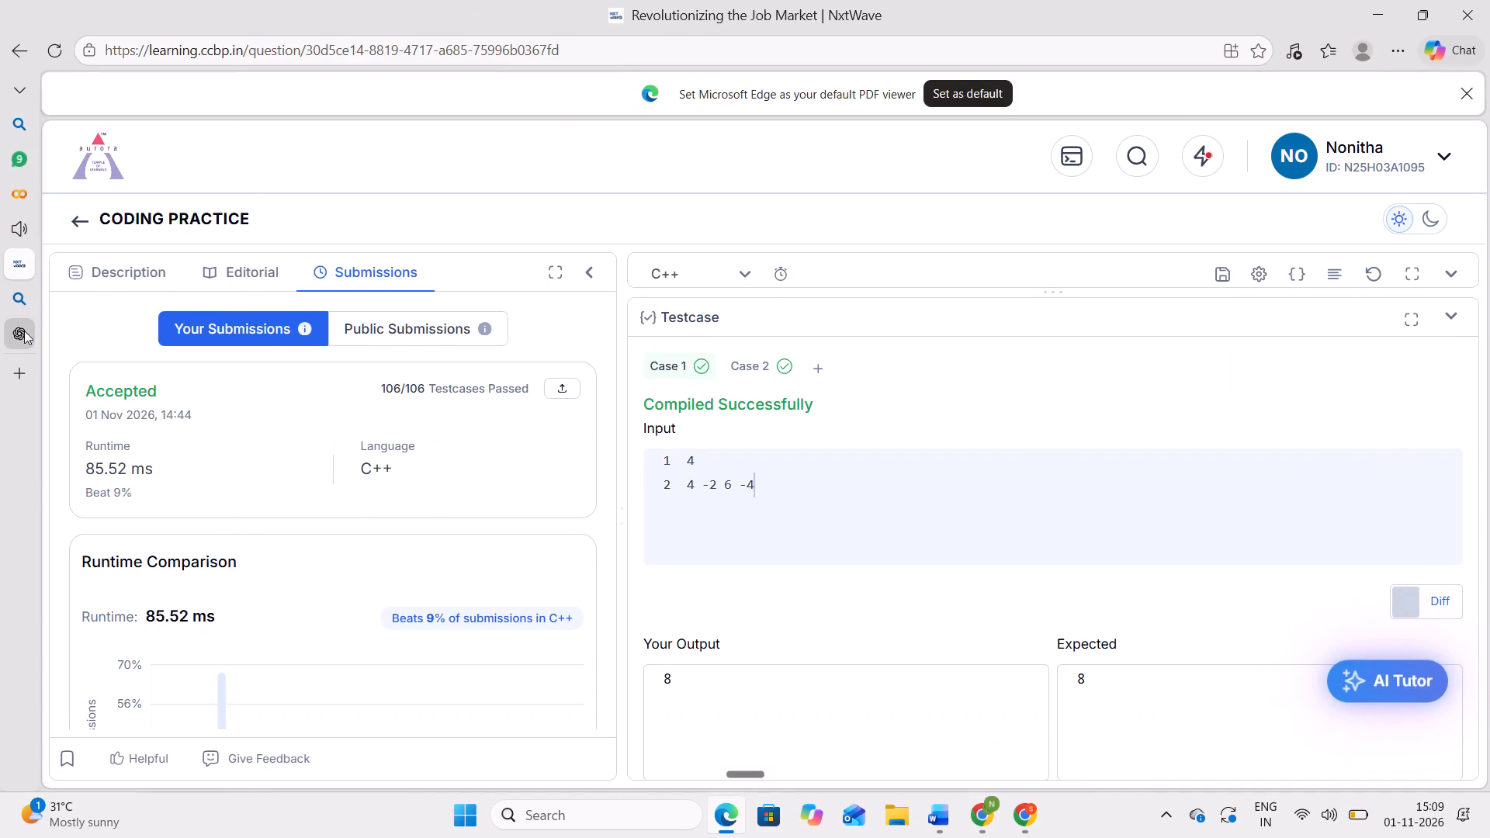
{"action": "left_click", "coordinate": [24, 331]}
{"action": "left_click", "coordinate": [19, 196]}
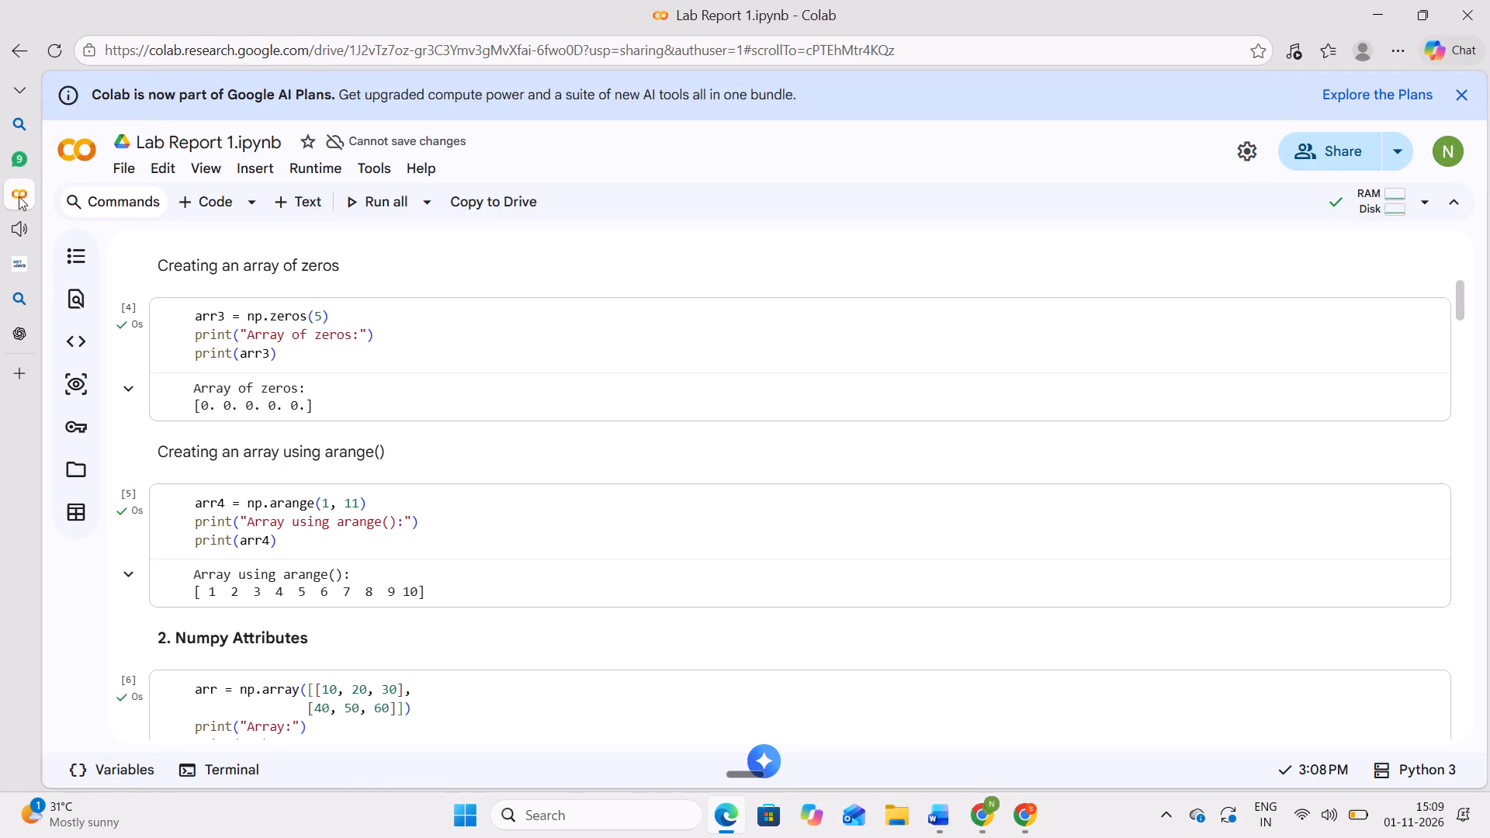
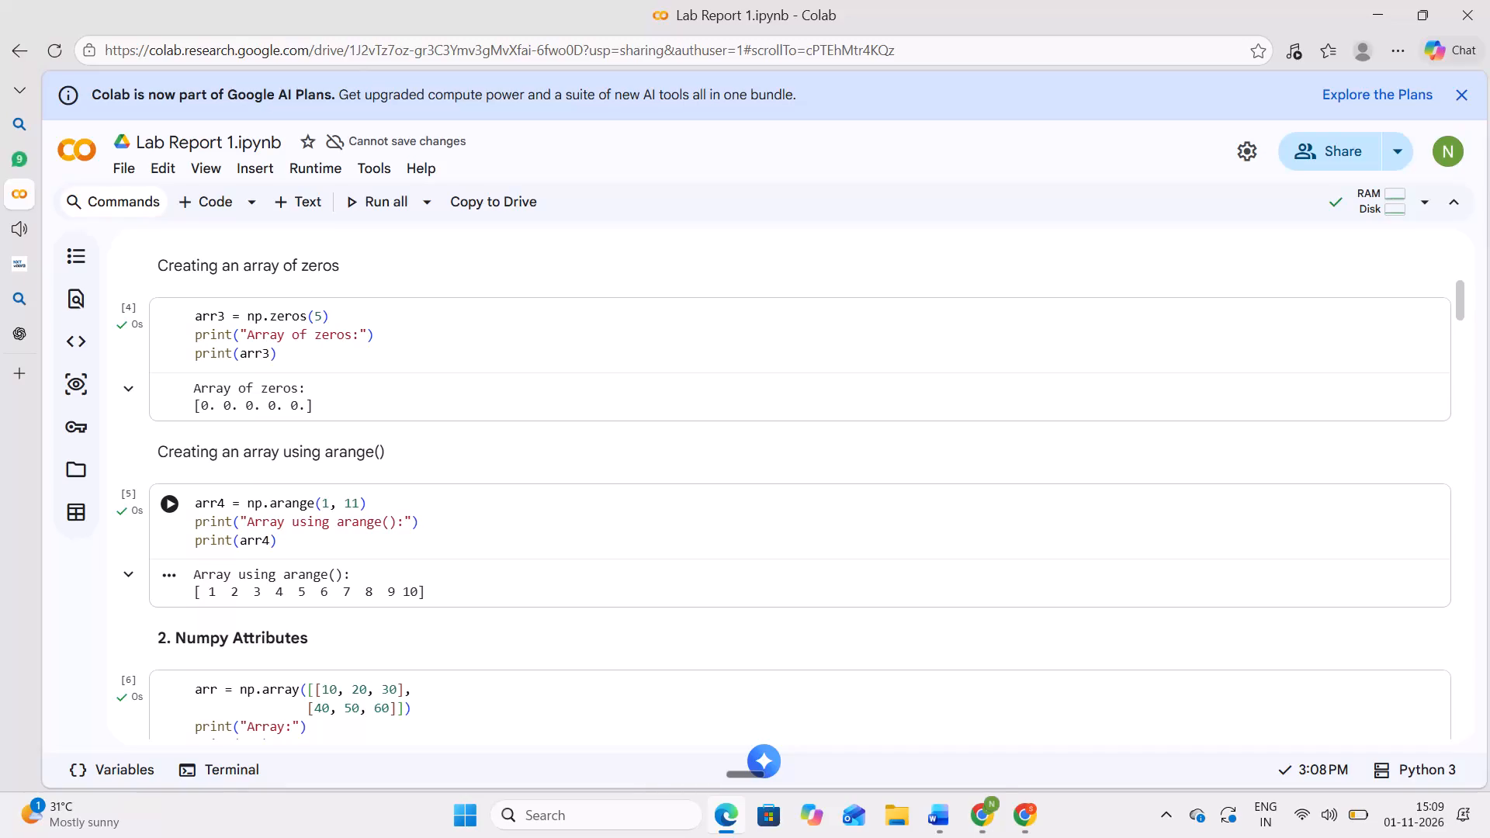
Switch from the Colab notebook to the Lab Report Instructions chat in ChatGPT and clear the text selection.
{"action": "scroll", "coordinate": [601, 525], "scroll_direction": "up", "scroll_amount": 5}
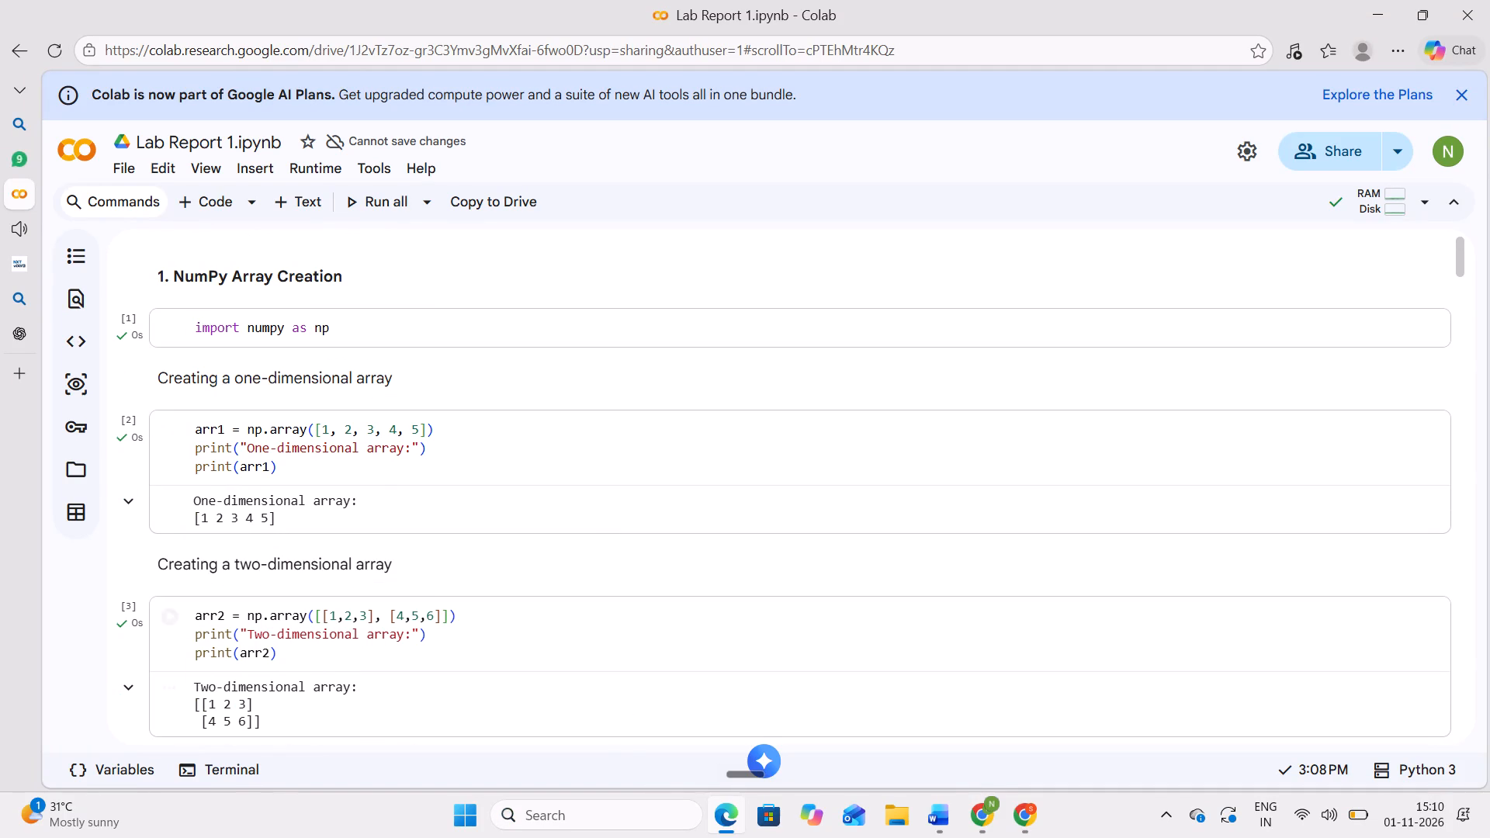
{"action": "left_click", "coordinate": [9, 324]}
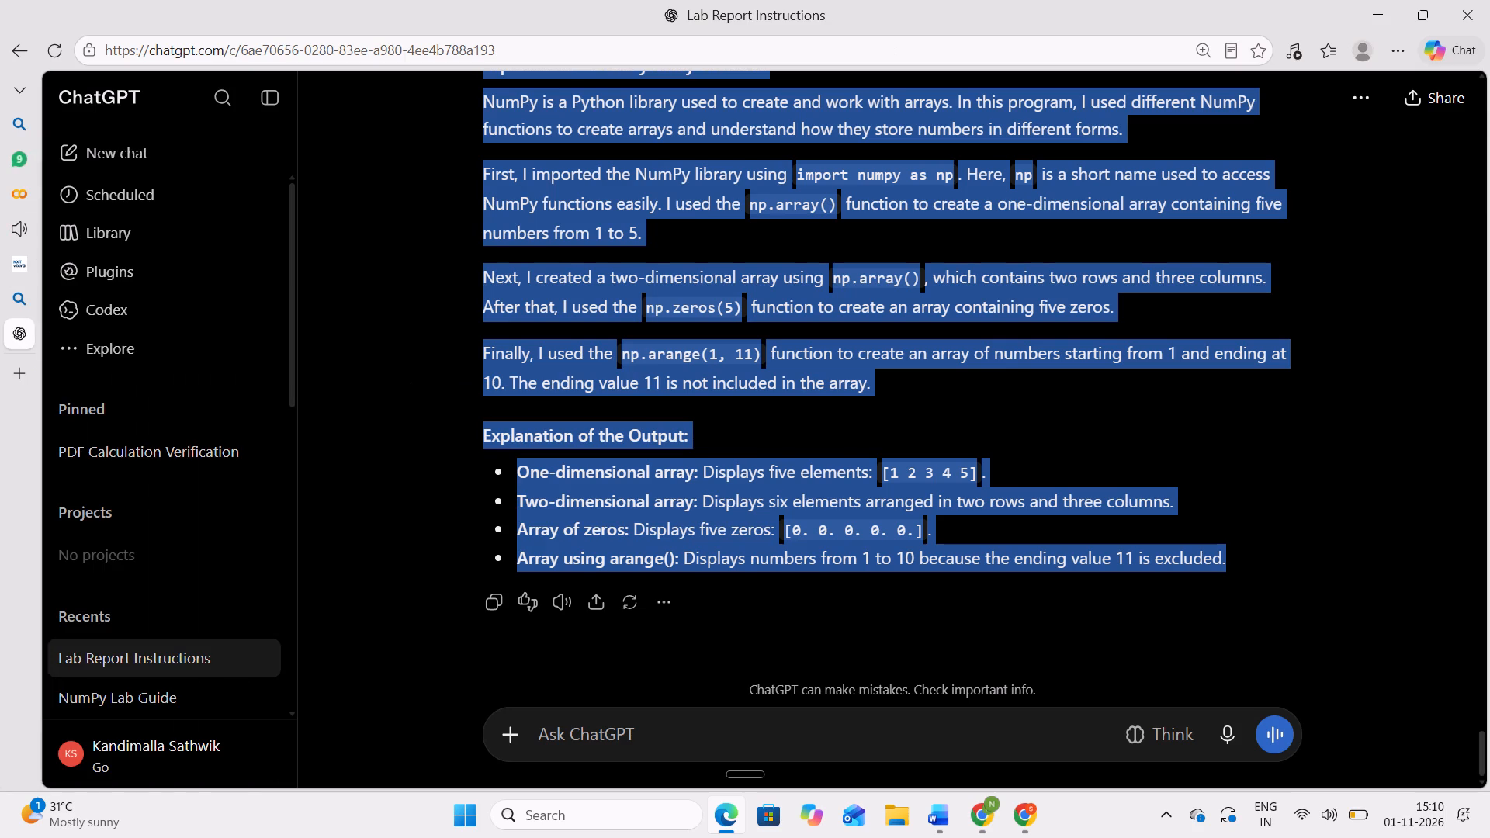
{"action": "left_click", "coordinate": [550, 388]}
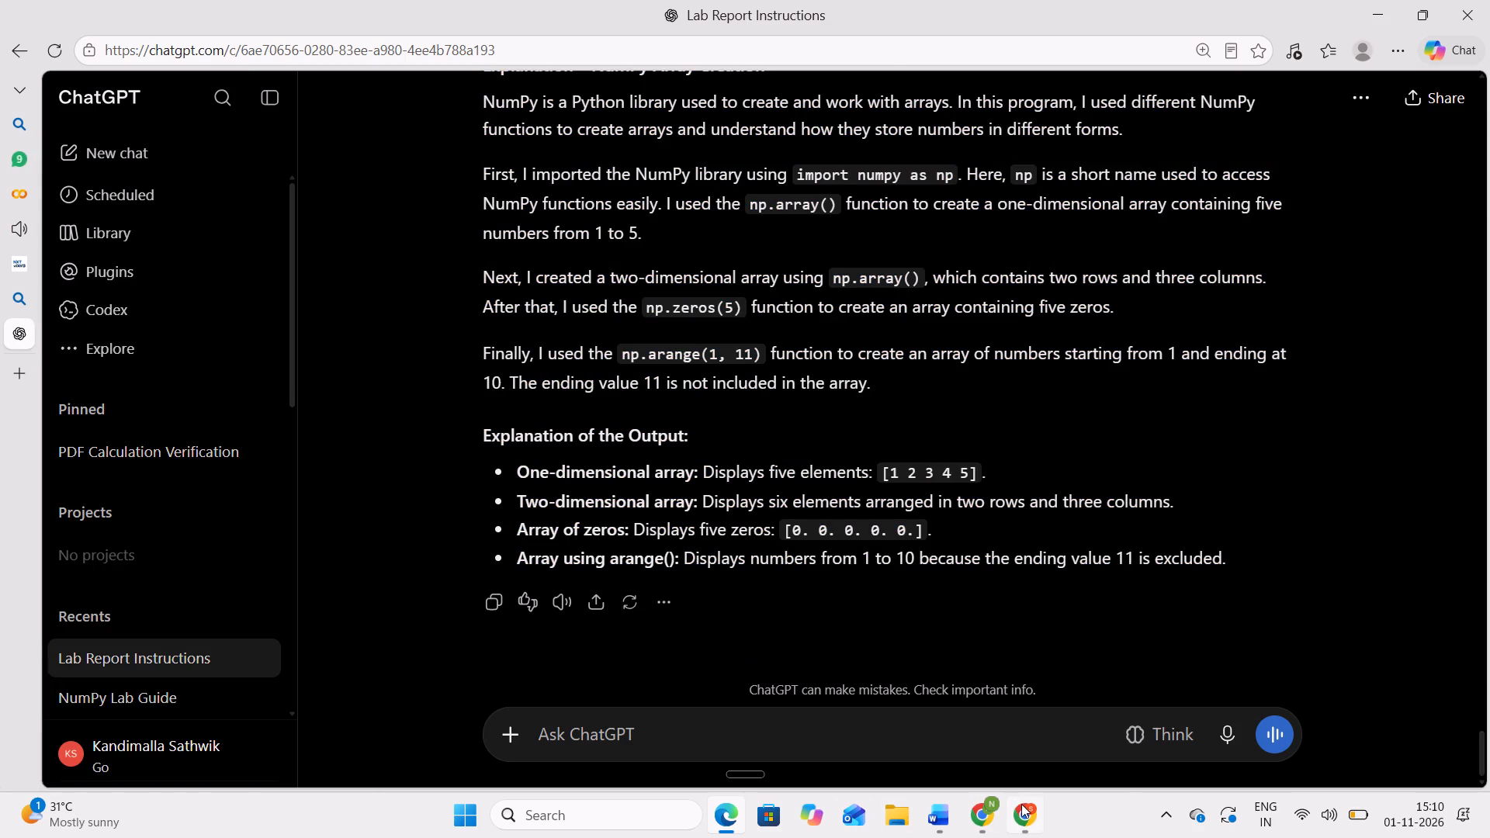
In the Word report, copy the "Explanation – NumPy Attributes" heading and its three paragraphs.
{"action": "left_click", "coordinate": [916, 739]}
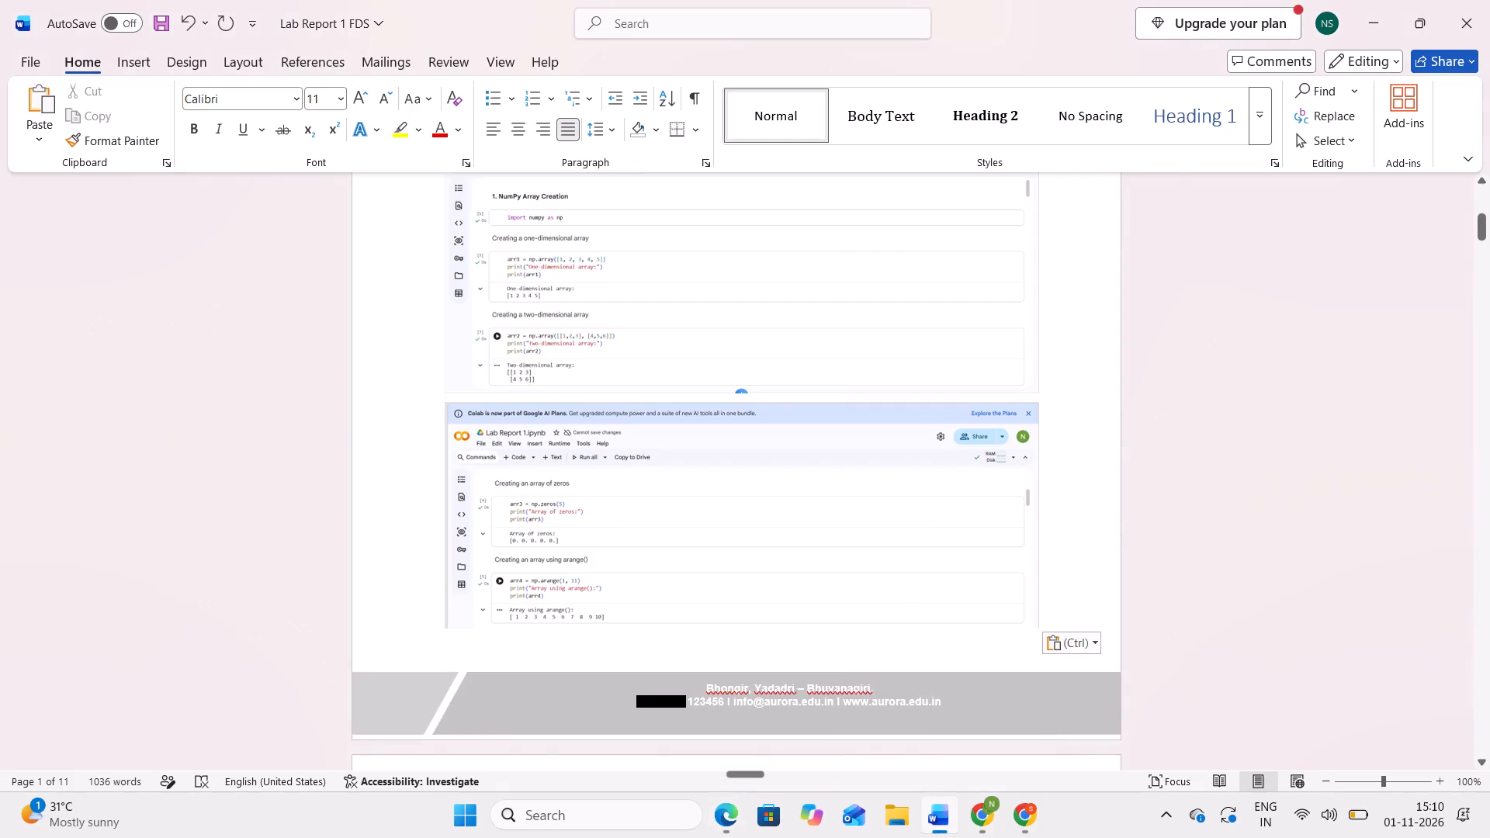
{"action": "scroll", "coordinate": [902, 604], "scroll_direction": "down", "scroll_amount": 7}
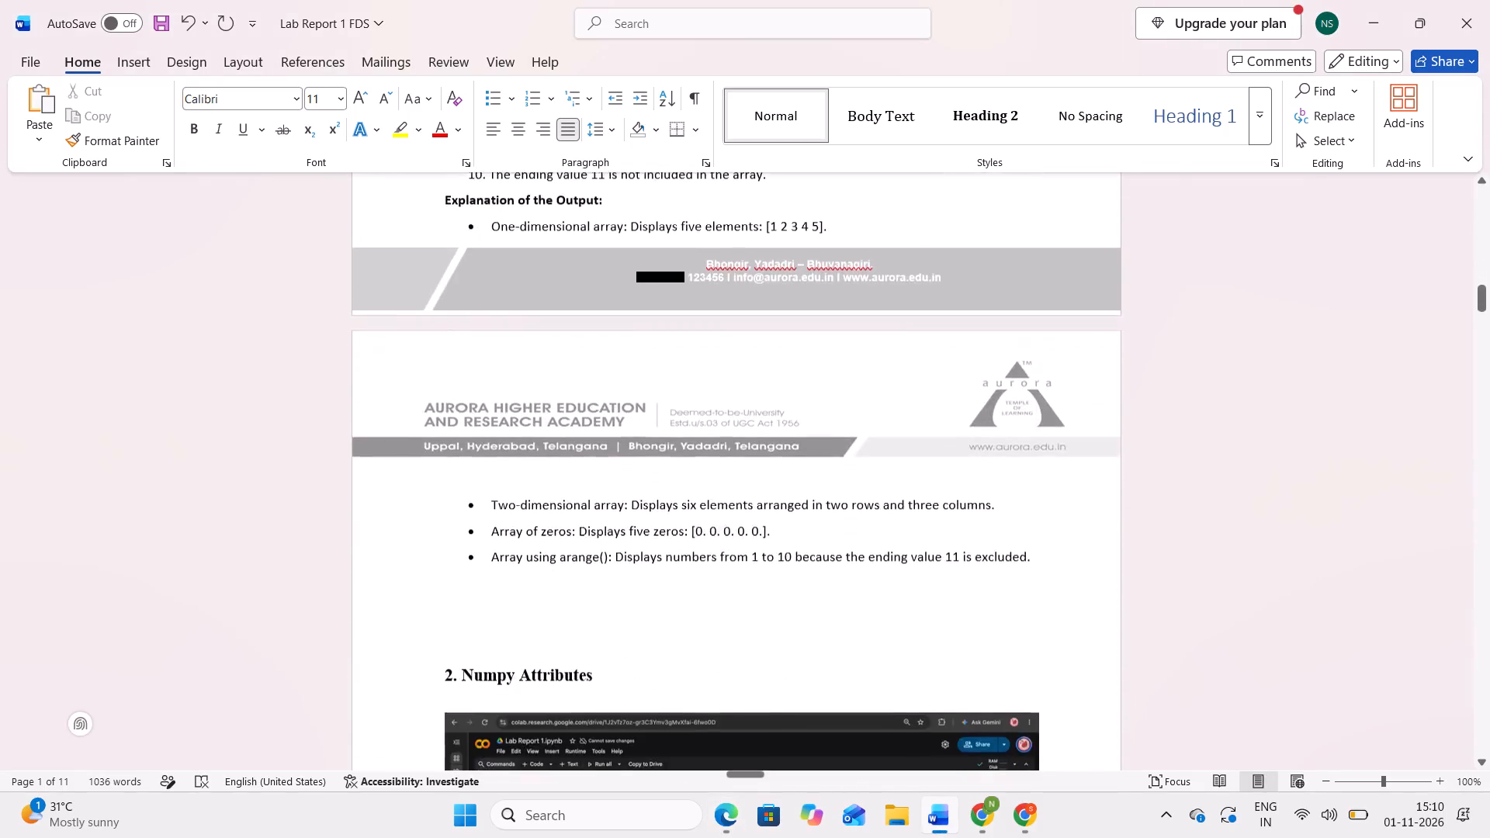
{"action": "scroll", "coordinate": [902, 604], "scroll_direction": "down", "scroll_amount": 7}
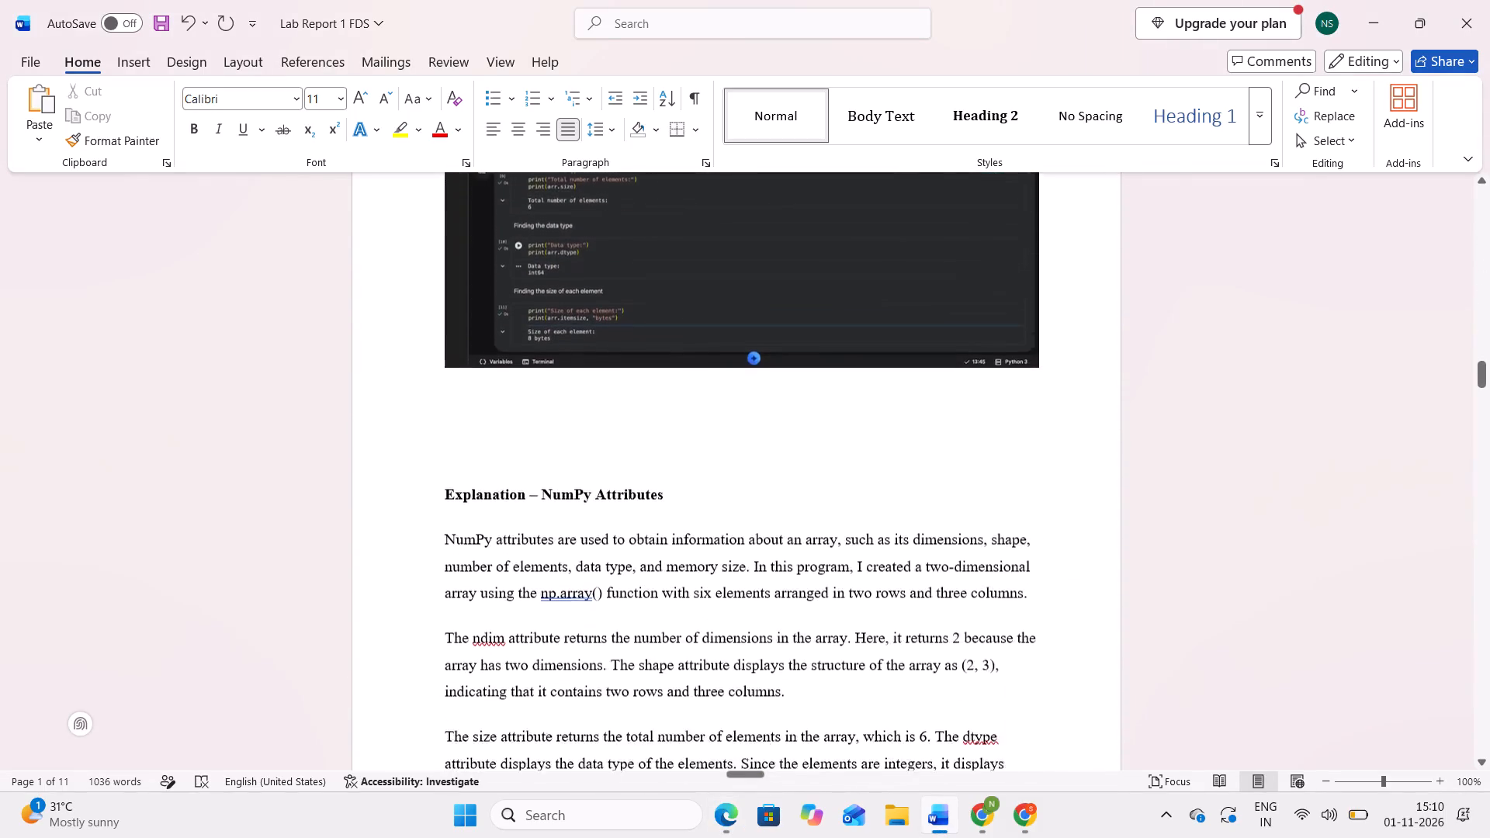
{"action": "scroll", "coordinate": [902, 604], "scroll_direction": "down", "scroll_amount": 4}
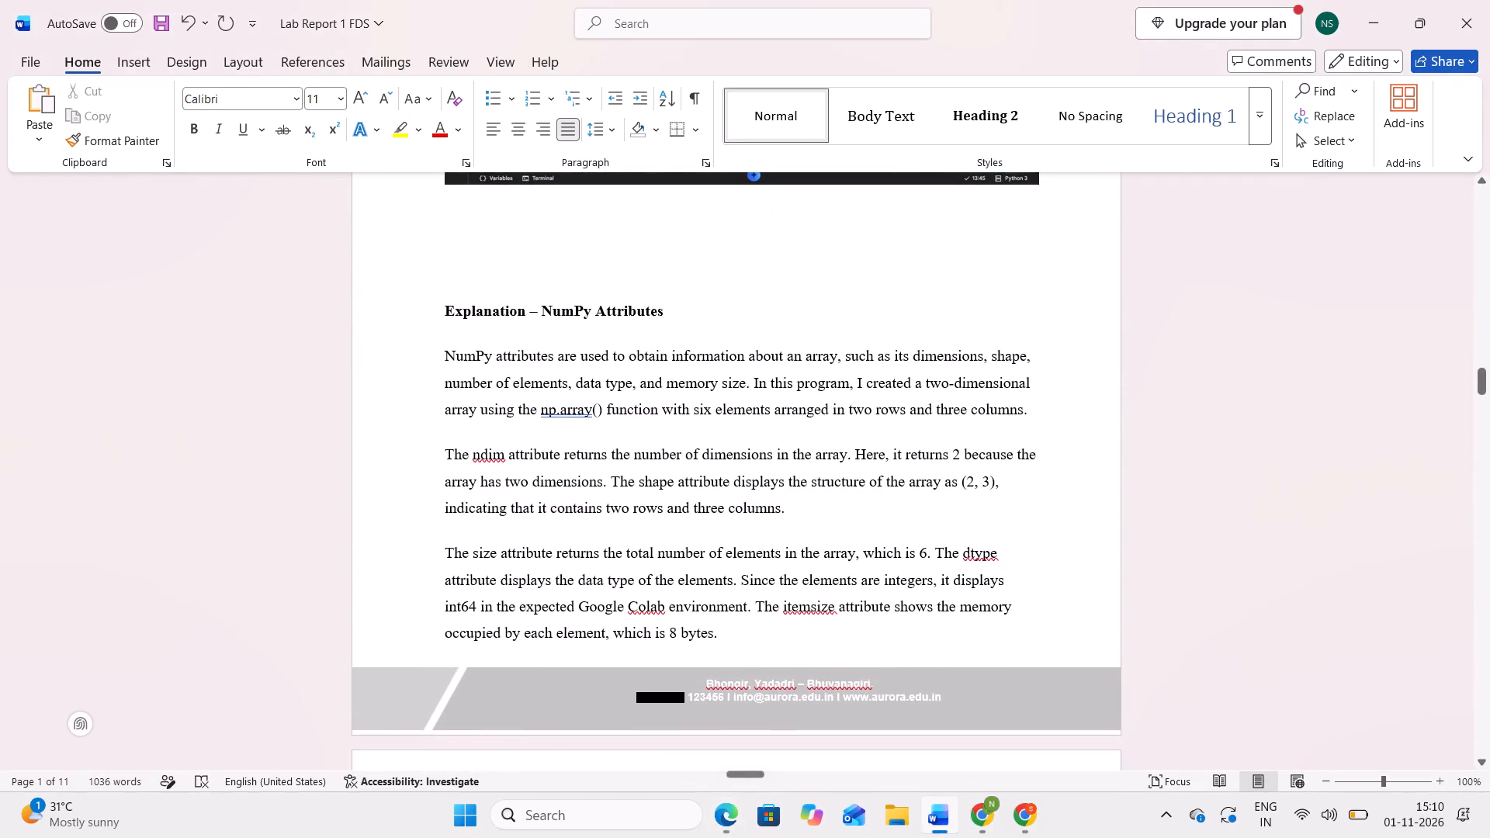
{"action": "left_click_drag", "start_coordinate": [443, 310], "coordinate": [715, 632]}
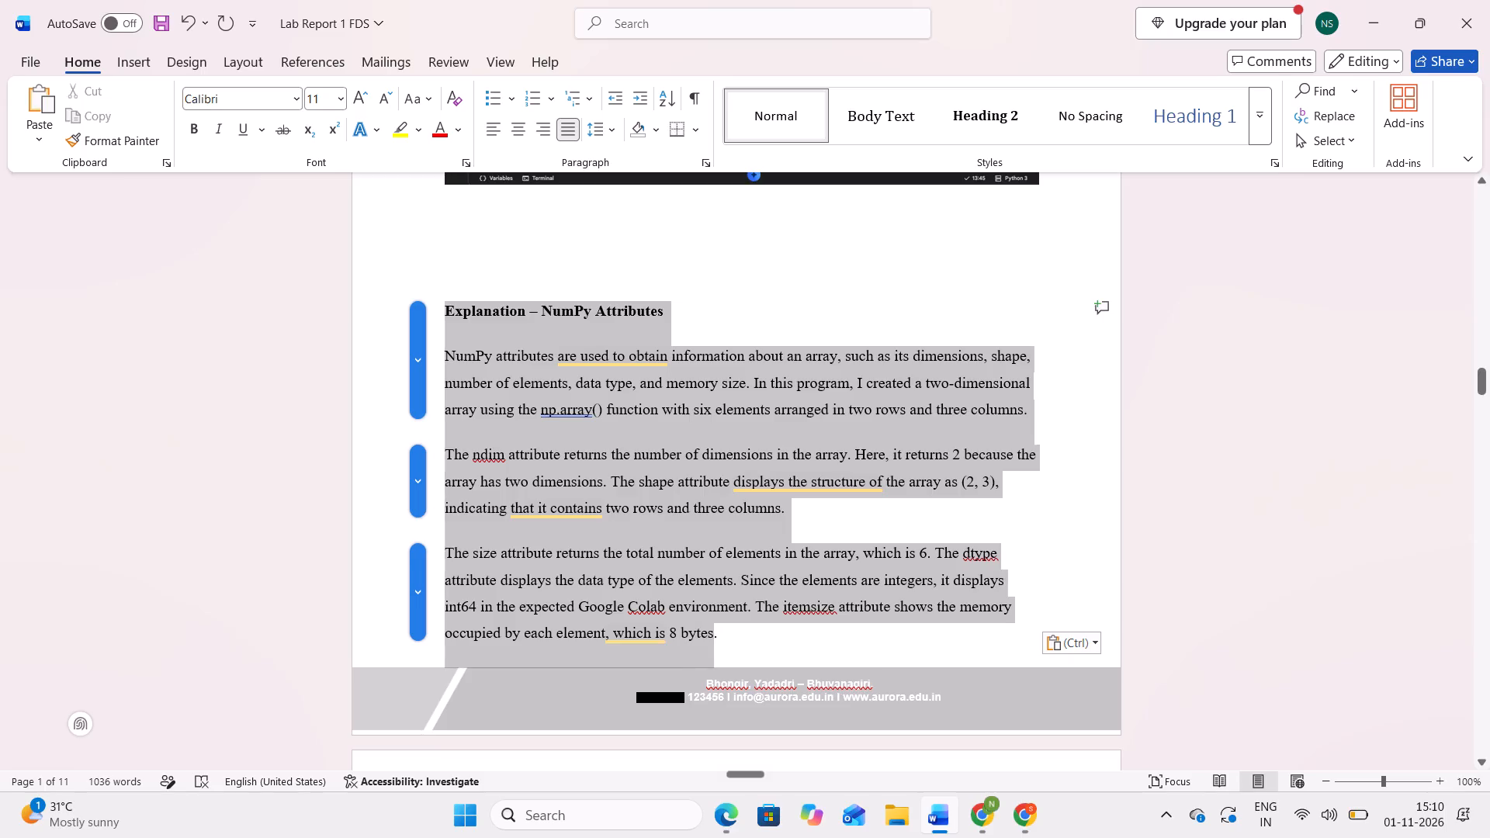
{"action": "left_click_drag", "start_coordinate": [715, 632], "coordinate": [726, 635]}
{"action": "key", "text": "ctrl+c"}
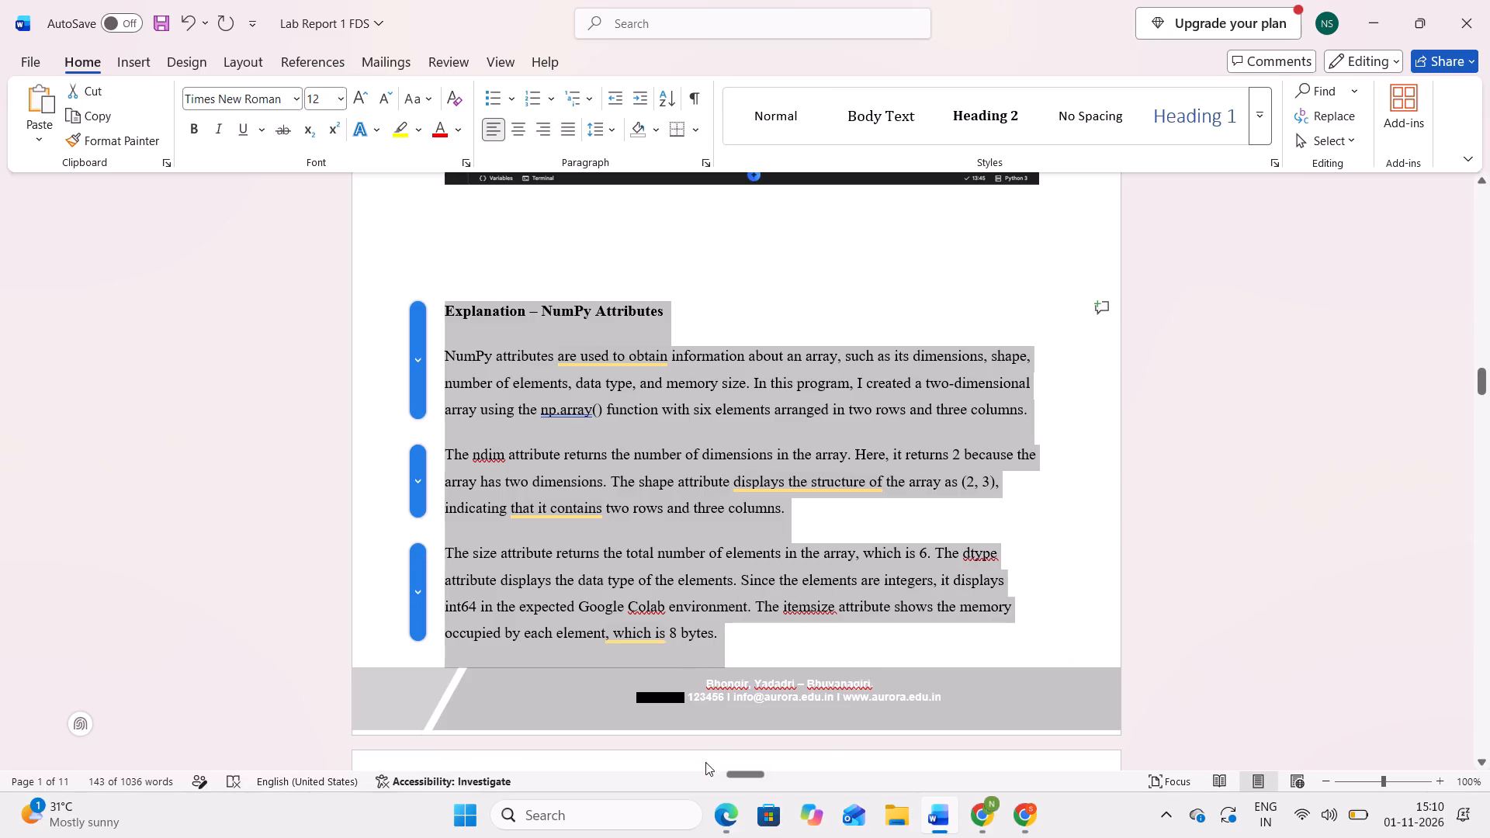
Switch to the Lab Report Instructions chat in Edge and send ChatGPT the copied NumPy Attributes explanation.
{"action": "left_click_drag", "start_coordinate": [717, 741], "coordinate": [567, 741]}
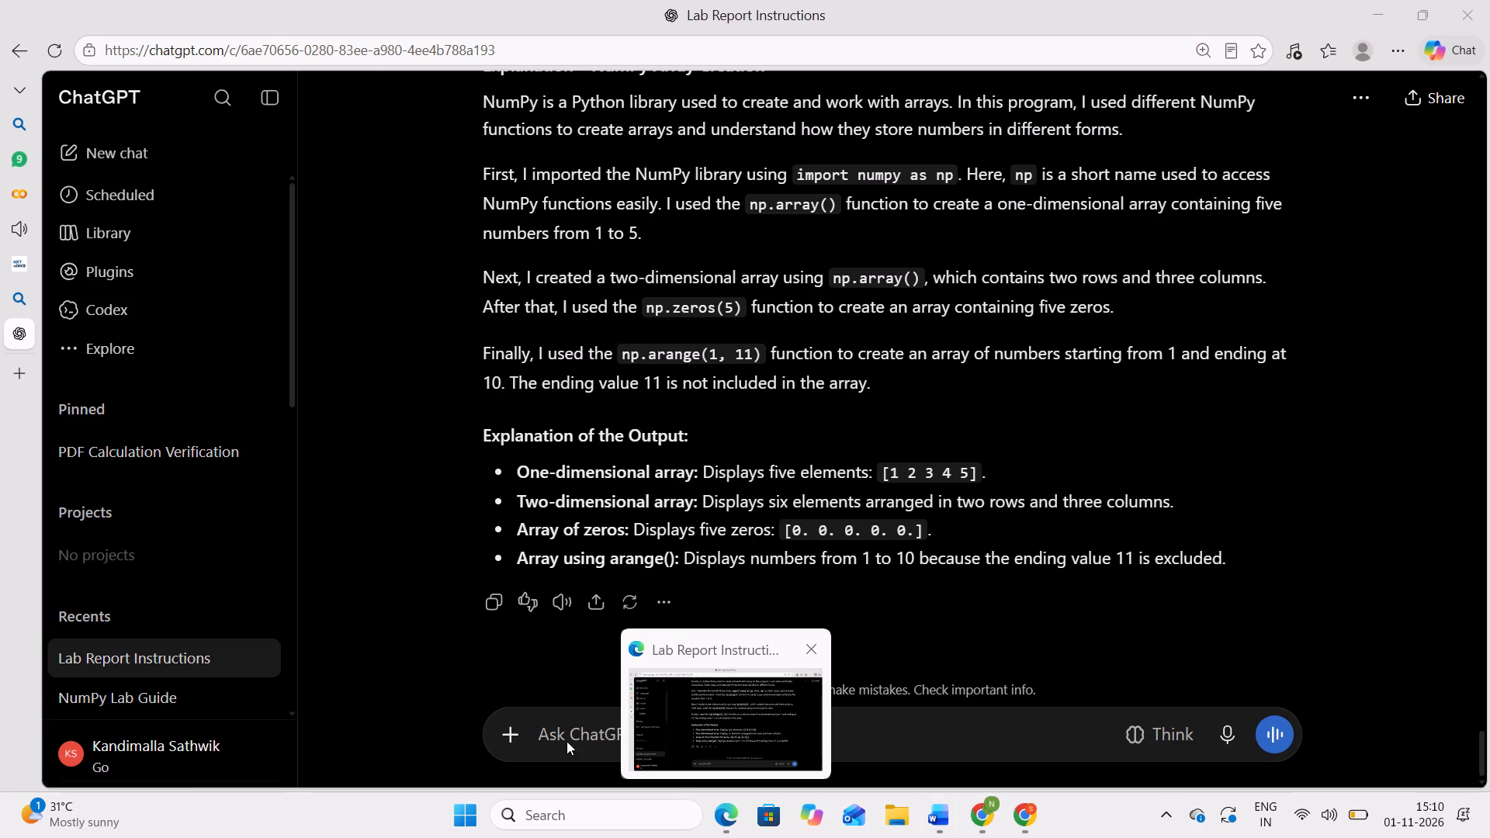
{"action": "left_click_drag", "start_coordinate": [567, 741], "coordinate": [563, 737]}
{"action": "left_click", "coordinate": [563, 737]}
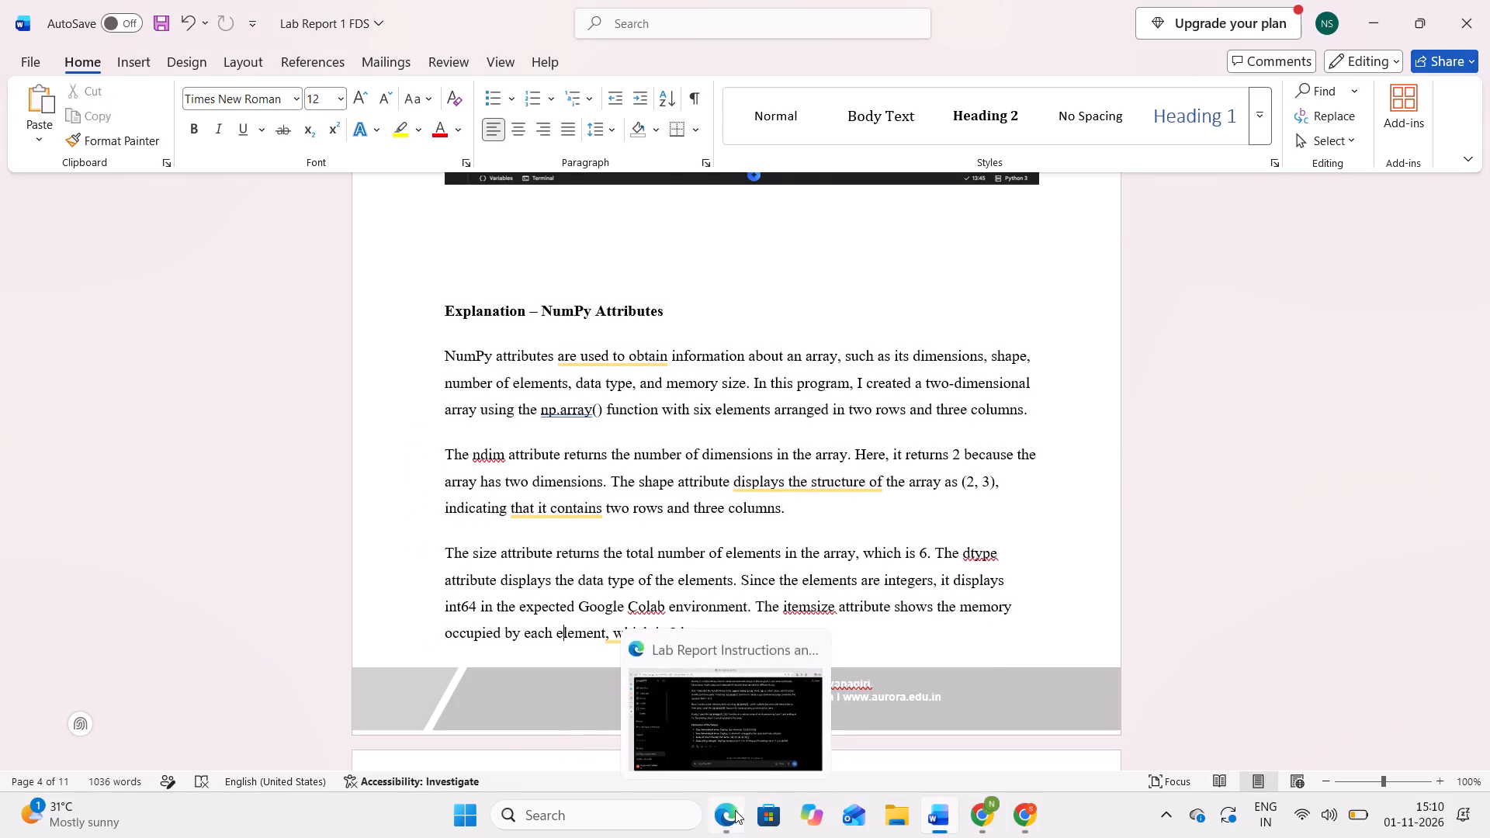
{"action": "left_click", "coordinate": [719, 743]}
{"action": "left_click", "coordinate": [653, 731]}
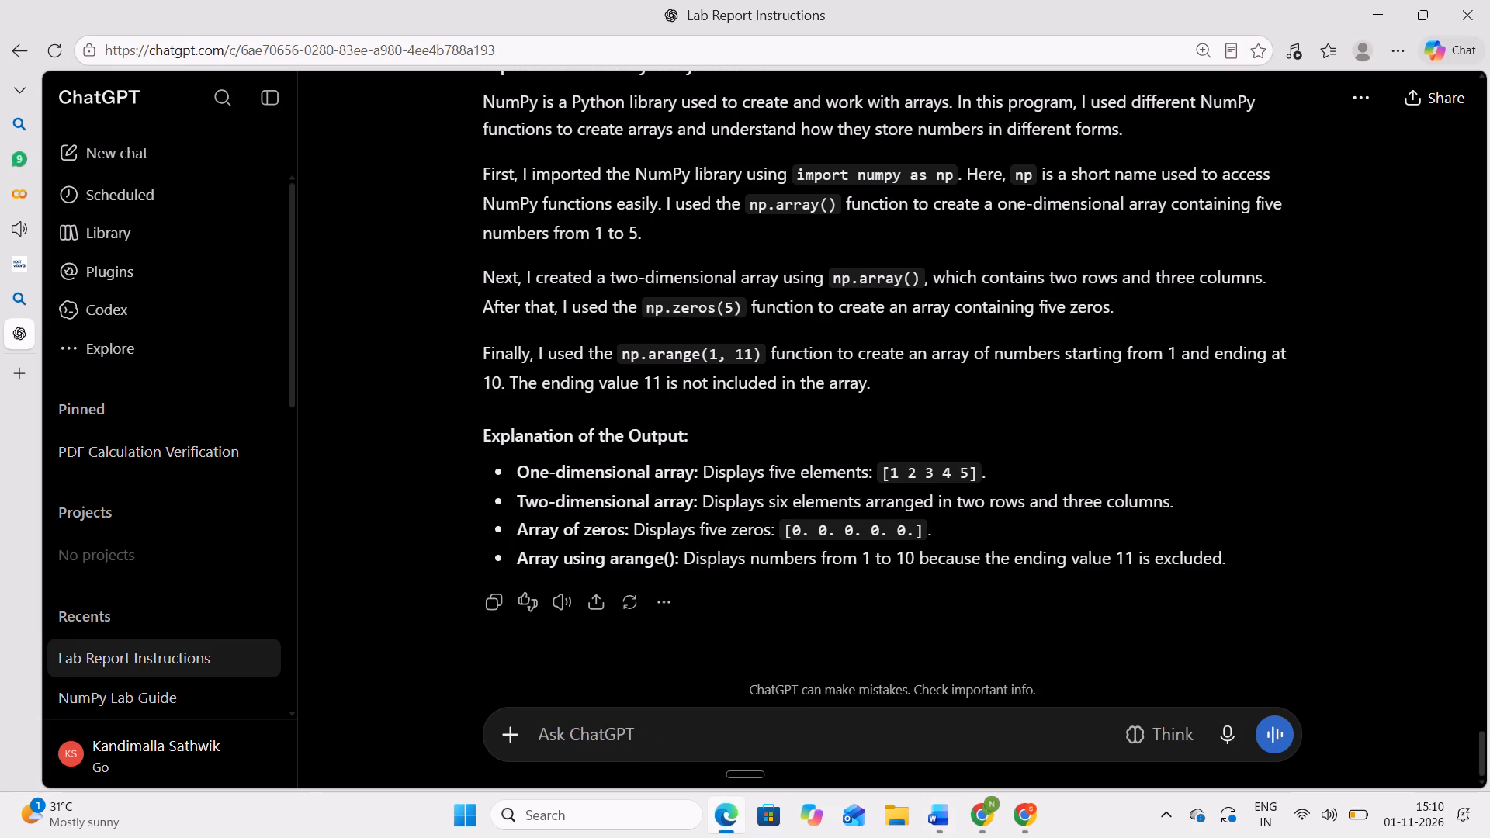
{"action": "key", "text": "ctrl+v"}
{"action": "scroll", "coordinate": [696, 592], "scroll_direction": "down", "scroll_amount": 8}
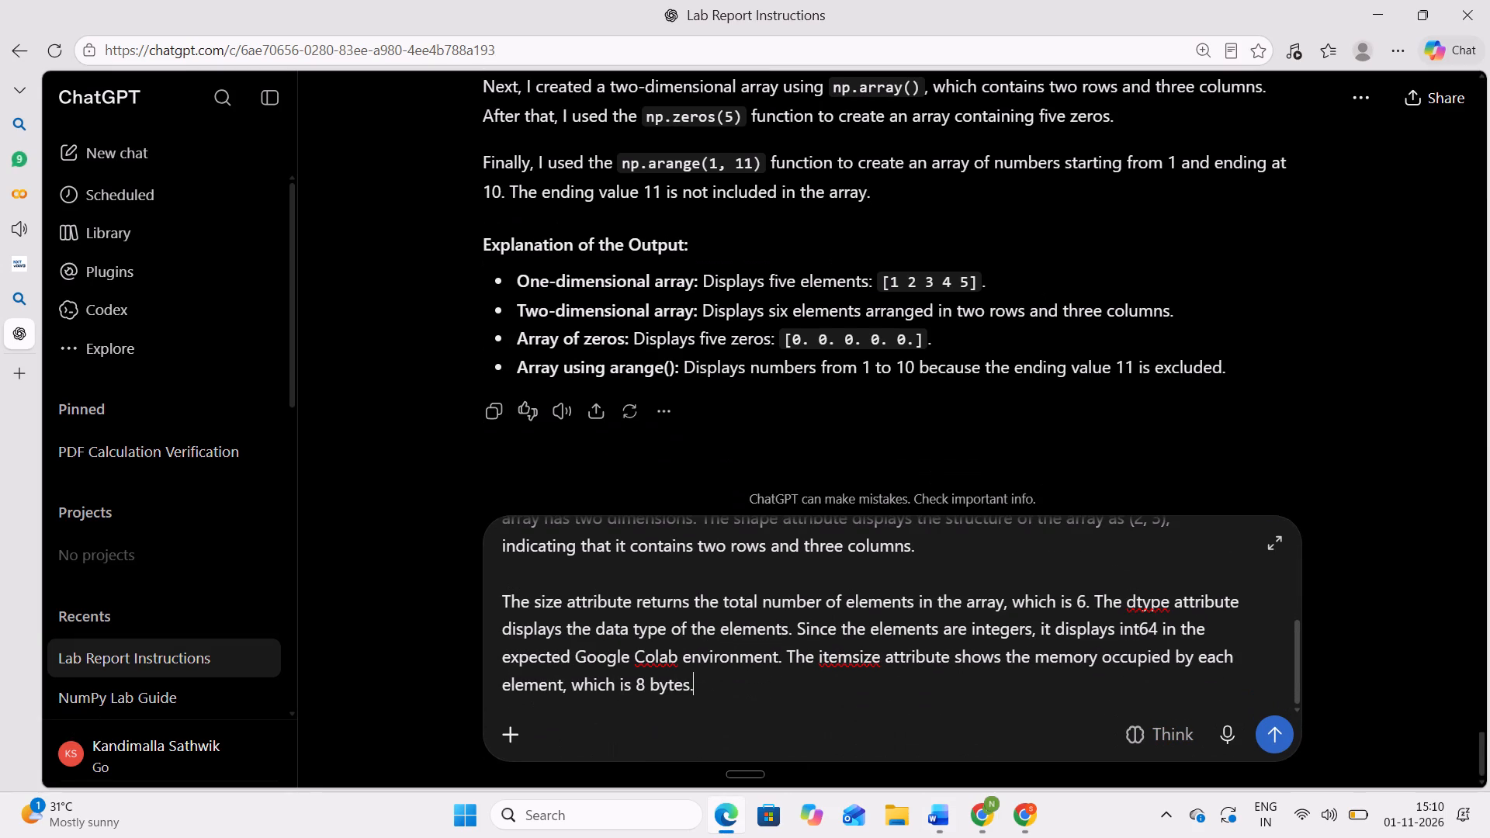
{"action": "left_click", "coordinate": [719, 679]}
{"action": "key", "text": "Return"}
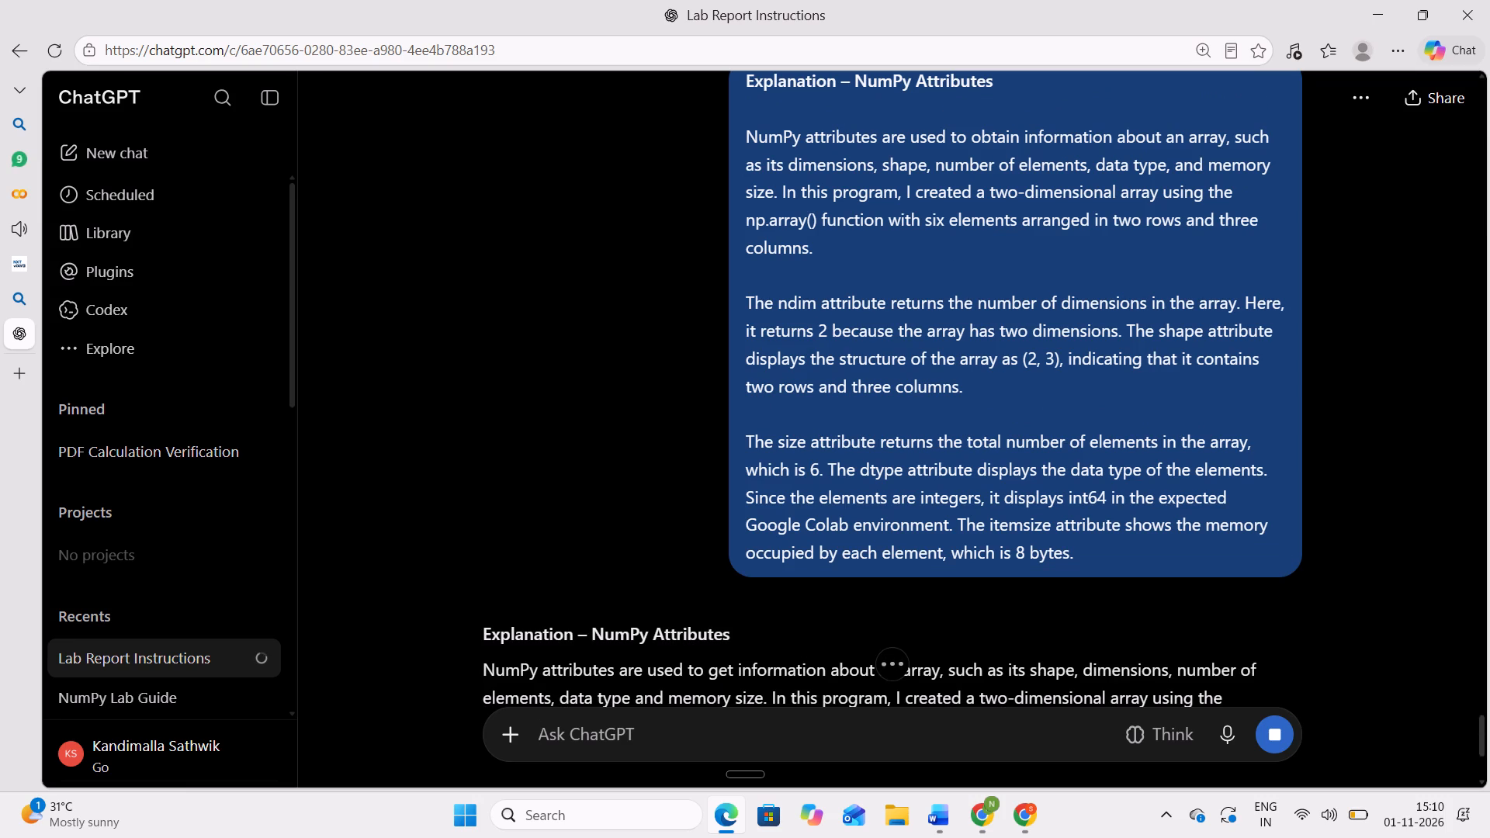
Copy ChatGPT's full simplified response for "Explanation – NumPy Attributes".
{"action": "scroll", "coordinate": [674, 551], "scroll_direction": "down", "scroll_amount": 7}
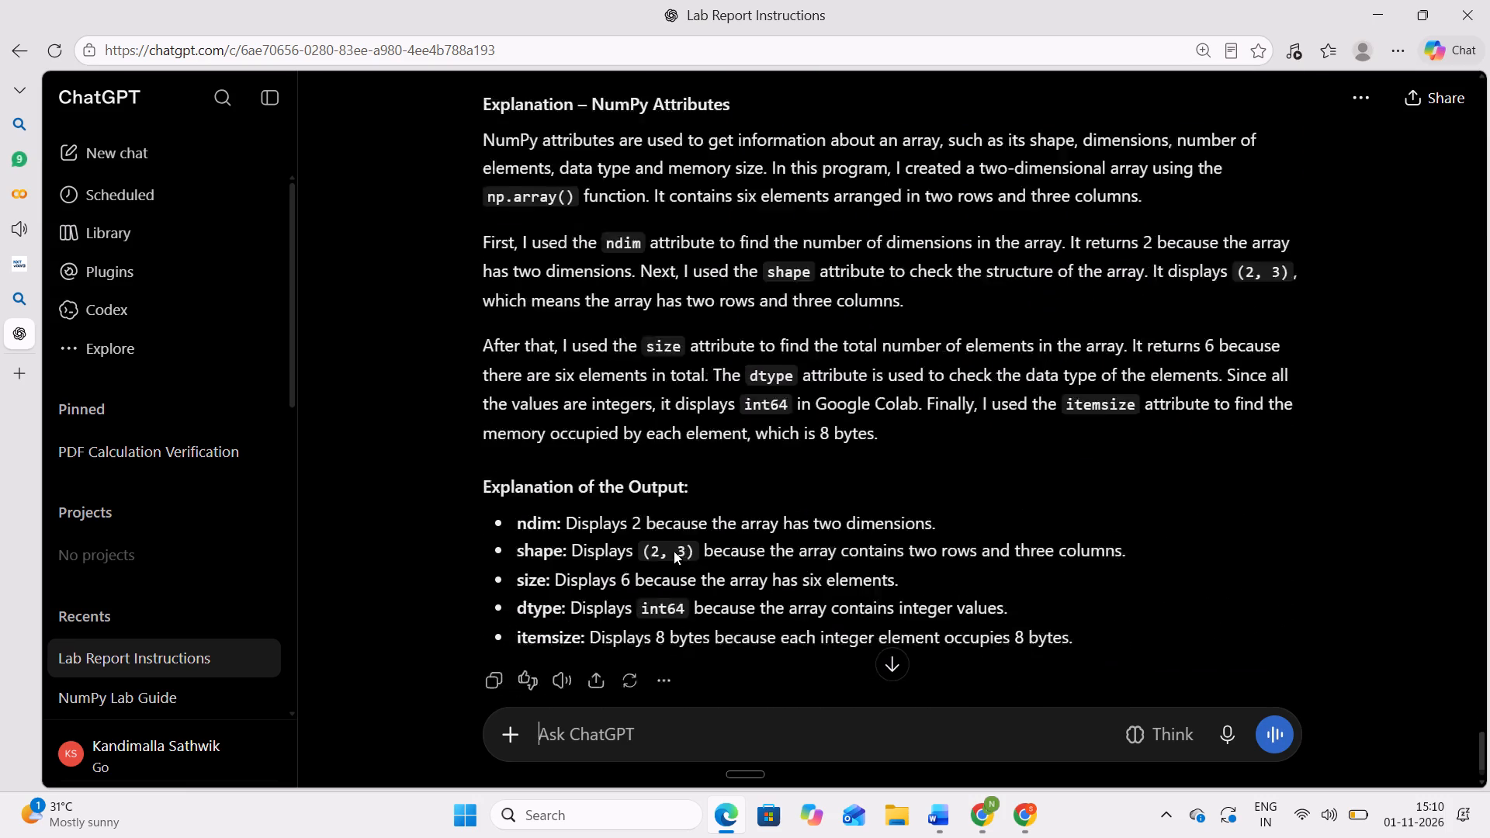
{"action": "scroll", "coordinate": [674, 551], "scroll_direction": "down", "scroll_amount": 2}
{"action": "left_click", "coordinate": [494, 601]}
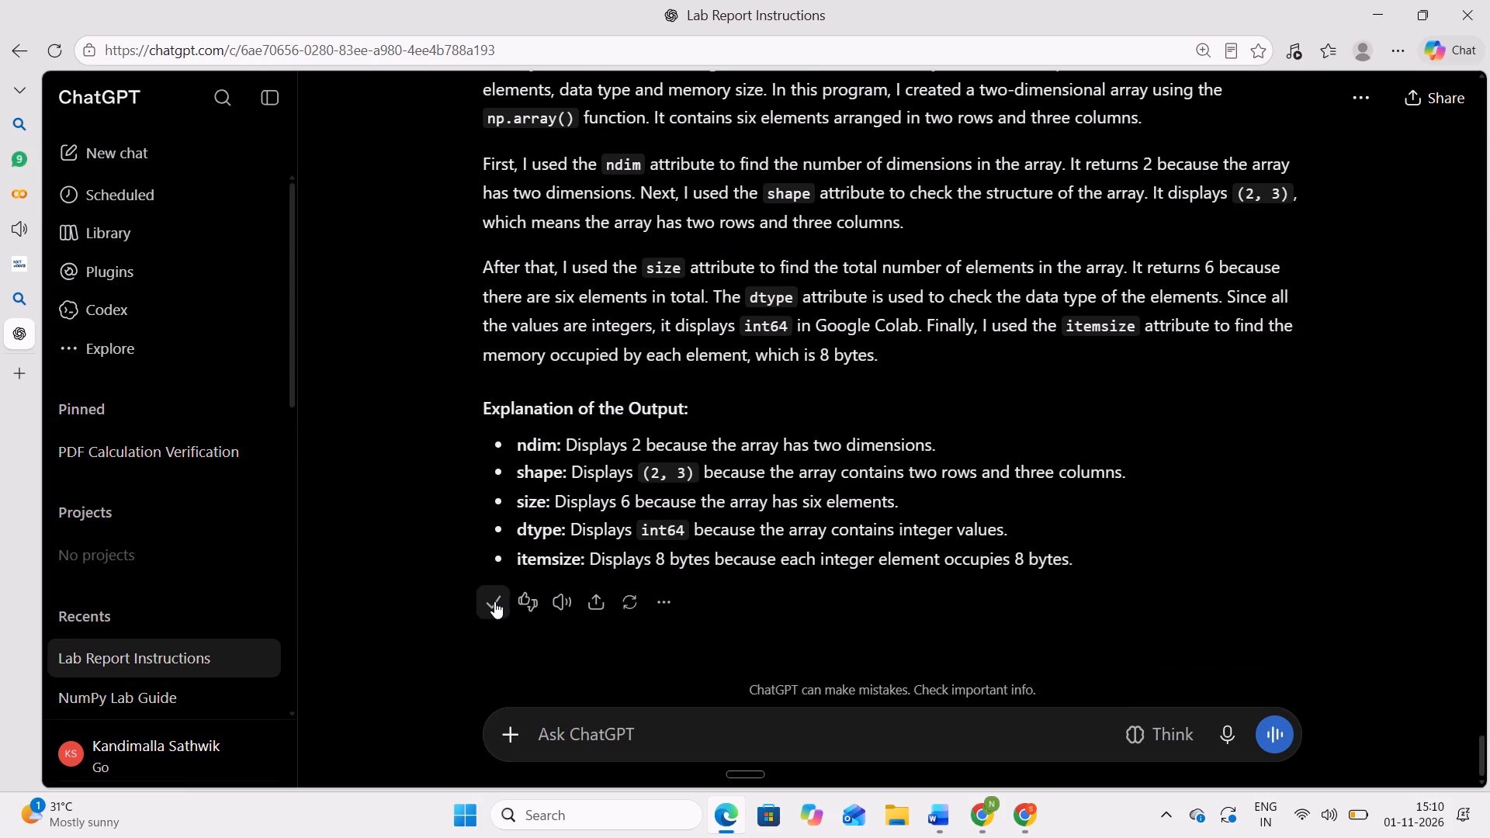
In the Word report, delete the old "Explanation – NumPy Attributes" heading and its three paragraphs.
{"action": "left_click", "coordinate": [948, 758]}
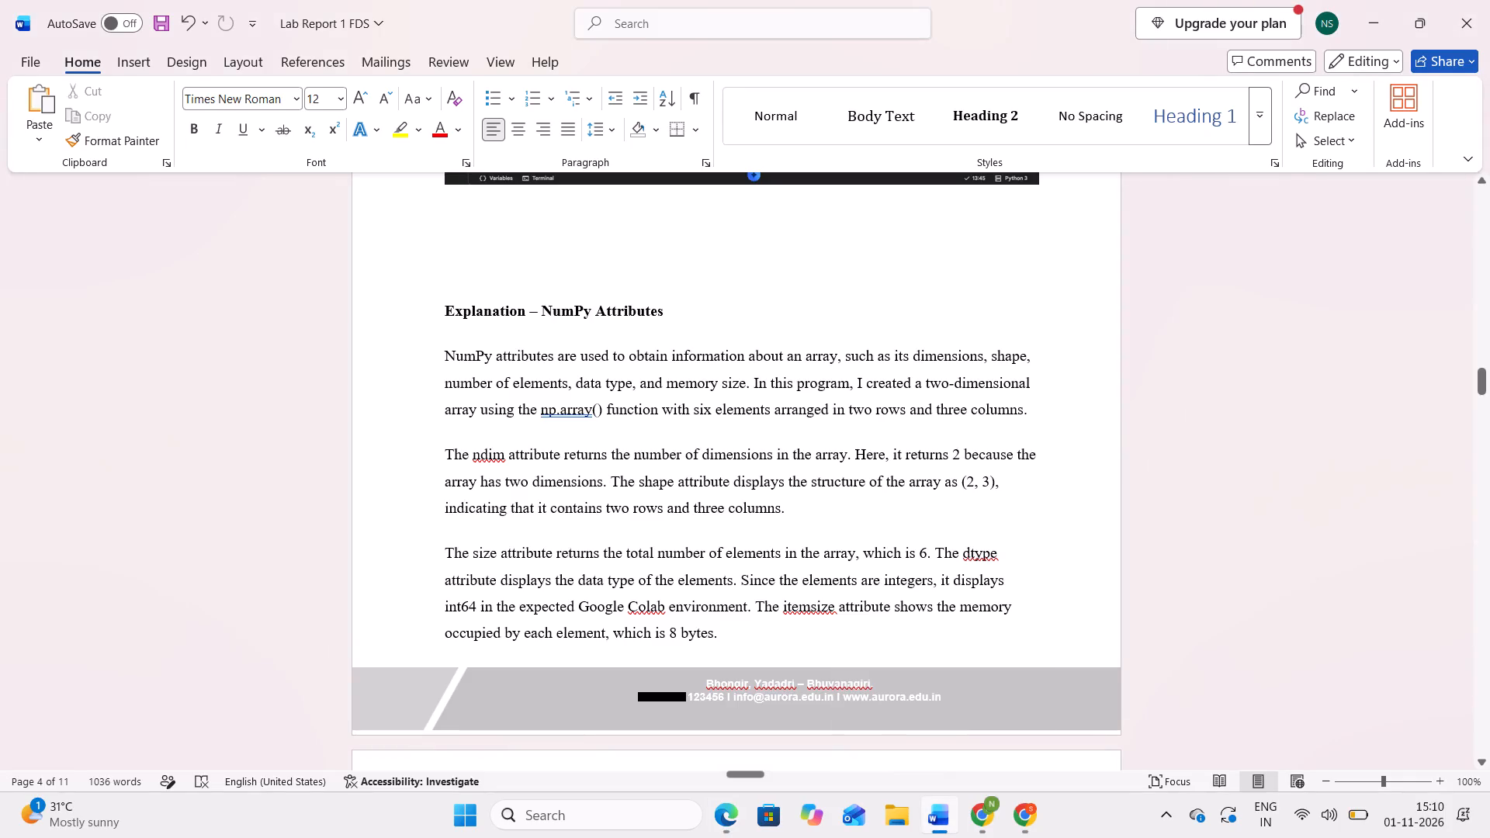
{"action": "left_click_drag", "start_coordinate": [438, 307], "coordinate": [750, 663]}
{"action": "key", "text": "BackSpace"}
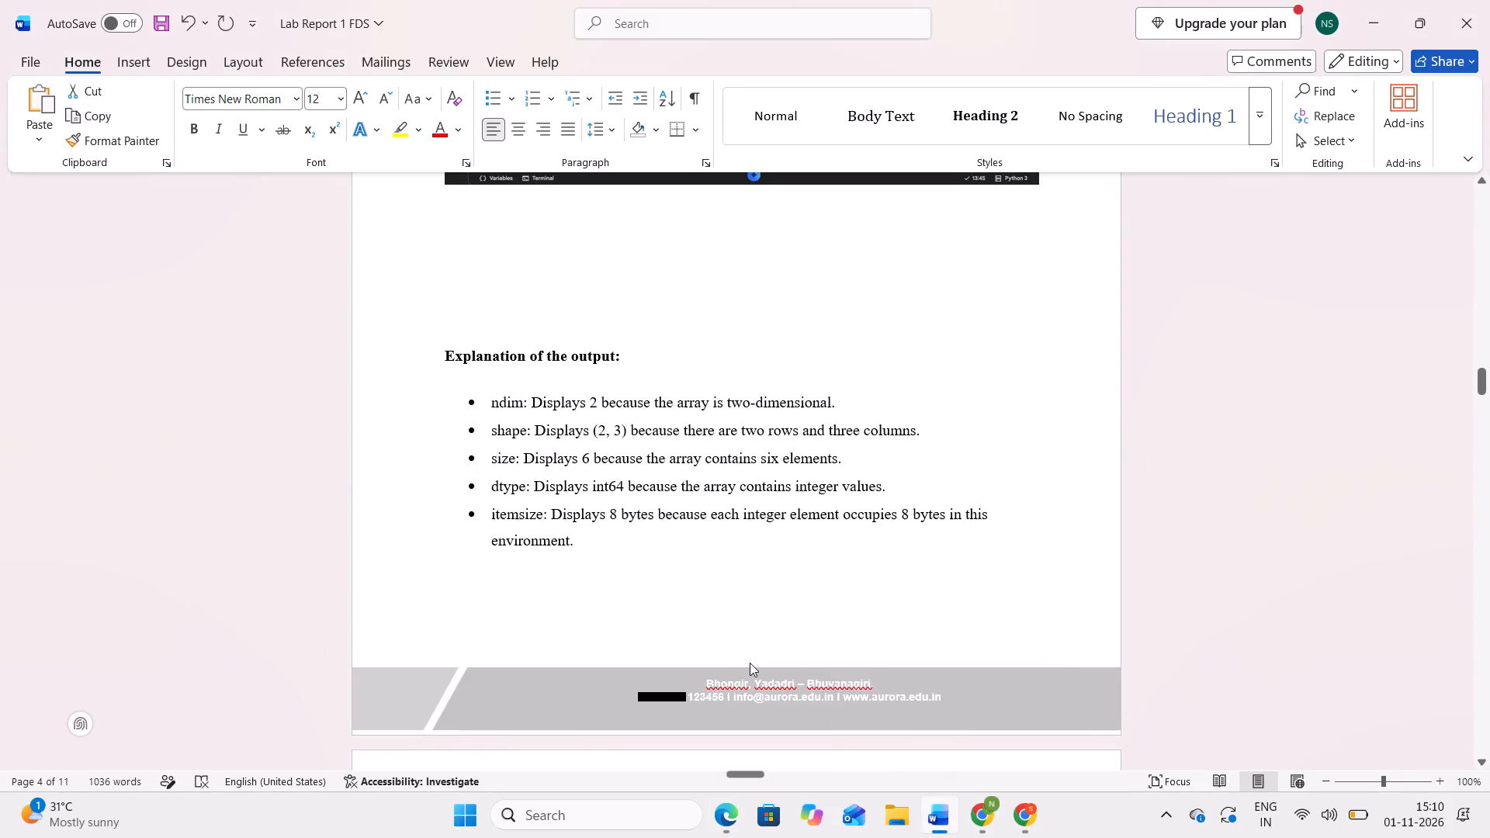
Delete the old NumPy Attributes "Explanation of the output" heading and bullets in Word, copying ChatGPT's simplified response again before deleting.
{"action": "left_click_drag", "start_coordinate": [442, 348], "coordinate": [596, 561]}
{"action": "scroll", "coordinate": [596, 561], "scroll_direction": "down", "scroll_amount": 1}
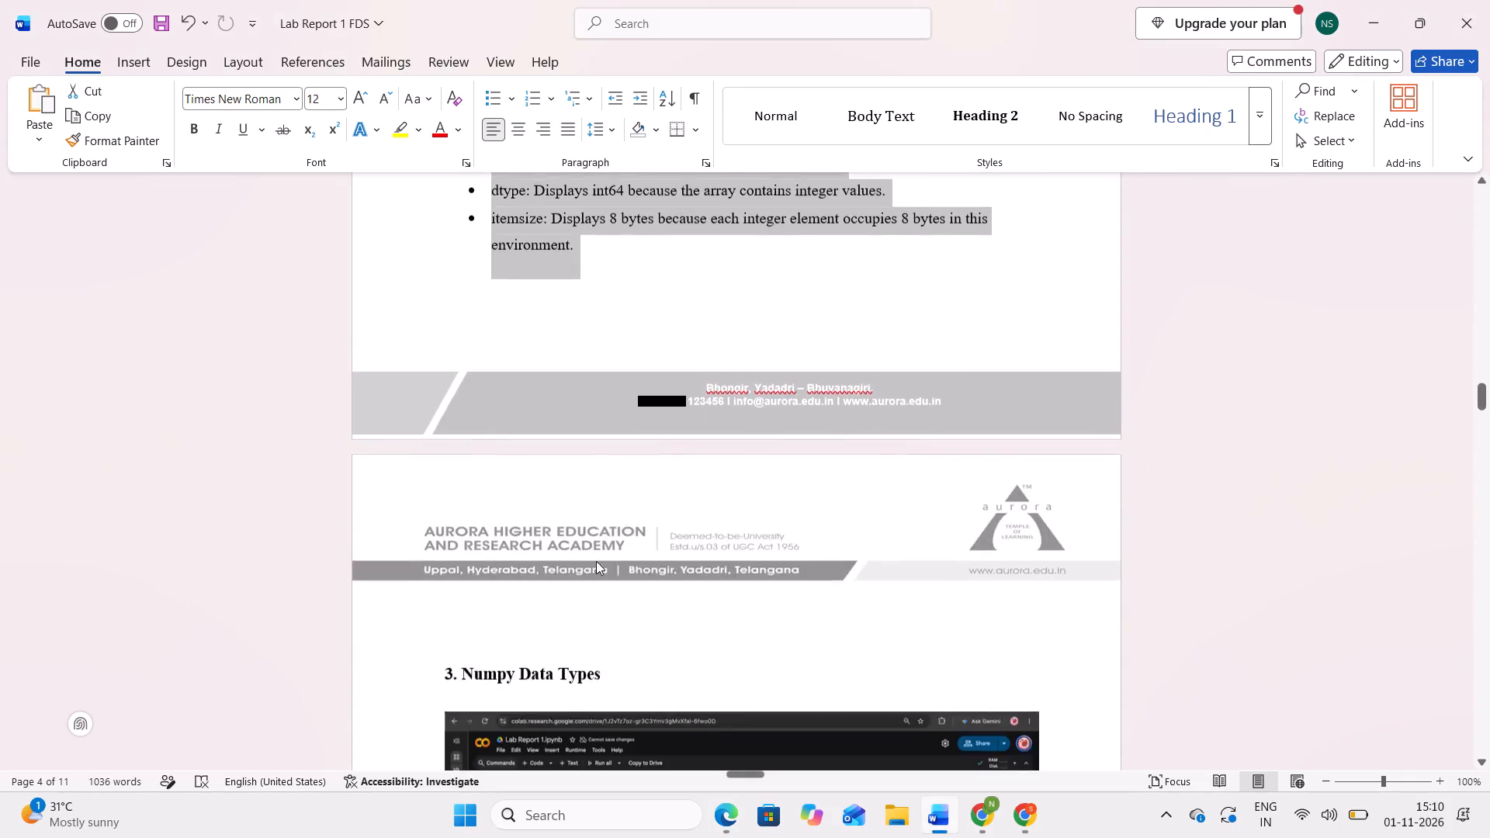
{"action": "scroll", "coordinate": [596, 561], "scroll_direction": "down", "scroll_amount": 1}
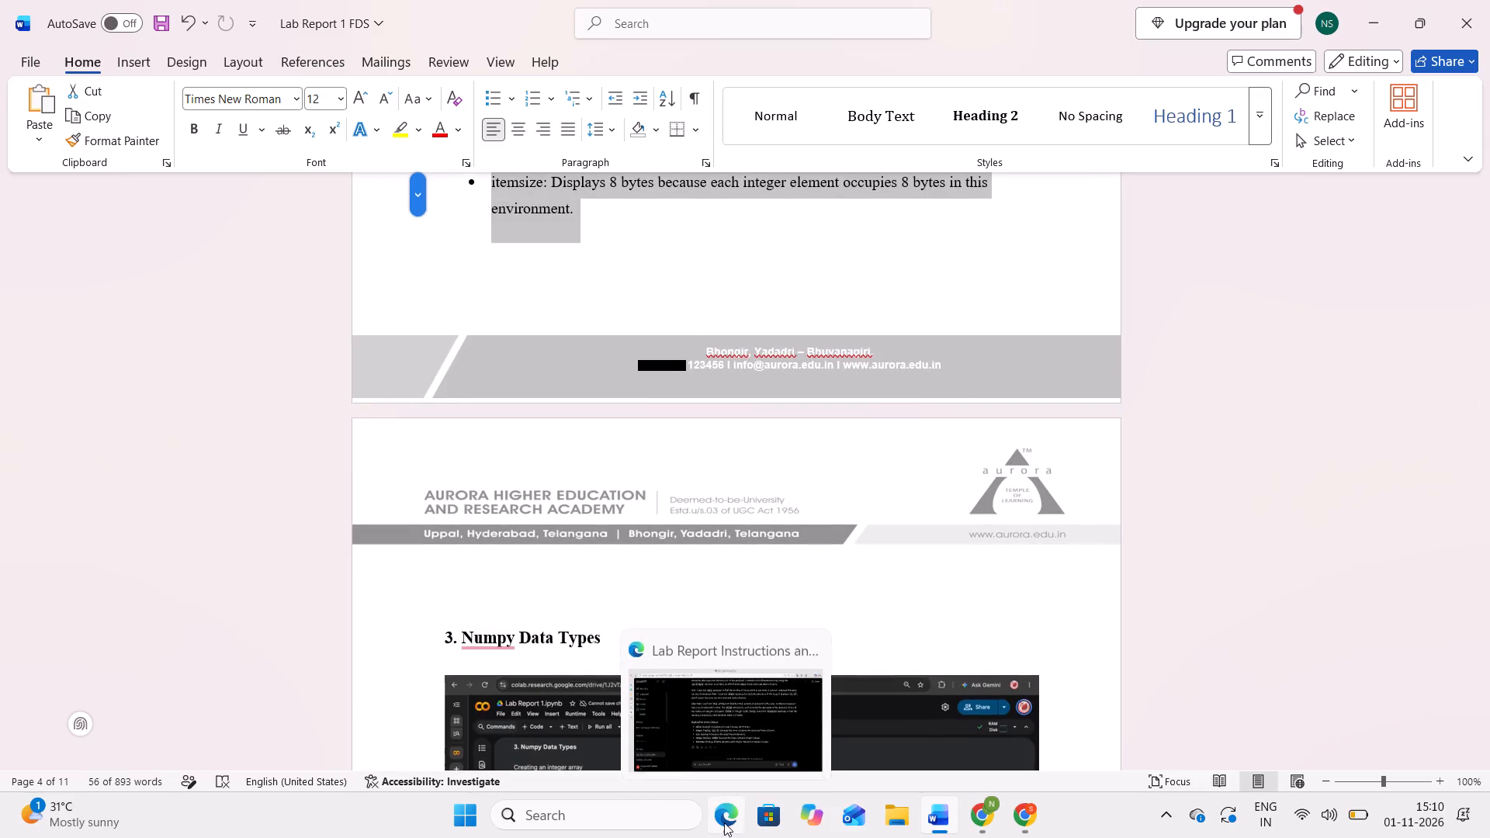
{"action": "left_click", "coordinate": [709, 721]}
{"action": "scroll", "coordinate": [910, 490], "scroll_direction": "up", "scroll_amount": 4}
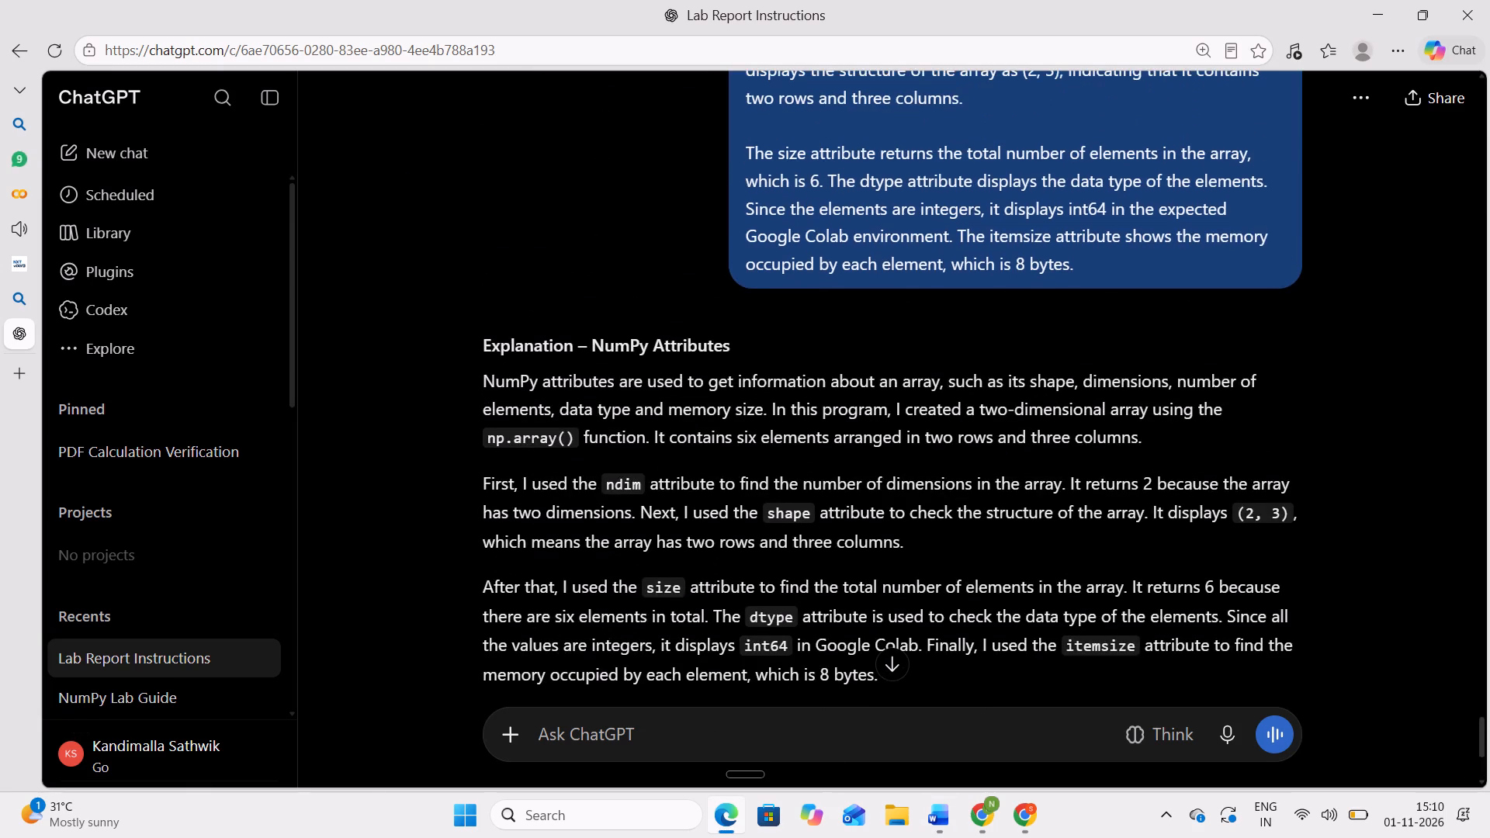
{"action": "scroll", "coordinate": [910, 490], "scroll_direction": "down", "scroll_amount": 3}
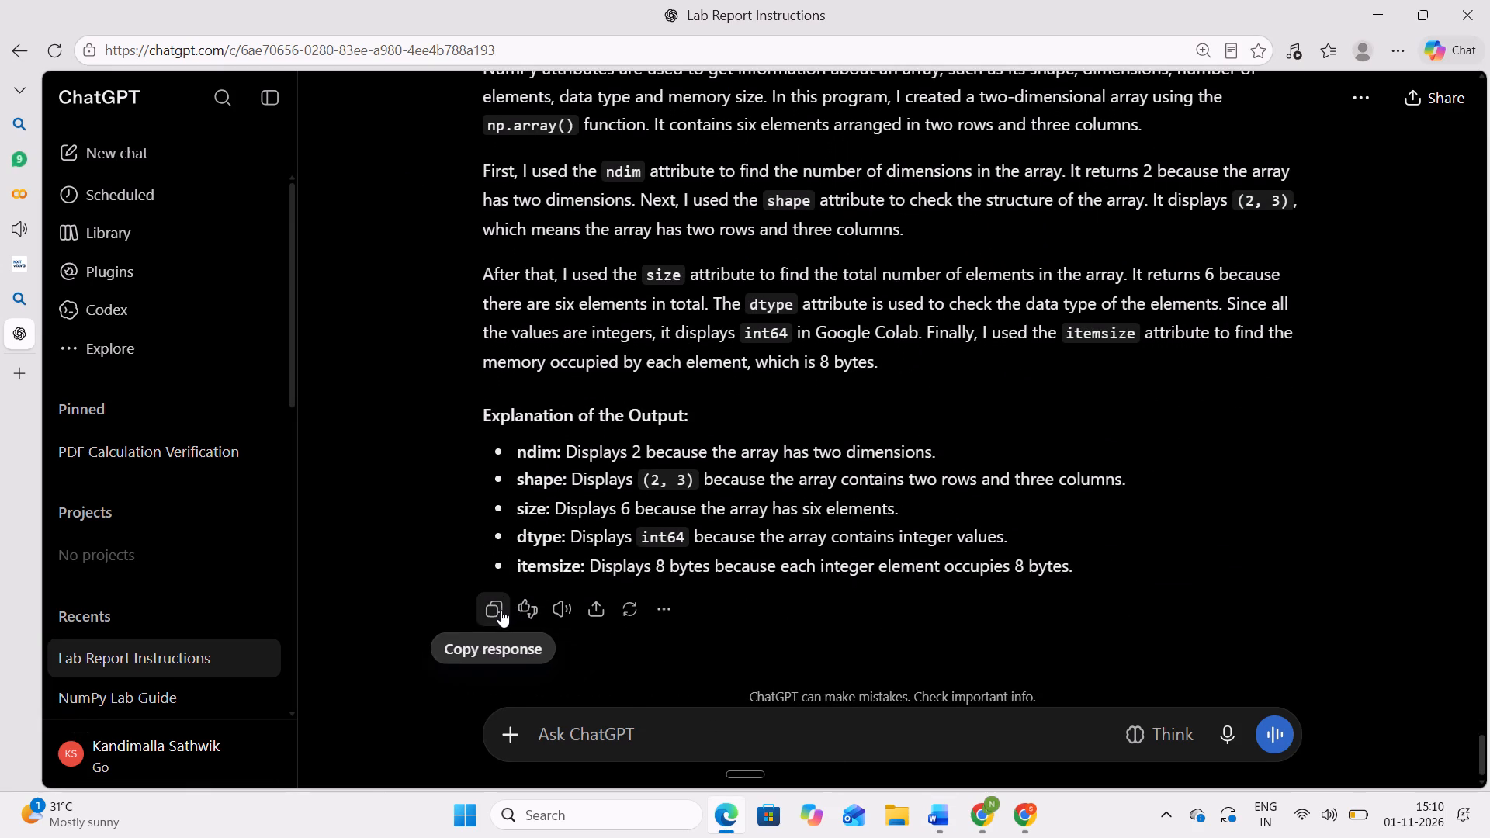
{"action": "left_click", "coordinate": [501, 610]}
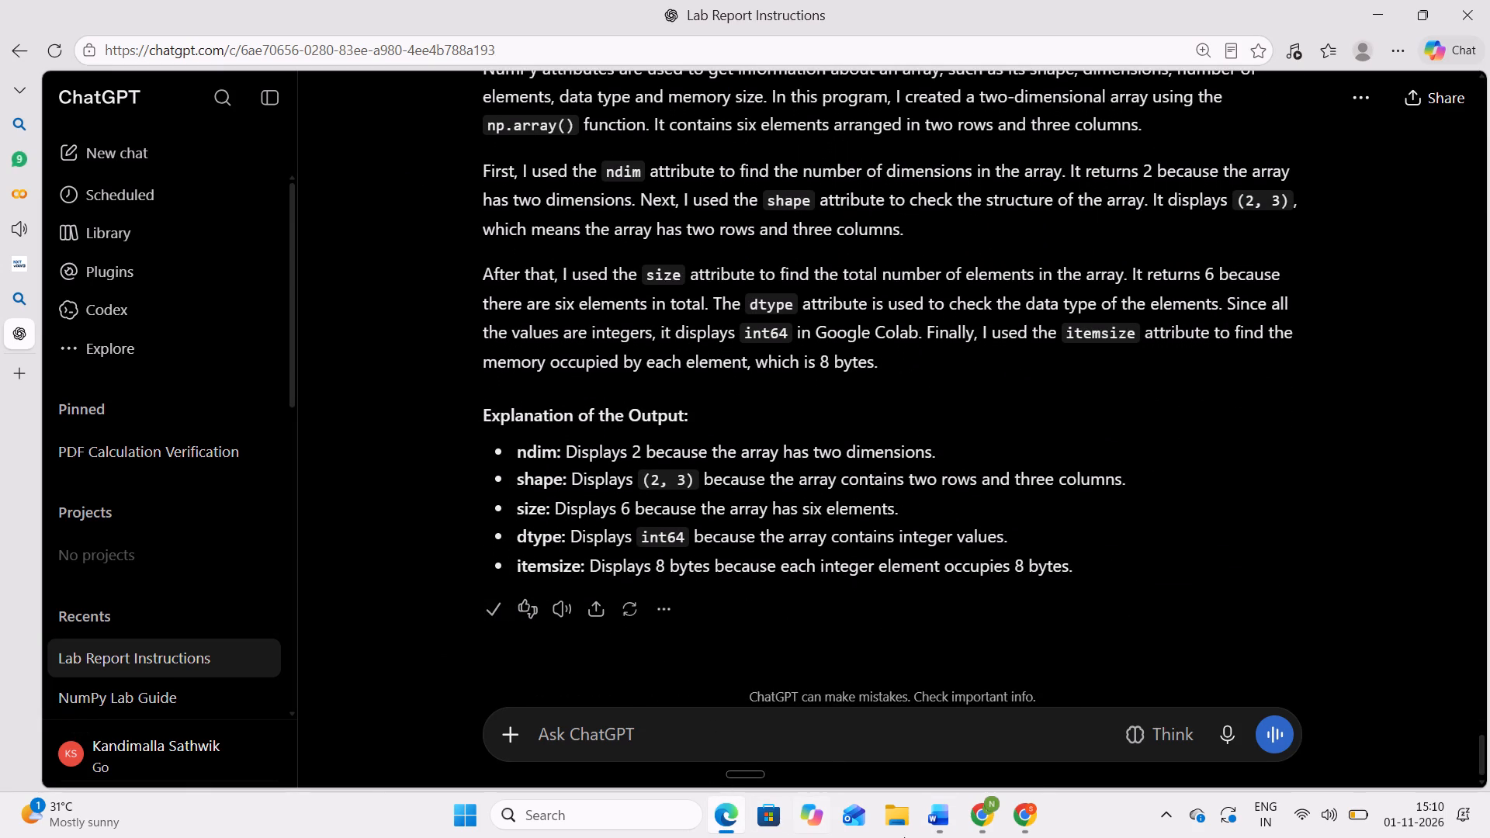
{"action": "left_click", "coordinate": [910, 724]}
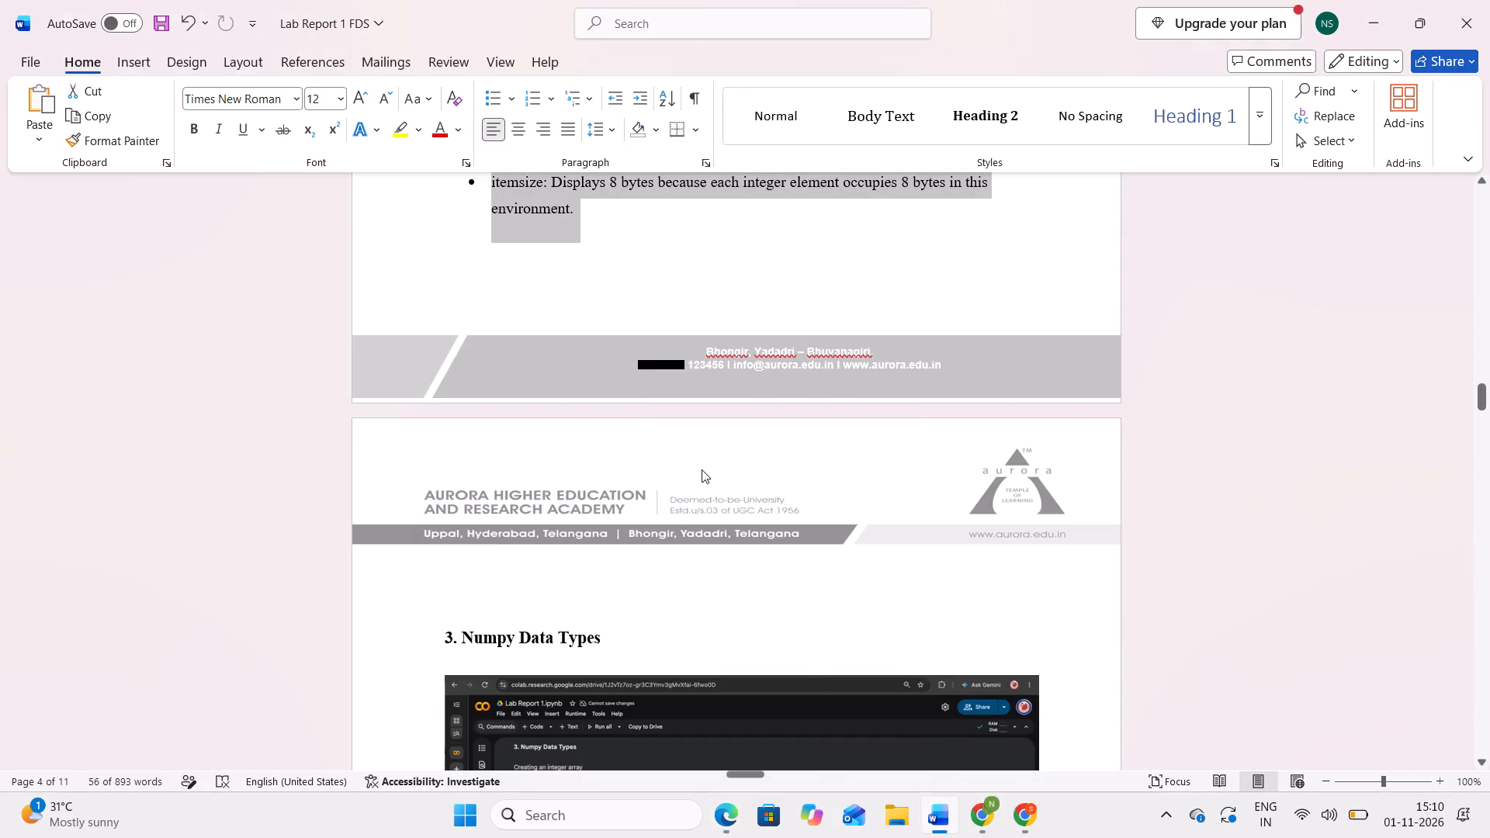
{"action": "key", "text": "BackSpace"}
Paste the simplified NumPy Attributes explanation below the dark attributes screenshot, above the "3. Numpy Data Types" heading.
{"action": "scroll", "coordinate": [691, 347], "scroll_direction": "up", "scroll_amount": 1}
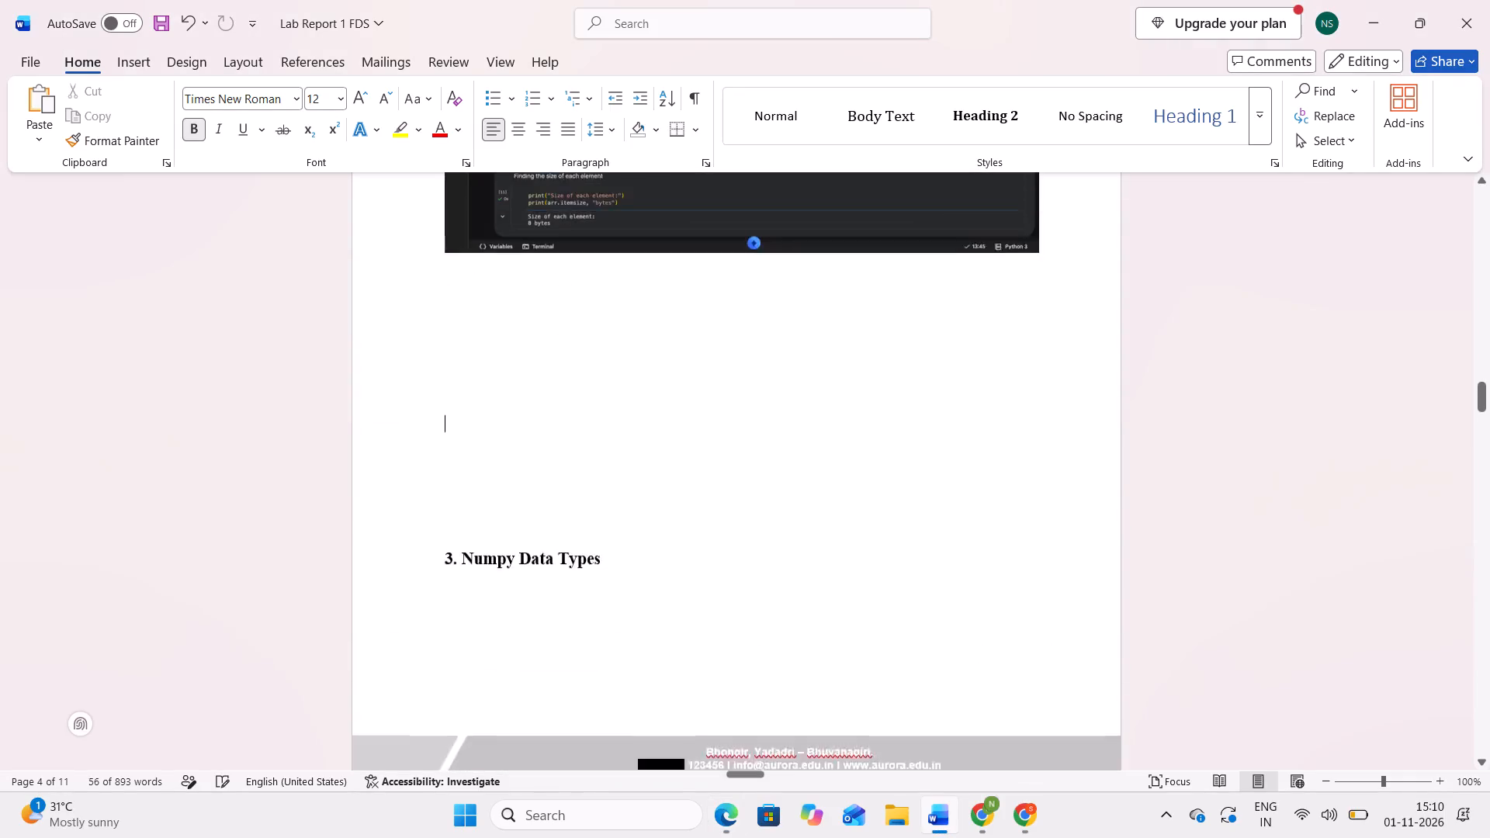
{"action": "scroll", "coordinate": [691, 347], "scroll_direction": "up", "scroll_amount": 1}
{"action": "left_click", "coordinate": [458, 392]}
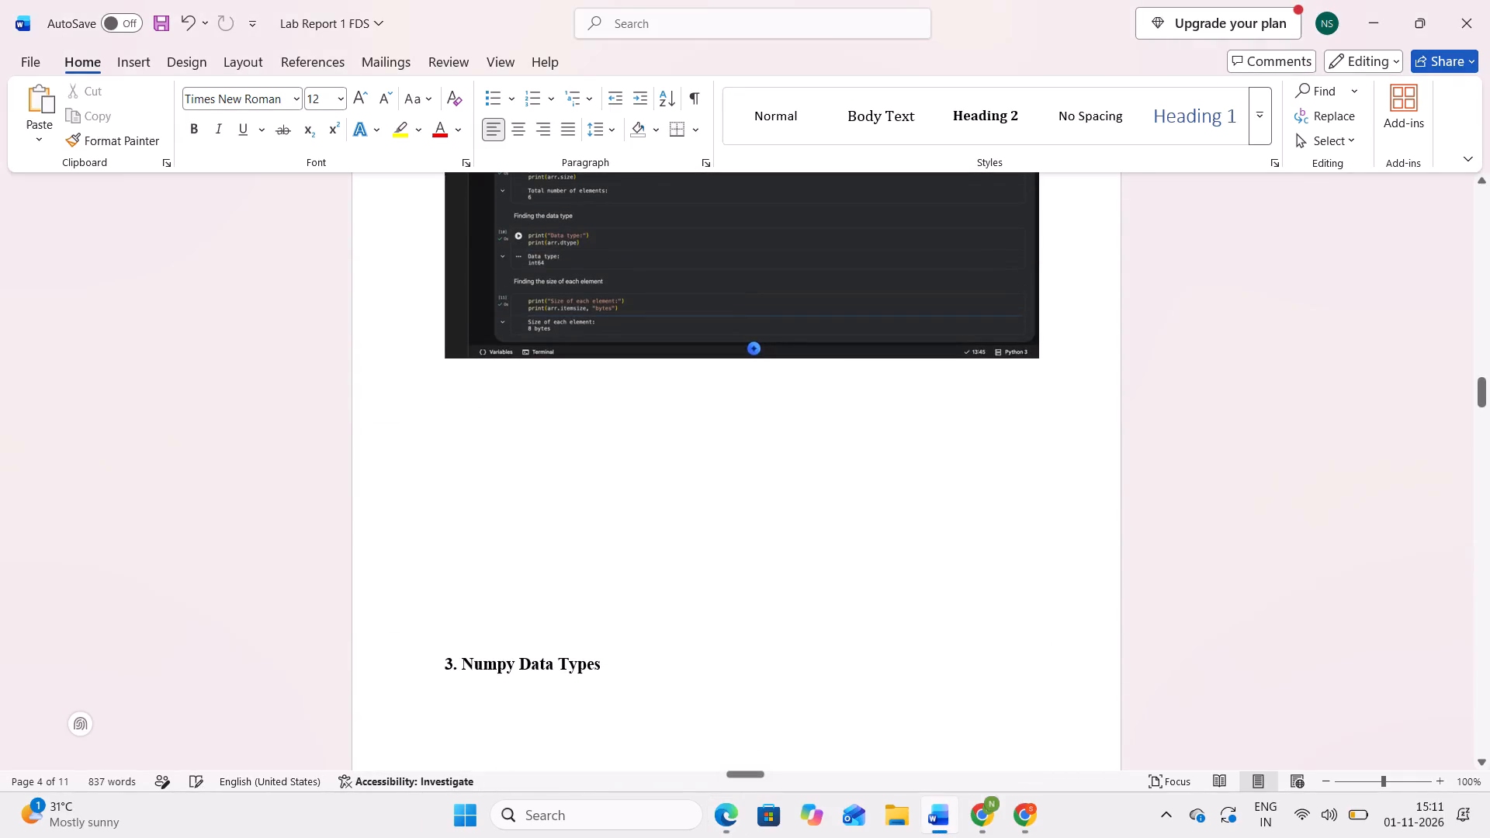
{"action": "key", "text": "ctrl+v"}
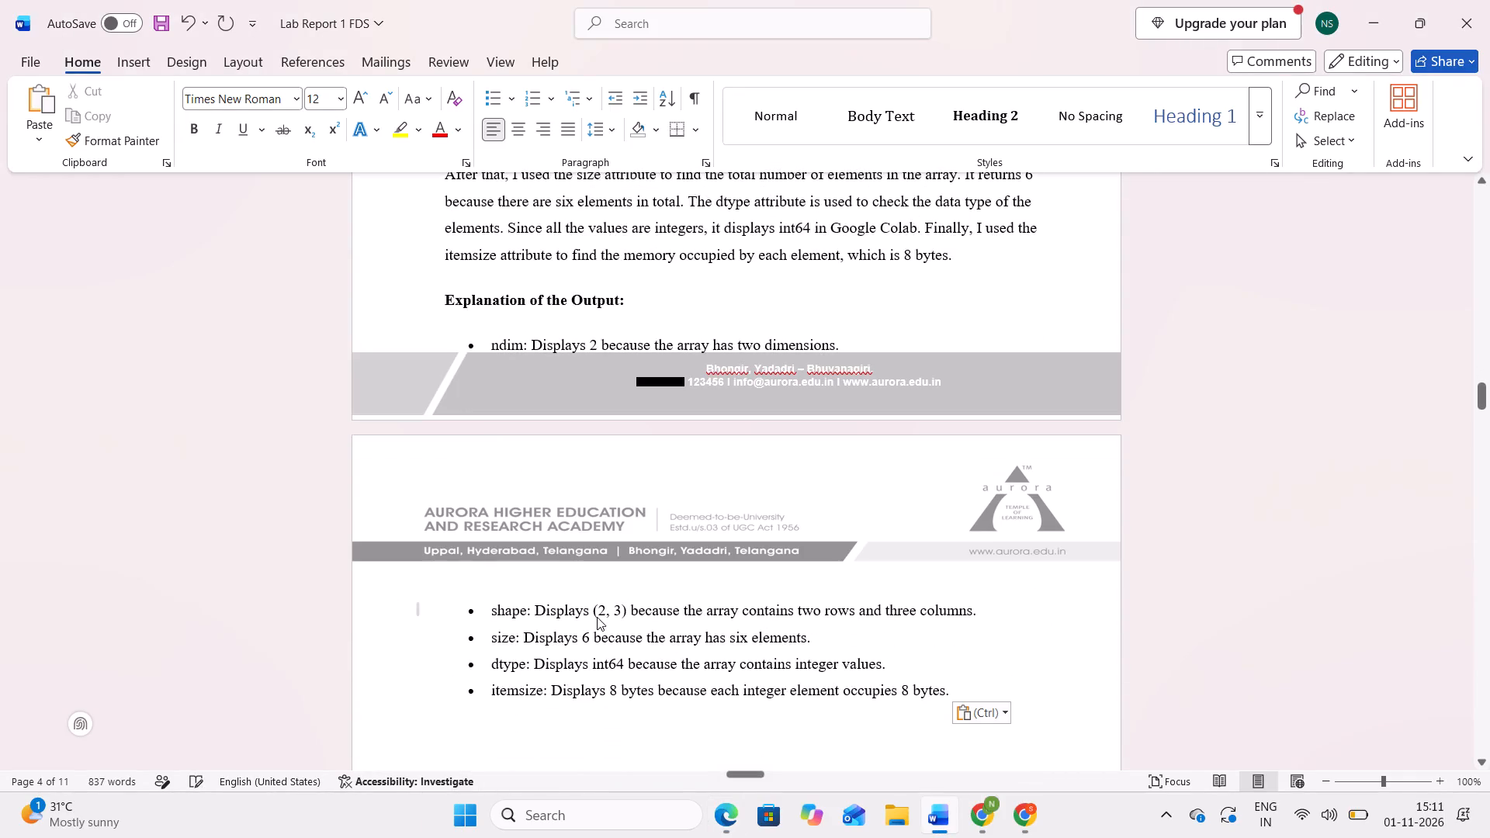
Copy the "Explanation – NumPy Data Types" text from its heading through the last output bullet, "String array".
{"action": "scroll", "coordinate": [597, 617], "scroll_direction": "down", "scroll_amount": 8}
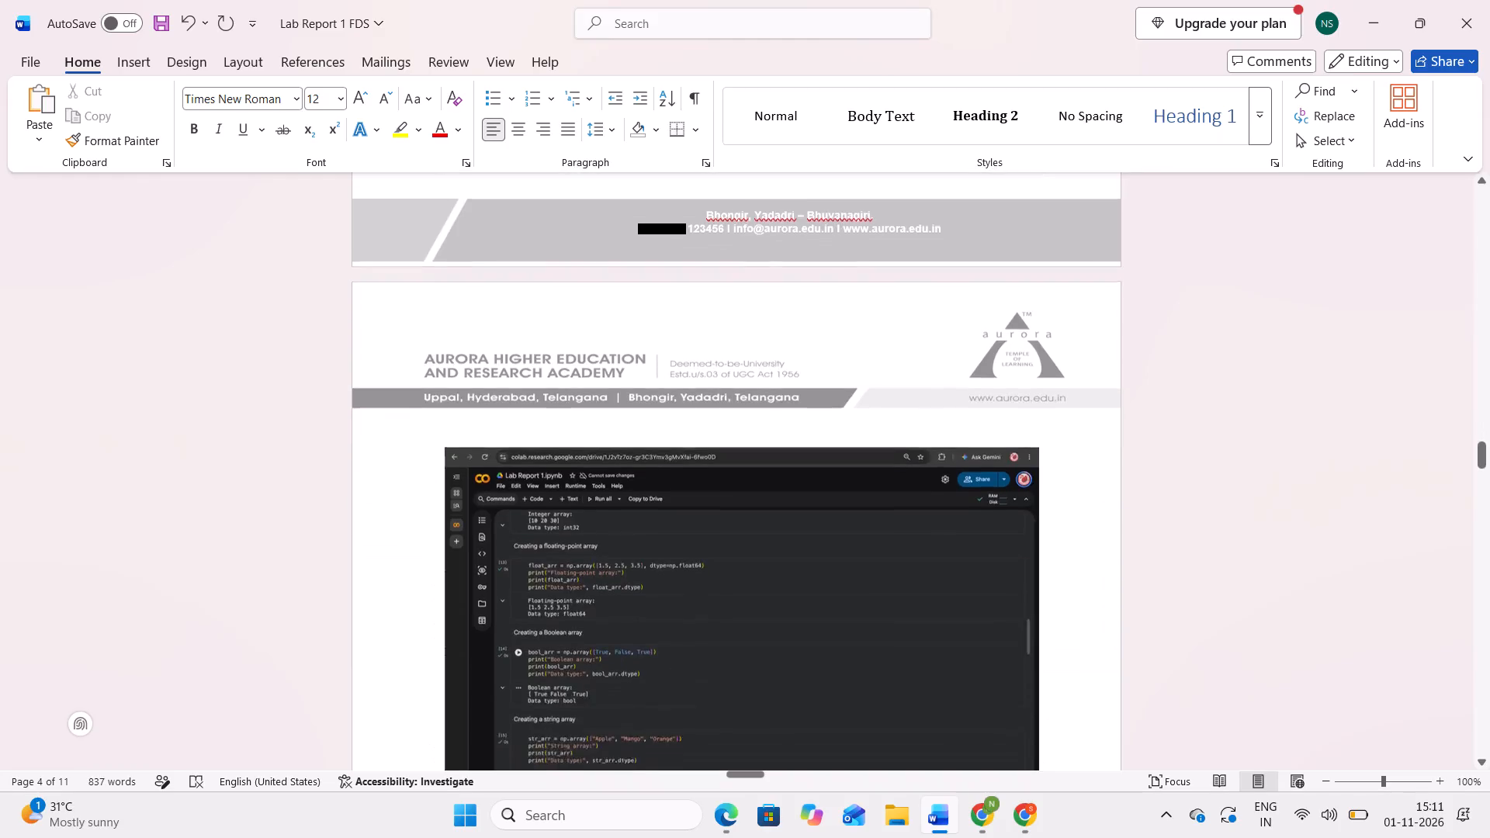
{"action": "scroll", "coordinate": [597, 617], "scroll_direction": "down", "scroll_amount": 3}
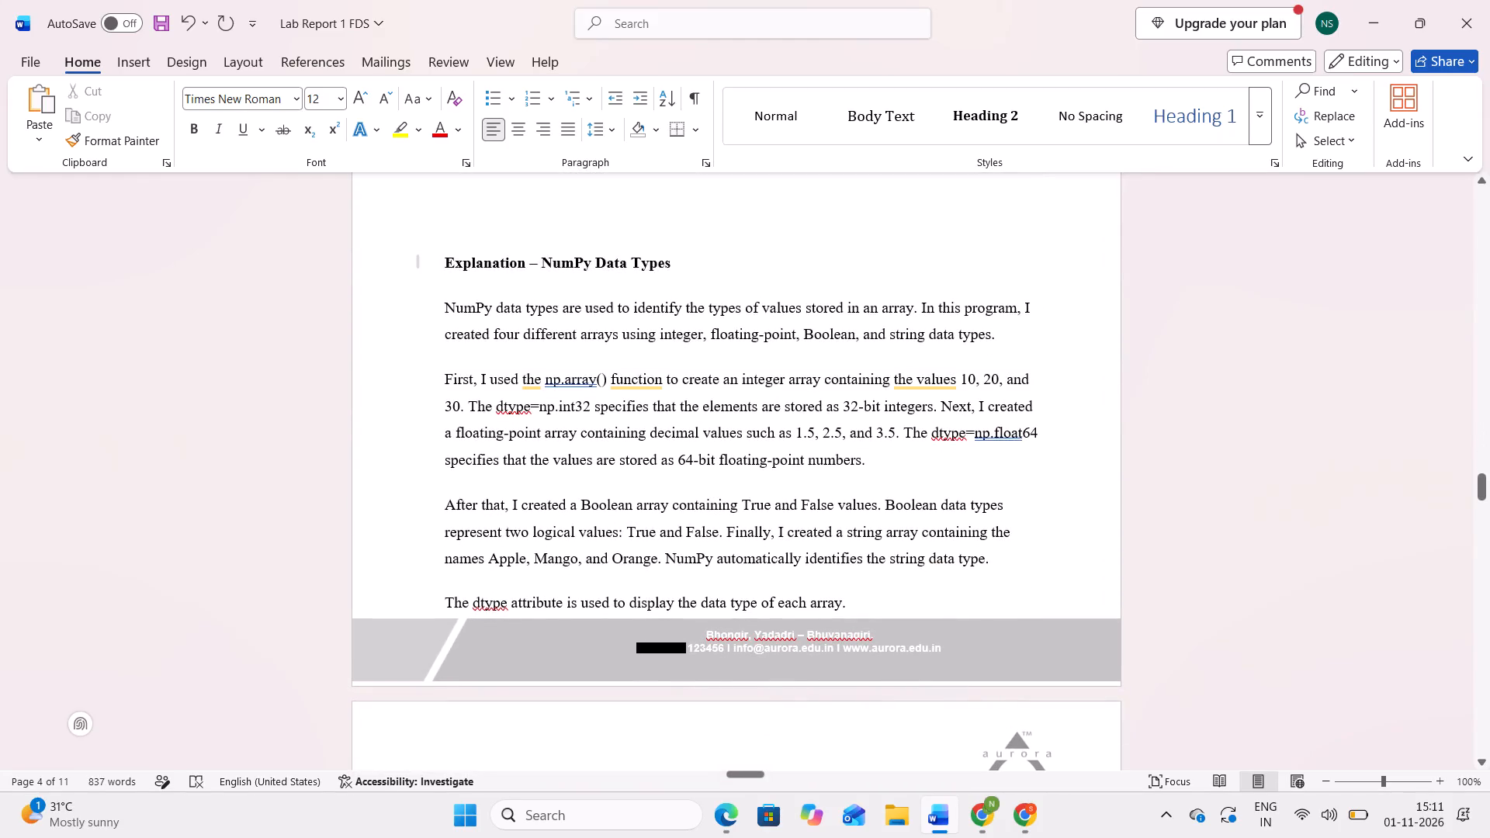
{"action": "left_click_drag", "start_coordinate": [446, 261], "coordinate": [723, 683]}
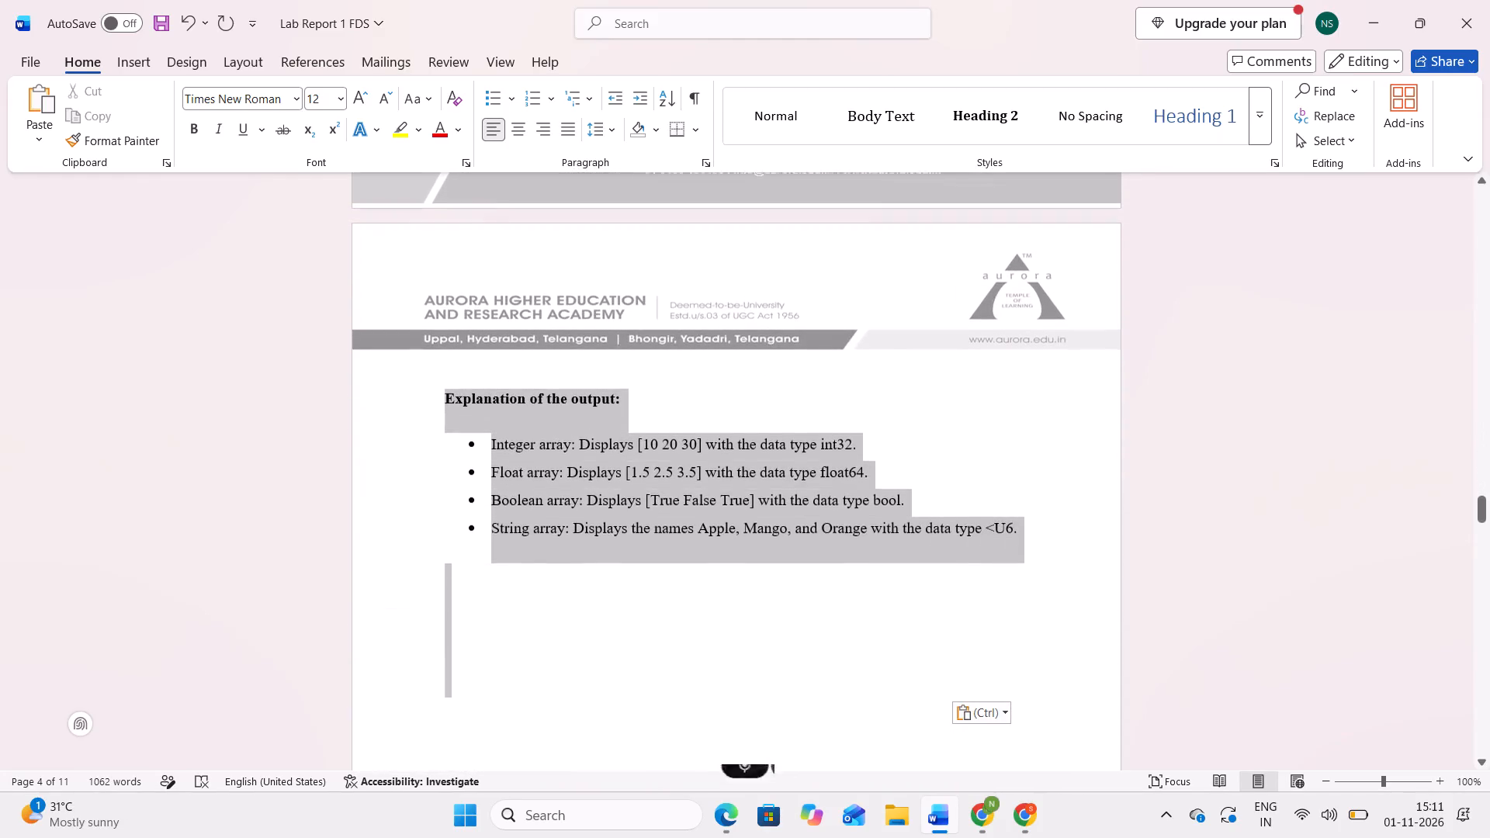
{"action": "left_click_drag", "start_coordinate": [723, 683], "coordinate": [783, 622]}
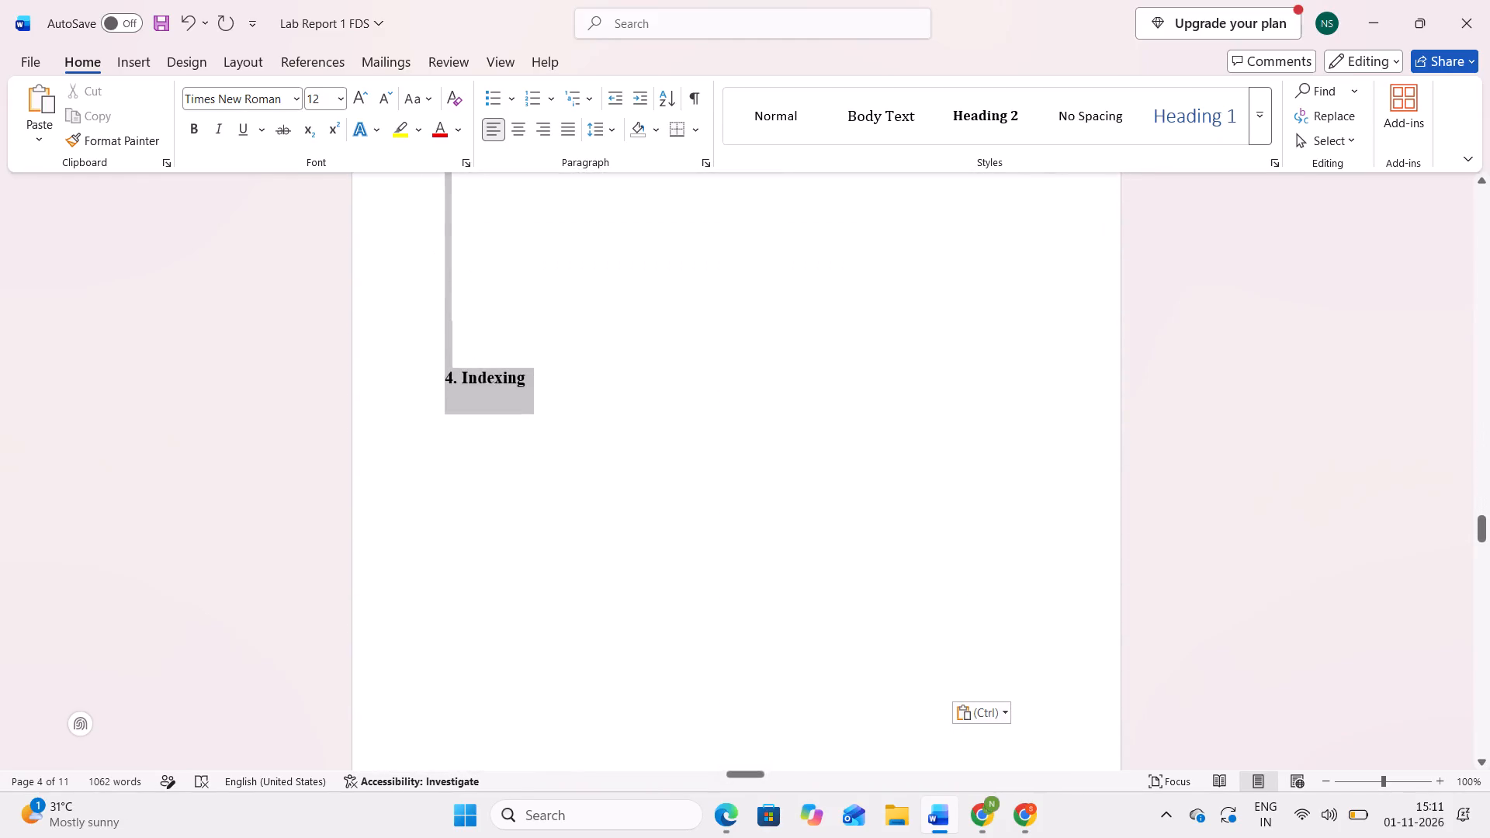
{"action": "left_click_drag", "start_coordinate": [783, 622], "coordinate": [901, 289]}
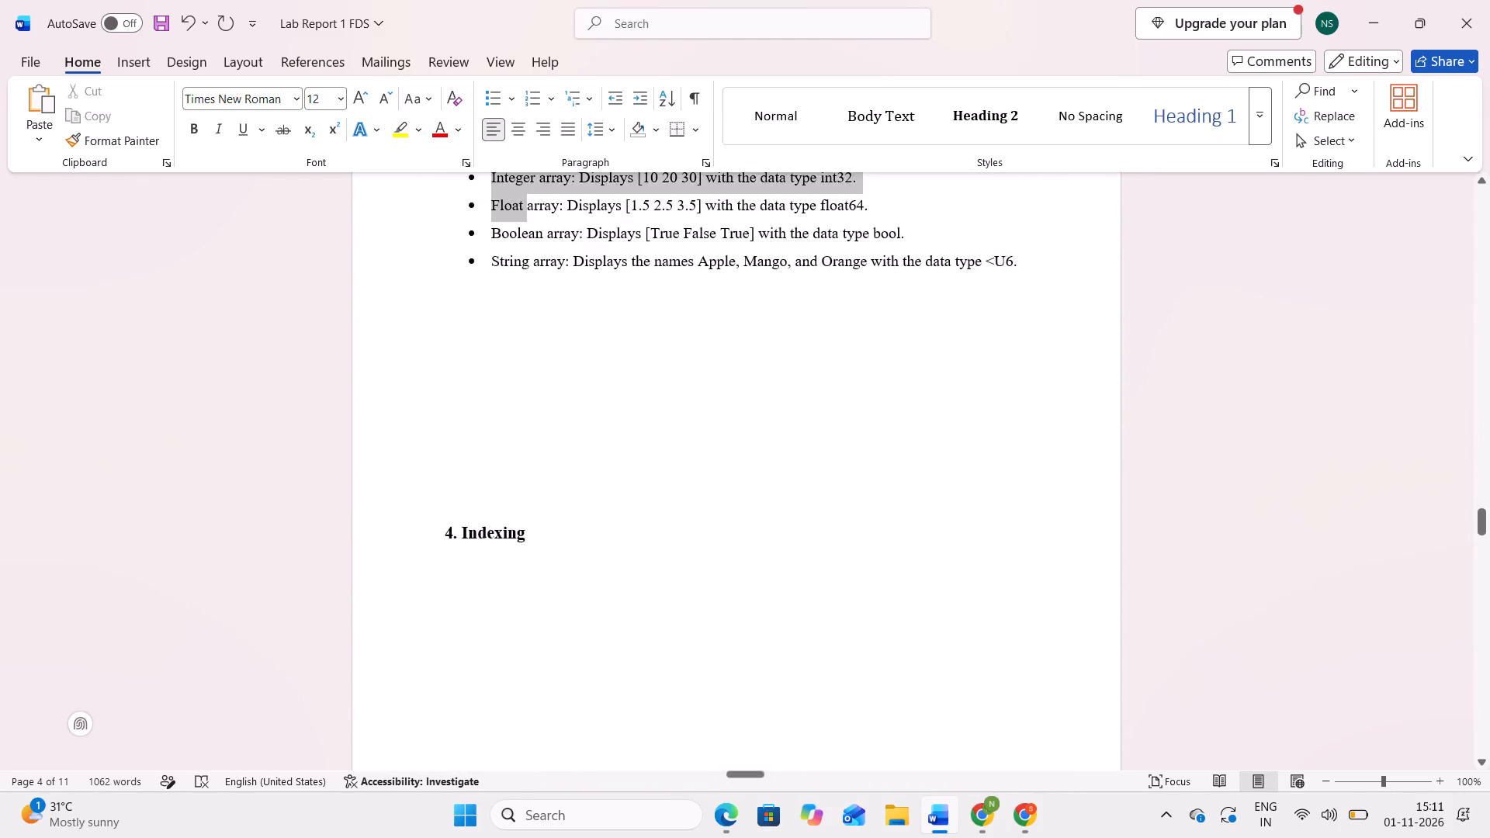
{"action": "left_click_drag", "start_coordinate": [901, 289], "coordinate": [1074, 261]}
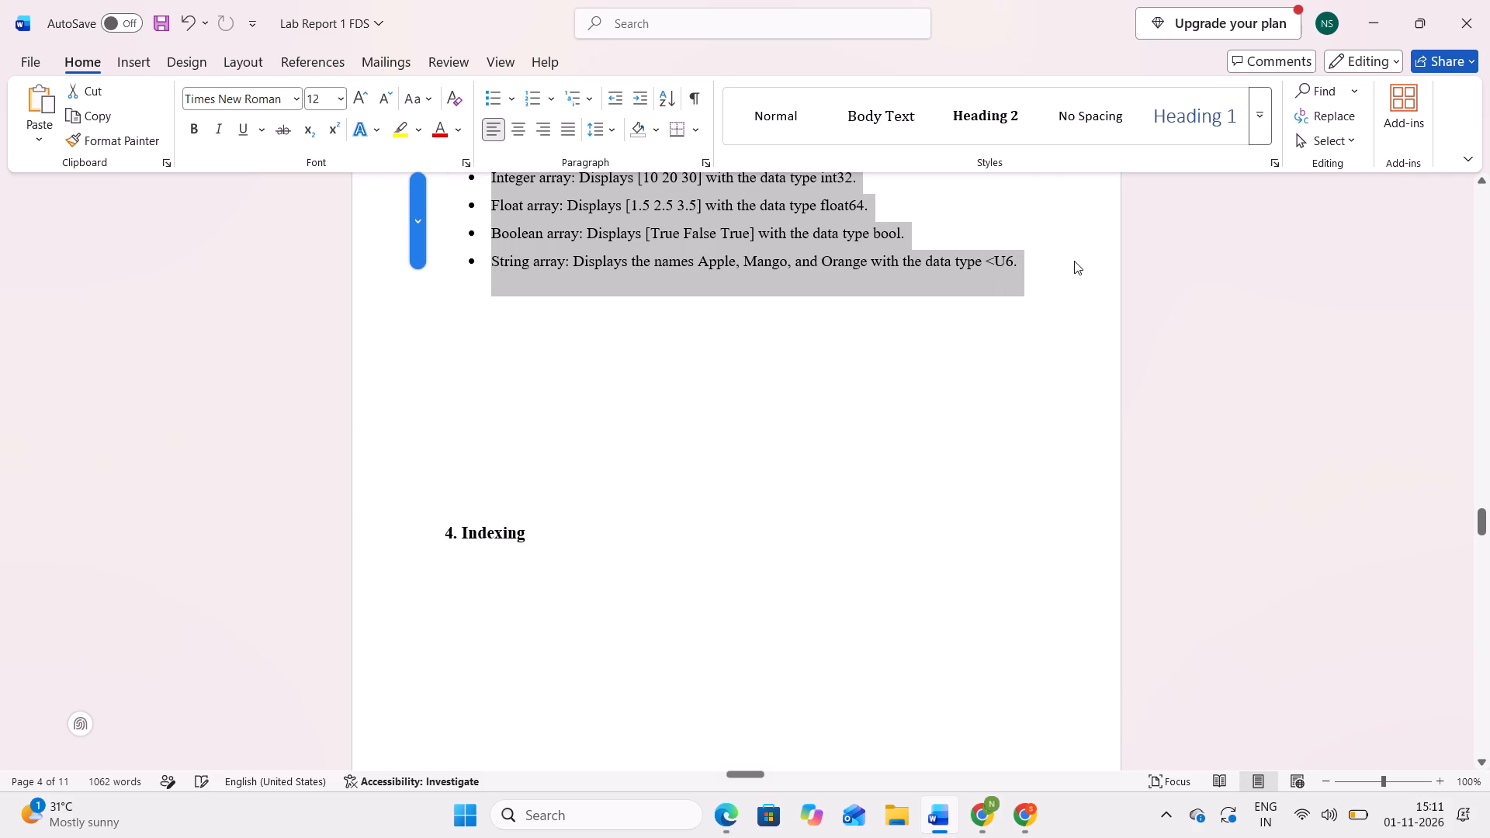
{"action": "key", "text": "ctrl+c"}
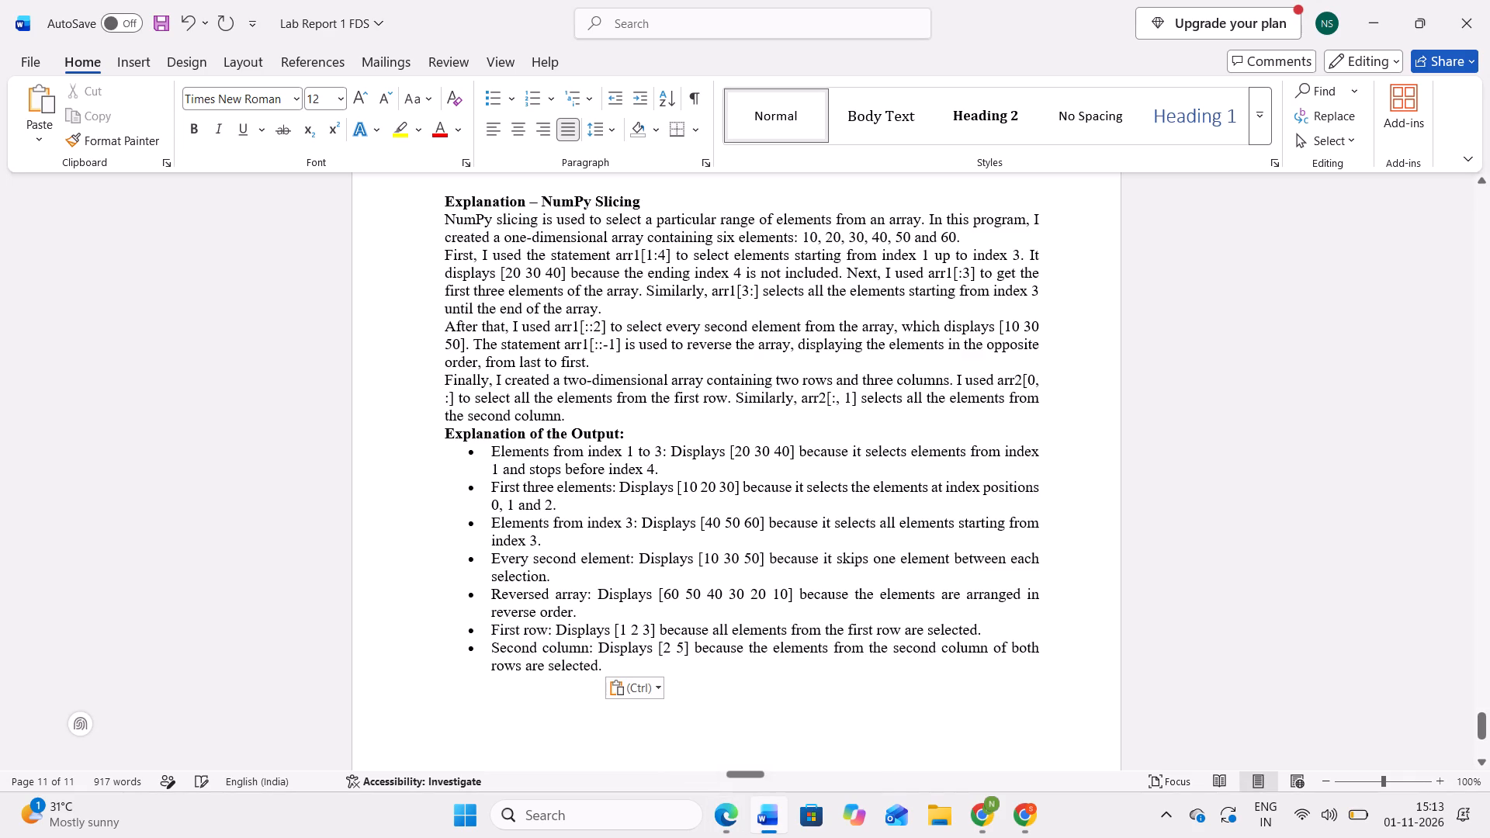
Set the font size of the whole "Explanation – NumPy Slicing" text, including its output bullets, to 14.
{"action": "left_click_drag", "start_coordinate": [440, 200], "coordinate": [638, 580]}
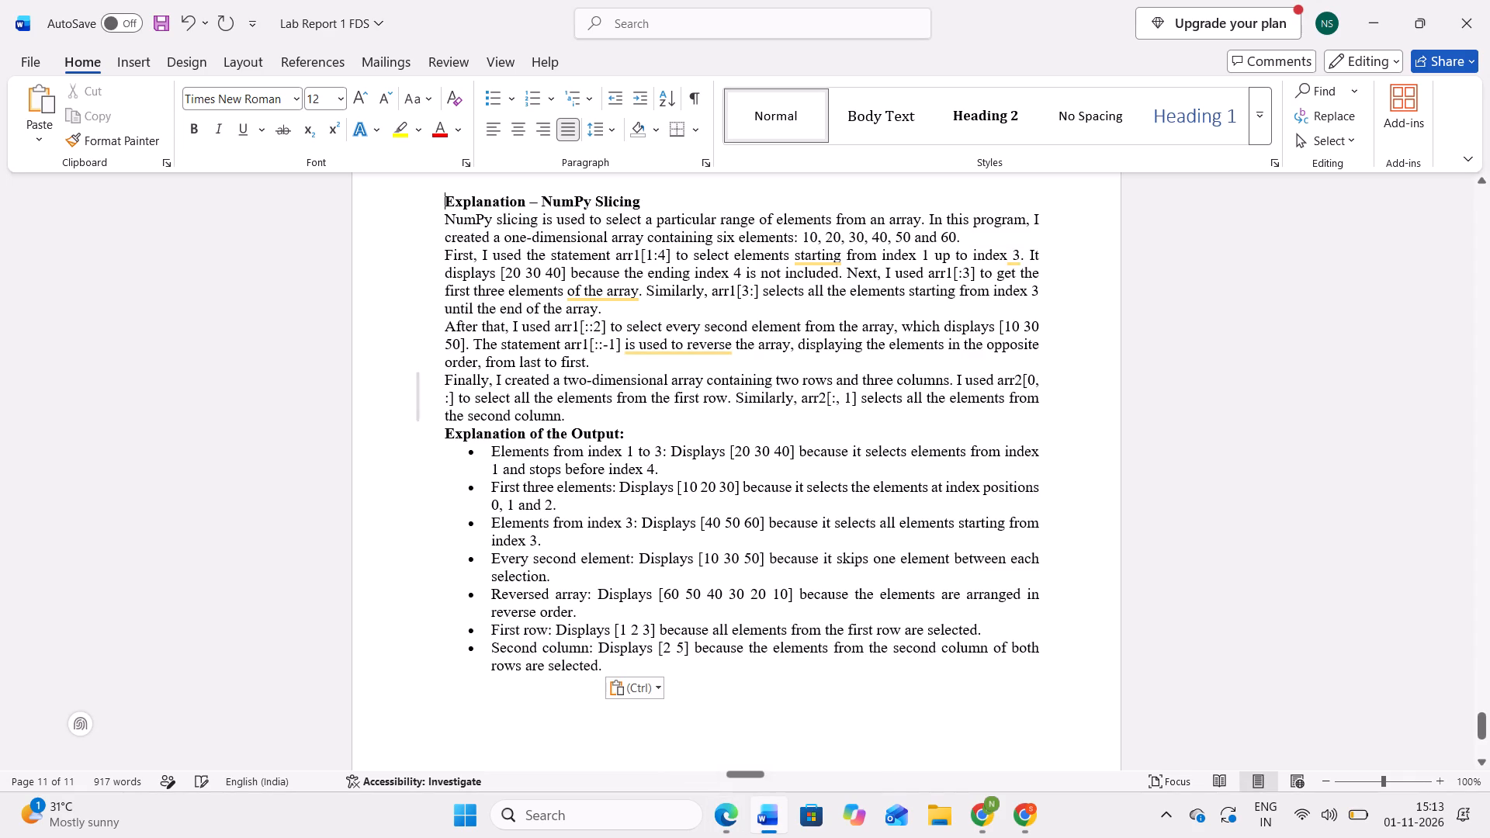
{"action": "left_click_drag", "start_coordinate": [638, 580], "coordinate": [697, 722]}
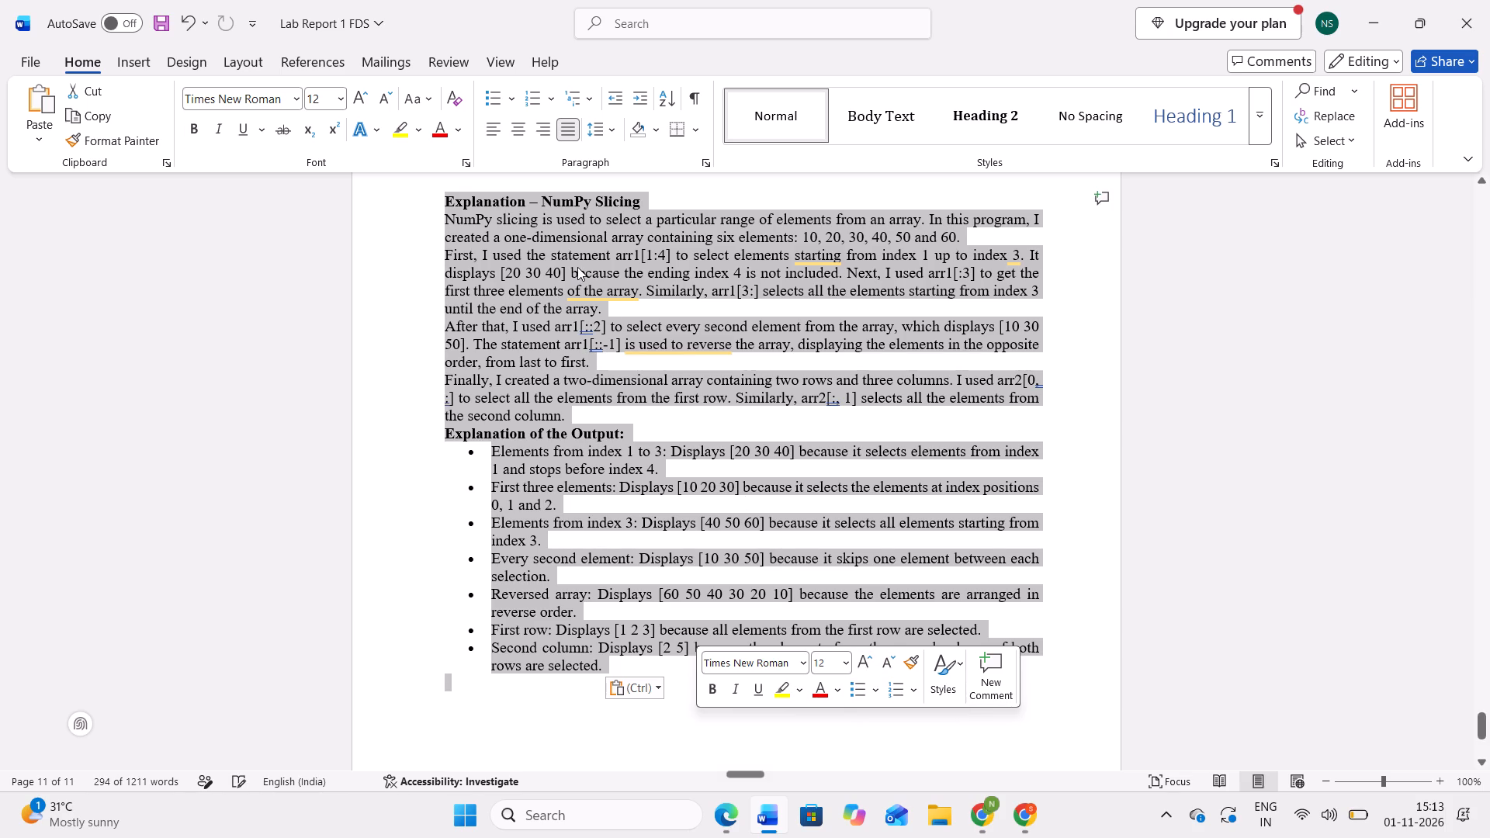
{"action": "left_click", "coordinate": [845, 664]}
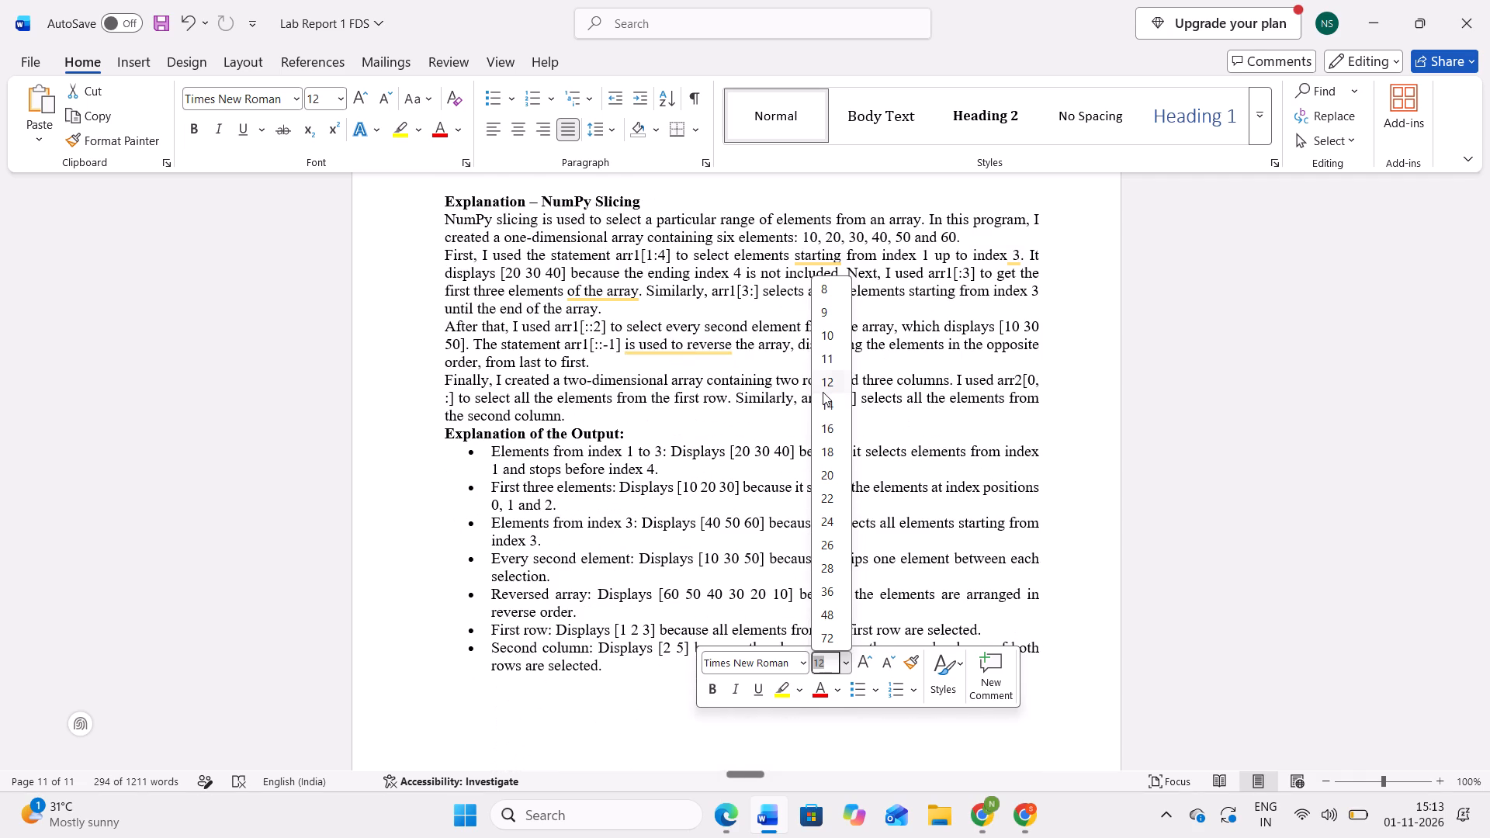
{"action": "left_click", "coordinate": [823, 406]}
{"action": "left_click", "coordinate": [788, 461]}
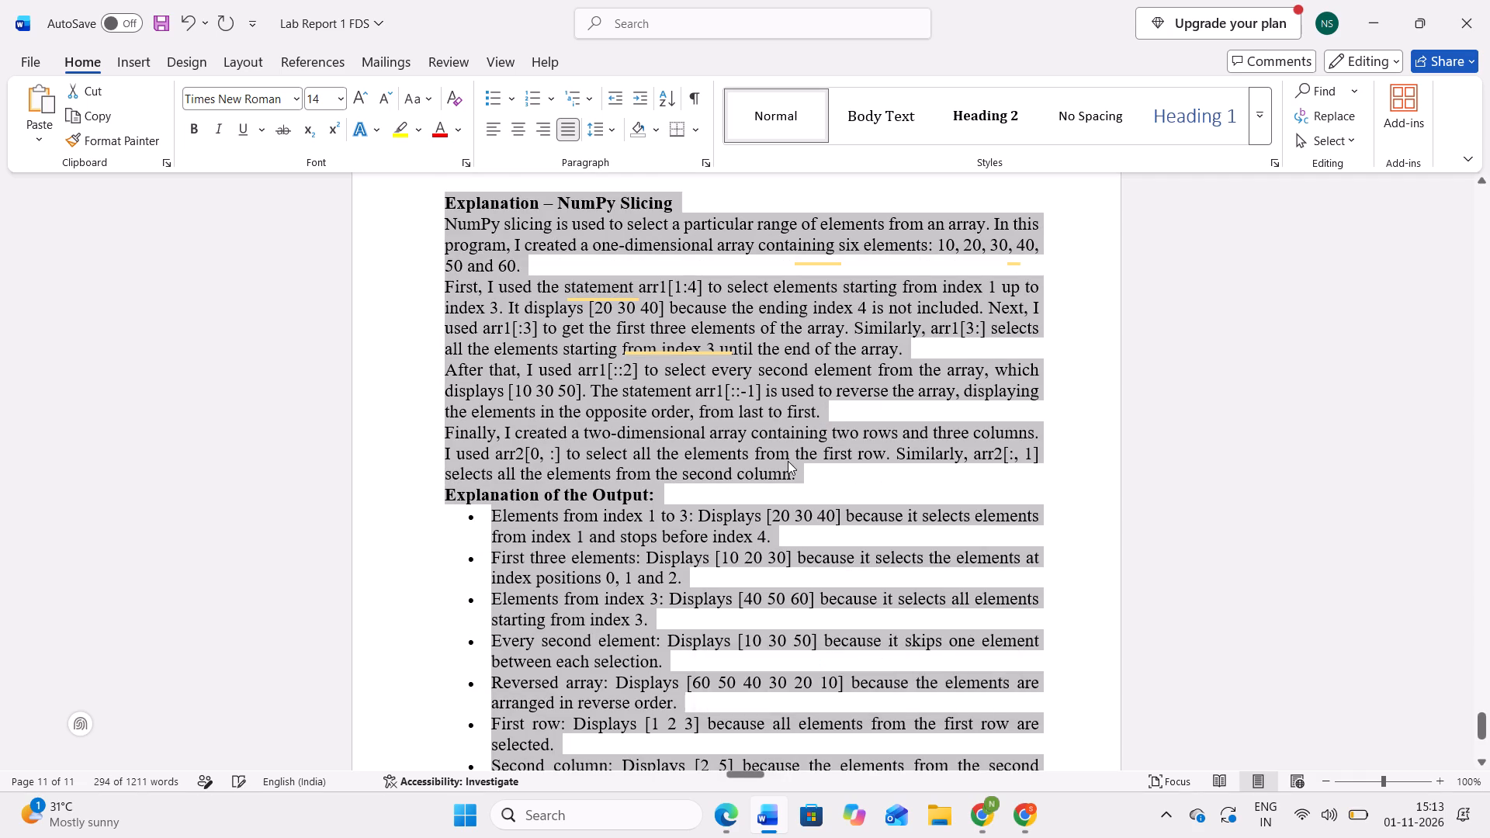
Set the font size of the whole "Explanation – NumPy Indexing" text, including its output bullets, to 14.
{"action": "scroll", "coordinate": [788, 461], "scroll_direction": "up", "scroll_amount": 7}
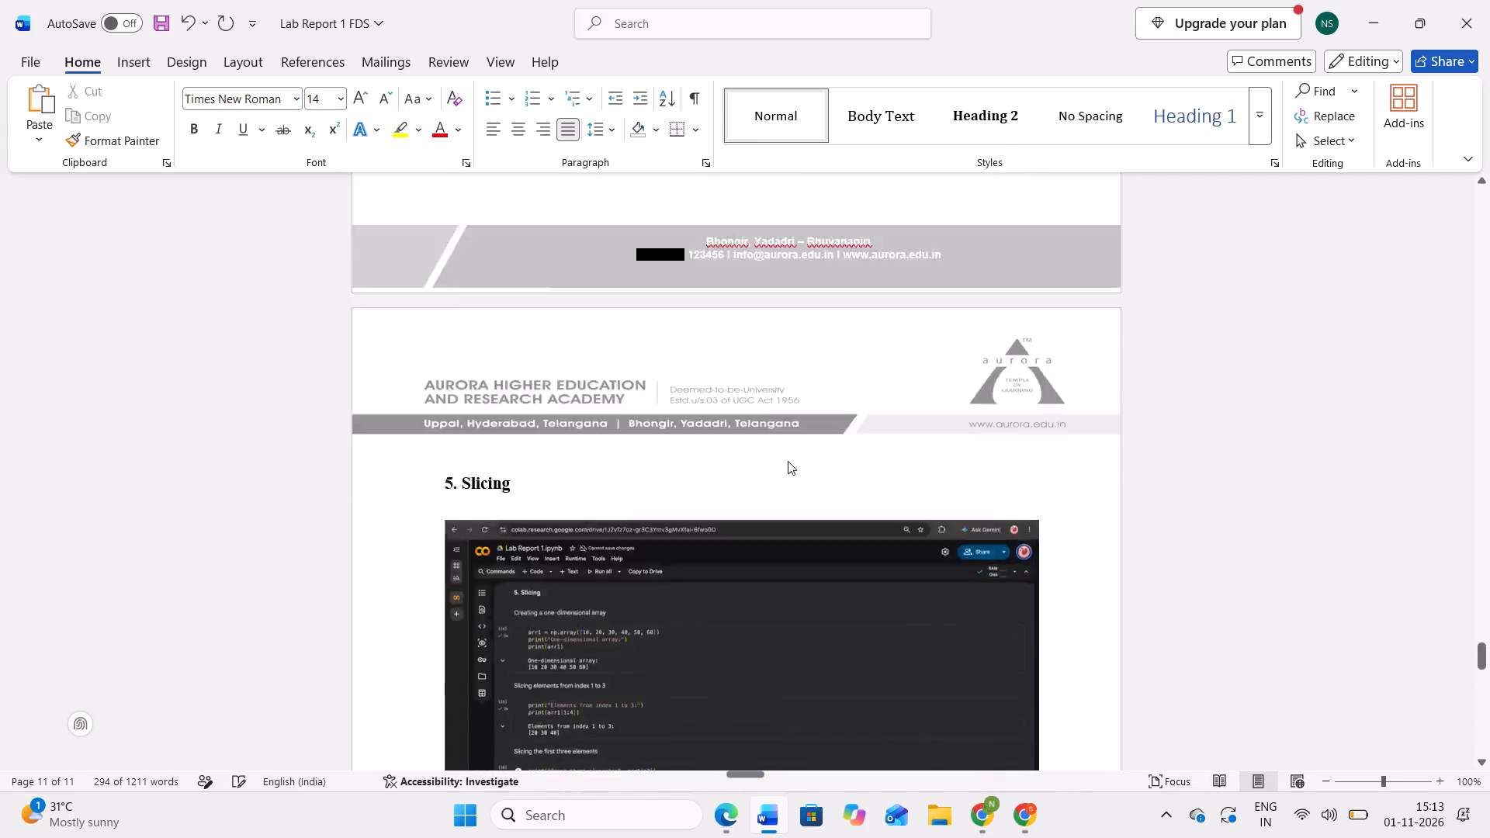
{"action": "scroll", "coordinate": [788, 461], "scroll_direction": "up", "scroll_amount": 7}
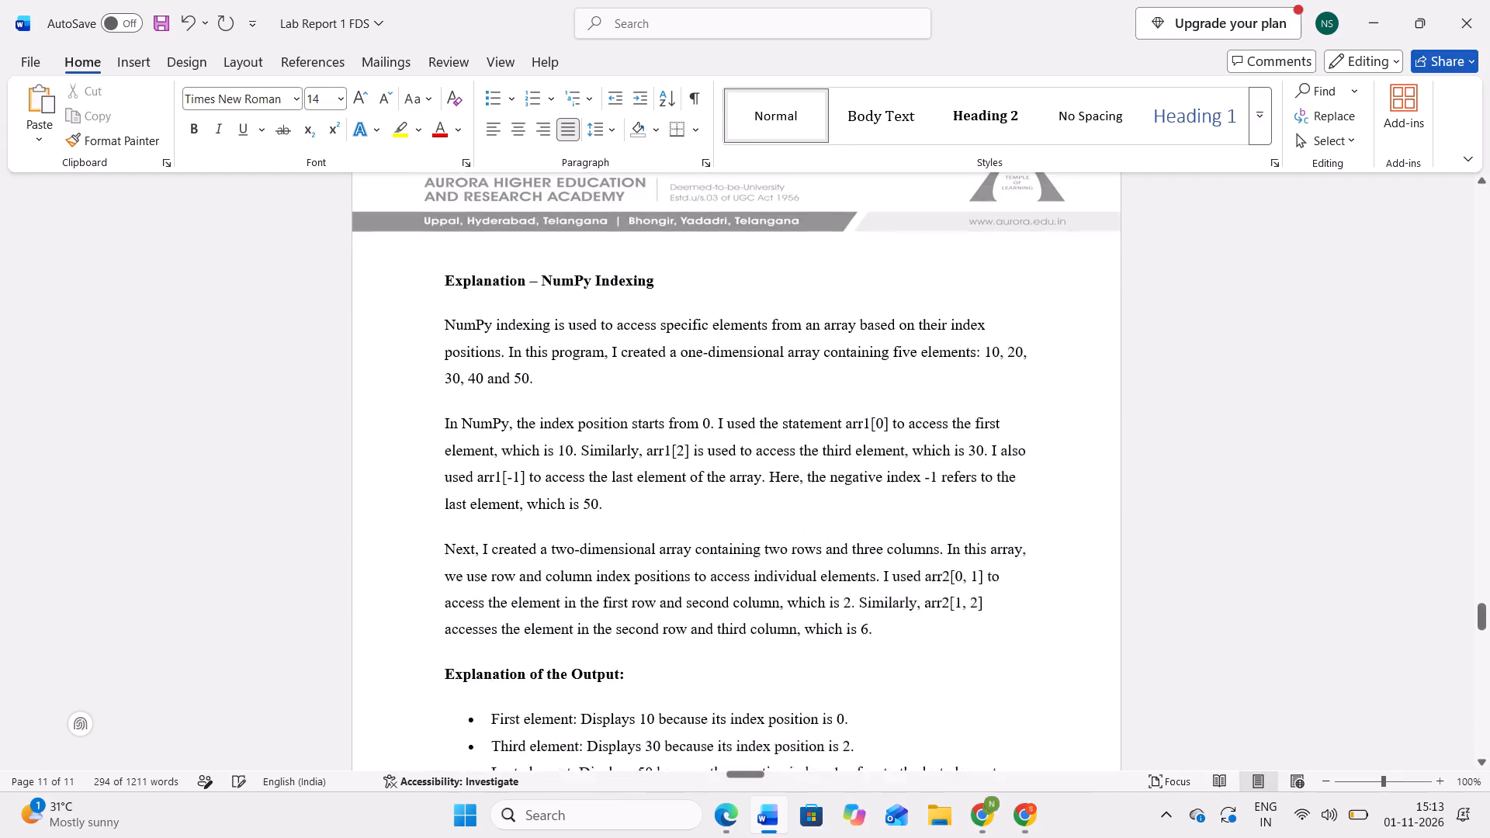
{"action": "scroll", "coordinate": [788, 461], "scroll_direction": "up", "scroll_amount": 1}
{"action": "left_click_drag", "start_coordinate": [443, 306], "coordinate": [582, 822]}
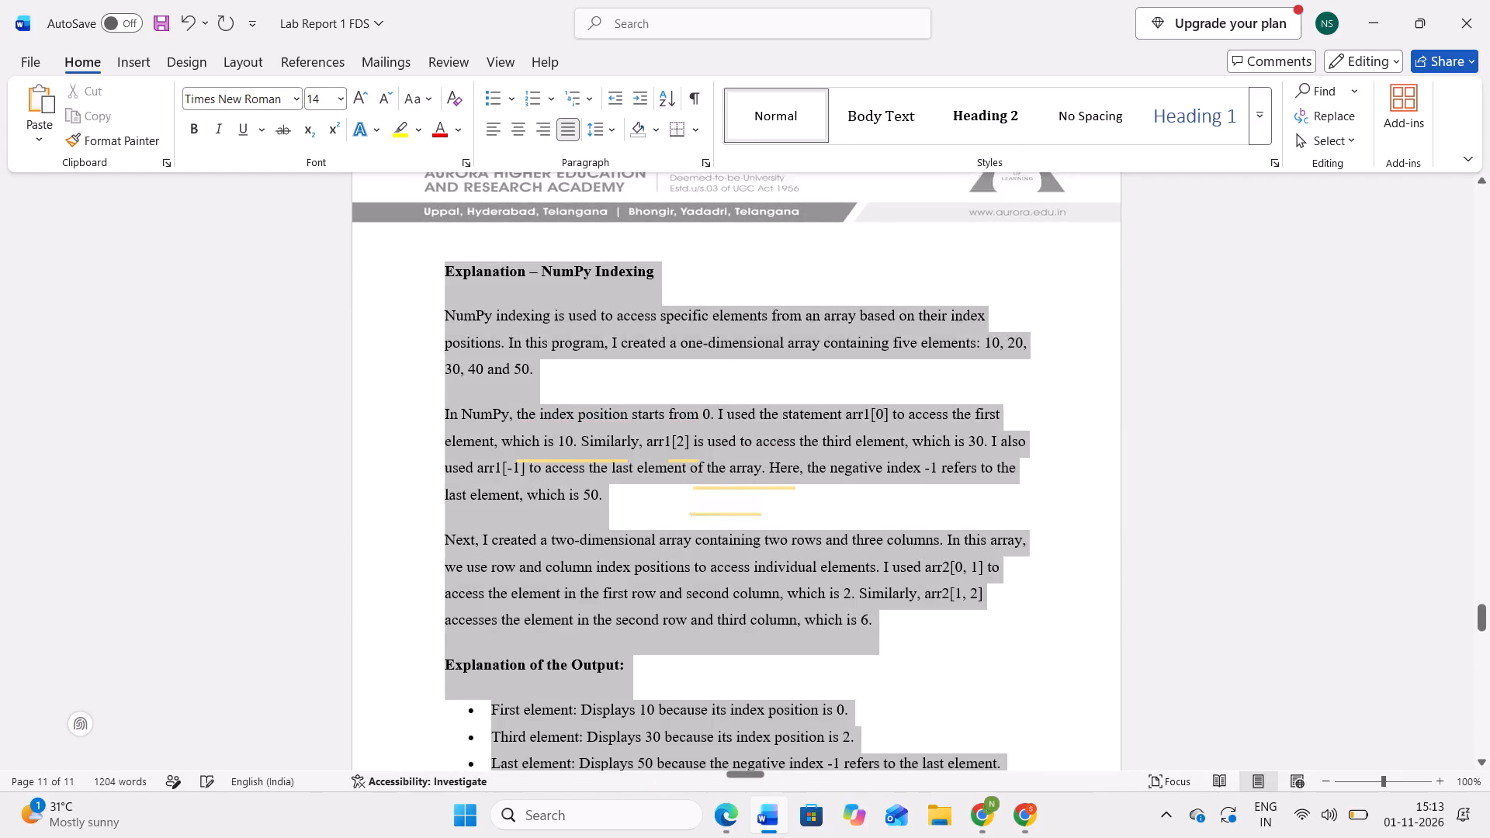
{"action": "left_click_drag", "start_coordinate": [582, 822], "coordinate": [674, 640]}
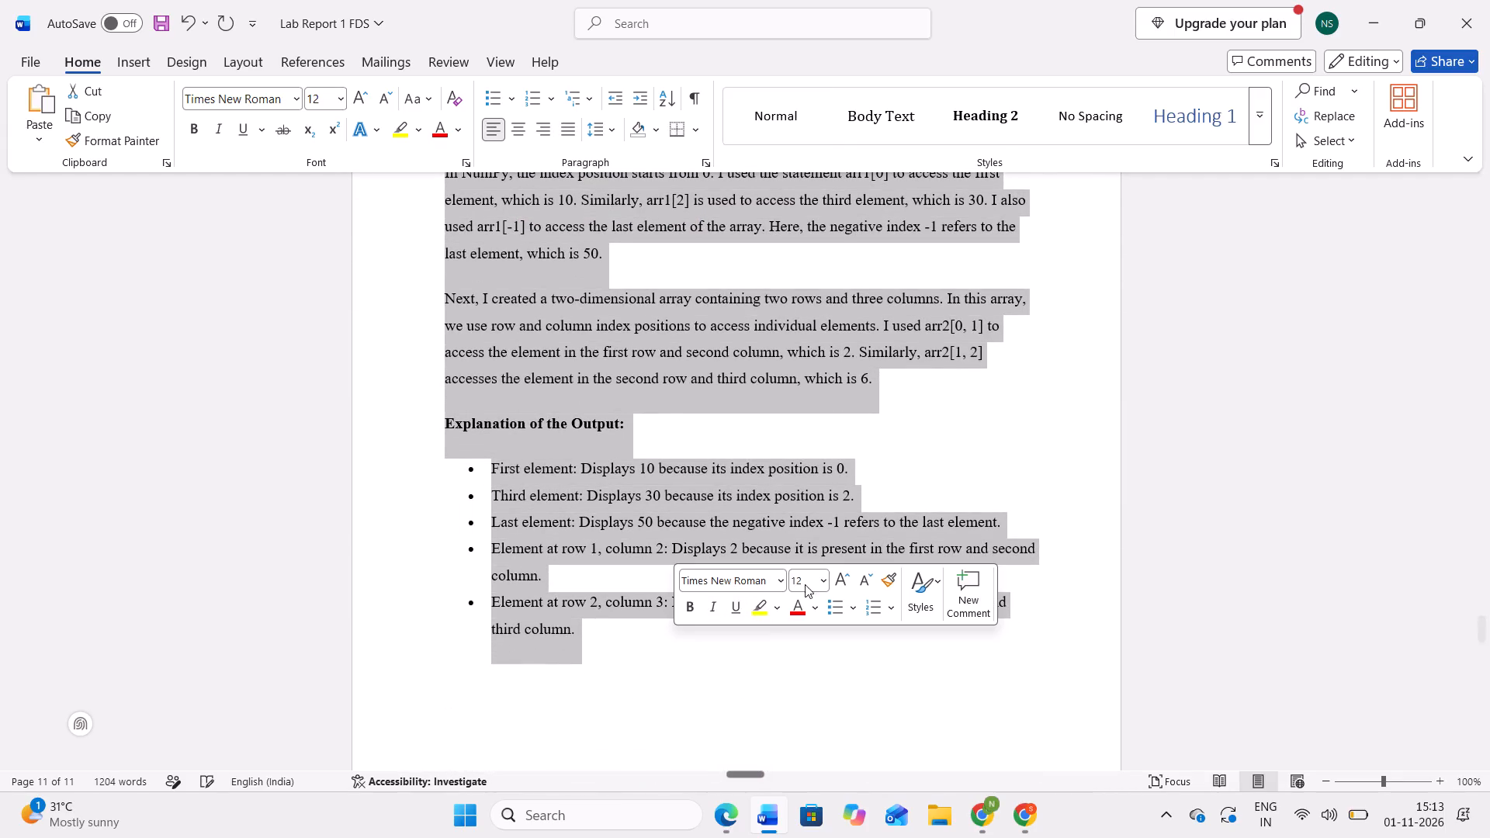
{"action": "left_click", "coordinate": [825, 582]}
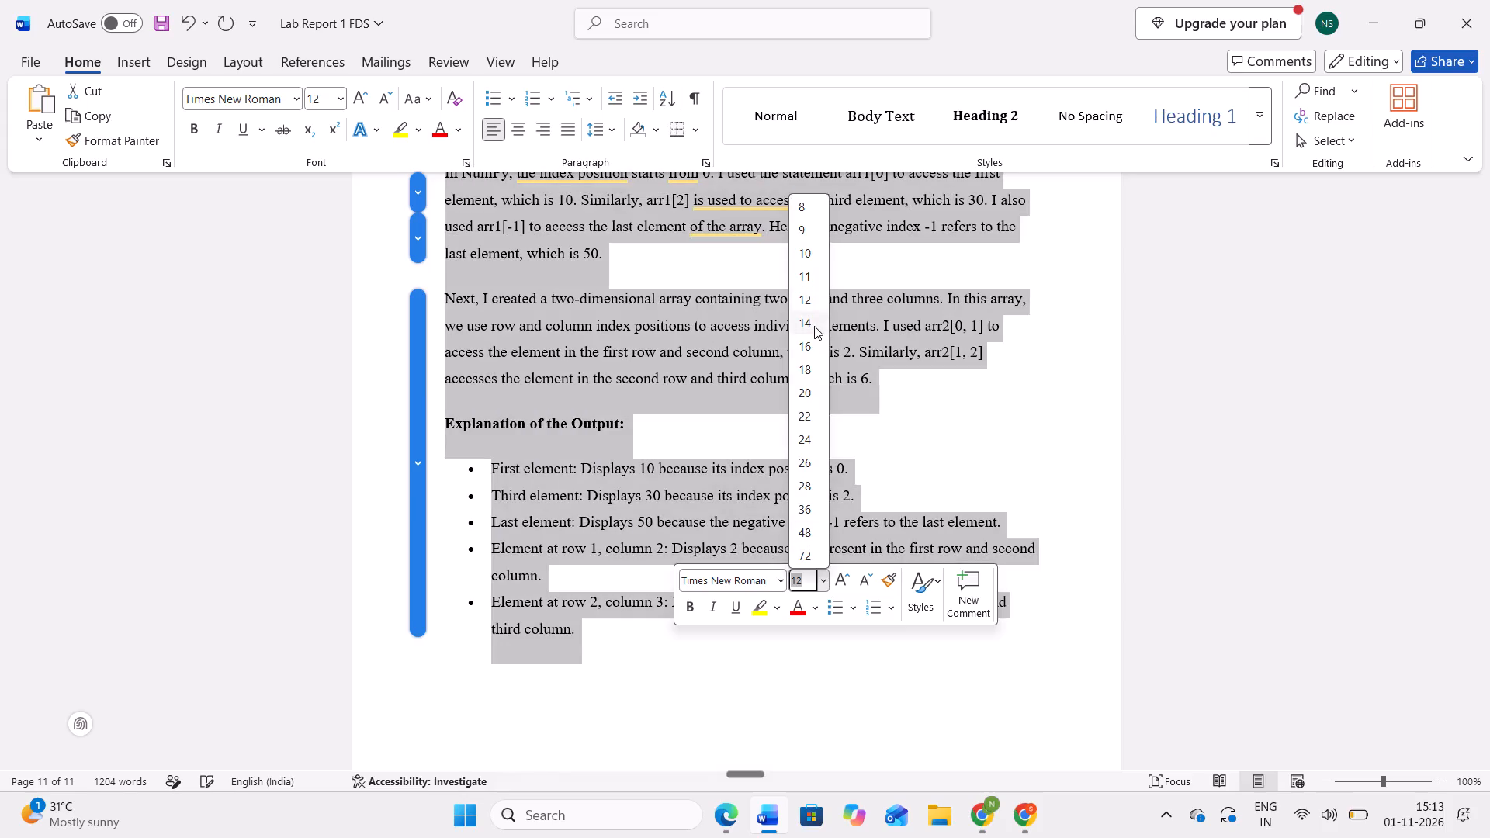
{"action": "left_click", "coordinate": [814, 326]}
Set the font size of the "Explanation – NumPy Data Types" text, from its heading through the string array bullet, to 14.
{"action": "scroll", "coordinate": [814, 326], "scroll_direction": "up", "scroll_amount": 6}
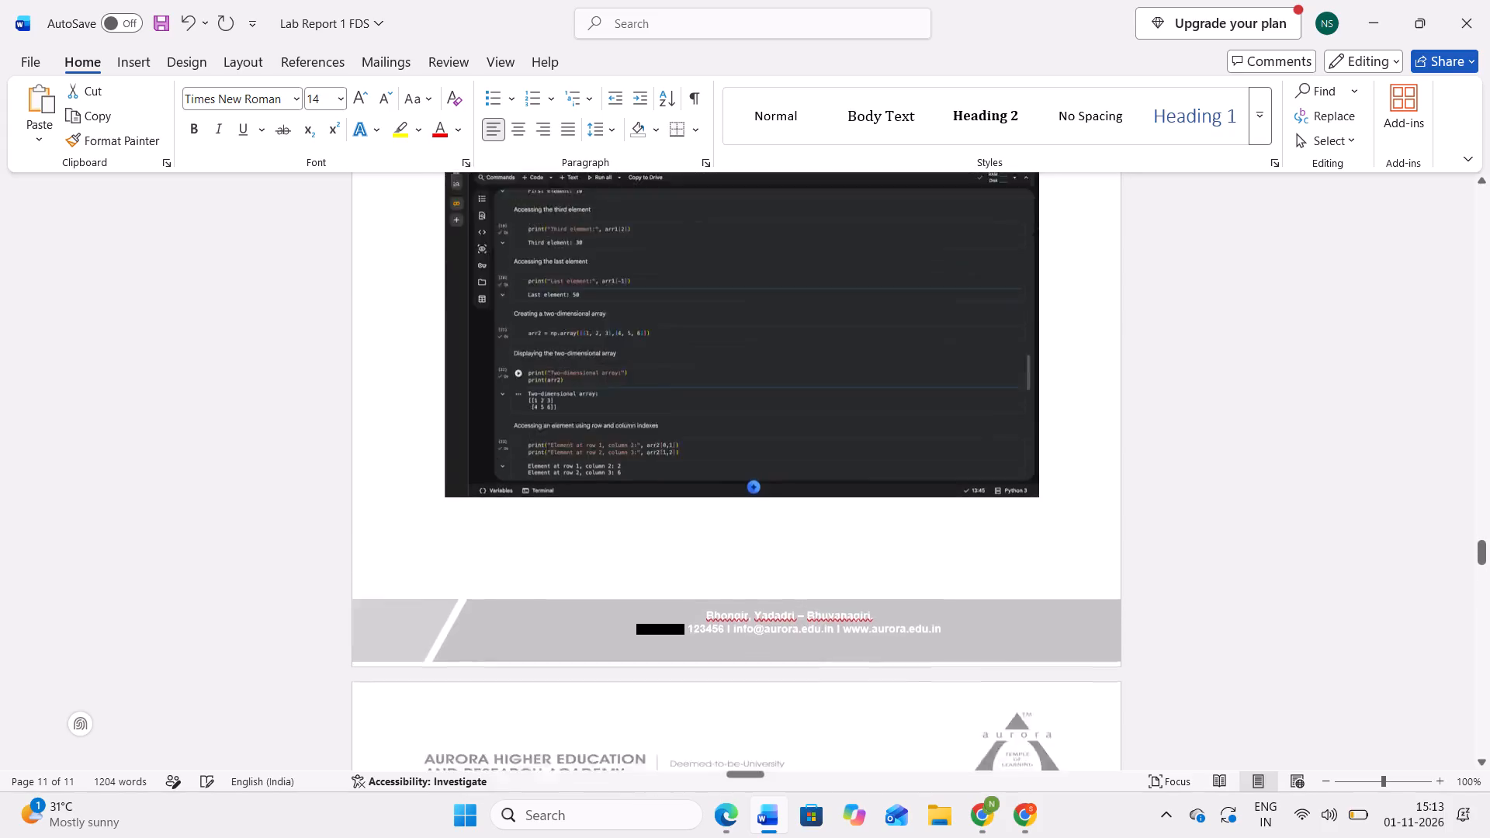
{"action": "scroll", "coordinate": [814, 326], "scroll_direction": "up", "scroll_amount": 8}
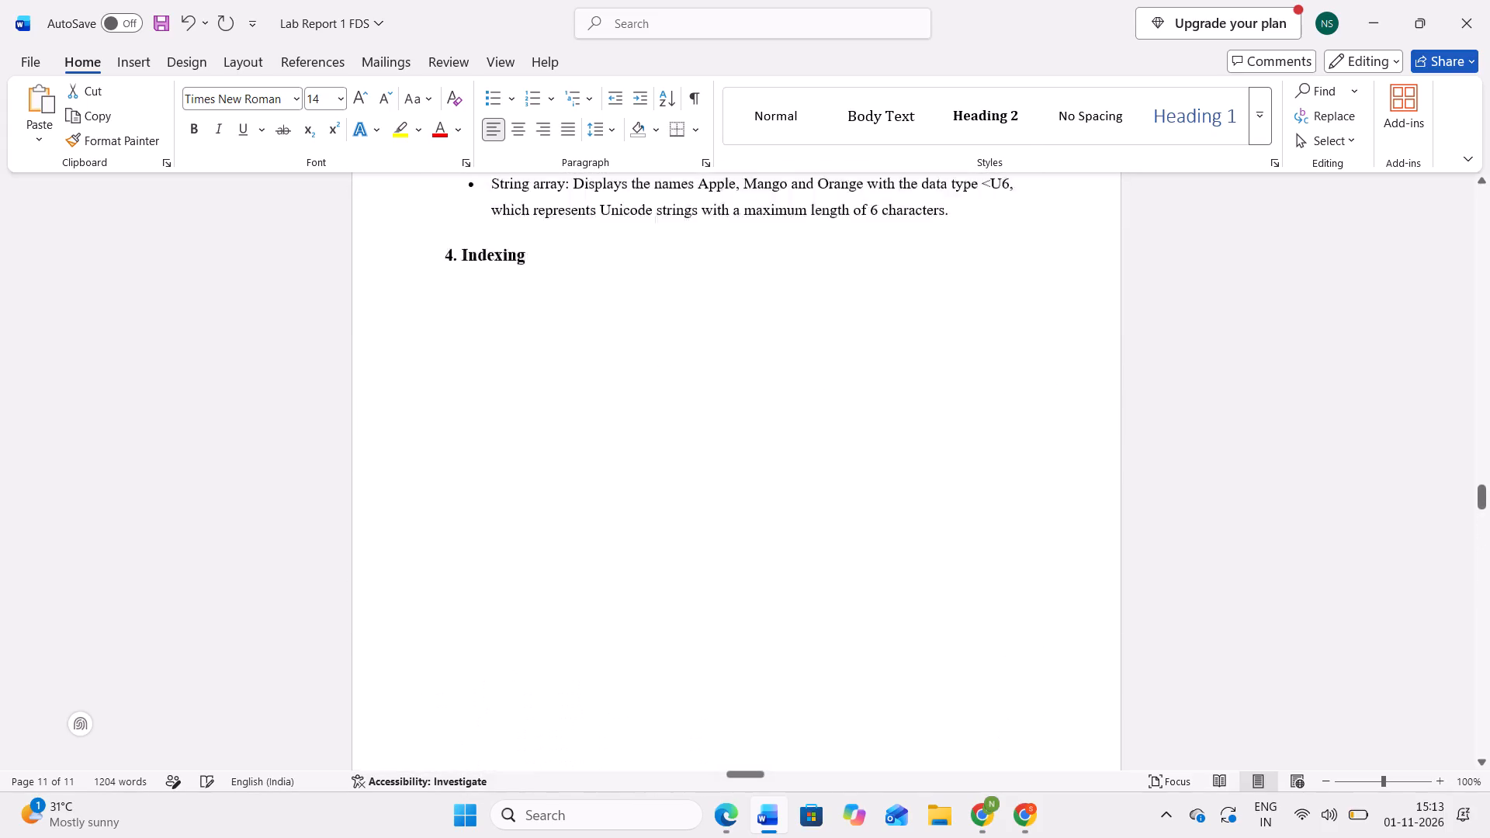
{"action": "scroll", "coordinate": [814, 326], "scroll_direction": "up", "scroll_amount": 5}
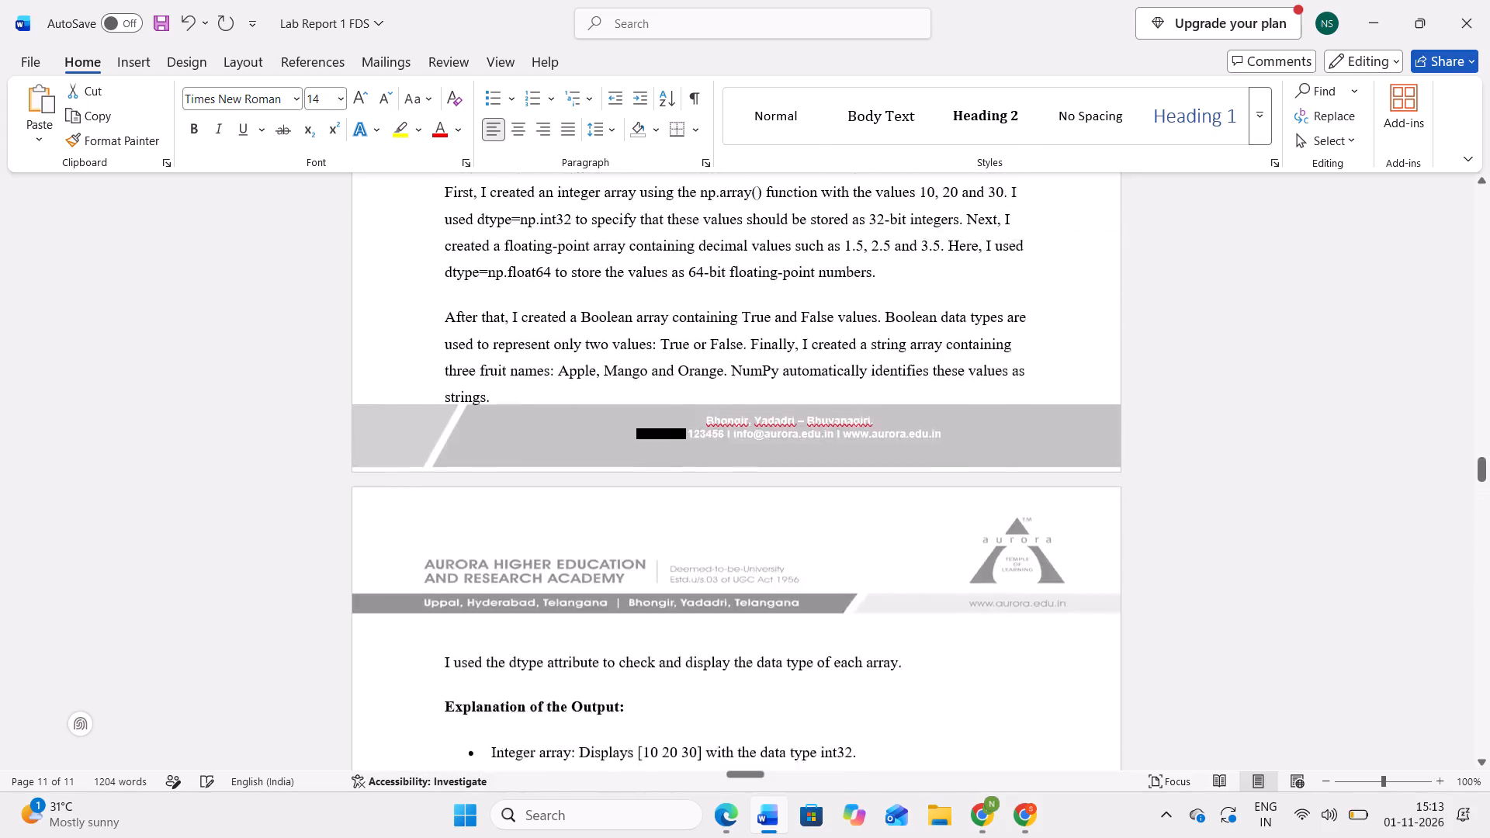
{"action": "scroll", "coordinate": [814, 326], "scroll_direction": "up", "scroll_amount": 3}
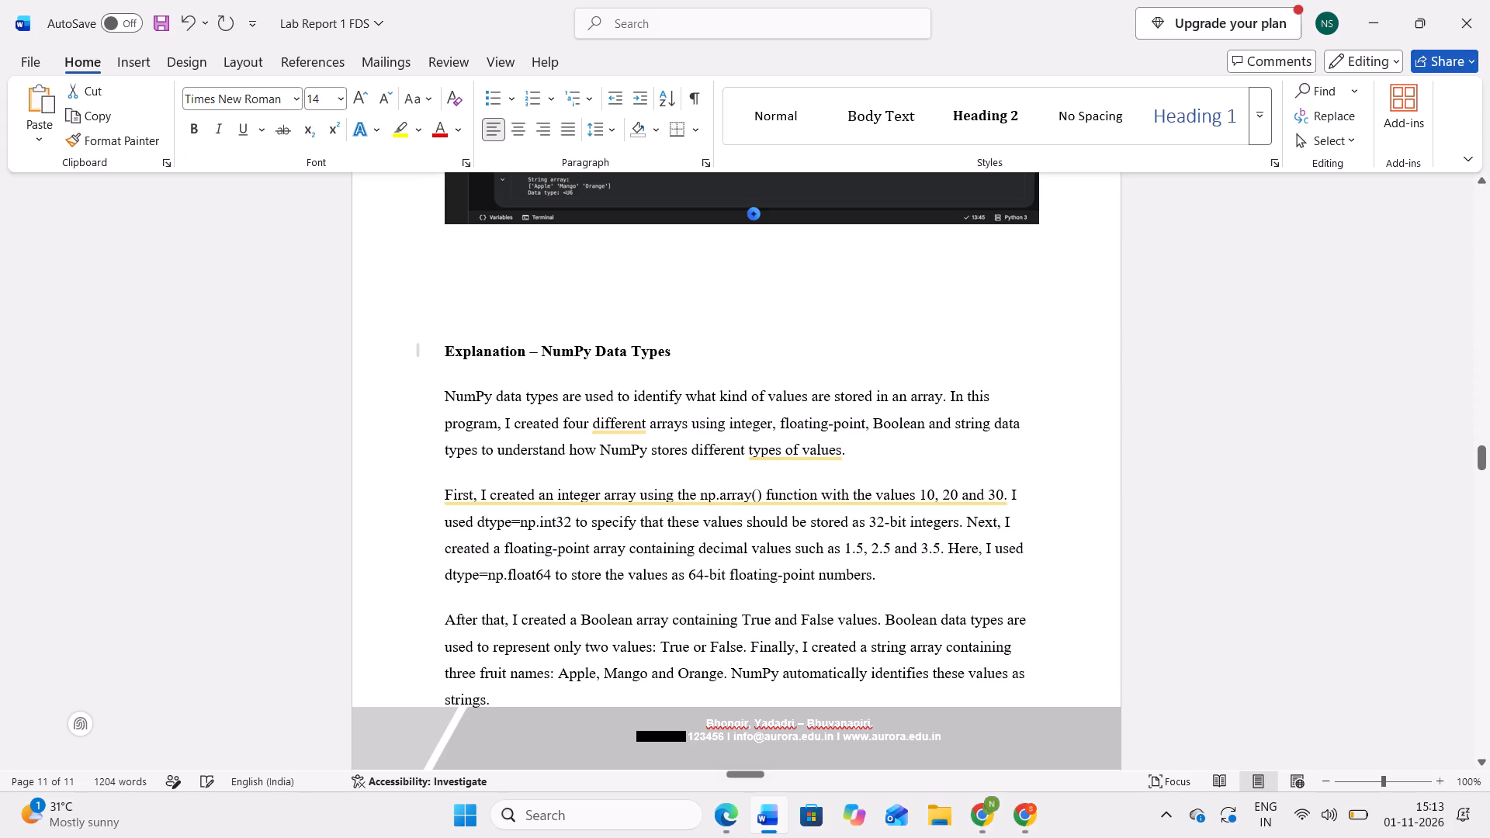
{"action": "left_click_drag", "start_coordinate": [441, 350], "coordinate": [643, 762]}
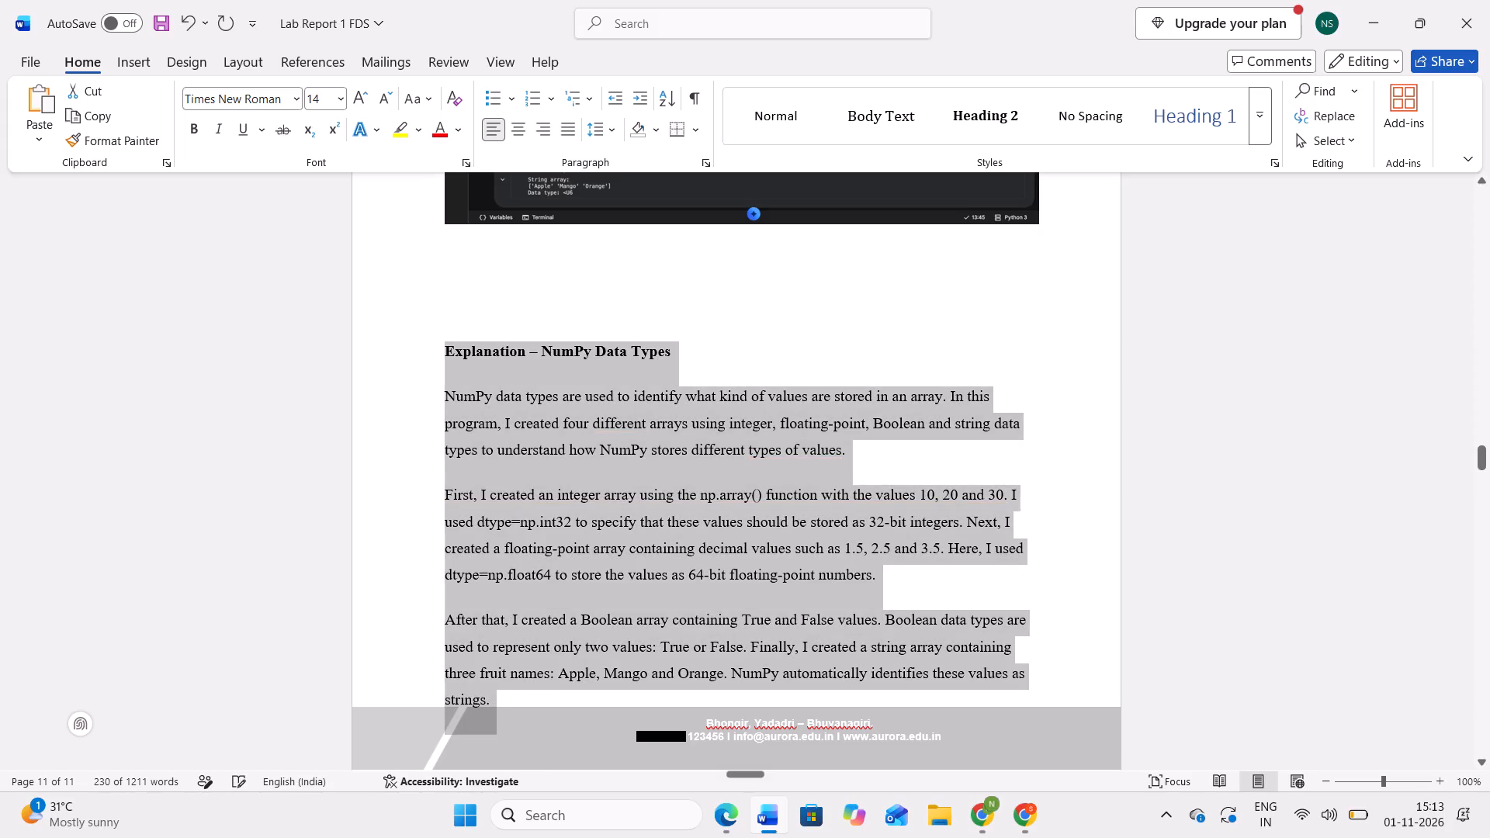
{"action": "left_click_drag", "start_coordinate": [643, 762], "coordinate": [885, 369]}
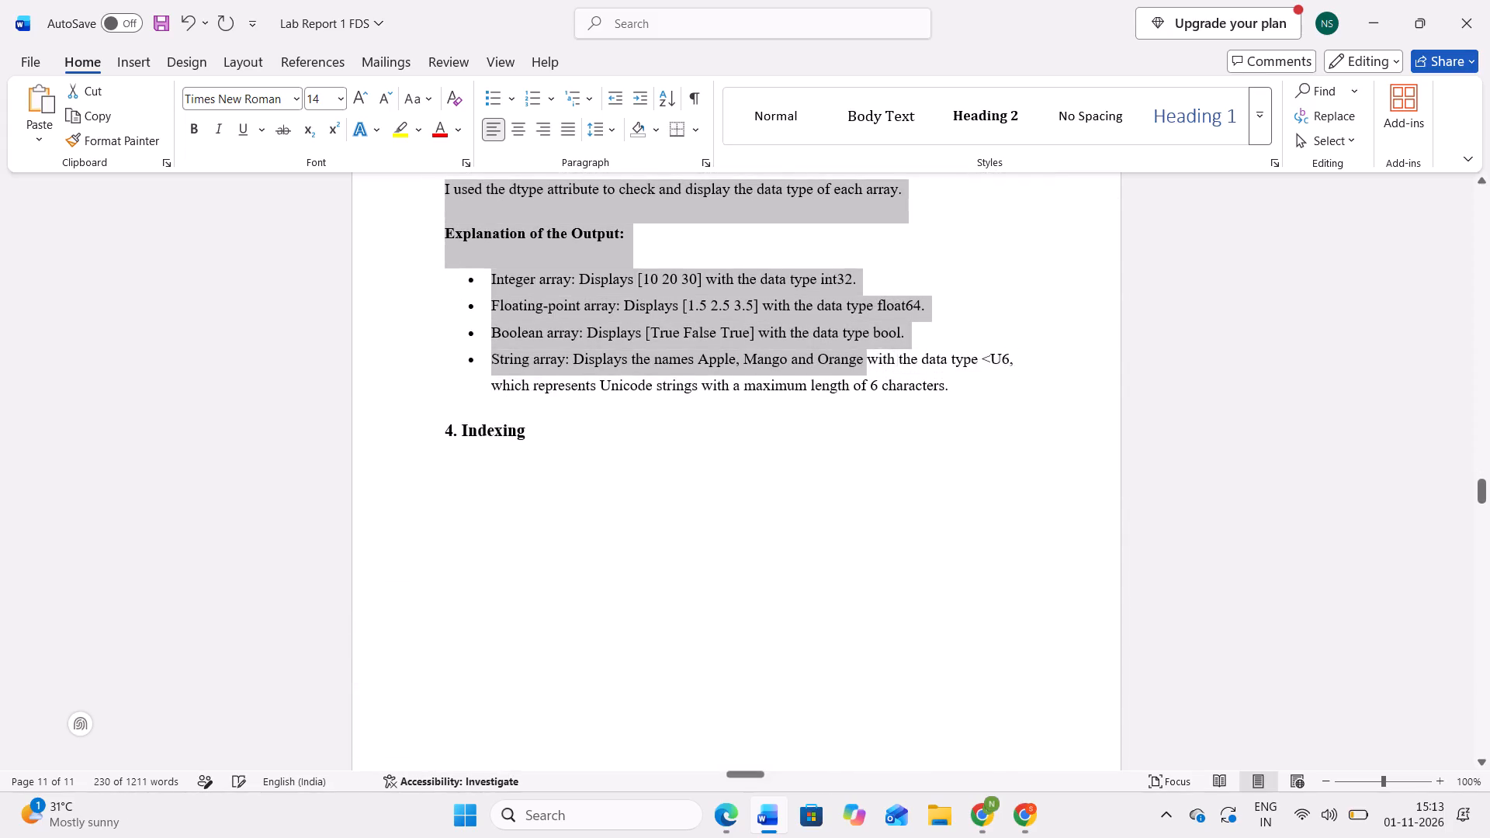
{"action": "left_click_drag", "start_coordinate": [885, 369], "coordinate": [1001, 397]}
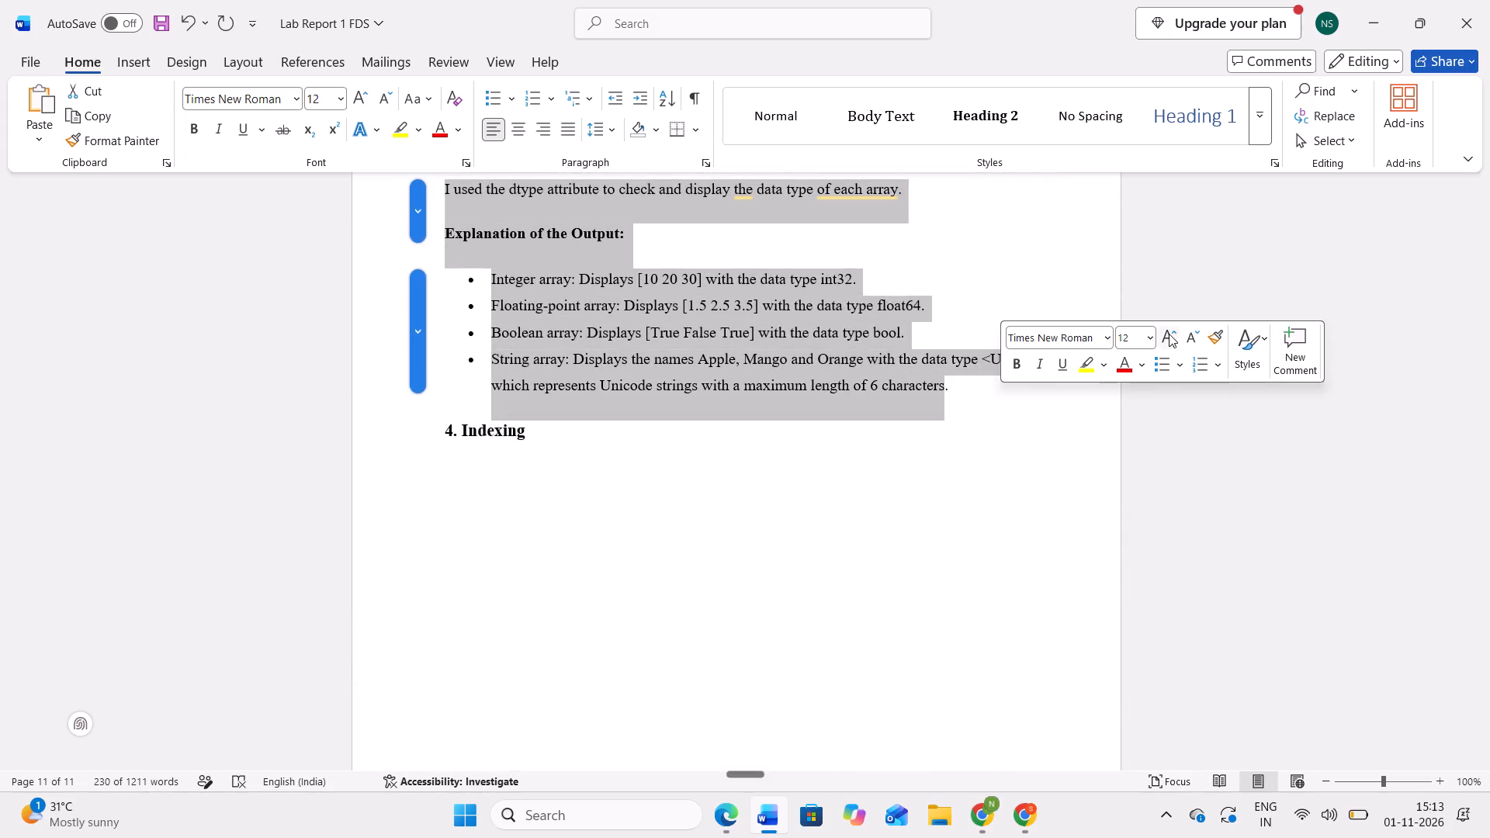
{"action": "left_click", "coordinate": [1149, 338]}
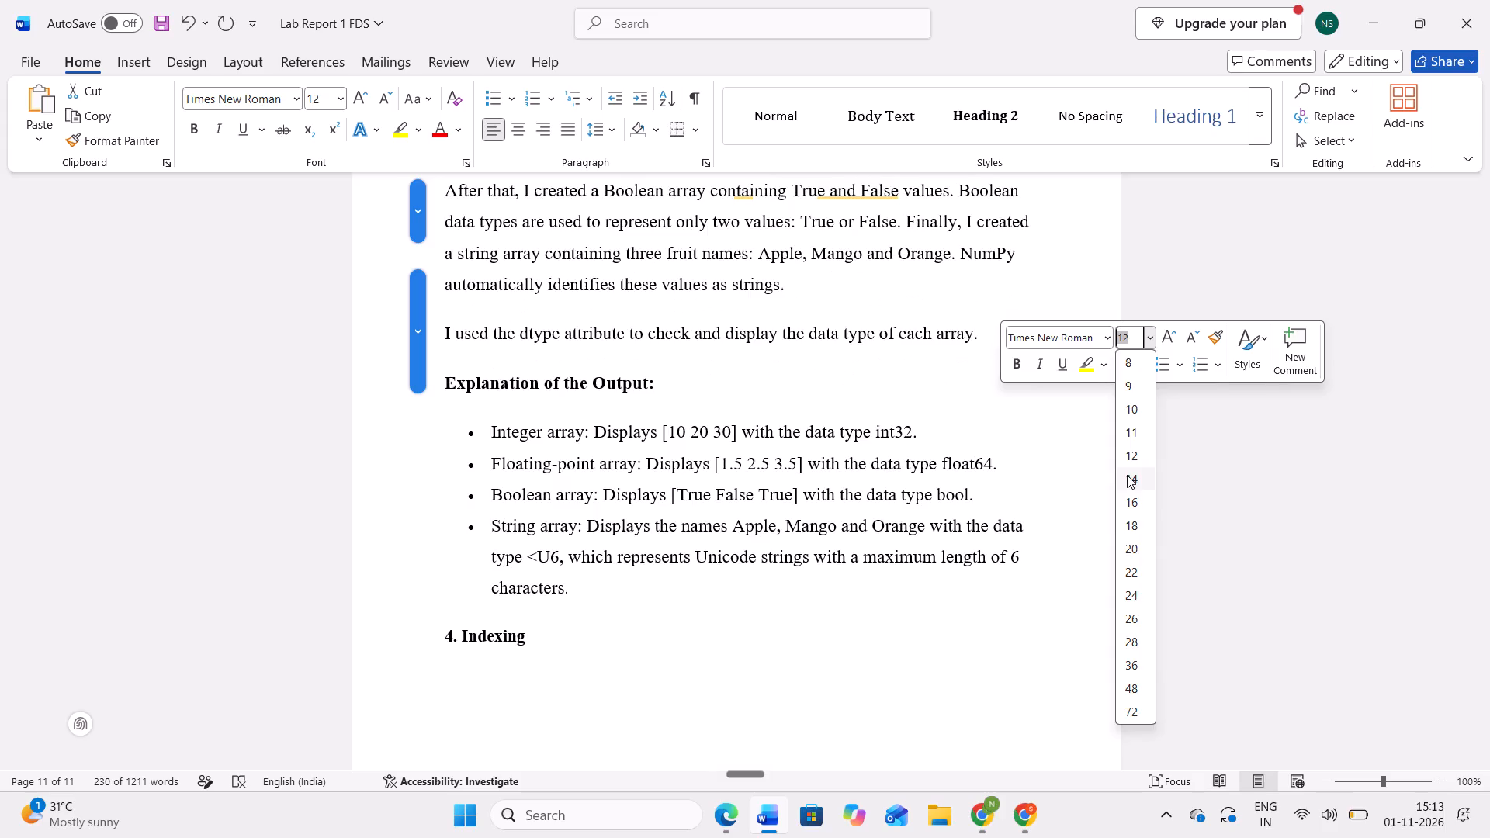
{"action": "left_click", "coordinate": [1127, 475]}
{"action": "left_click", "coordinate": [1018, 479]}
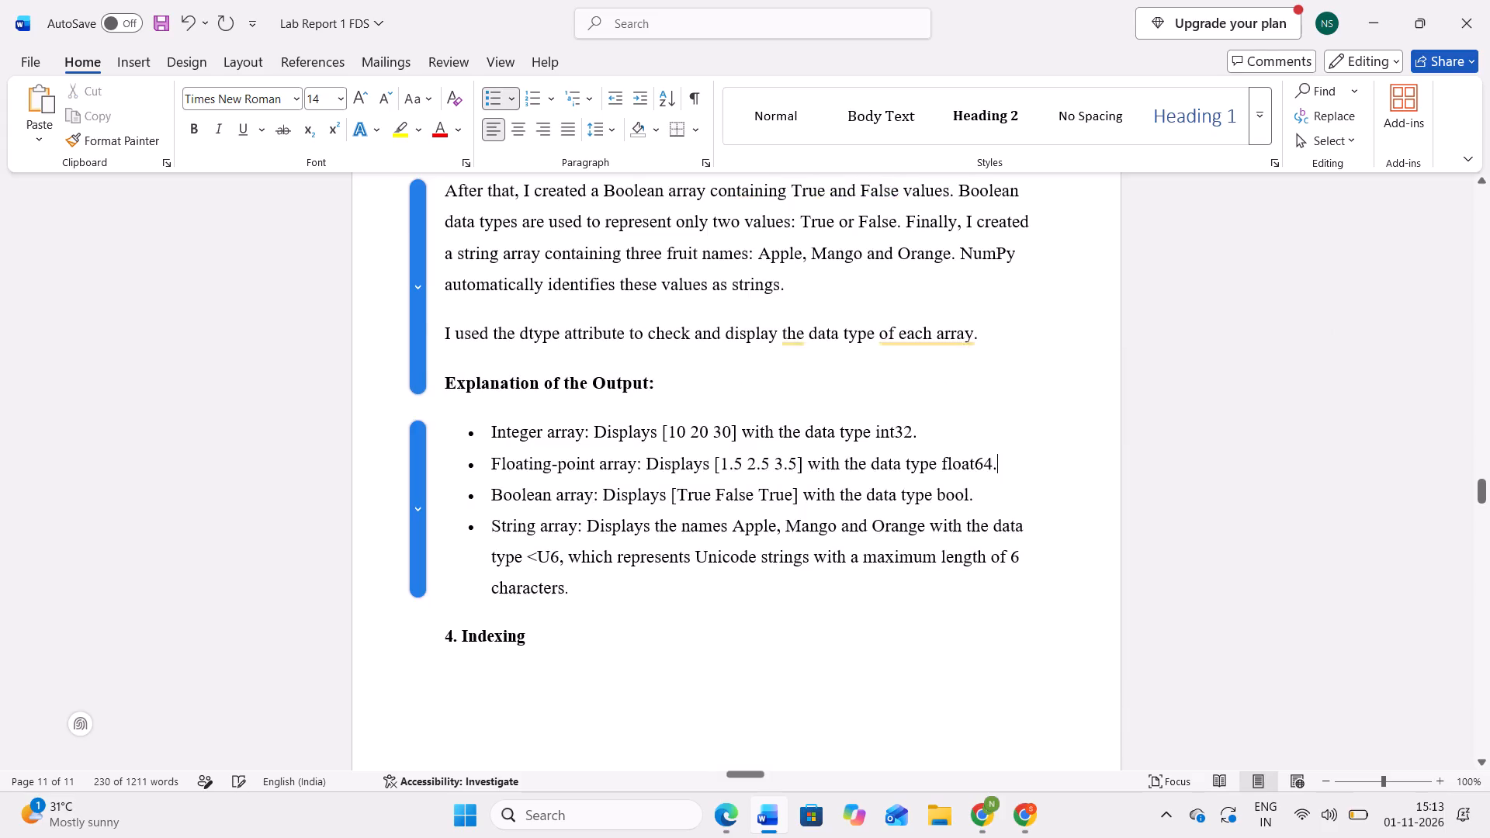
Set the font size of the "Explanation – NumPy Attributes" text, from its heading through the itemsize bullet, to 14.
{"action": "scroll", "coordinate": [1018, 479], "scroll_direction": "up", "scroll_amount": 6}
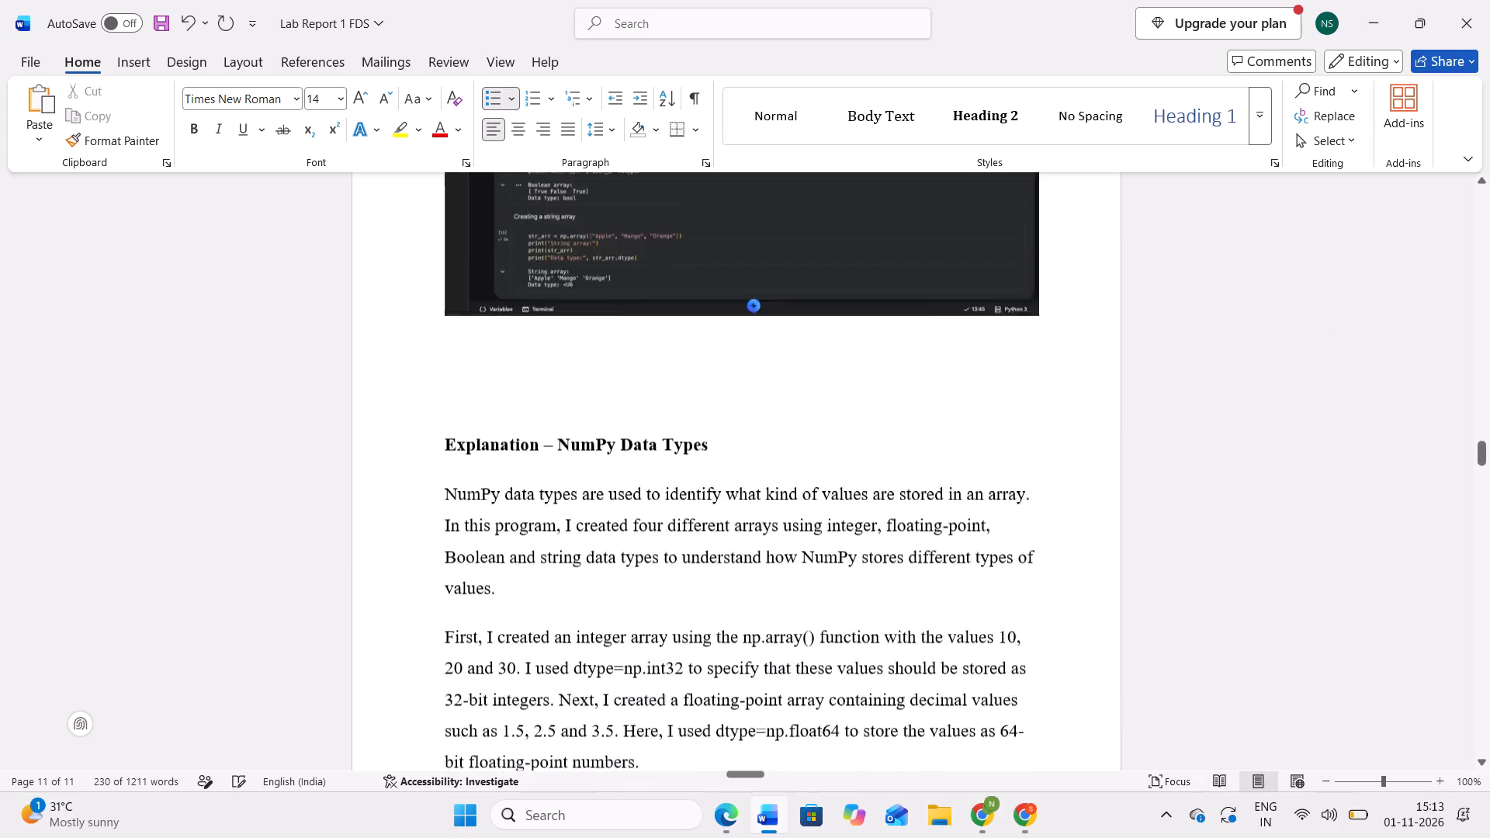
{"action": "scroll", "coordinate": [1018, 479], "scroll_direction": "up", "scroll_amount": 8}
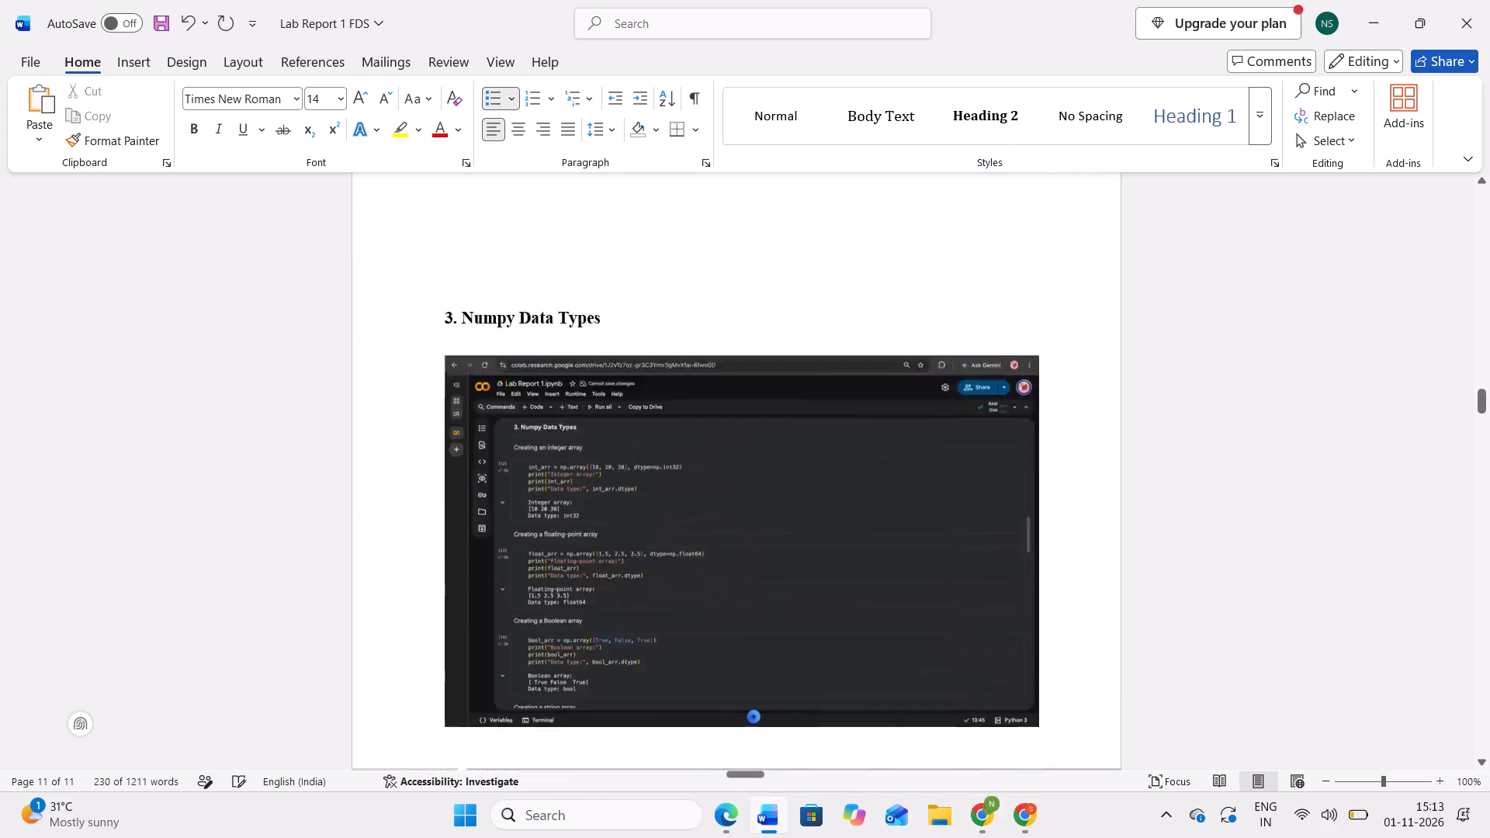
{"action": "scroll", "coordinate": [1018, 479], "scroll_direction": "up", "scroll_amount": 5}
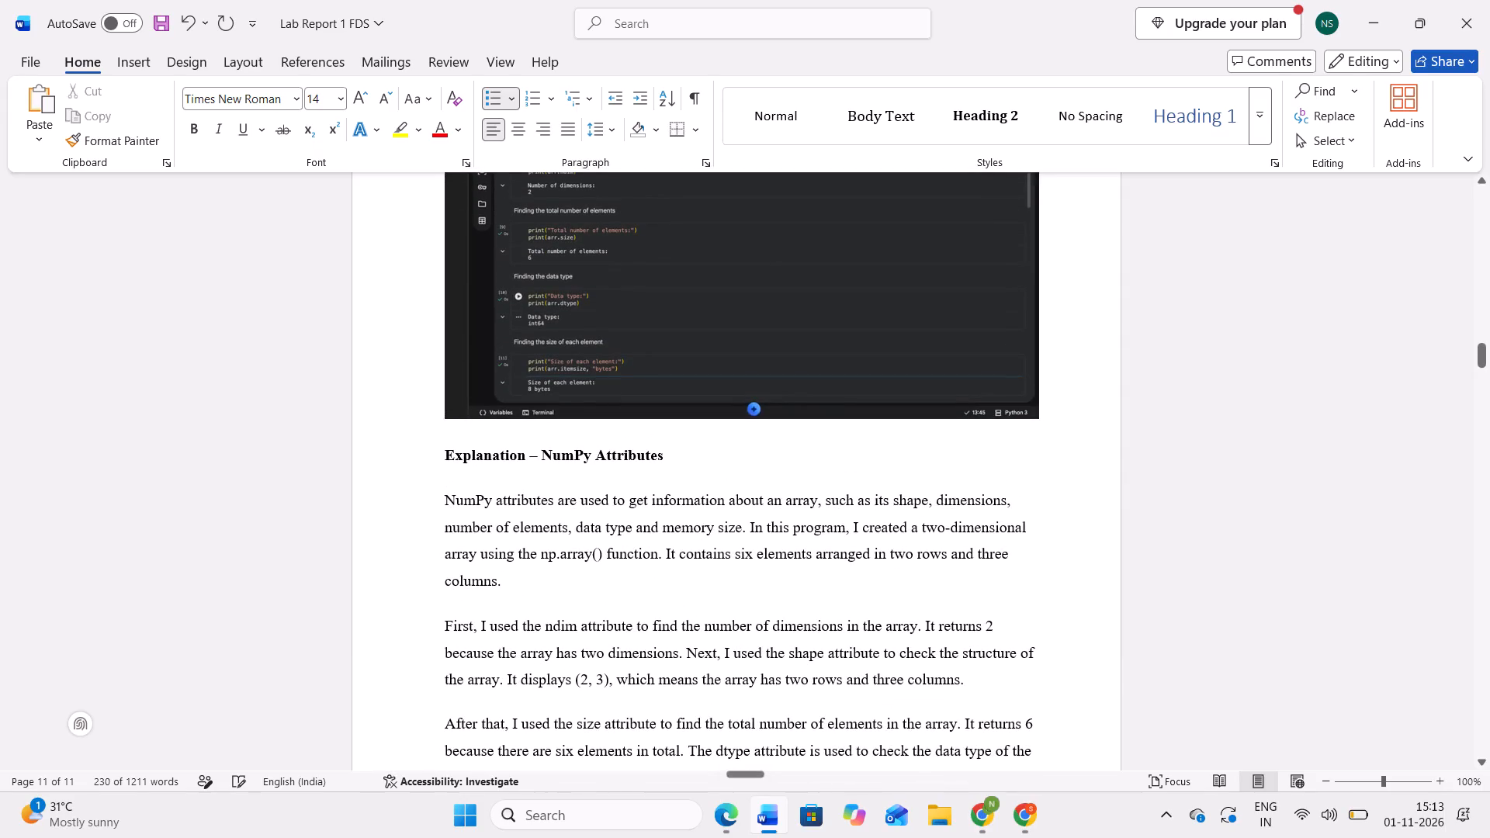
{"action": "left_click_drag", "start_coordinate": [438, 456], "coordinate": [563, 802]}
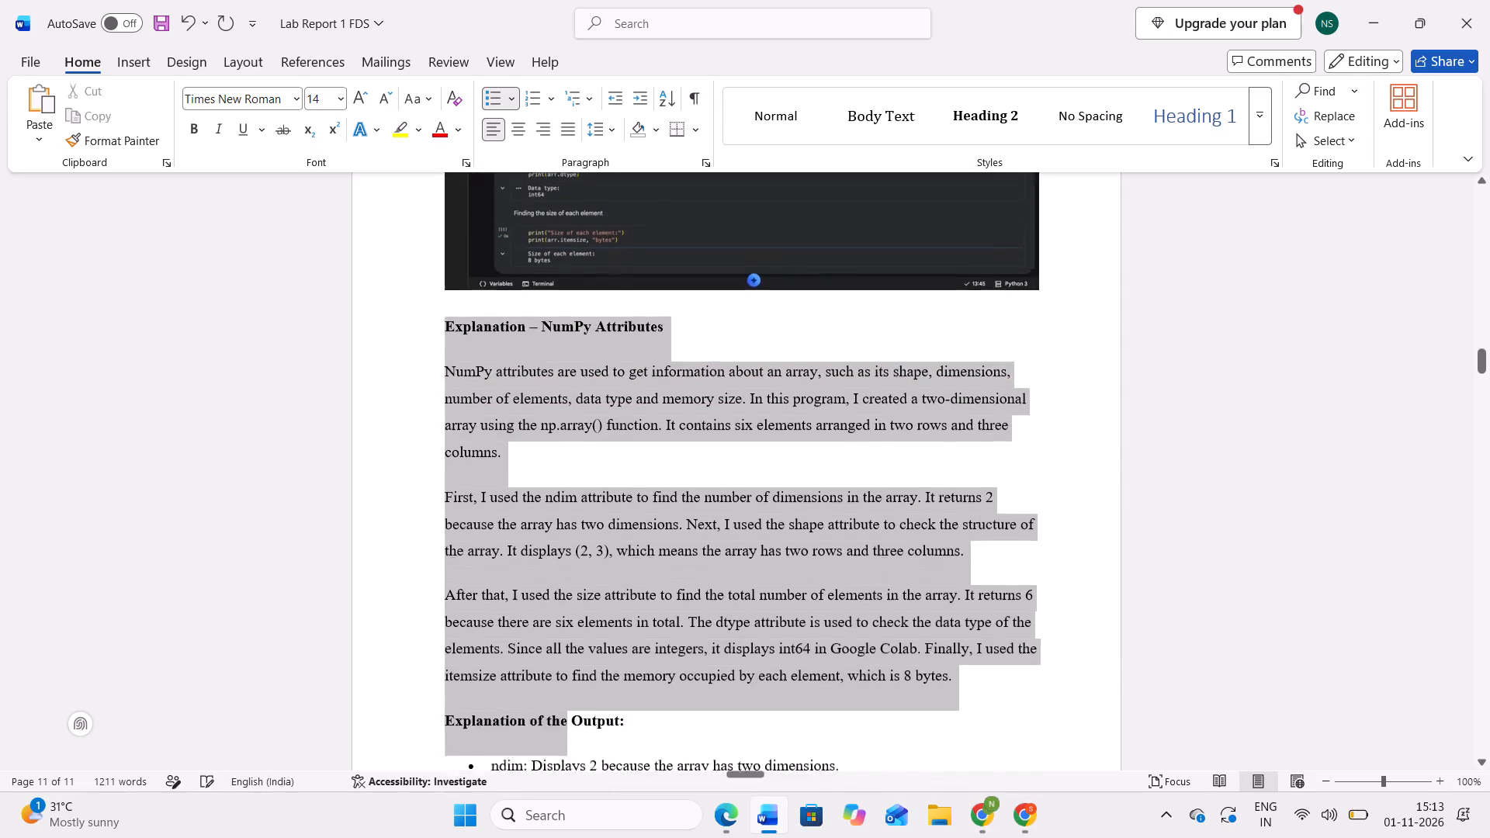
{"action": "left_click_drag", "start_coordinate": [563, 802], "coordinate": [840, 696]}
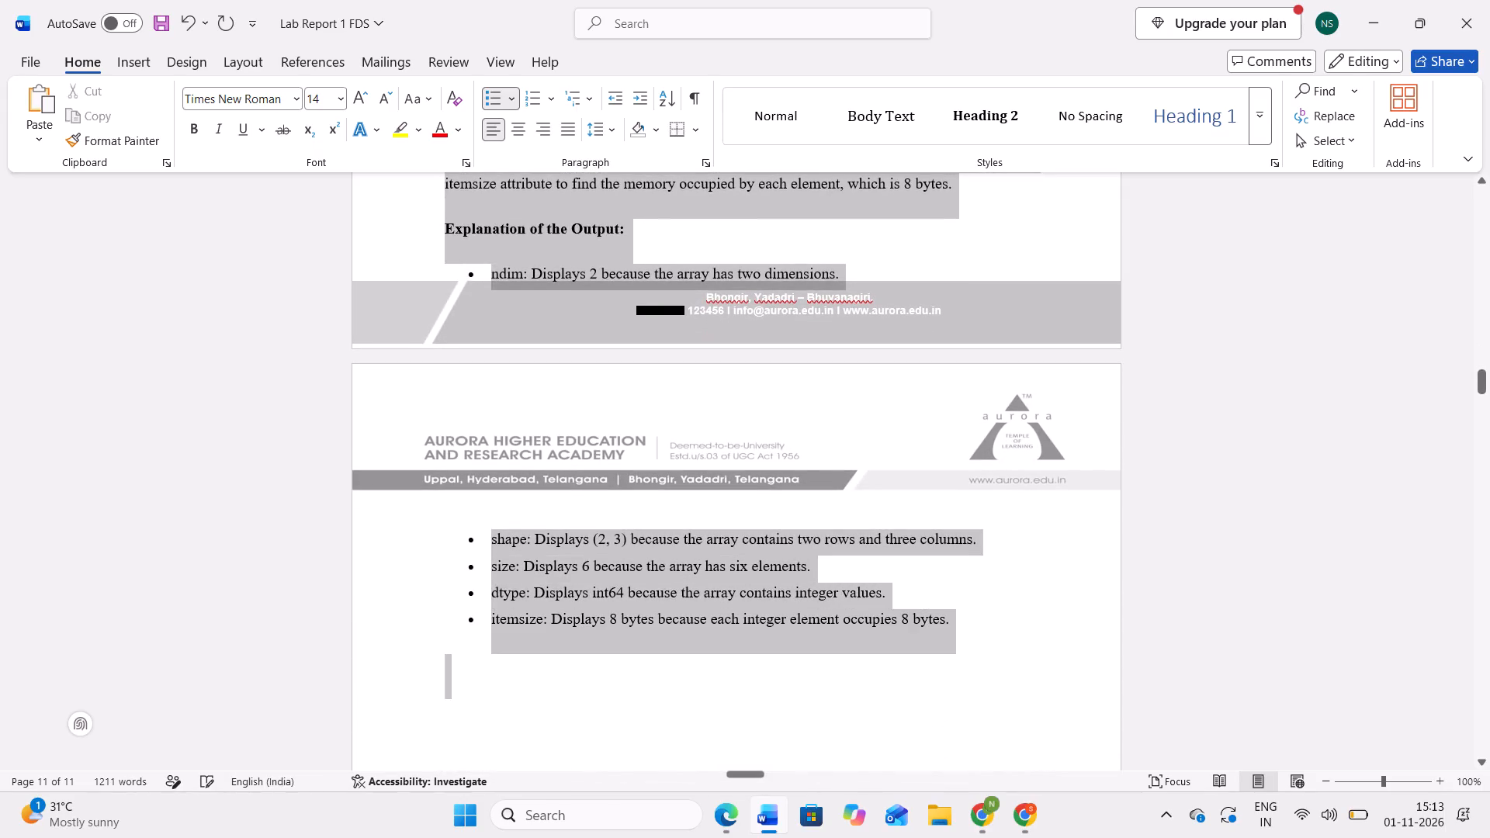
{"action": "left_click_drag", "start_coordinate": [840, 696], "coordinate": [839, 694]}
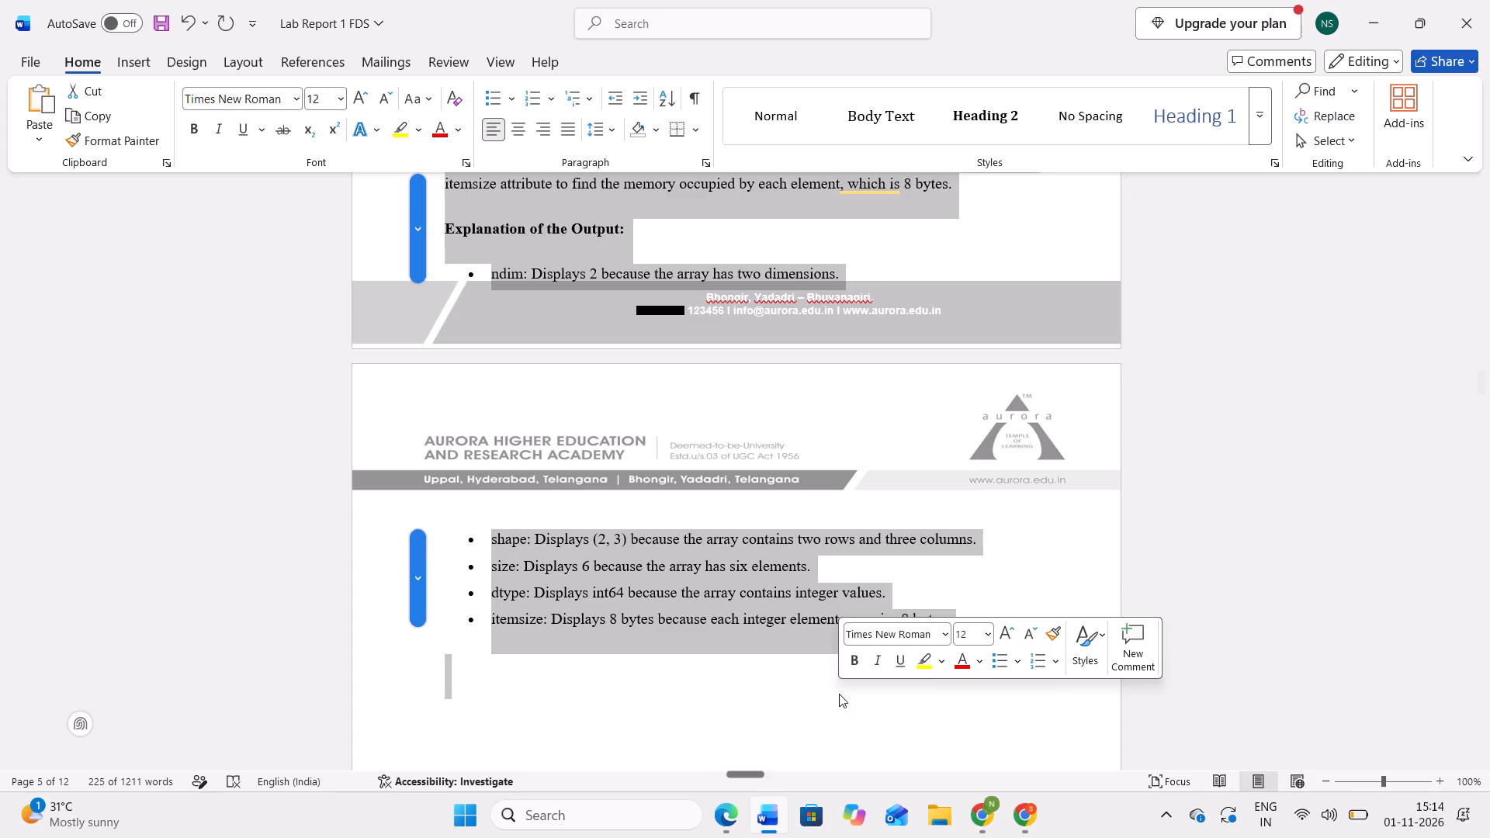
{"action": "left_click", "coordinate": [990, 637]}
{"action": "left_click", "coordinate": [972, 374]}
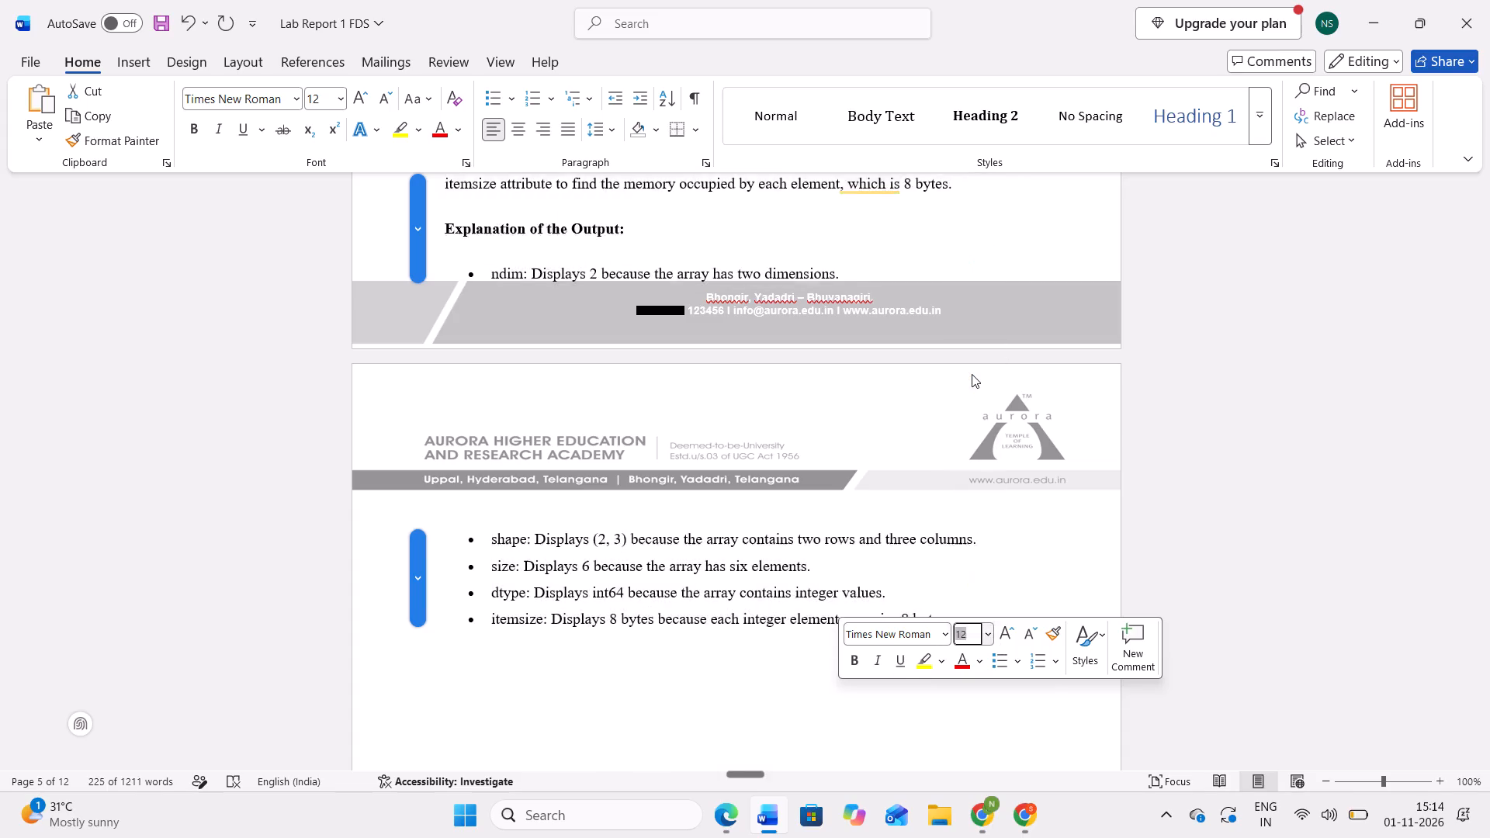
{"action": "left_click", "coordinate": [871, 457]}
{"action": "scroll", "coordinate": [871, 457], "scroll_direction": "up", "scroll_amount": 5}
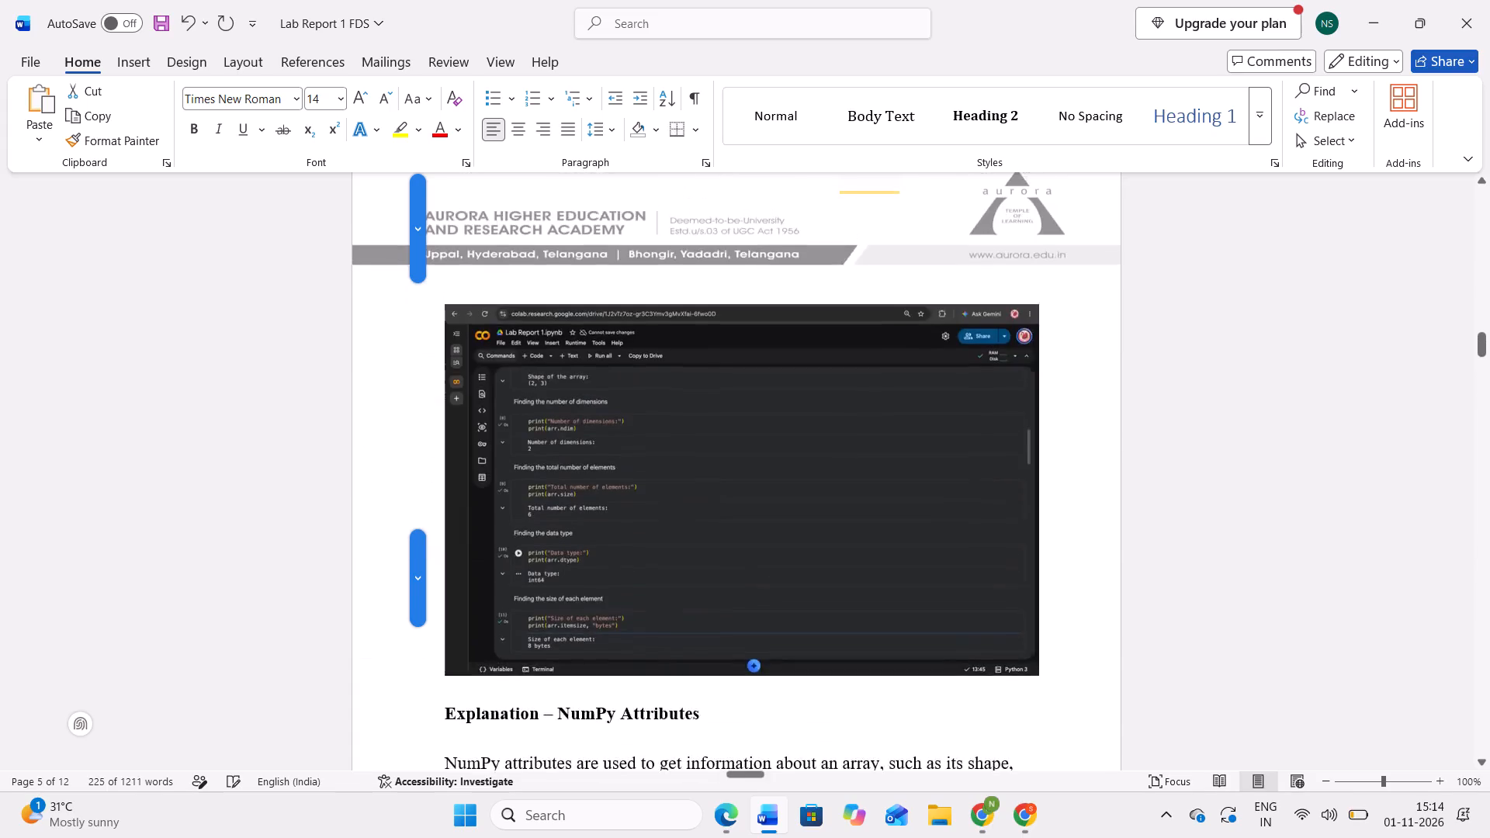
Set the font size of the "Explanation – NumPy Array Creation" text, from its heading through the arange() output bullet, to 14.
{"action": "scroll", "coordinate": [871, 457], "scroll_direction": "up", "scroll_amount": 8}
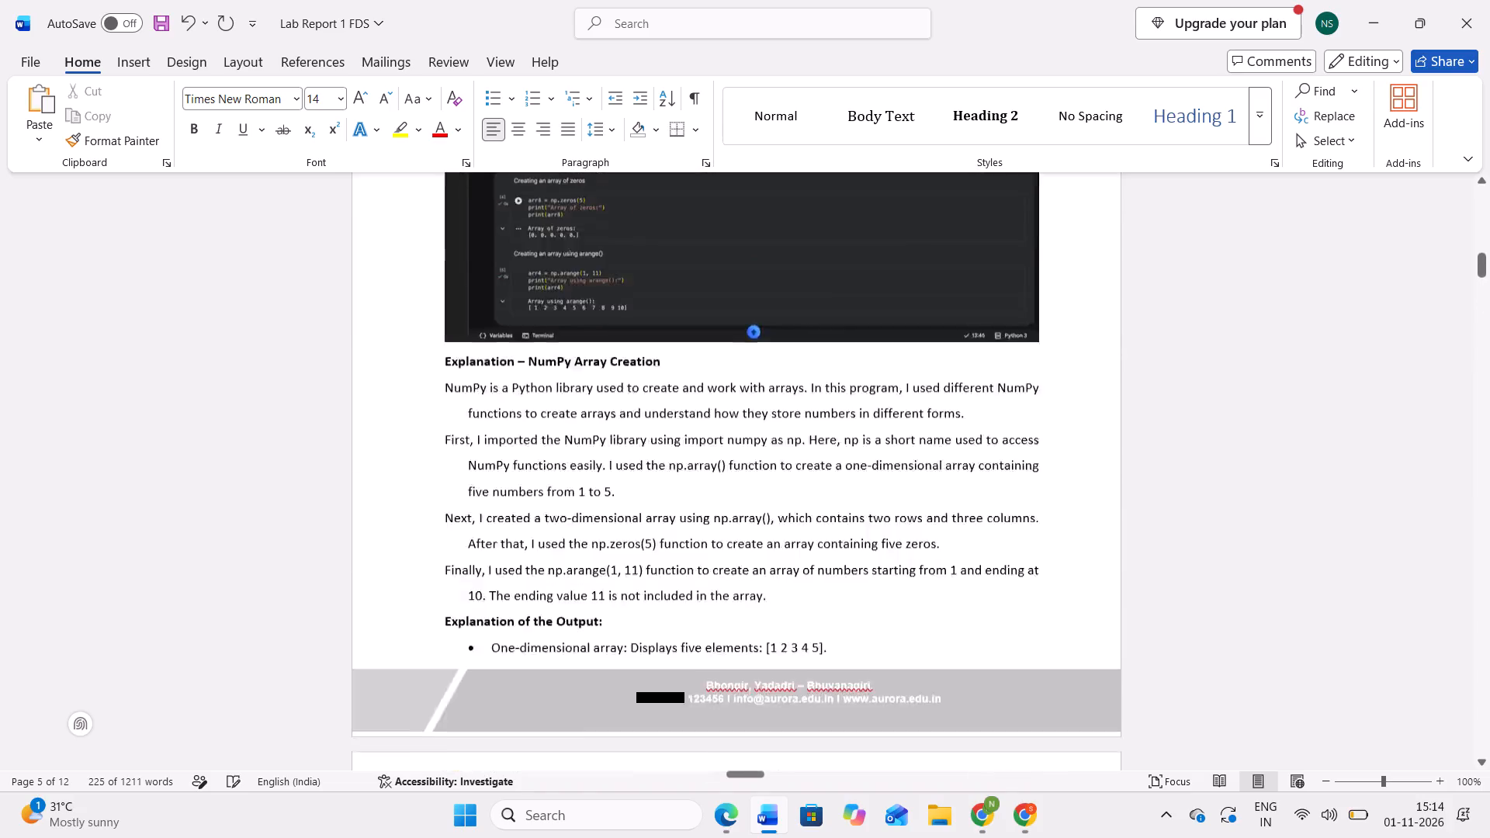
{"action": "scroll", "coordinate": [871, 457], "scroll_direction": "up", "scroll_amount": 1}
{"action": "left_click_drag", "start_coordinate": [445, 580], "coordinate": [918, 535]}
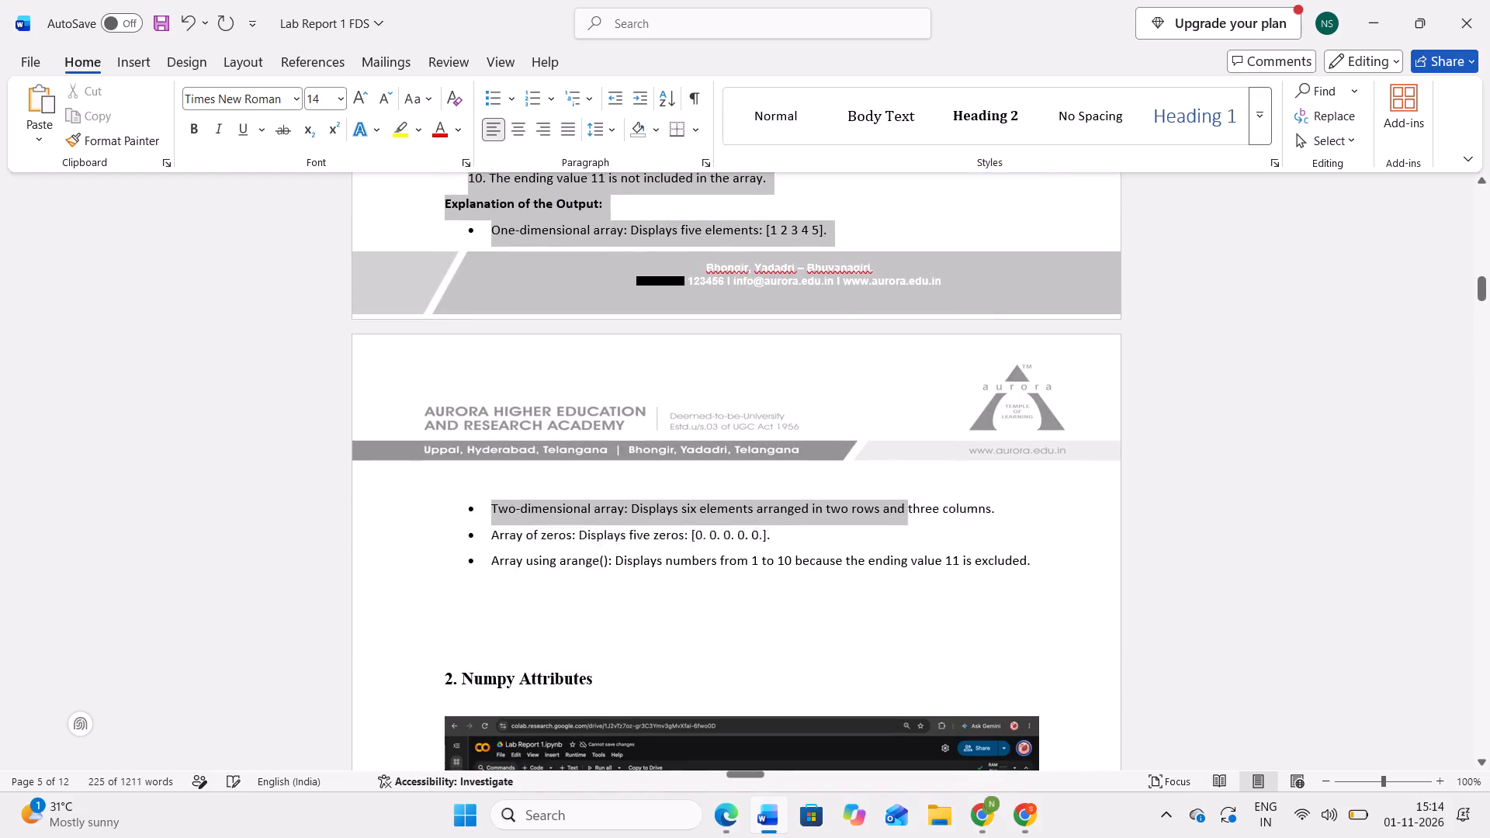
{"action": "left_click_drag", "start_coordinate": [918, 535], "coordinate": [1014, 559]}
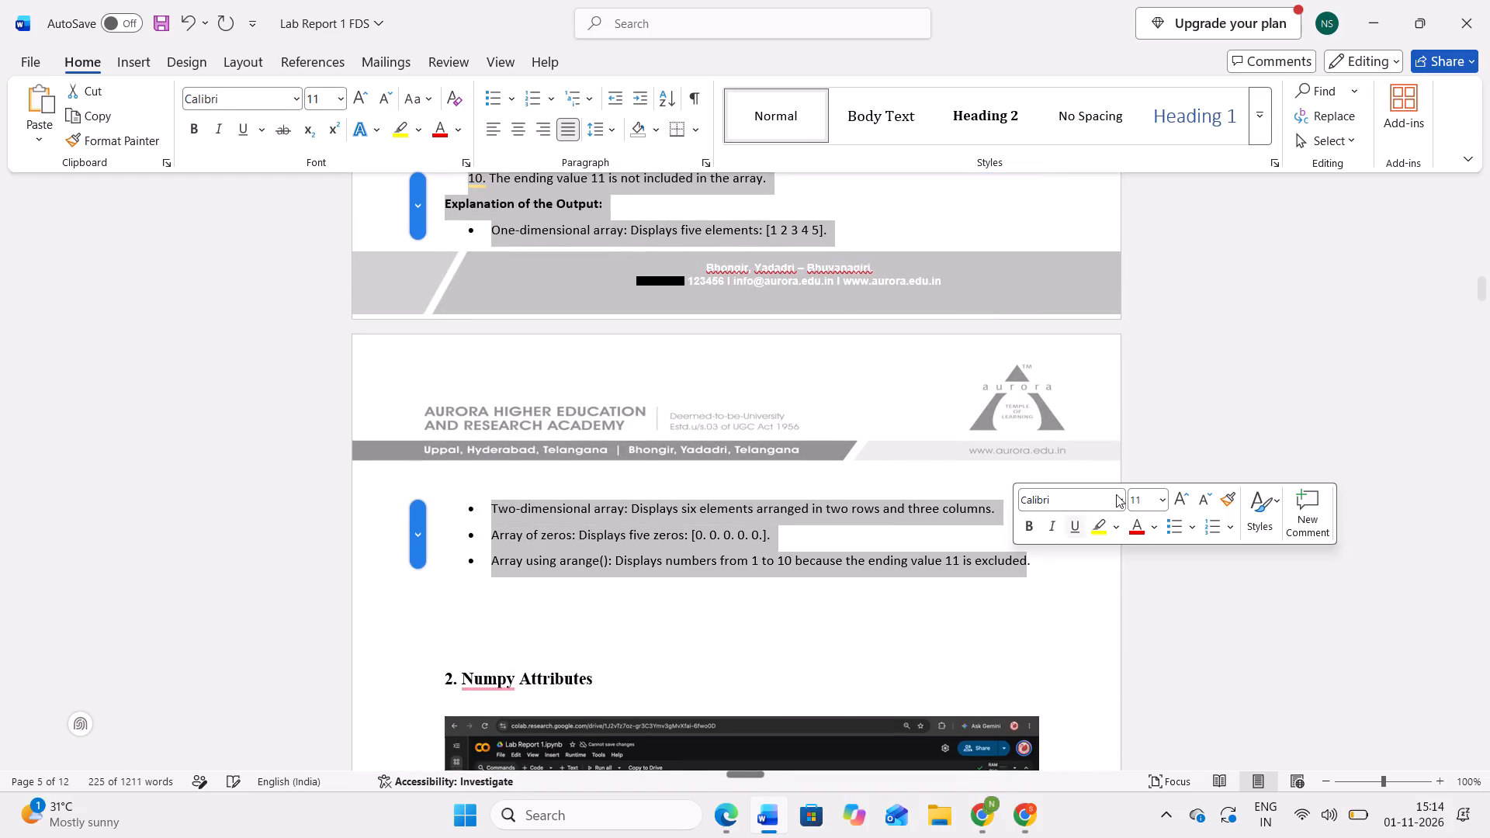
{"action": "left_click", "coordinate": [1159, 504]}
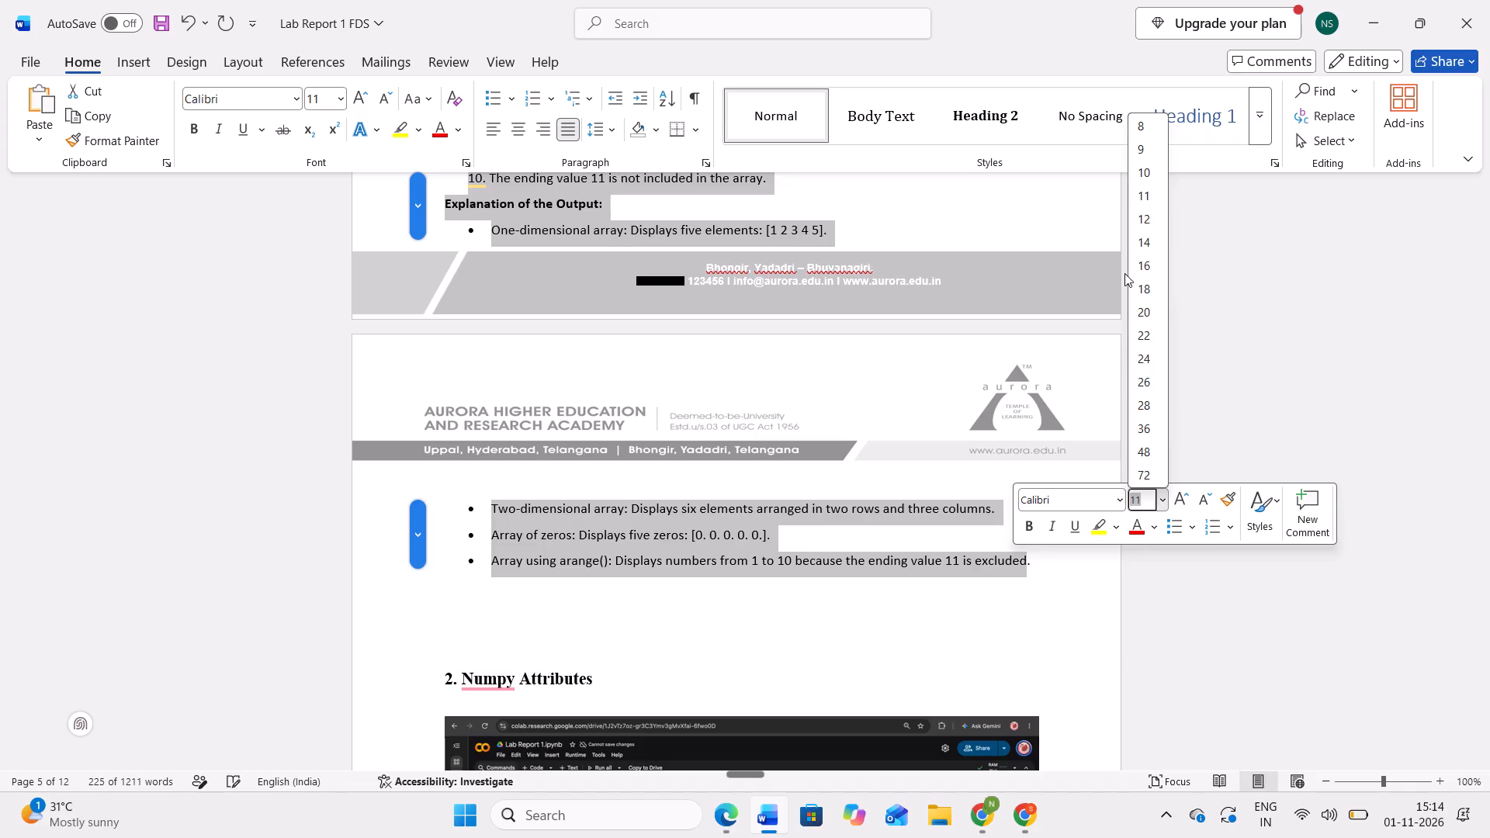
{"action": "left_click", "coordinate": [1145, 244]}
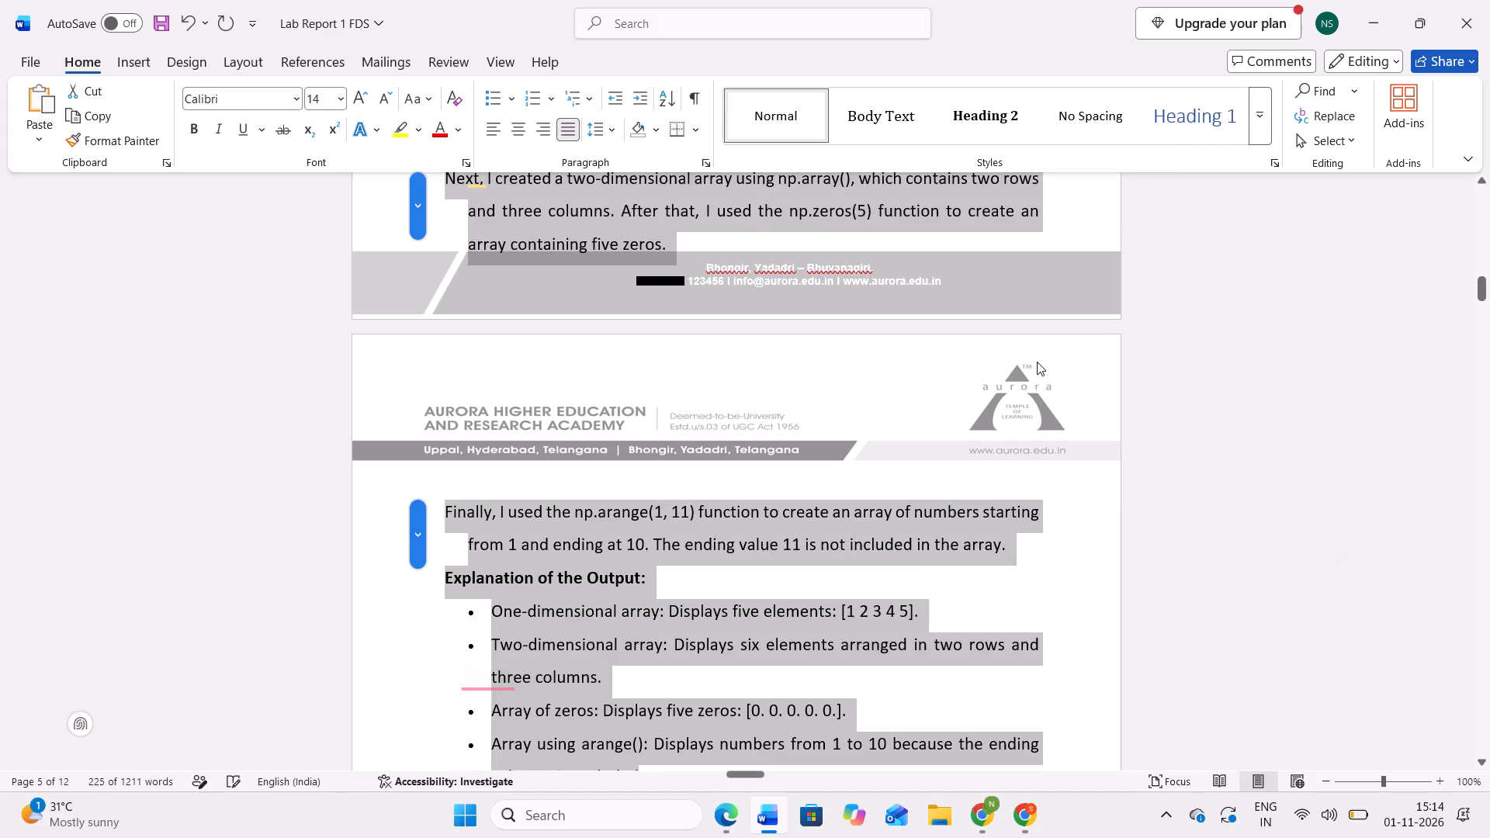
{"action": "left_click", "coordinate": [1037, 362]}
Delete the old dark-themed Colab screenshot directly above the "Explanation – NumPy Array Creation" heading.
{"action": "scroll", "coordinate": [1037, 362], "scroll_direction": "up", "scroll_amount": 7}
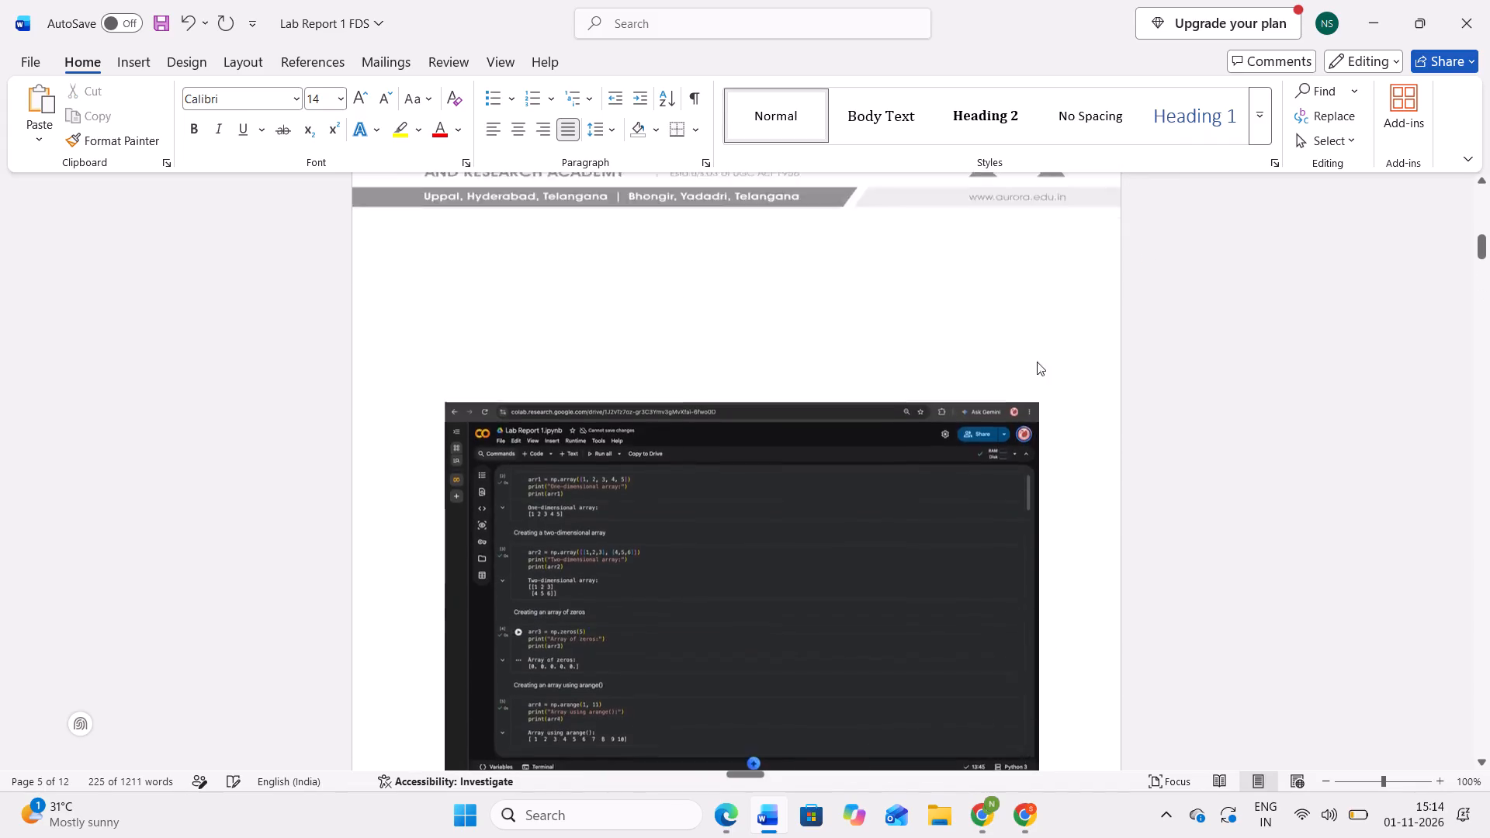
{"action": "scroll", "coordinate": [1037, 362], "scroll_direction": "up", "scroll_amount": 1}
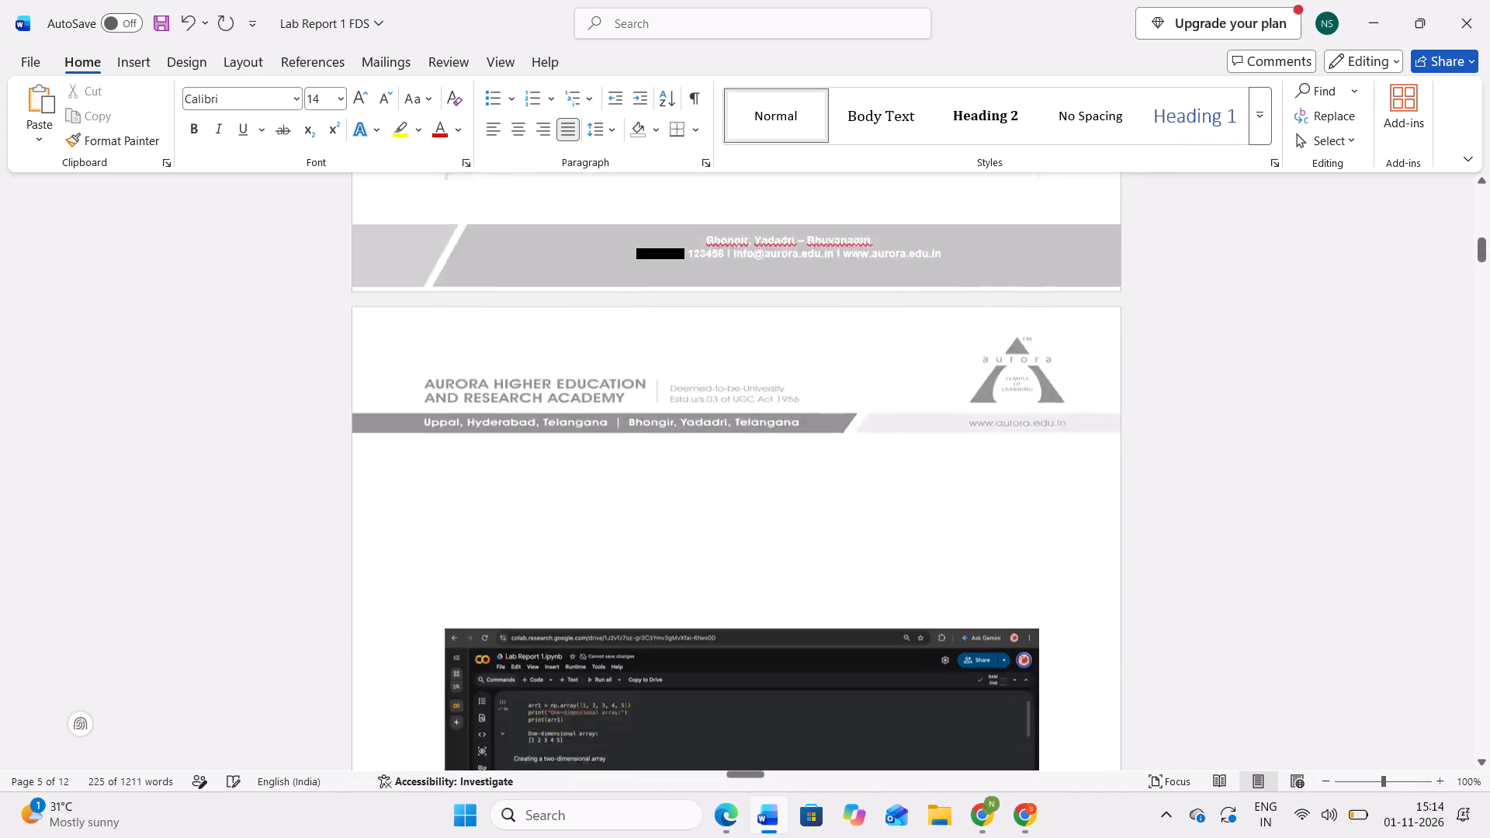
{"action": "scroll", "coordinate": [1037, 362], "scroll_direction": "up", "scroll_amount": 1}
{"action": "left_click", "coordinate": [849, 436]}
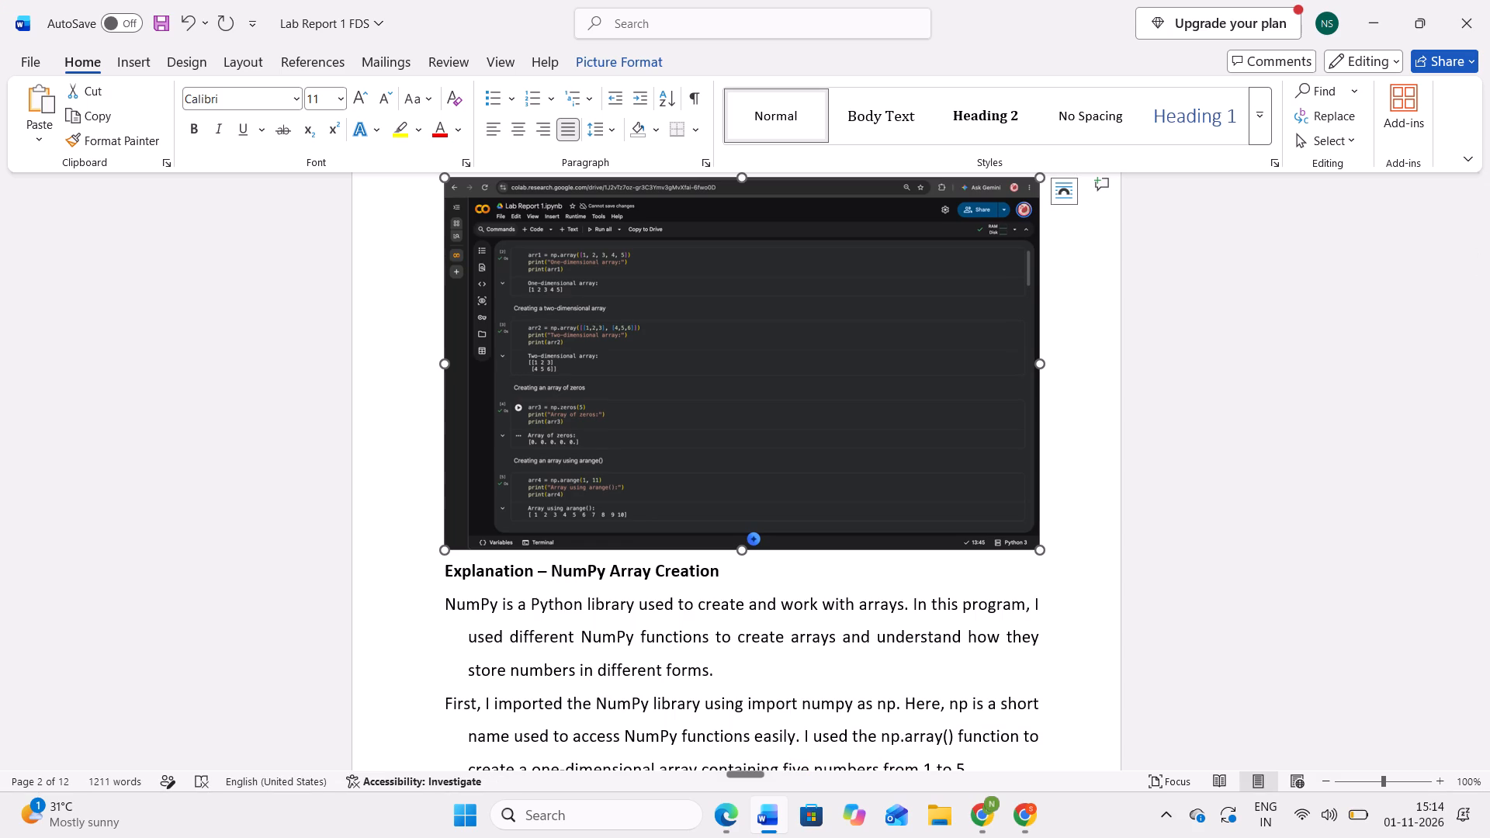
{"action": "key", "text": "BackSpace"}
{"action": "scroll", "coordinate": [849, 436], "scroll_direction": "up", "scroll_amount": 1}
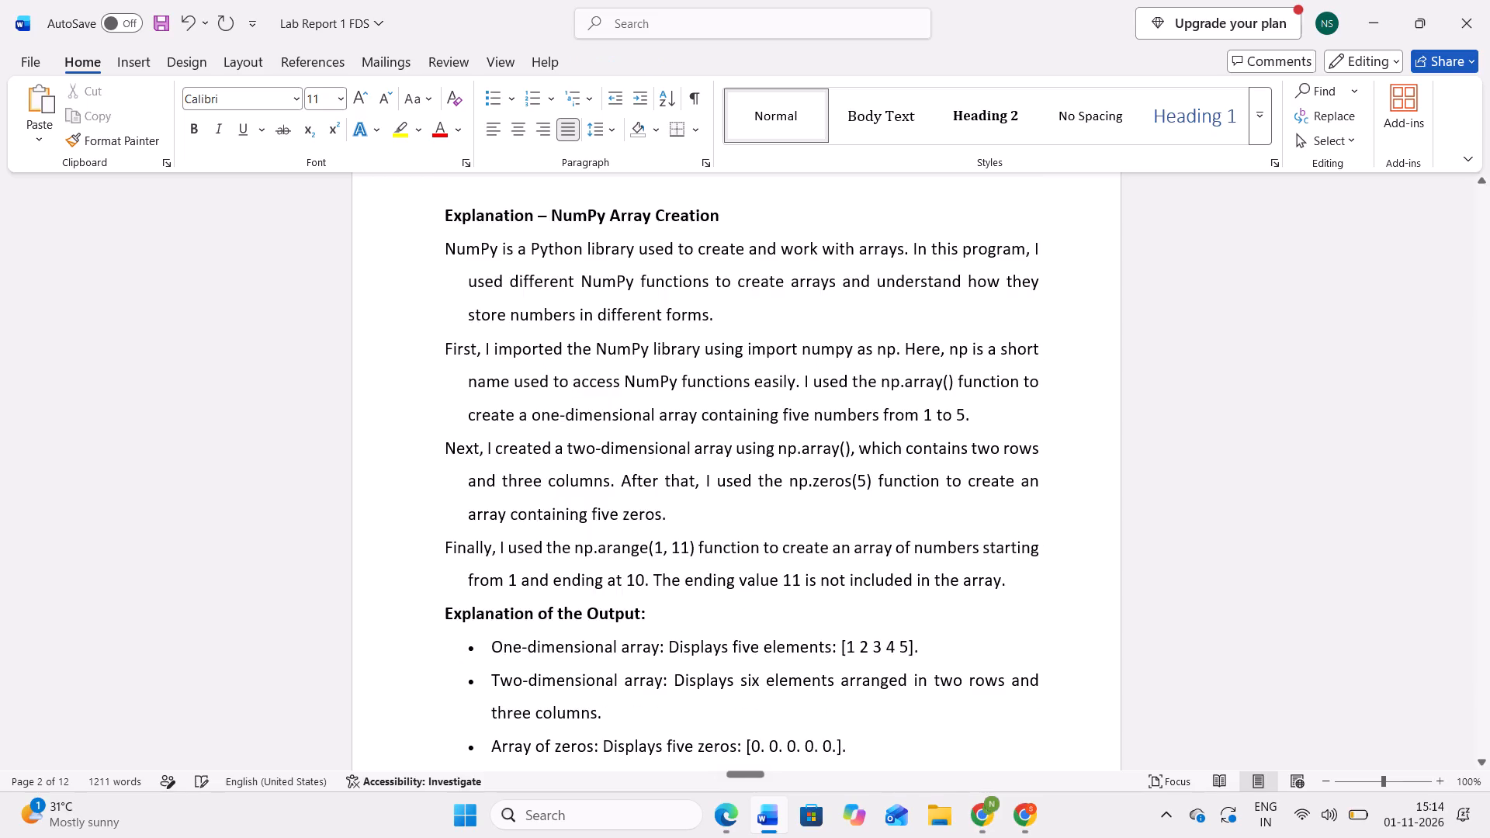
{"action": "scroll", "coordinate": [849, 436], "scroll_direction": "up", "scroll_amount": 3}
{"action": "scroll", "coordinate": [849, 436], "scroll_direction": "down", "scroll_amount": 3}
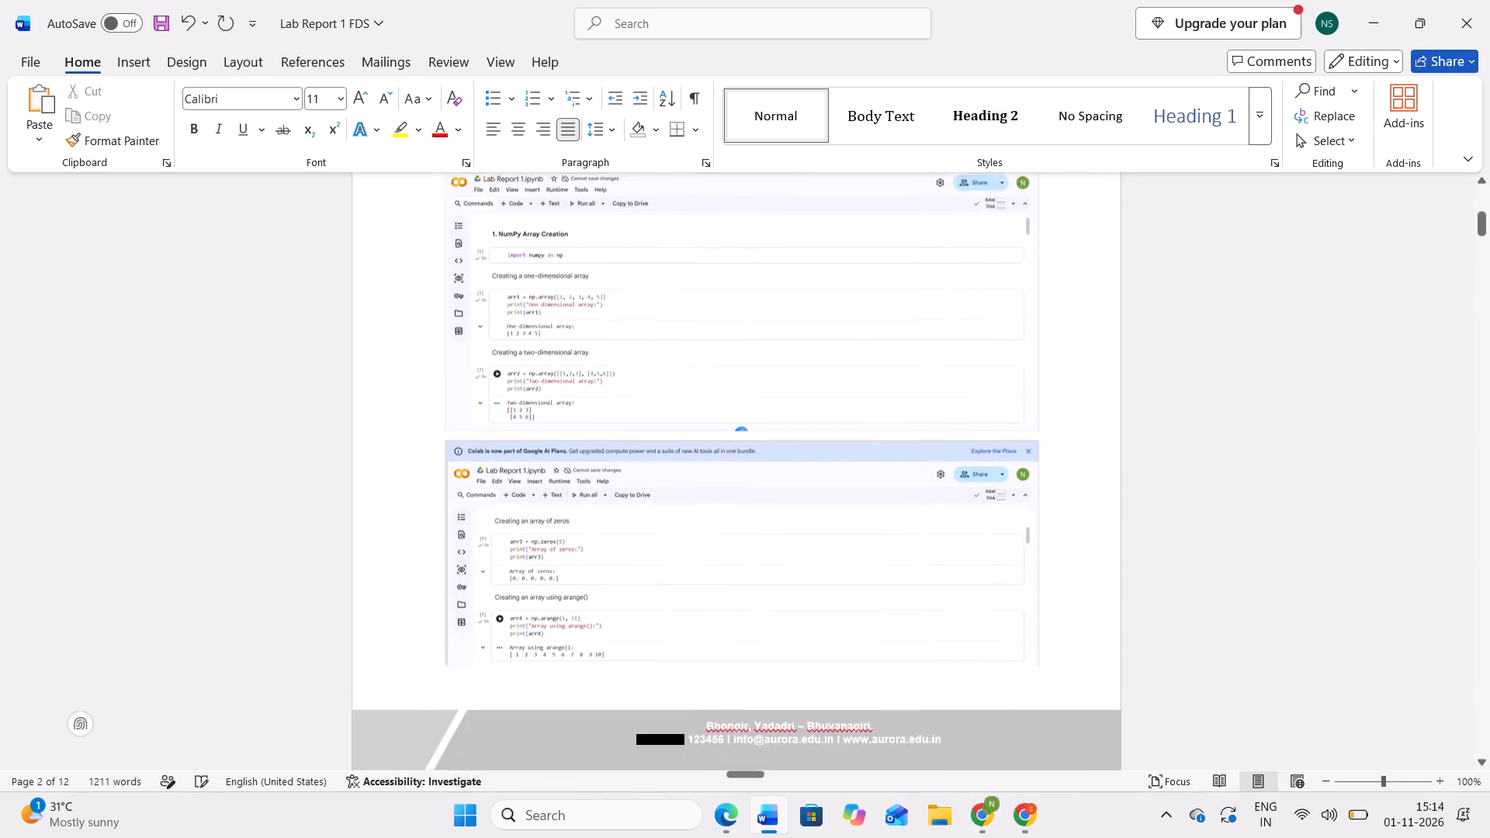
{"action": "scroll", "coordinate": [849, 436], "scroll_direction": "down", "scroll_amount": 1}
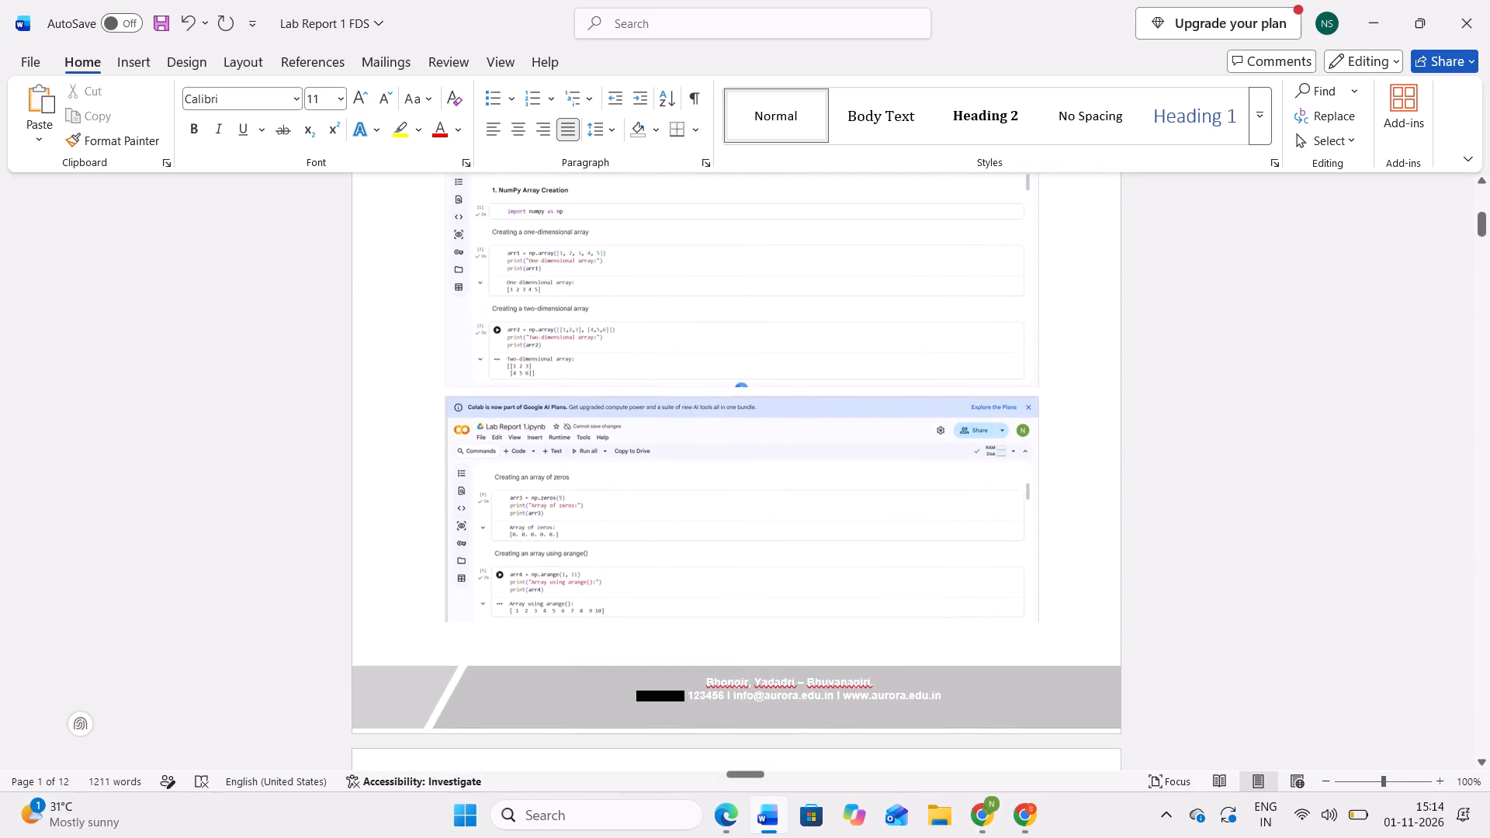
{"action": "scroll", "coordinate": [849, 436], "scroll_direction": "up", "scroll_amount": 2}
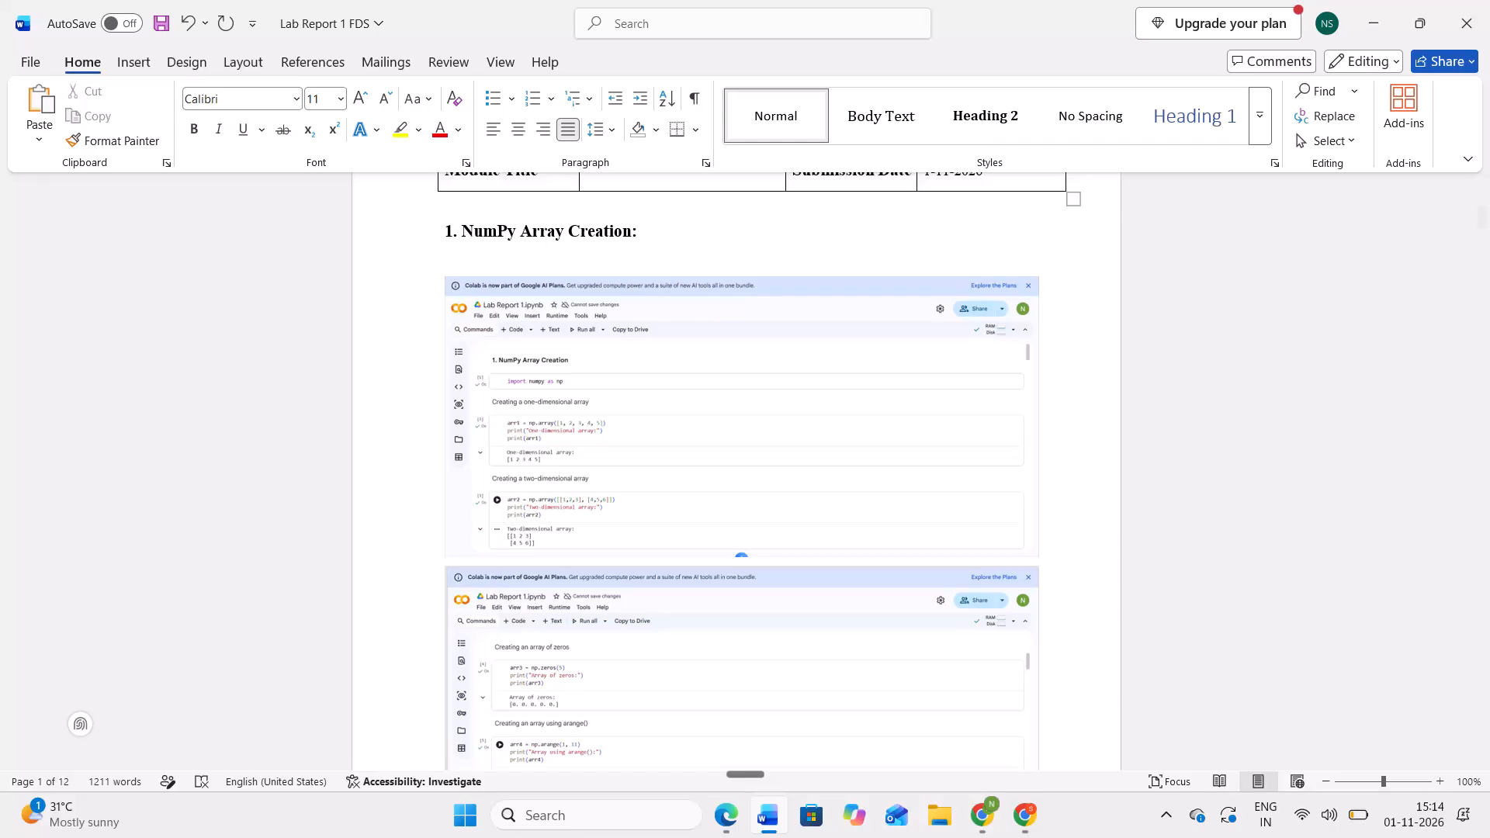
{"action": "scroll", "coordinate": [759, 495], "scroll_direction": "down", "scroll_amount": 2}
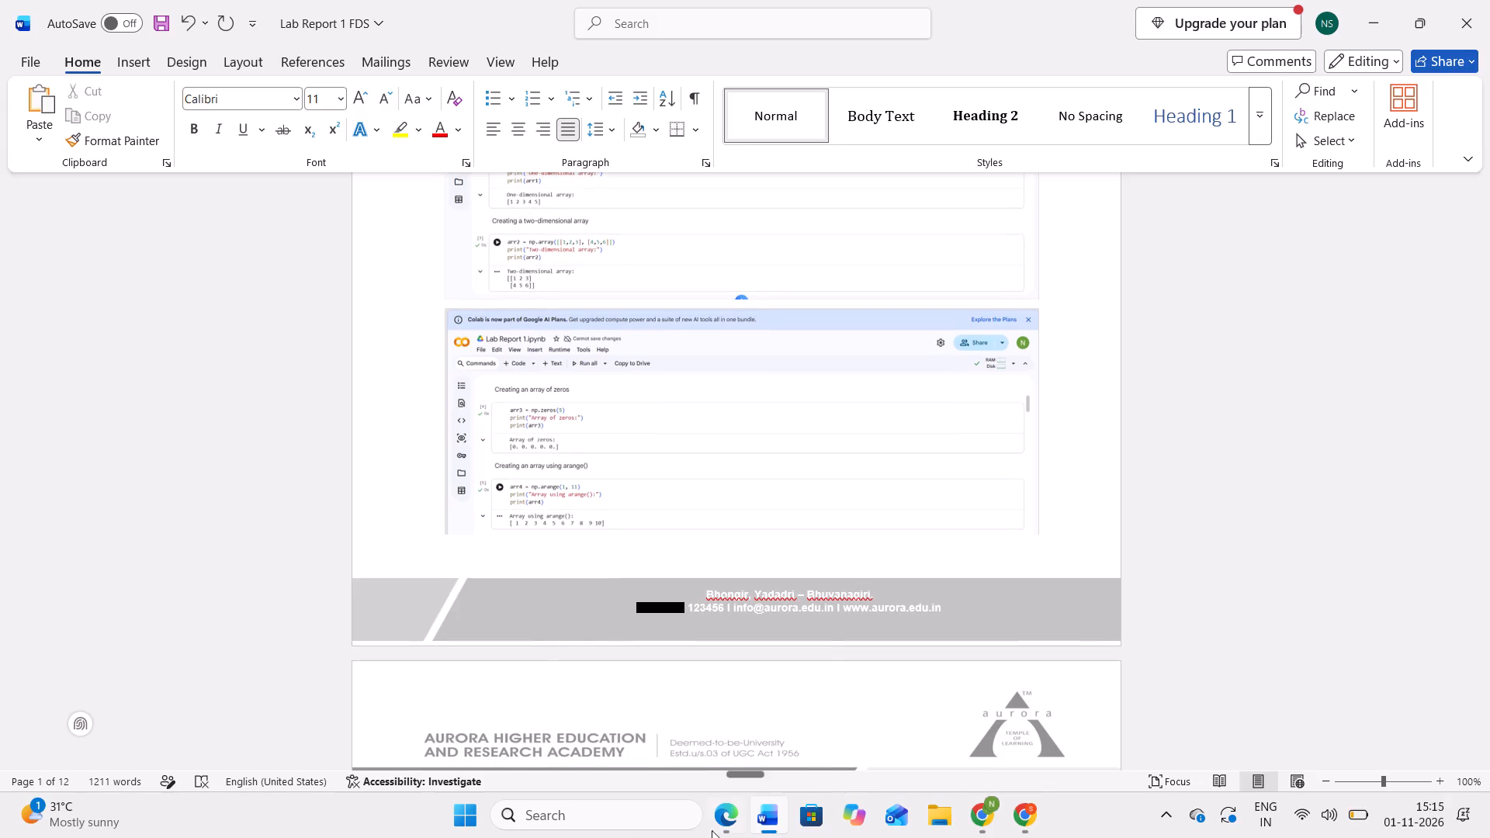
Switch to the Lab Report 1 Colab notebook in Edge and capture the page from the "2. Numpy Attributes" heading to the number-of-dimensions code.
{"action": "left_click", "coordinate": [712, 747]}
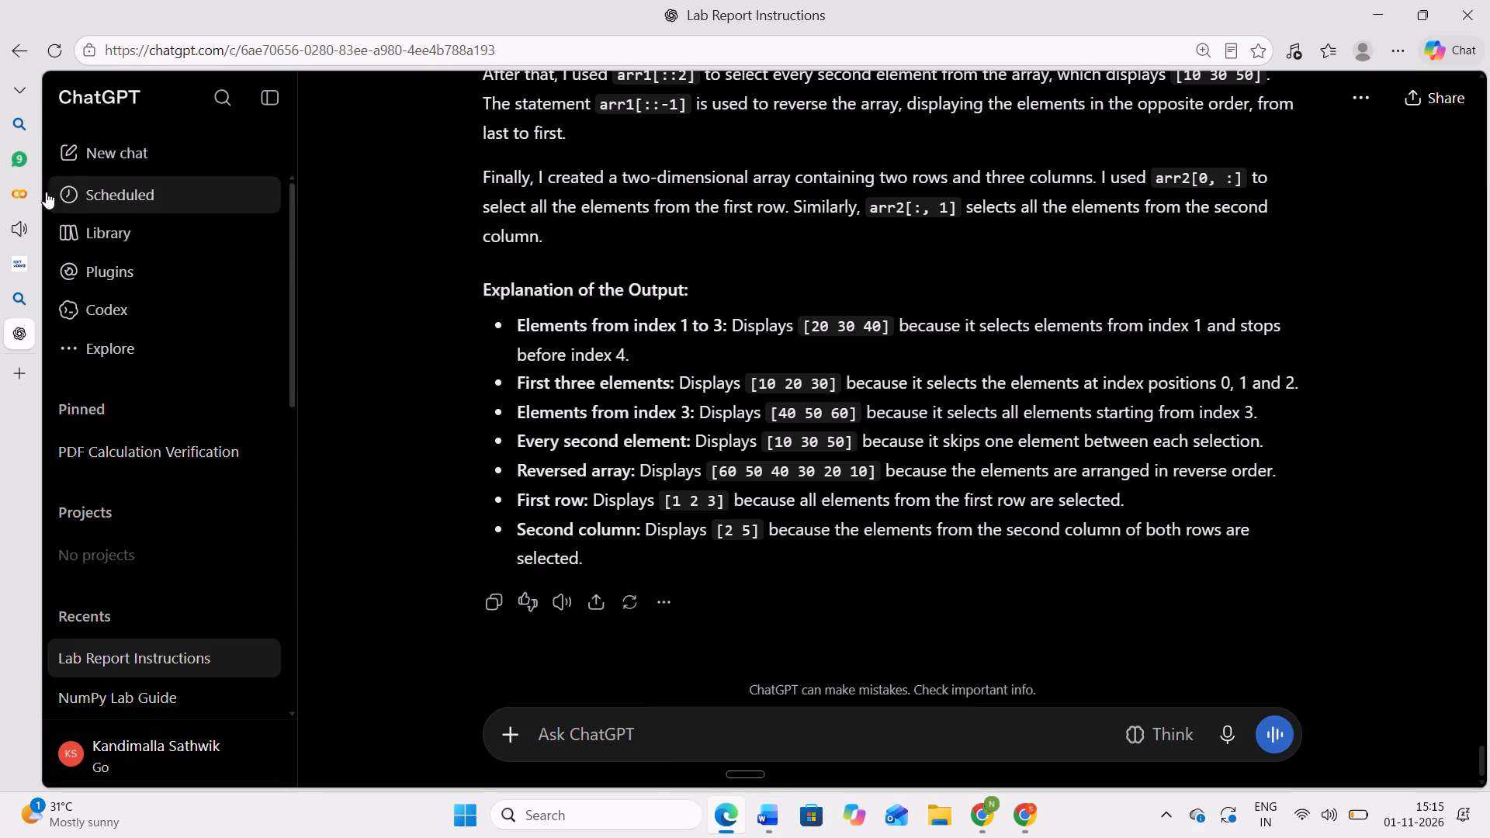
{"action": "left_click", "coordinate": [35, 190]}
{"action": "left_click", "coordinate": [25, 191]}
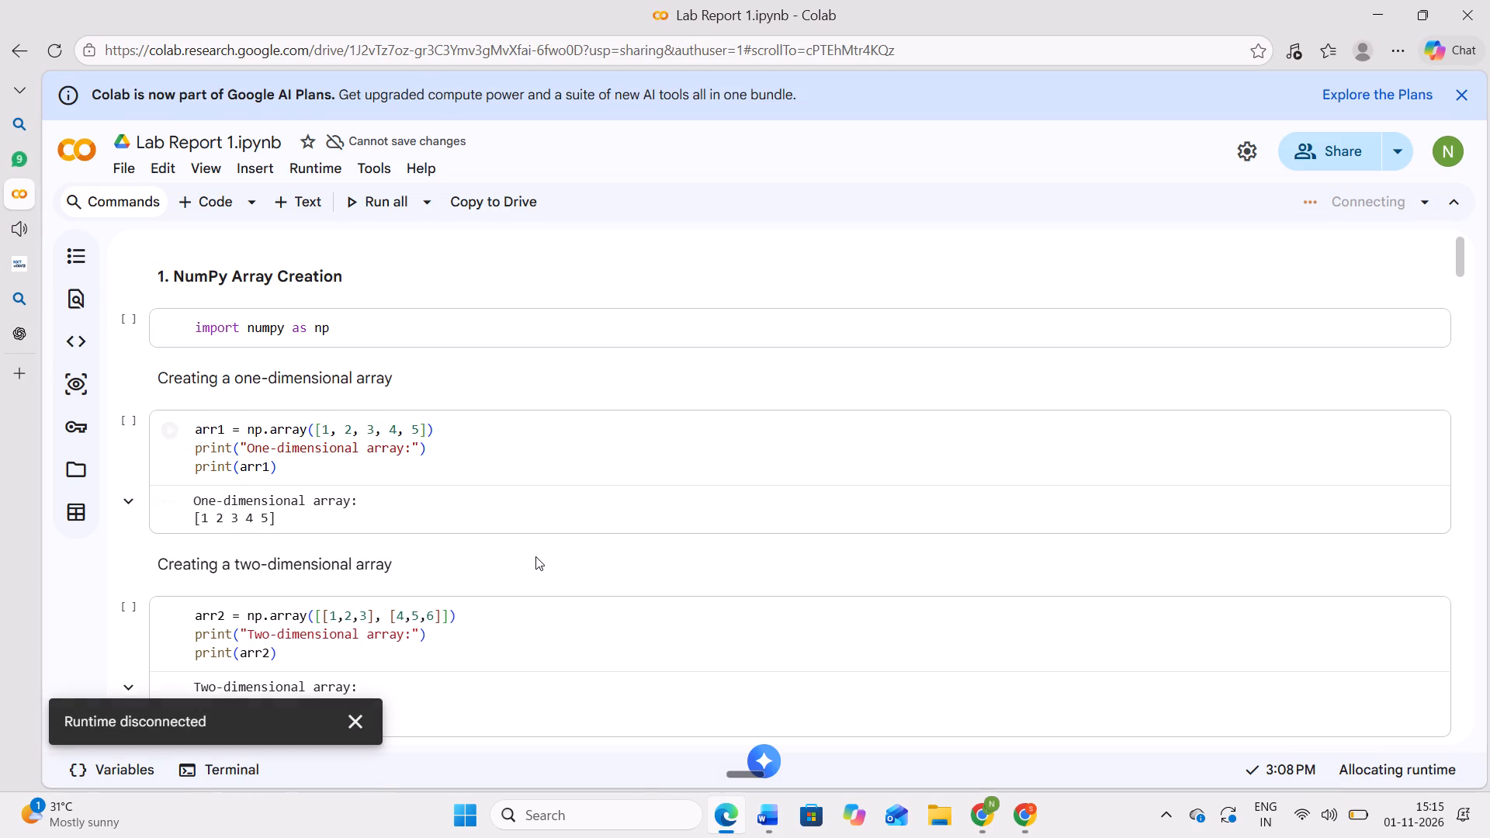
{"action": "scroll", "coordinate": [535, 556], "scroll_direction": "down", "scroll_amount": 7}
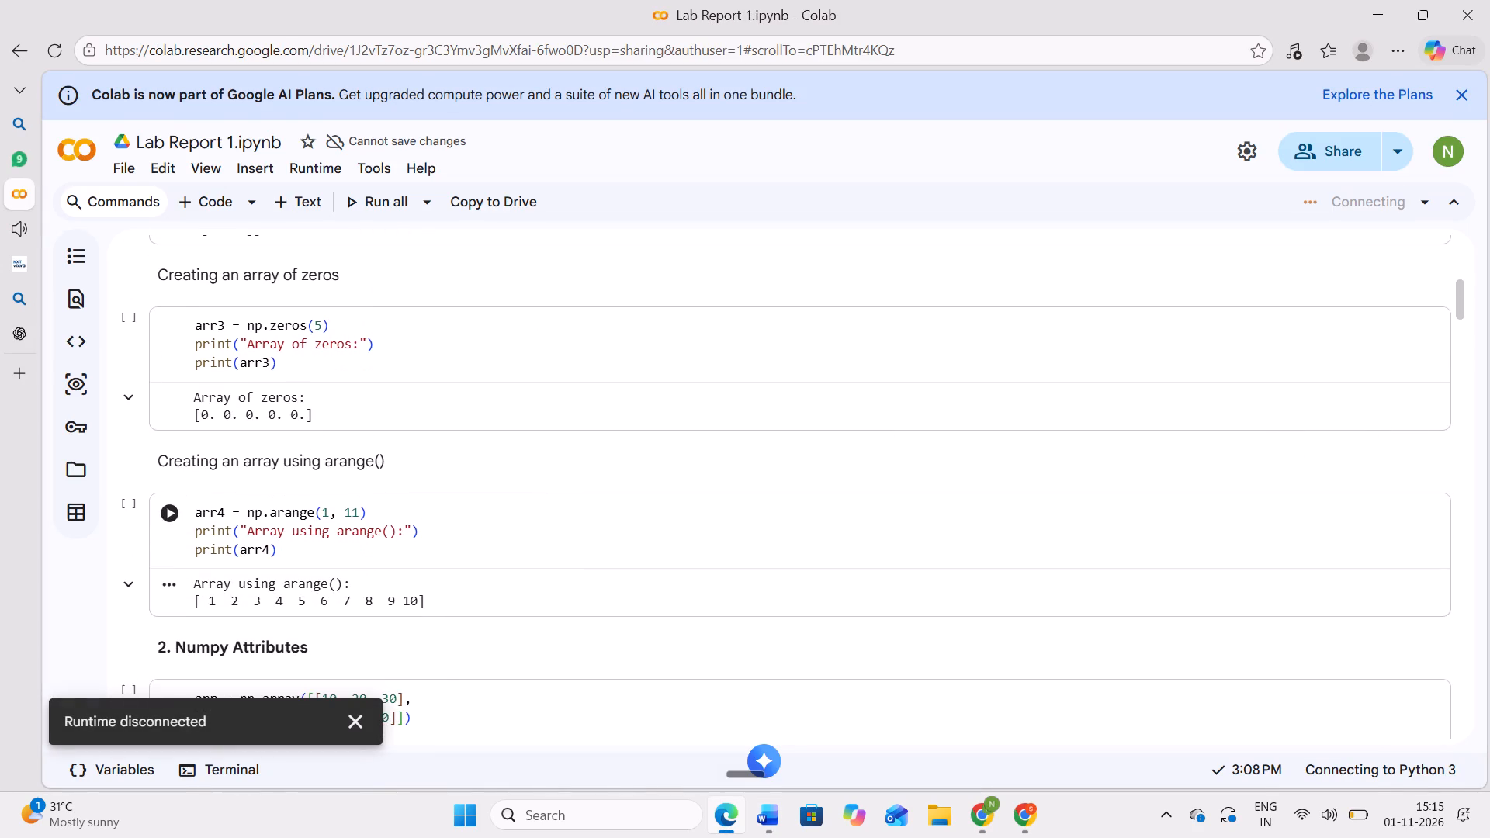
{"action": "scroll", "coordinate": [556, 561], "scroll_direction": "down", "scroll_amount": 1}
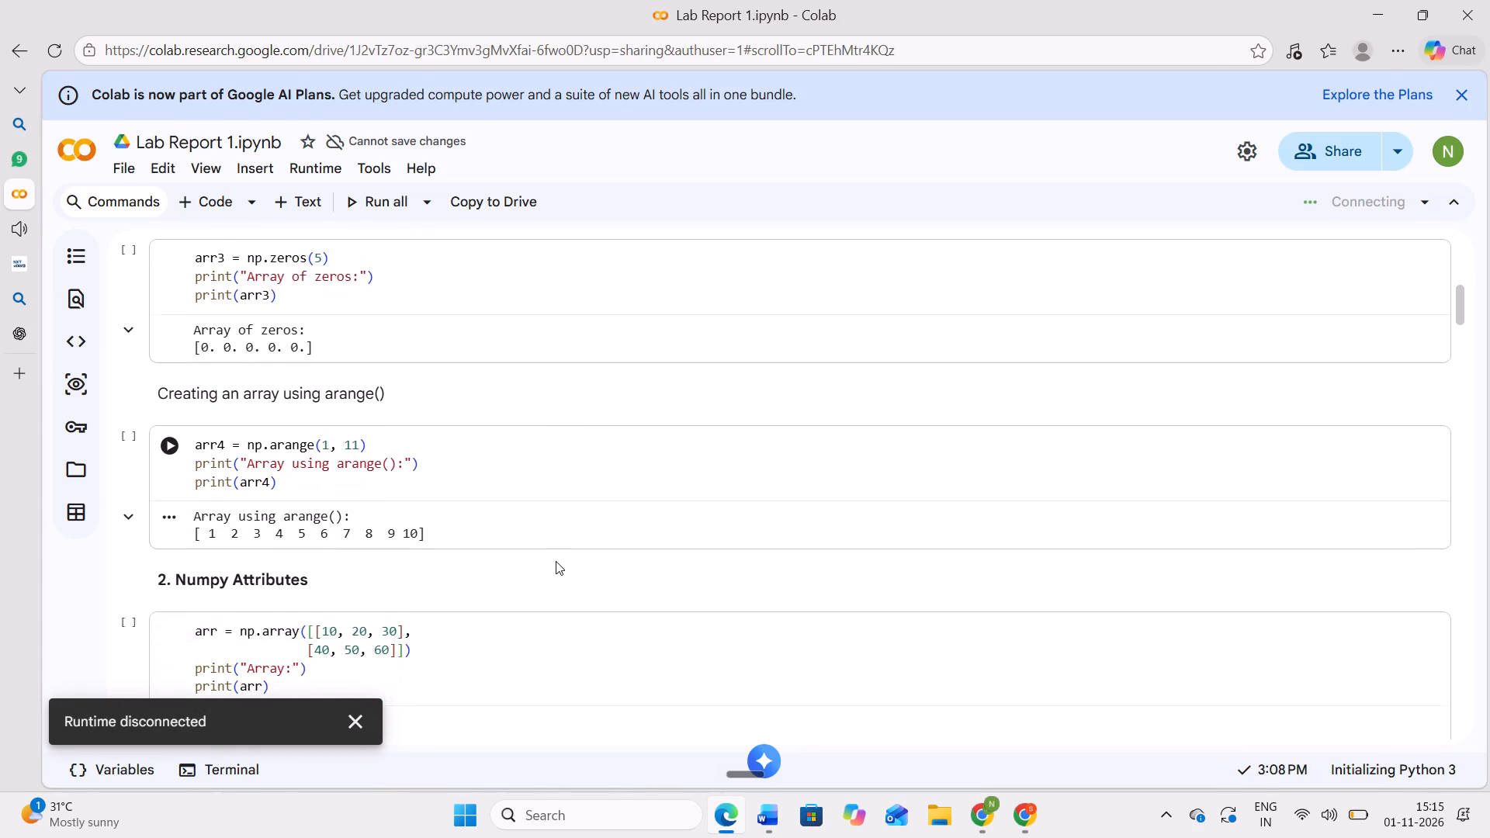
{"action": "scroll", "coordinate": [556, 561], "scroll_direction": "down", "scroll_amount": 3}
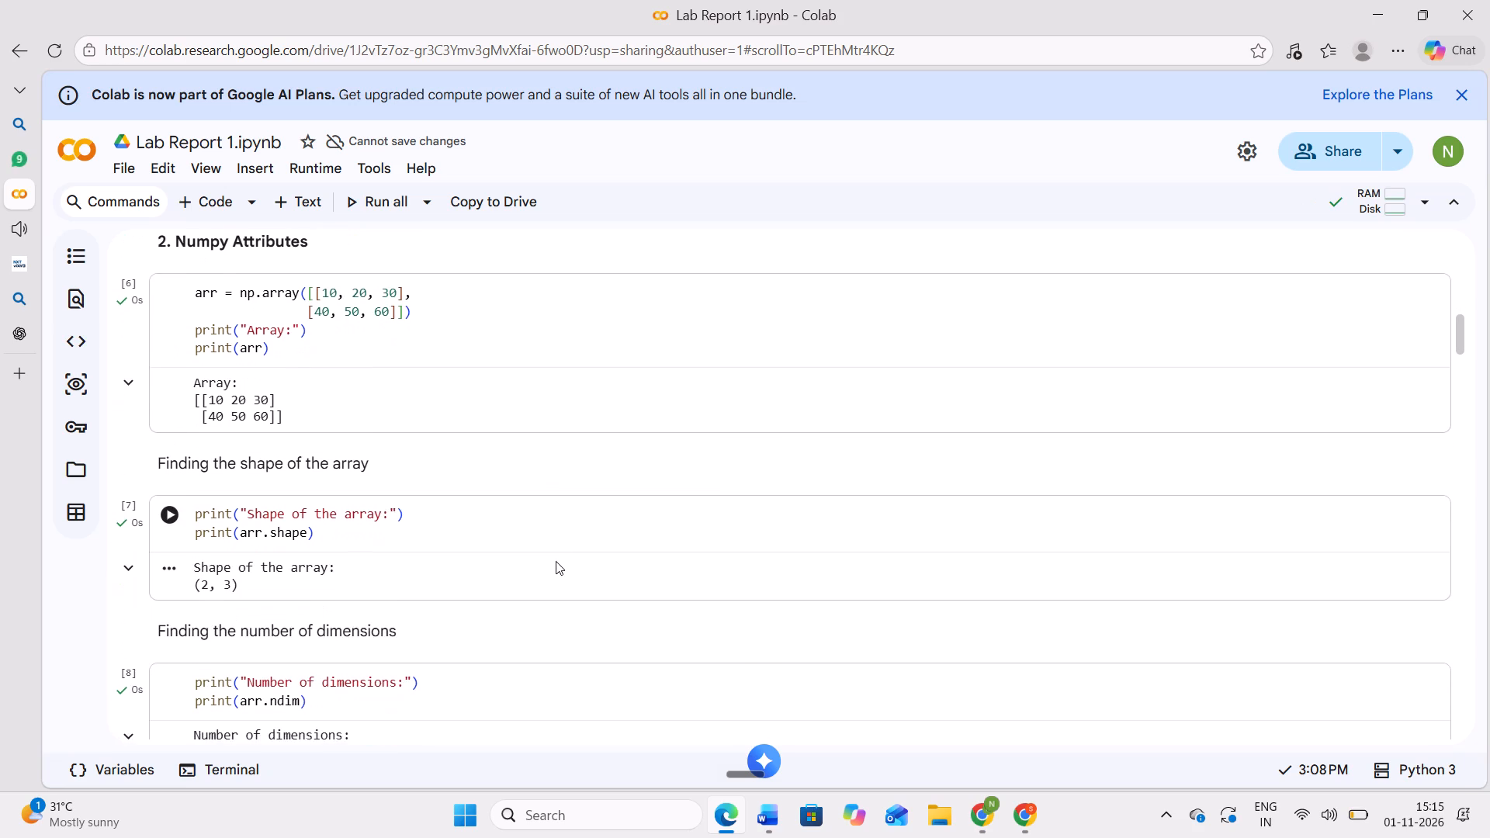
{"action": "scroll", "coordinate": [556, 561], "scroll_direction": "down", "scroll_amount": 2}
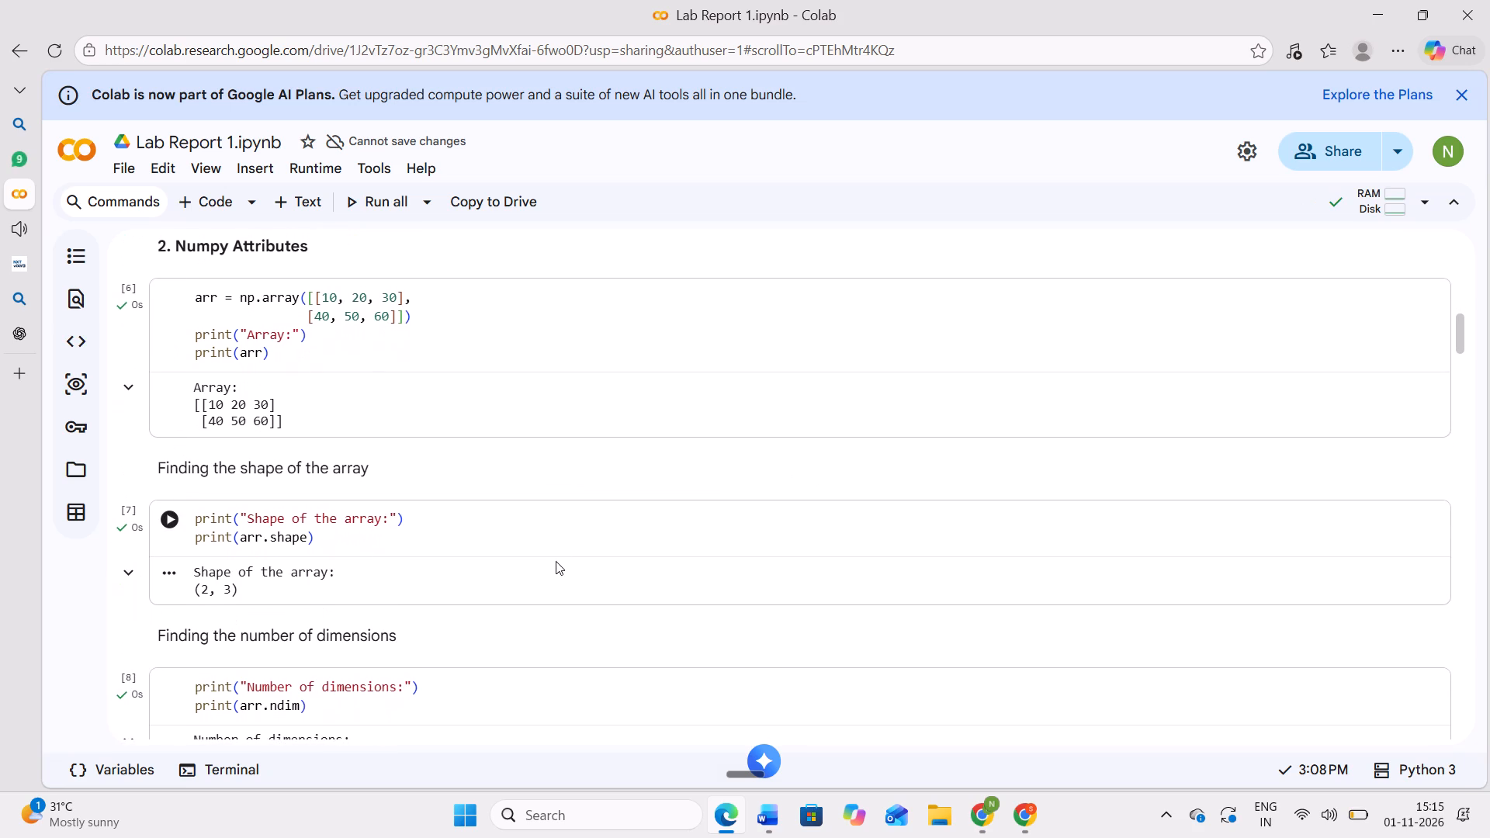
{"action": "key", "text": "Print"}
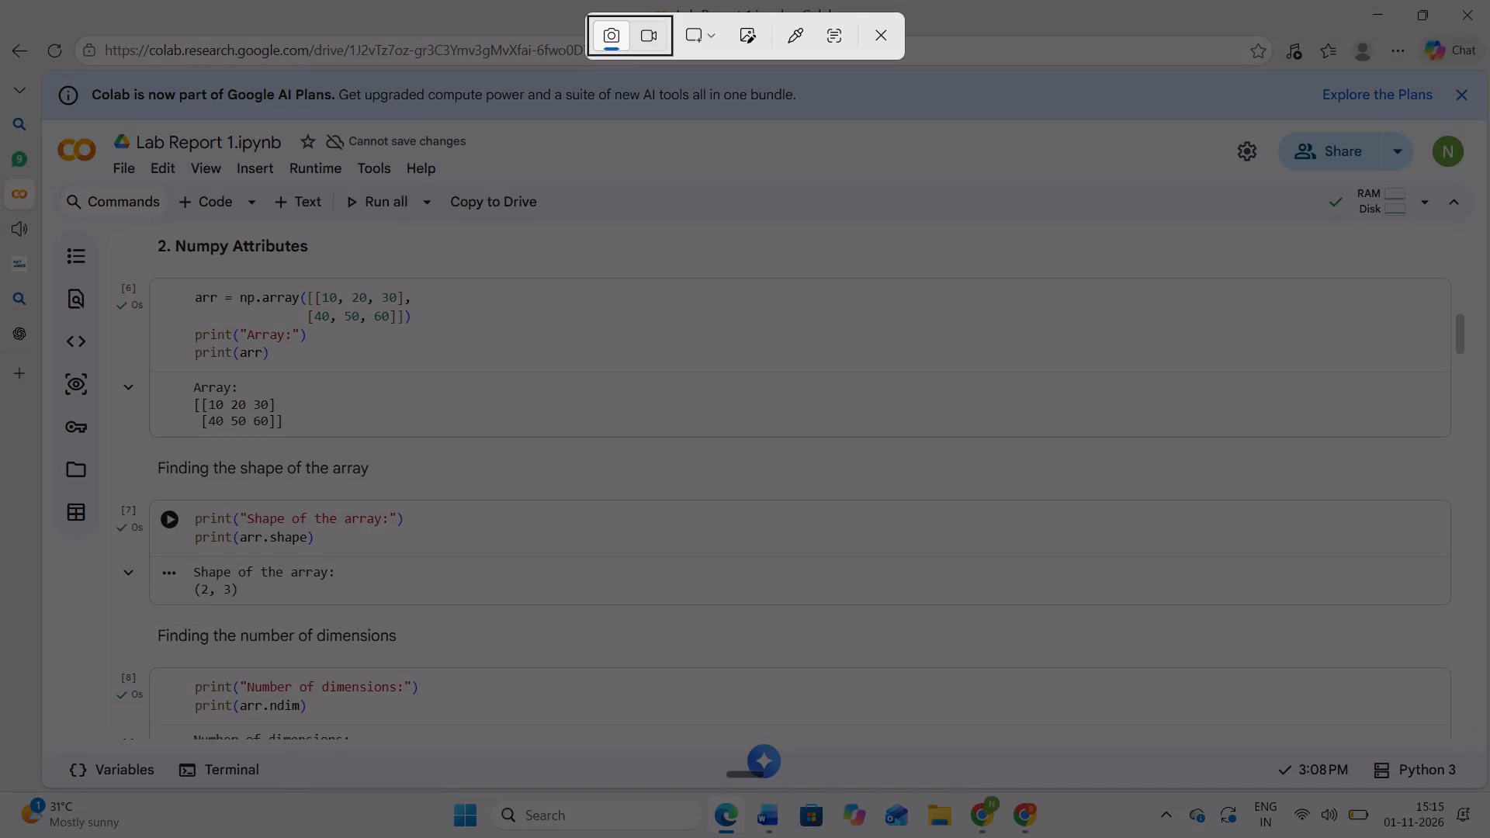
{"action": "left_click_drag", "start_coordinate": [39, 74], "coordinate": [787, 656]}
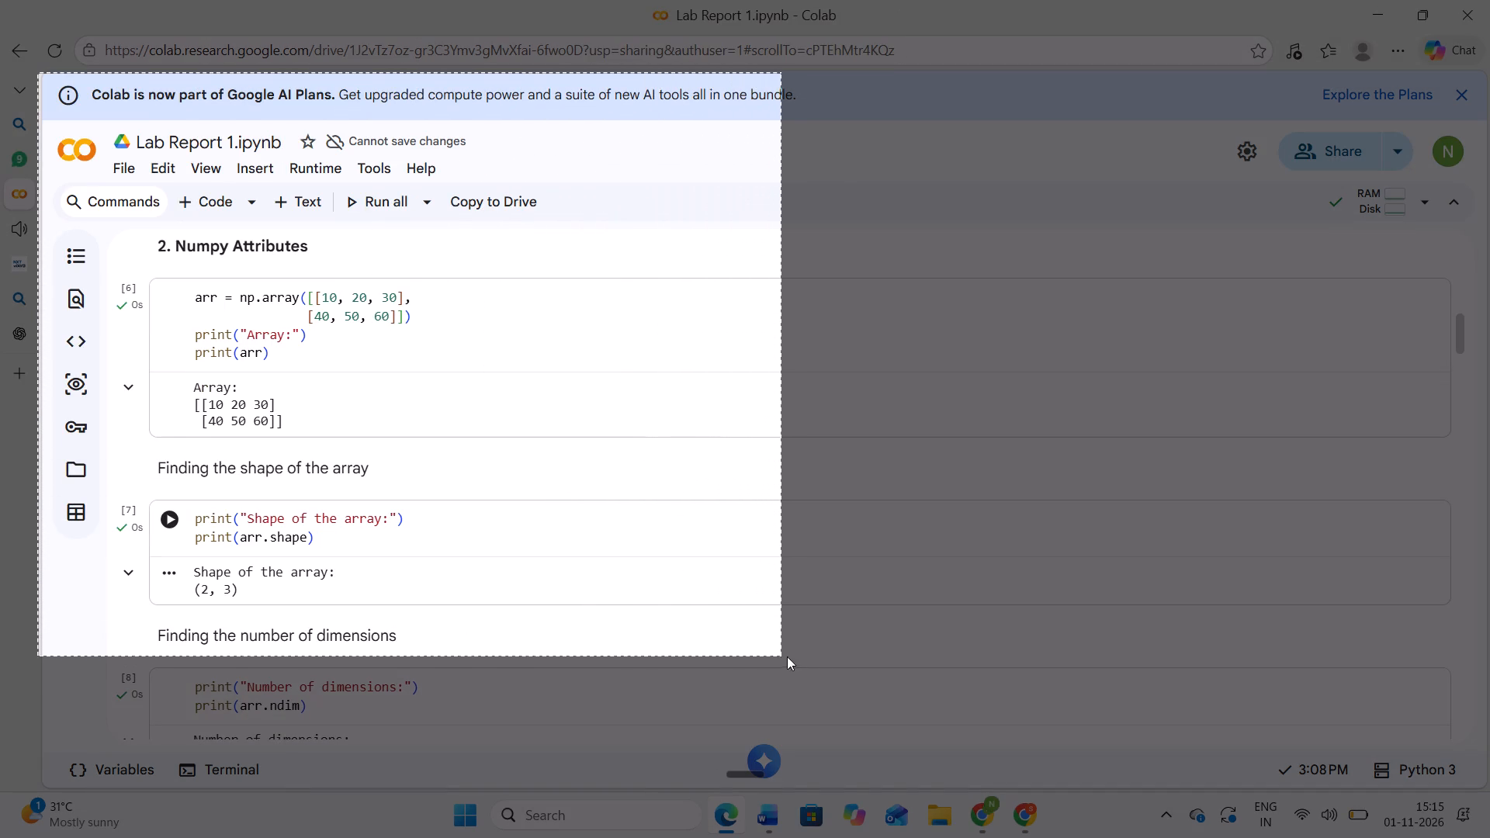
{"action": "left_click_drag", "start_coordinate": [787, 656], "coordinate": [1063, 719]}
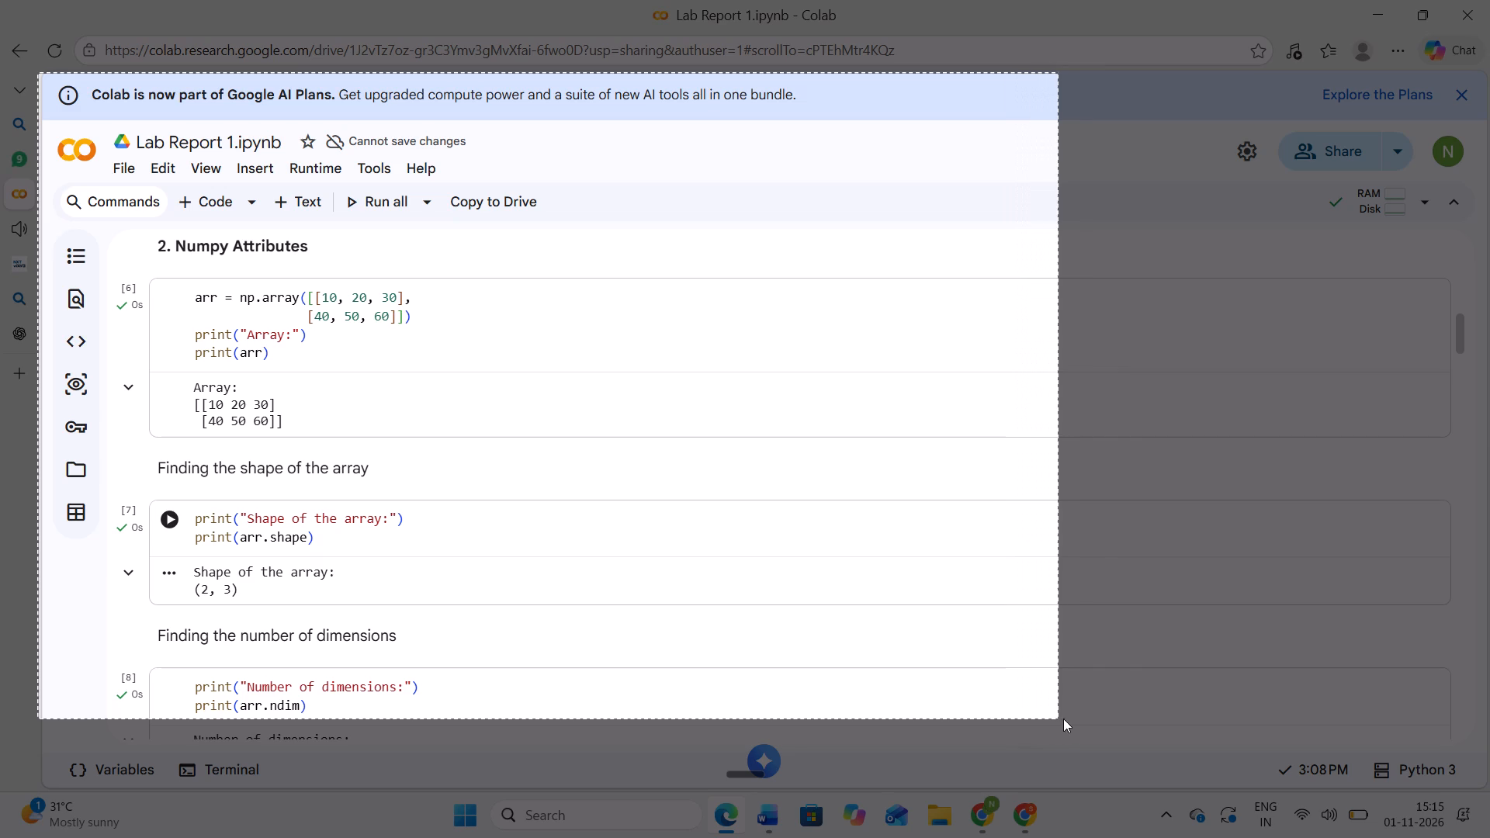
{"action": "left_click_drag", "start_coordinate": [1063, 719], "coordinate": [1321, 734]}
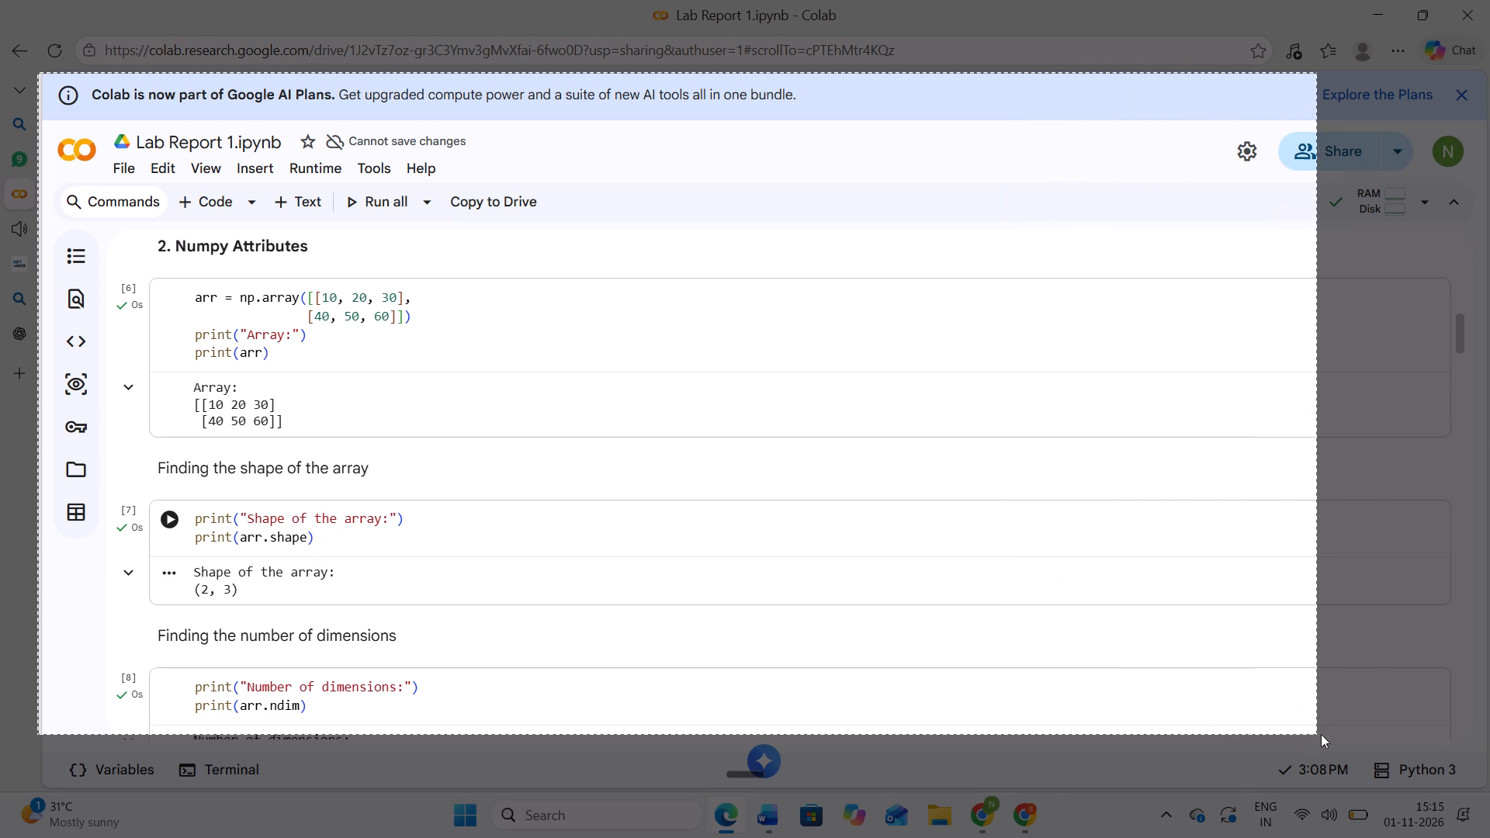
{"action": "left_click_drag", "start_coordinate": [1321, 734], "coordinate": [1489, 741]}
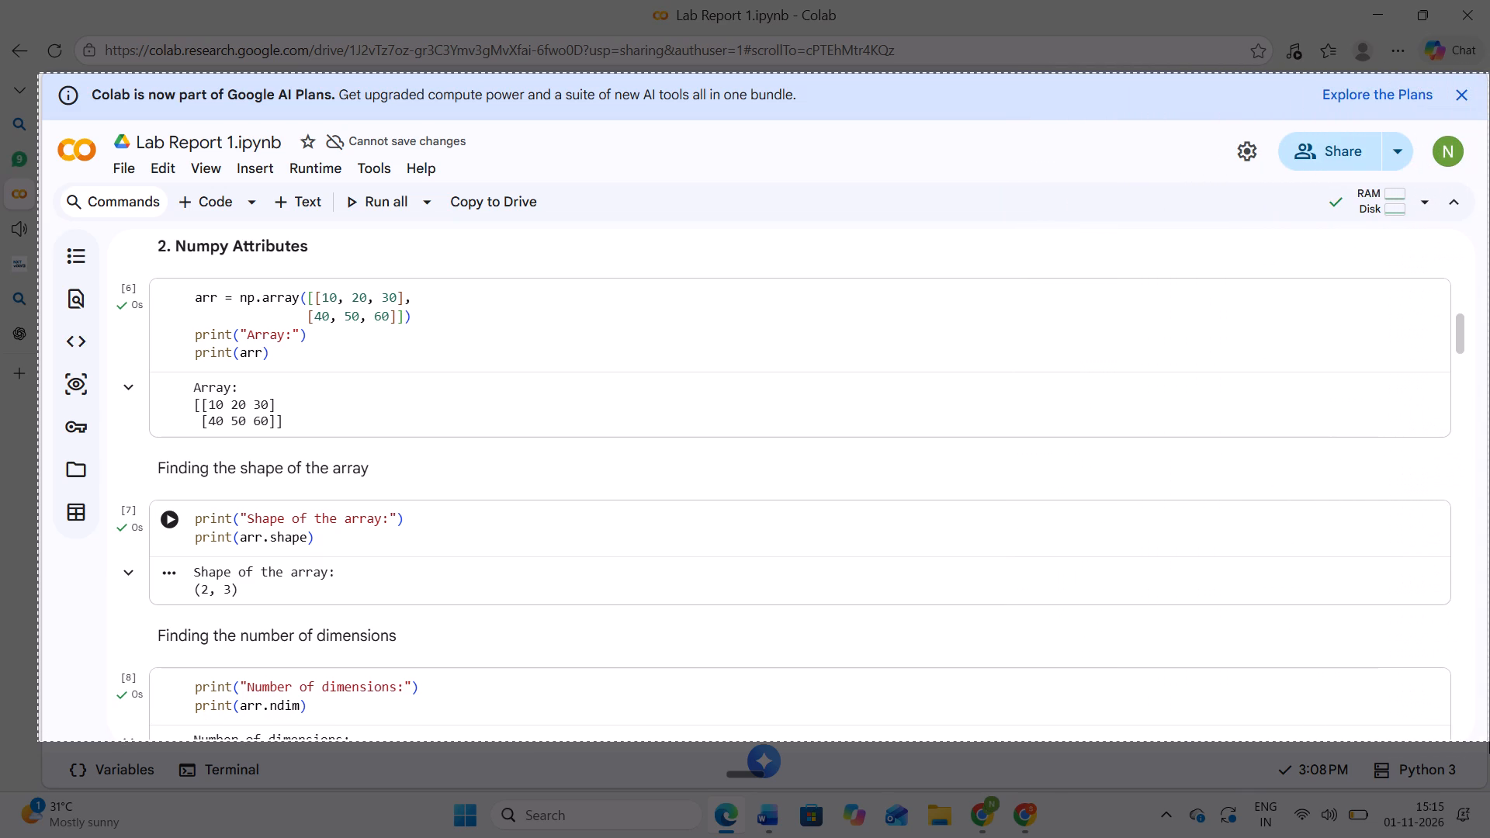
{"action": "left_click_drag", "start_coordinate": [1489, 741], "coordinate": [1489, 739]}
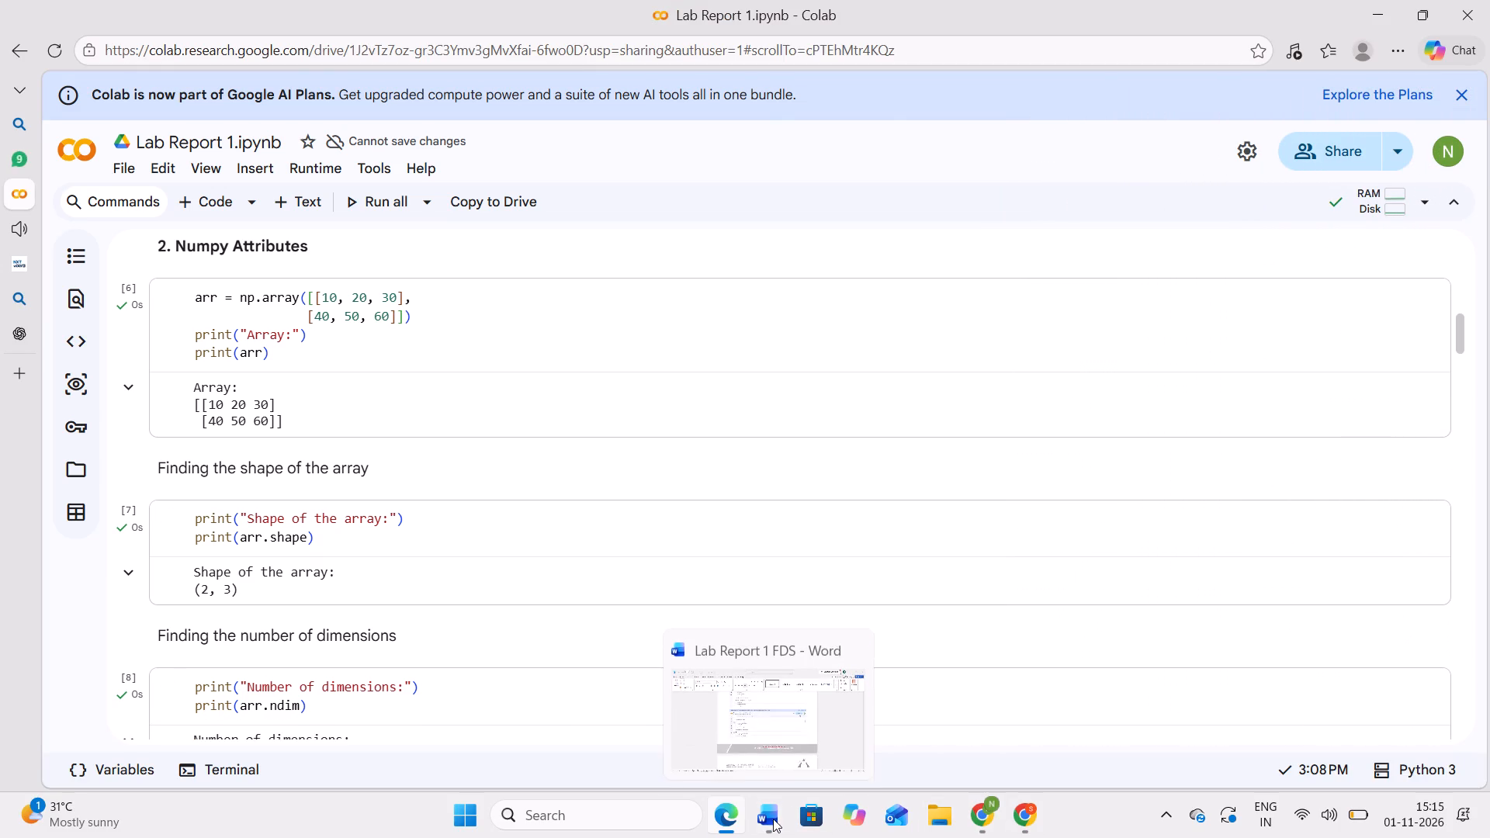
Return to the Word report and replace the first dark-themed screenshot under "2. Numpy Attributes" with the new capture.
{"action": "left_click", "coordinate": [767, 764]}
{"action": "scroll", "coordinate": [740, 589], "scroll_direction": "down", "scroll_amount": 4}
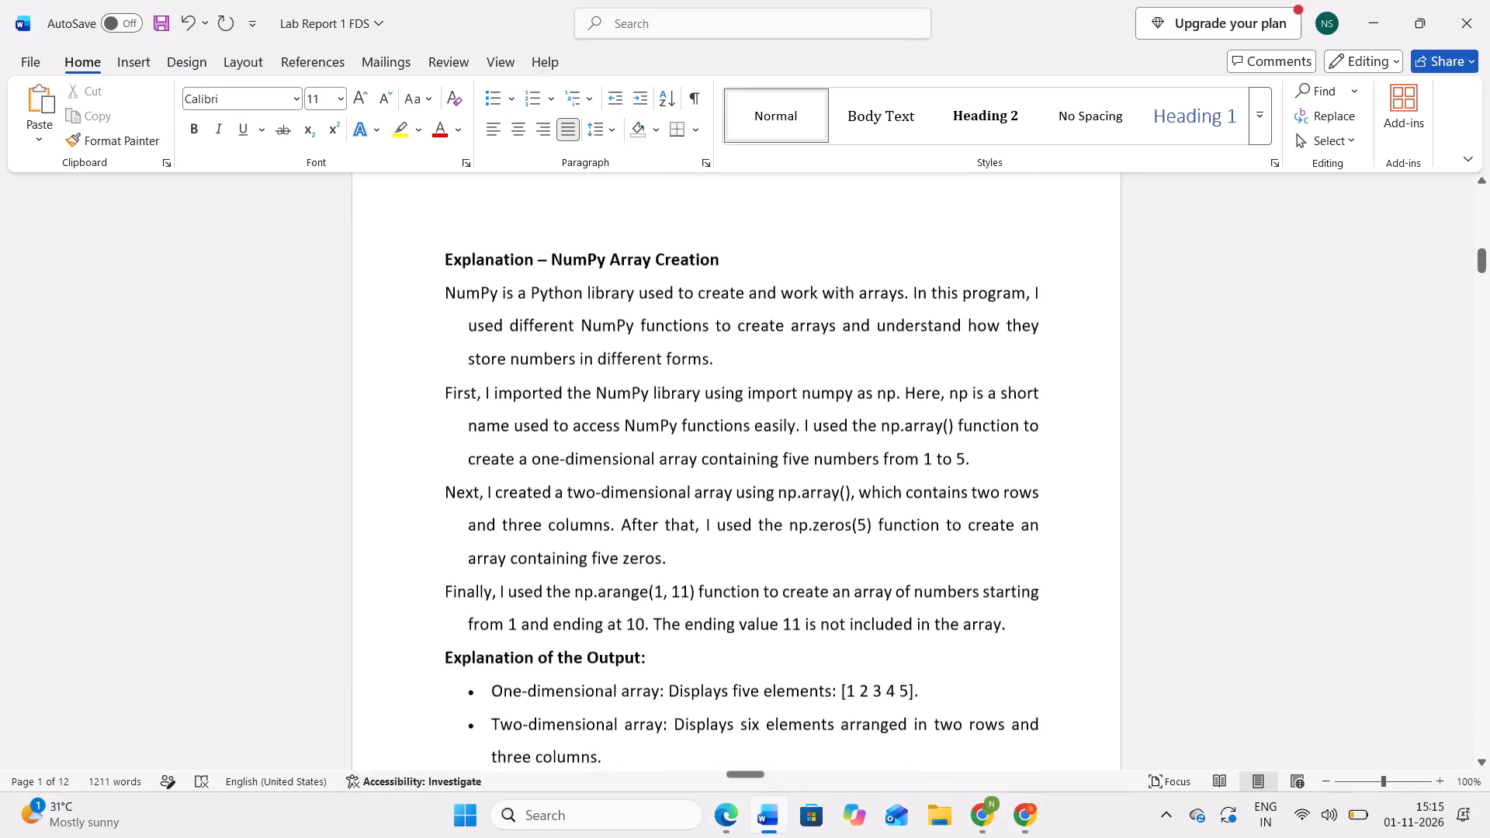
{"action": "scroll", "coordinate": [740, 589], "scroll_direction": "down", "scroll_amount": 5}
{"action": "left_click", "coordinate": [670, 573]}
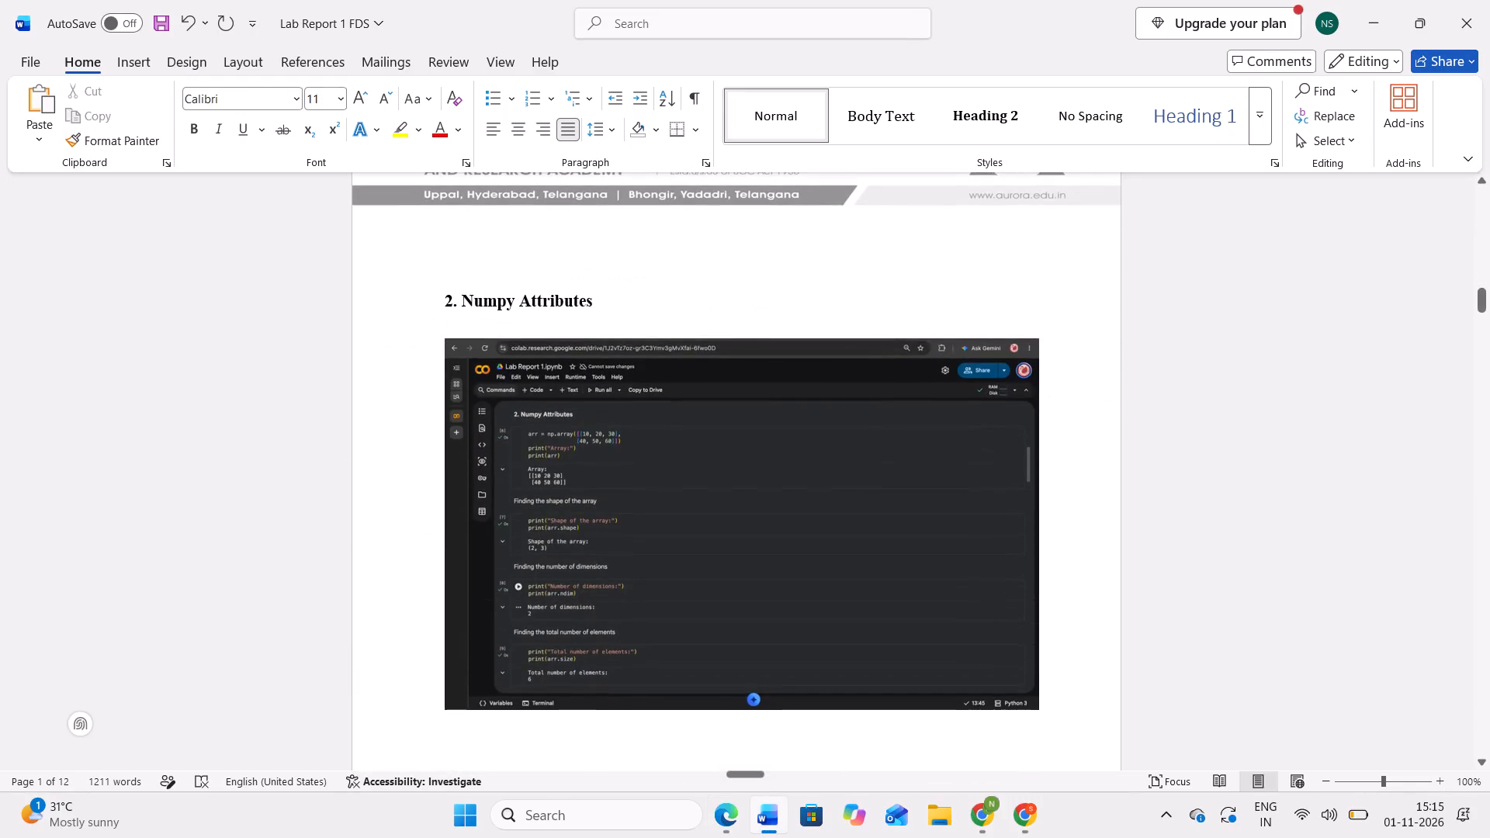
{"action": "key", "text": "BackSpace"}
{"action": "key", "text": "ctrl+v"}
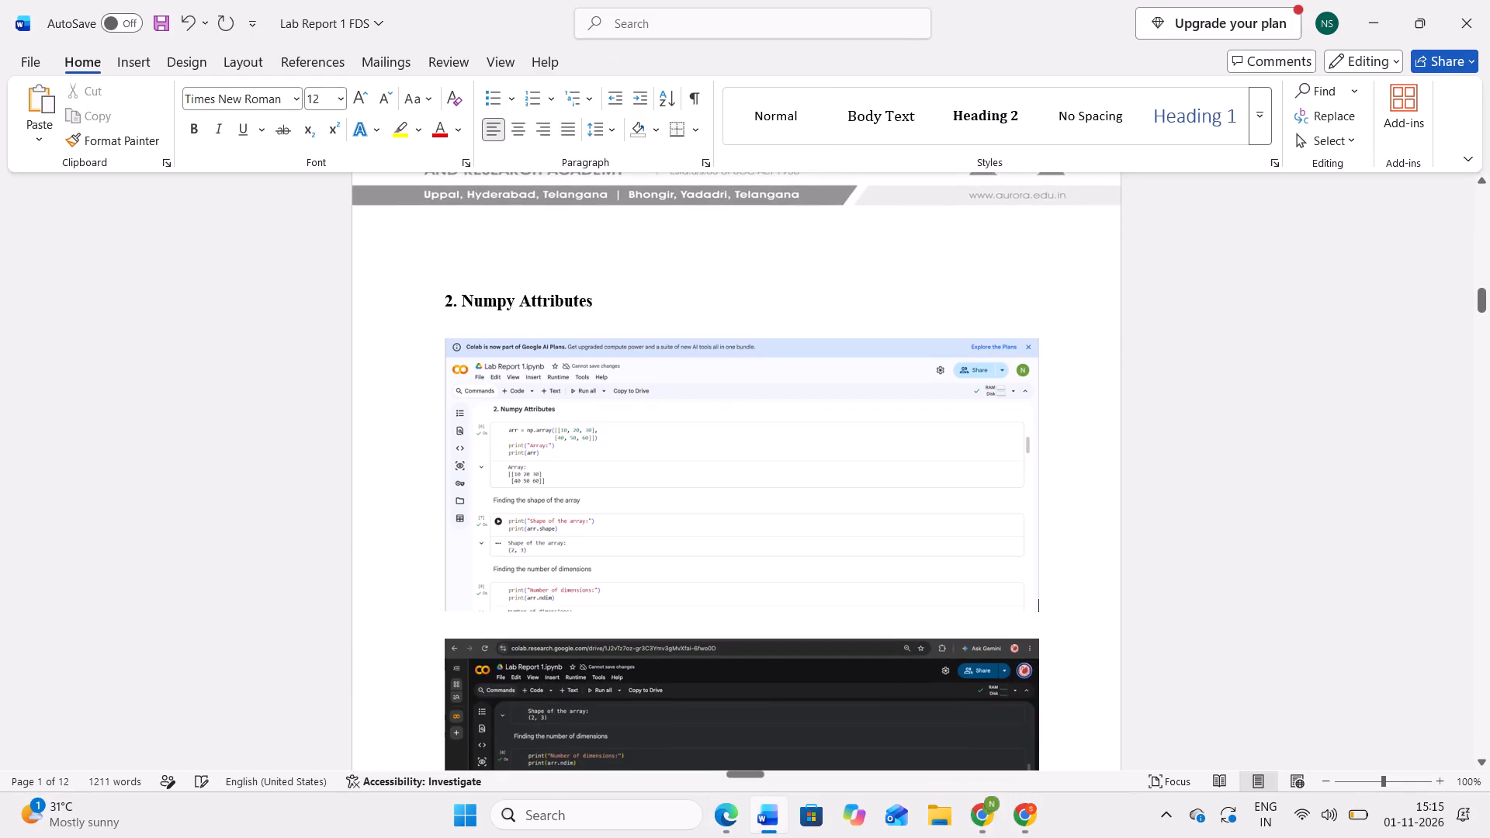
Switch to the Colab notebook in Edge and capture the page from "Finding the number of dimensions" through the data type output.
{"action": "left_click", "coordinate": [703, 753]}
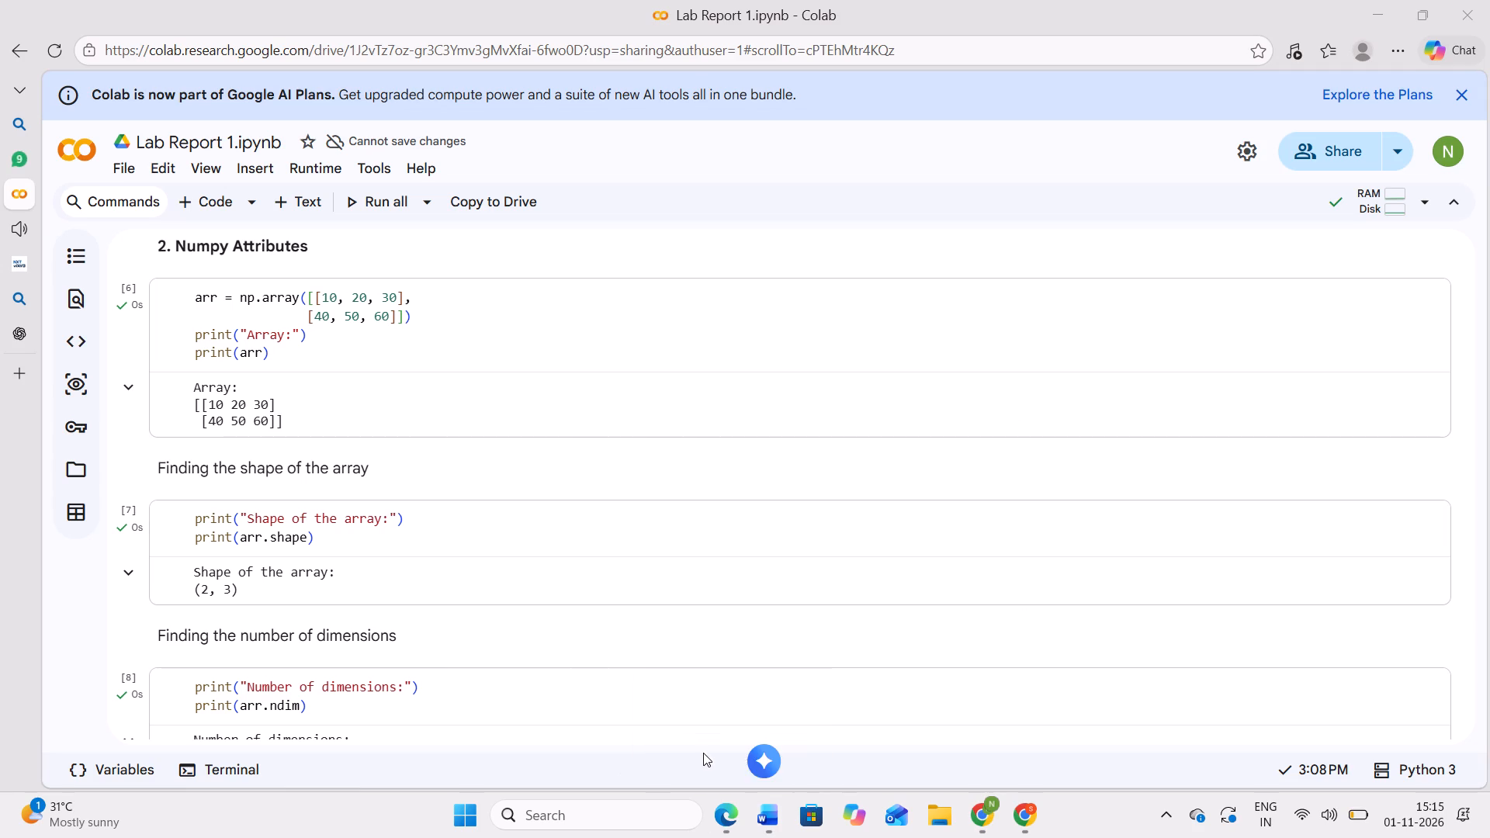
{"action": "scroll", "coordinate": [673, 561], "scroll_direction": "down", "scroll_amount": 2}
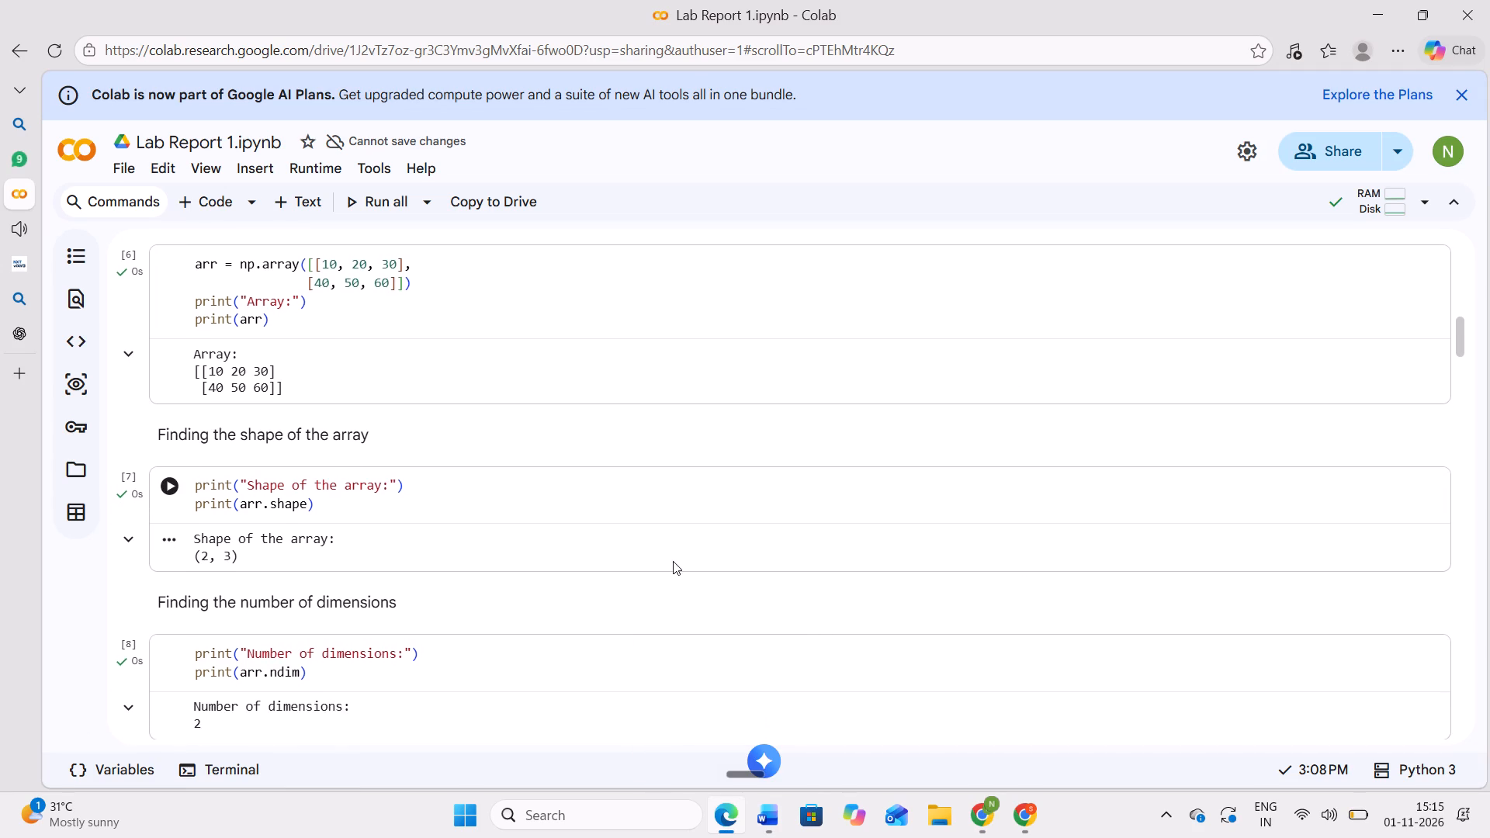
{"action": "scroll", "coordinate": [673, 561], "scroll_direction": "down", "scroll_amount": 3}
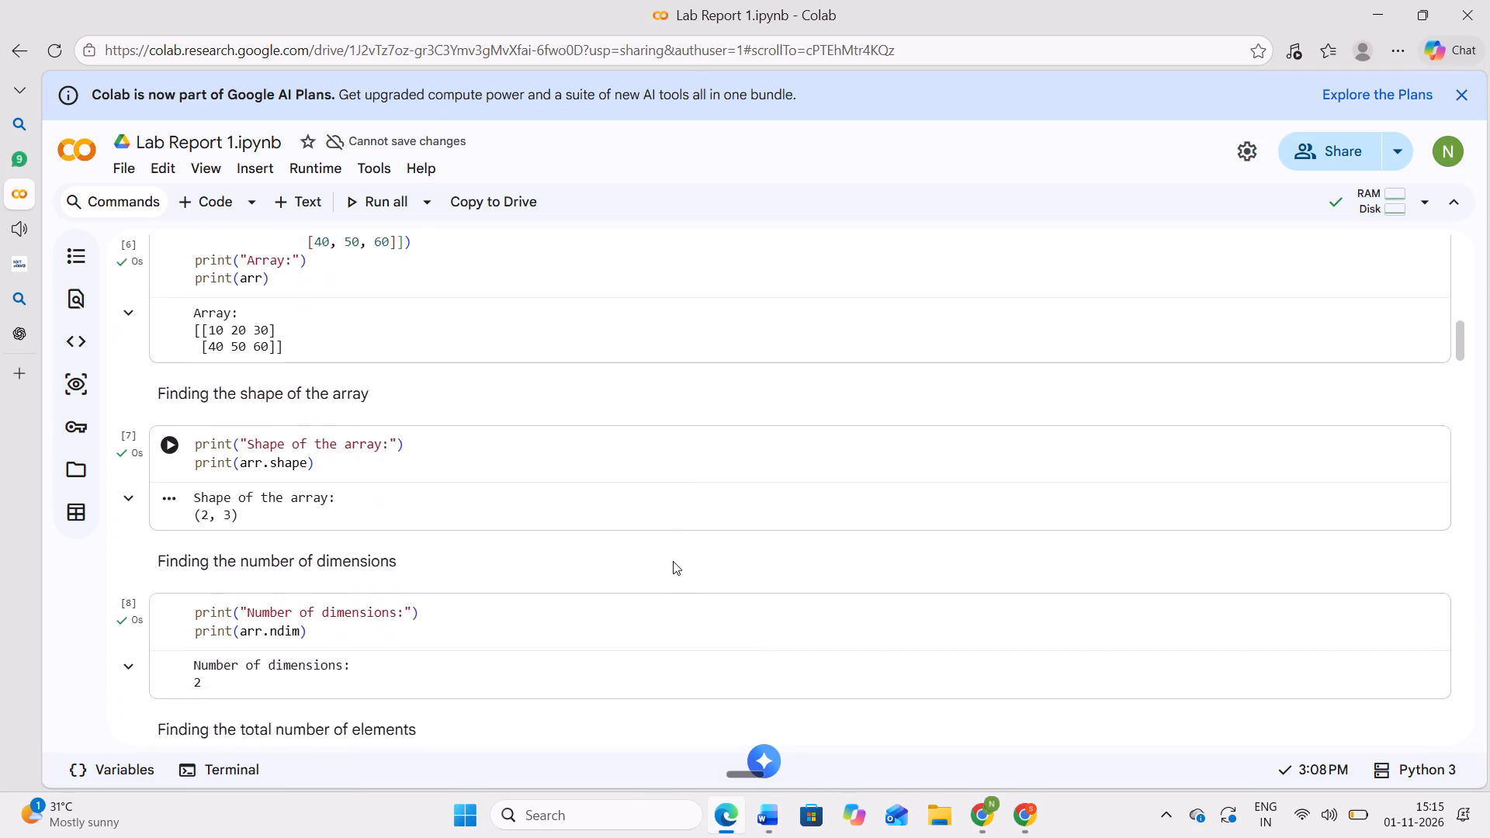
{"action": "scroll", "coordinate": [673, 561], "scroll_direction": "down", "scroll_amount": 3}
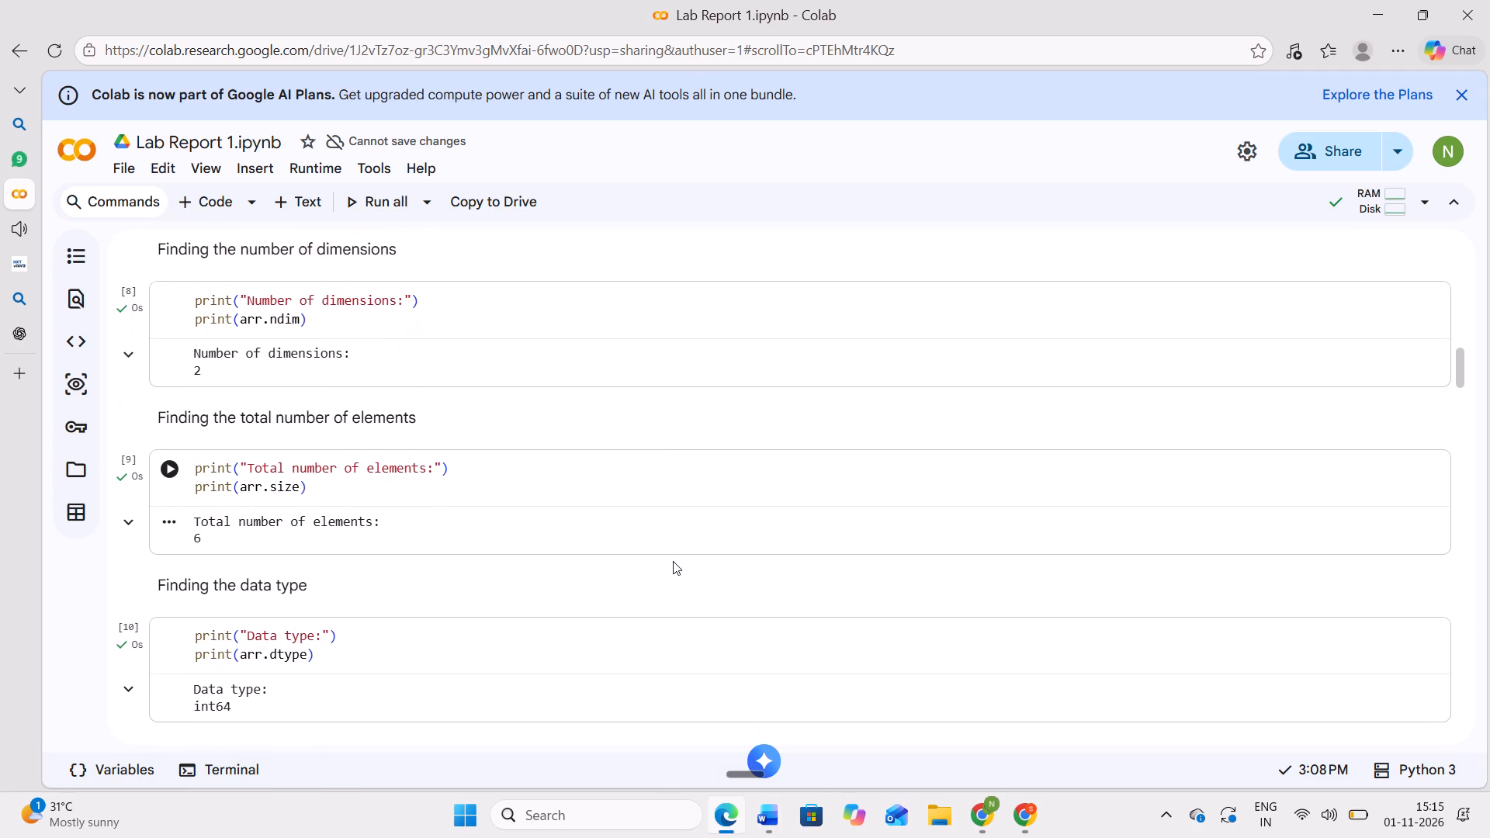
{"action": "scroll", "coordinate": [673, 561], "scroll_direction": "down", "scroll_amount": 1}
{"action": "key", "text": "Print"}
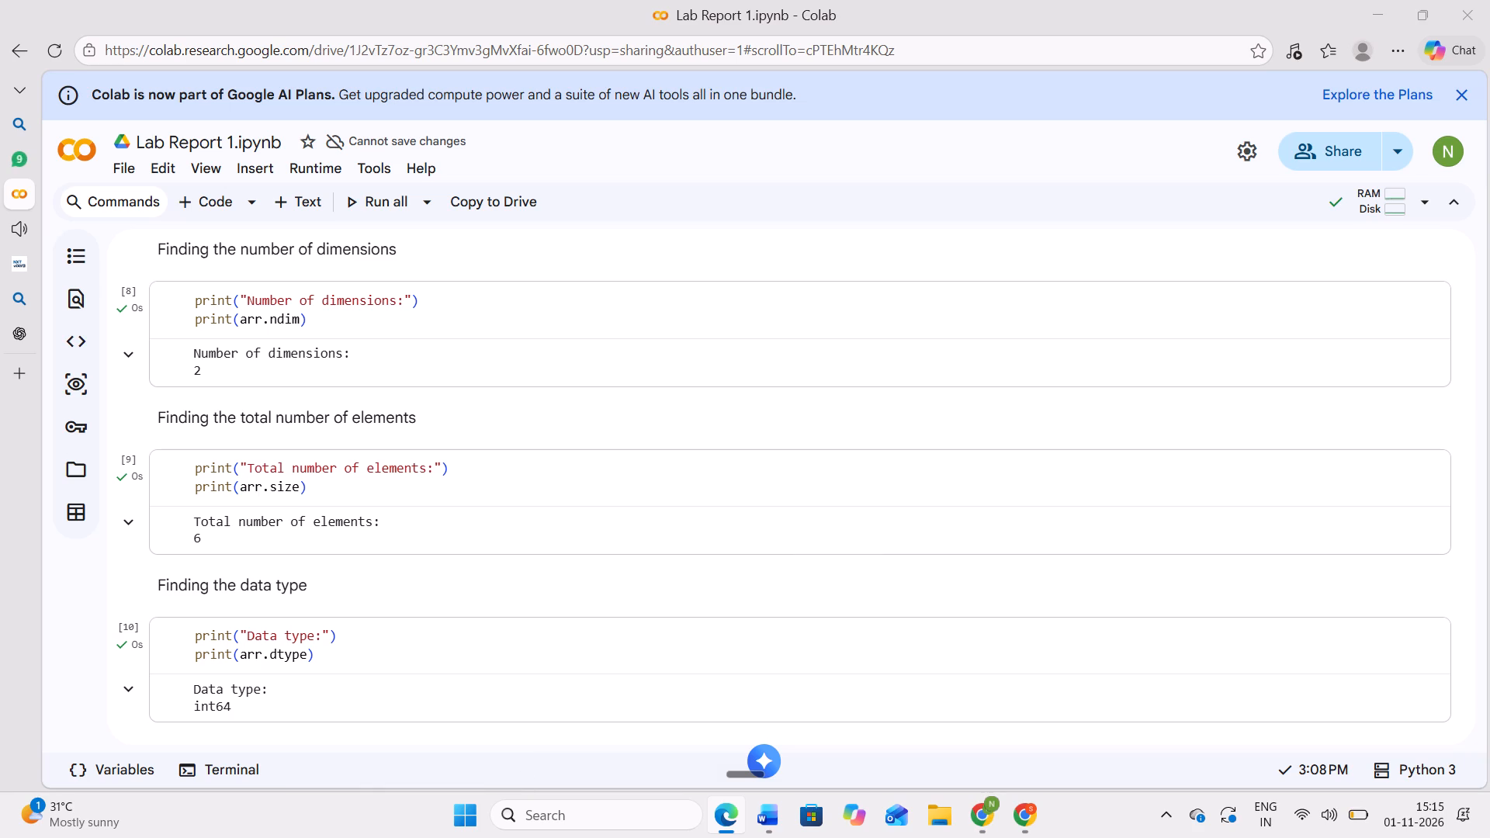
{"action": "left_click_drag", "start_coordinate": [37, 66], "coordinate": [755, 746]}
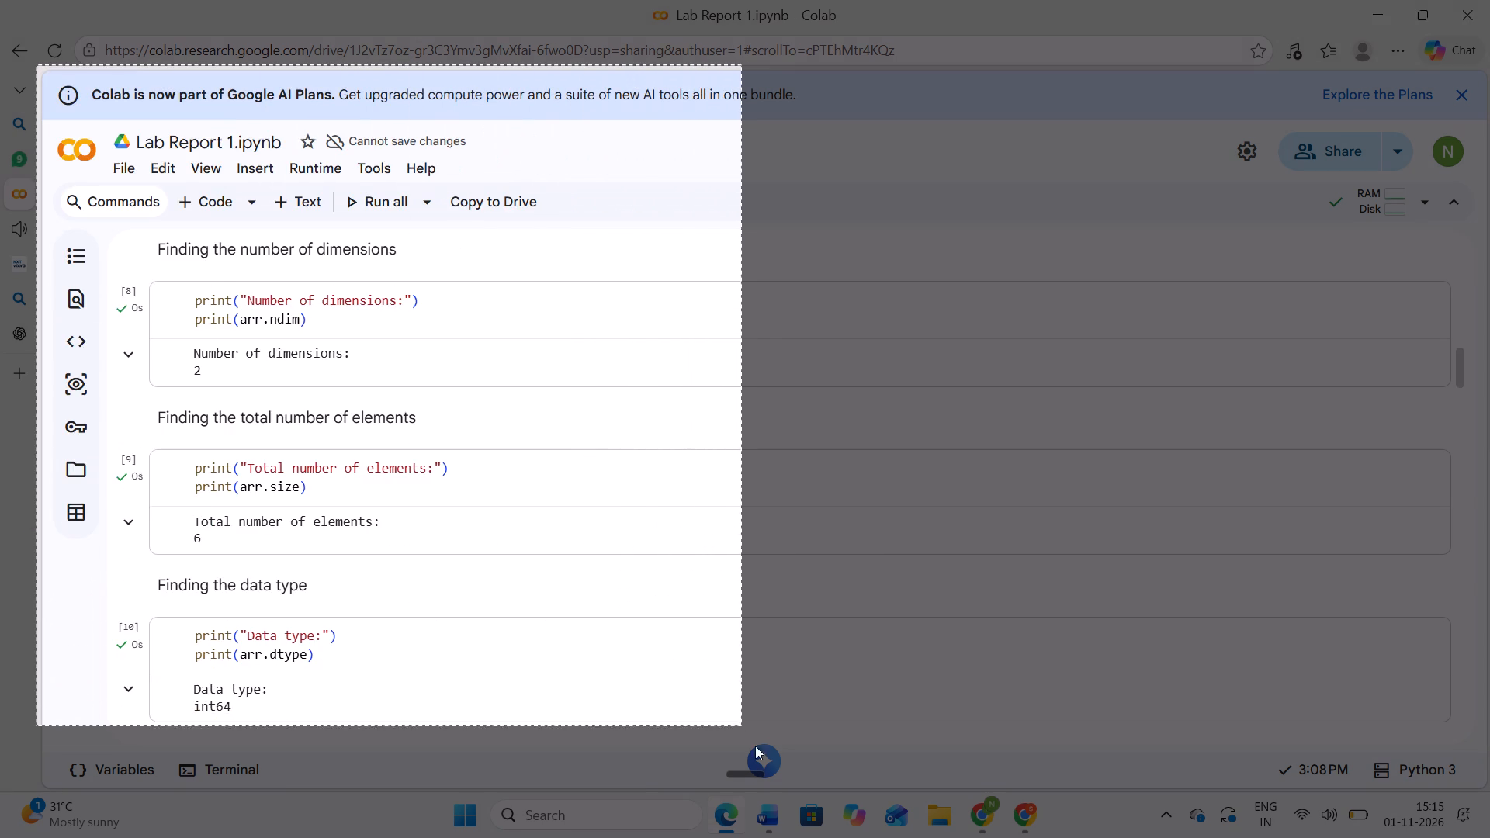
{"action": "left_click_drag", "start_coordinate": [755, 746], "coordinate": [891, 745]}
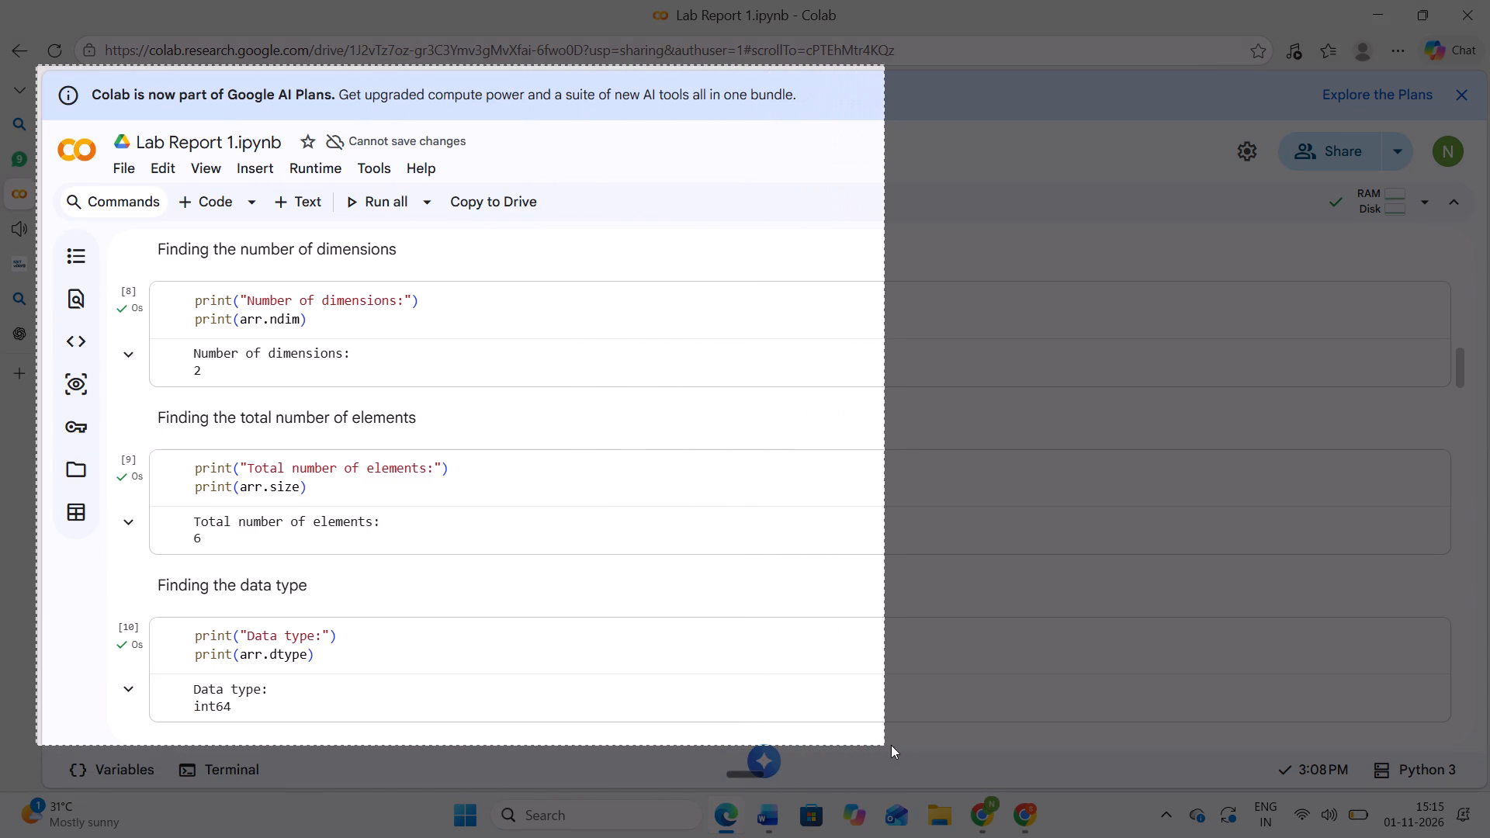
{"action": "left_click_drag", "start_coordinate": [891, 745], "coordinate": [1140, 739]}
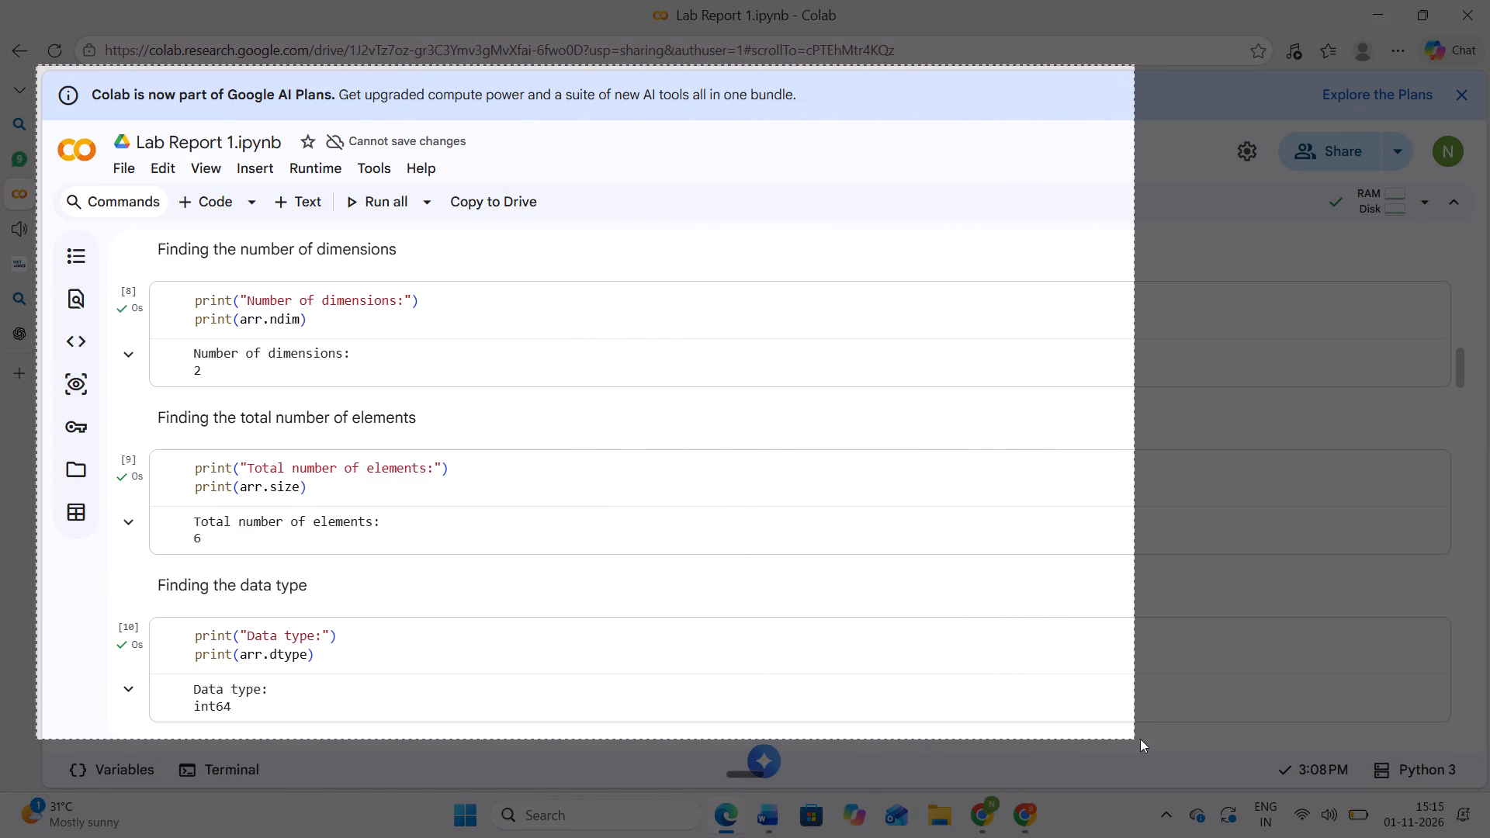
{"action": "left_click_drag", "start_coordinate": [1140, 739], "coordinate": [1399, 739]}
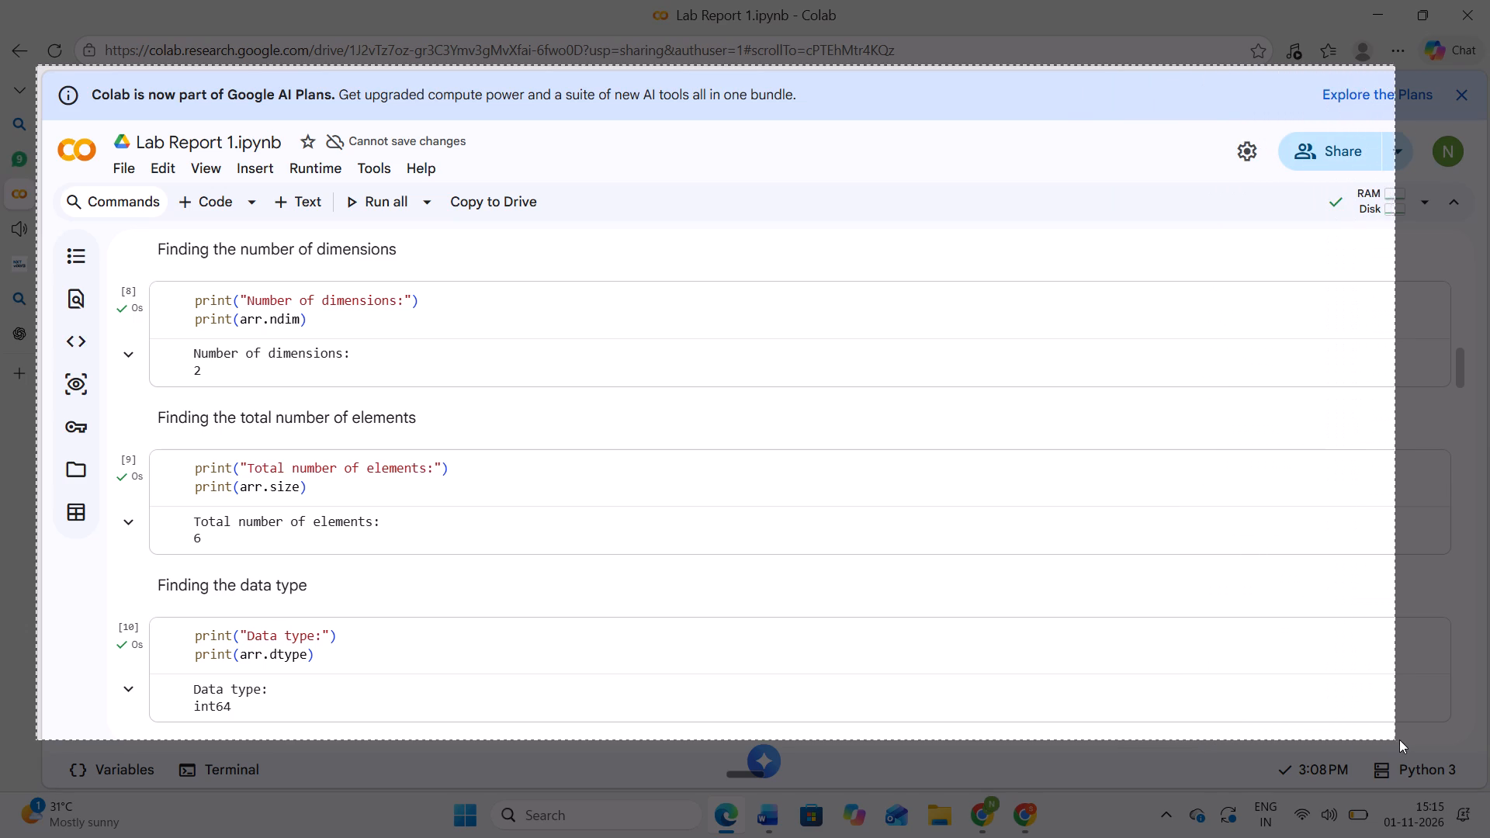
{"action": "left_click_drag", "start_coordinate": [1399, 739], "coordinate": [1489, 739]}
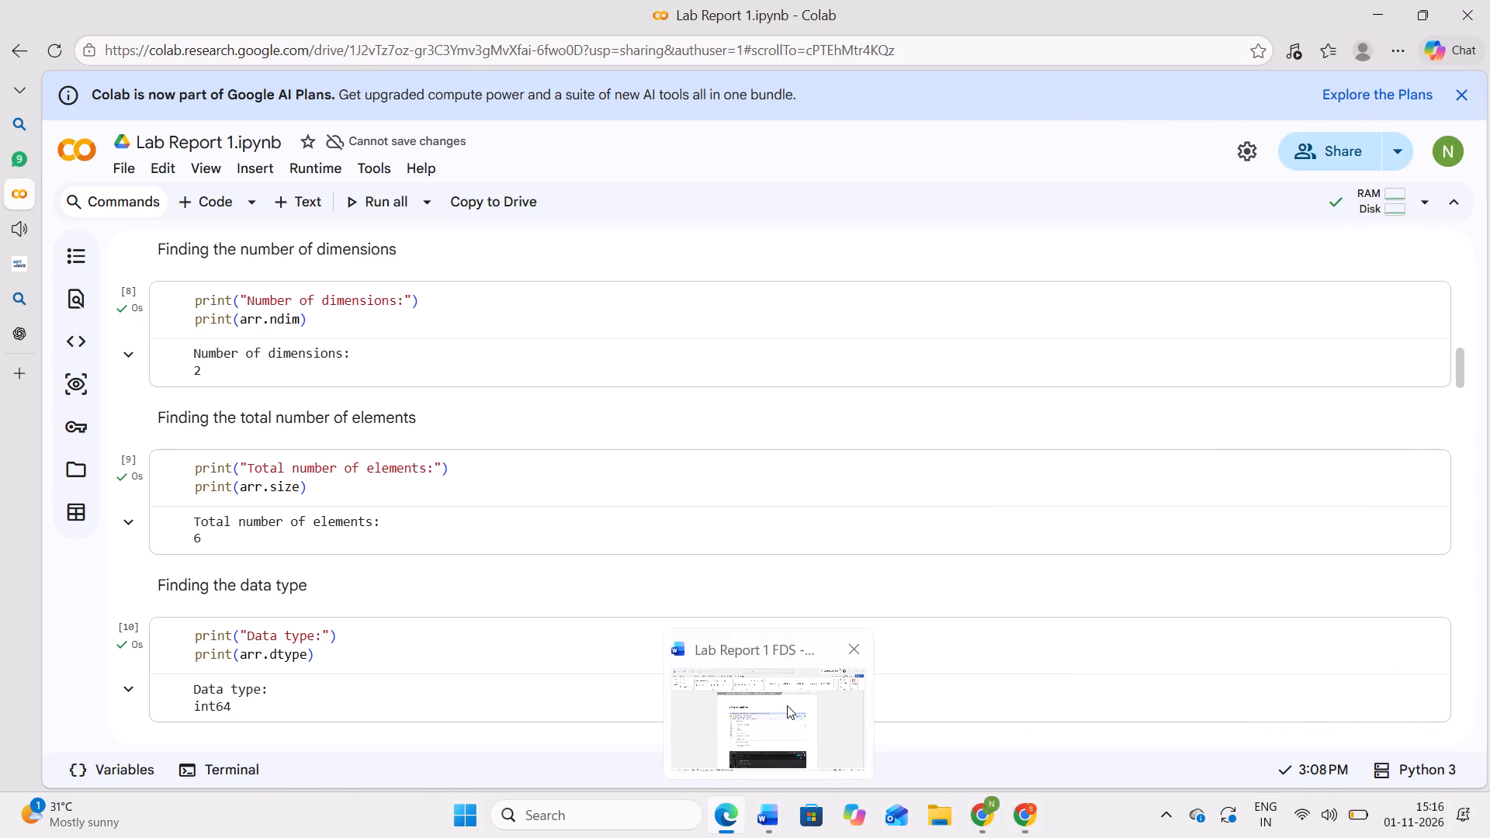
Return to the Word report and replace the remaining dark-themed screenshot above "Explanation – NumPy Attributes" with the new capture.
{"action": "left_click", "coordinate": [787, 705]}
{"action": "scroll", "coordinate": [787, 705], "scroll_direction": "down", "scroll_amount": 2}
{"action": "left_click", "coordinate": [771, 570]}
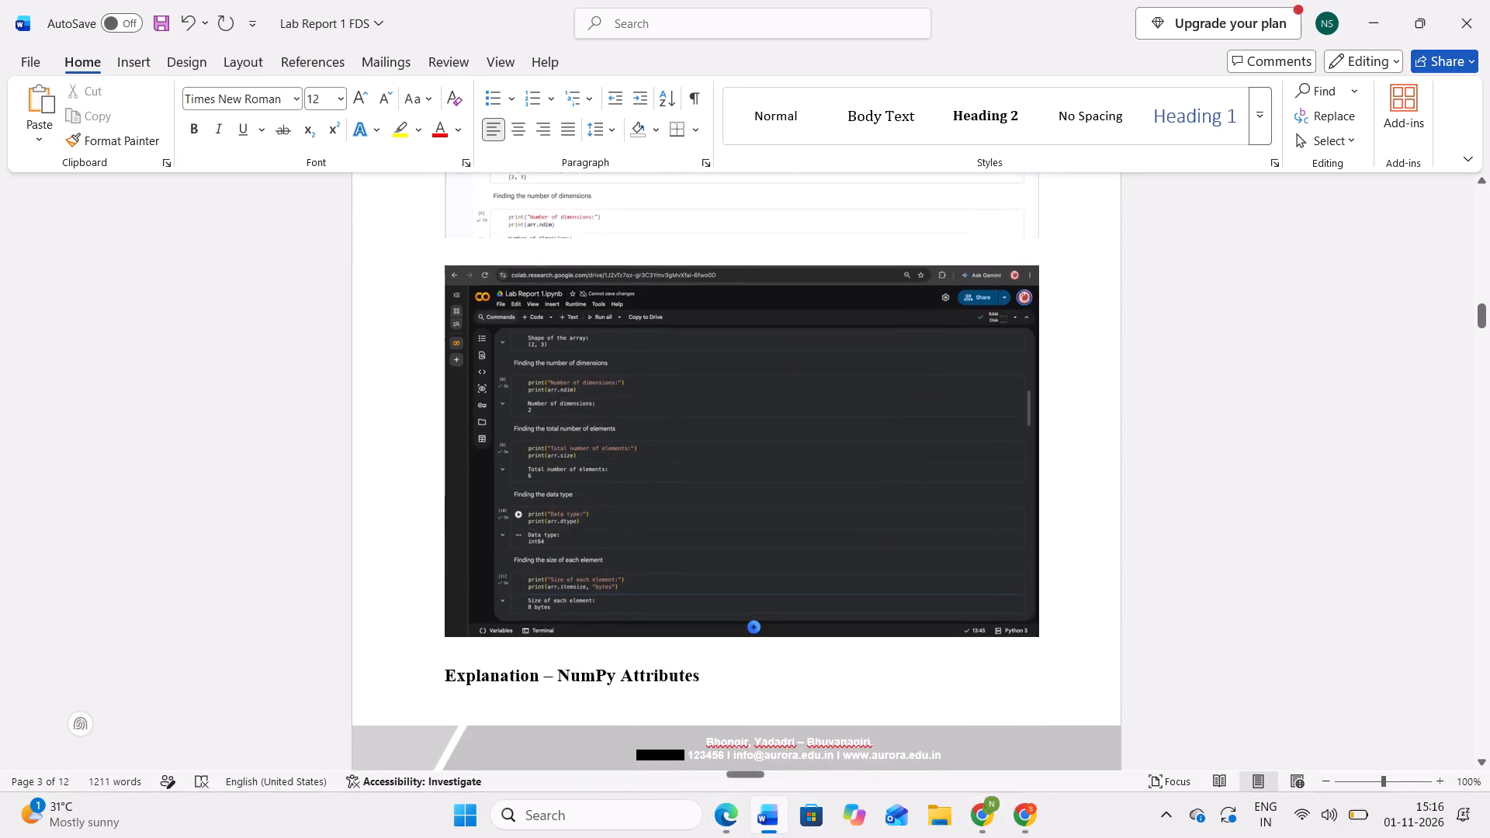
{"action": "key", "text": "BackSpace"}
{"action": "key", "text": "ctrl+v"}
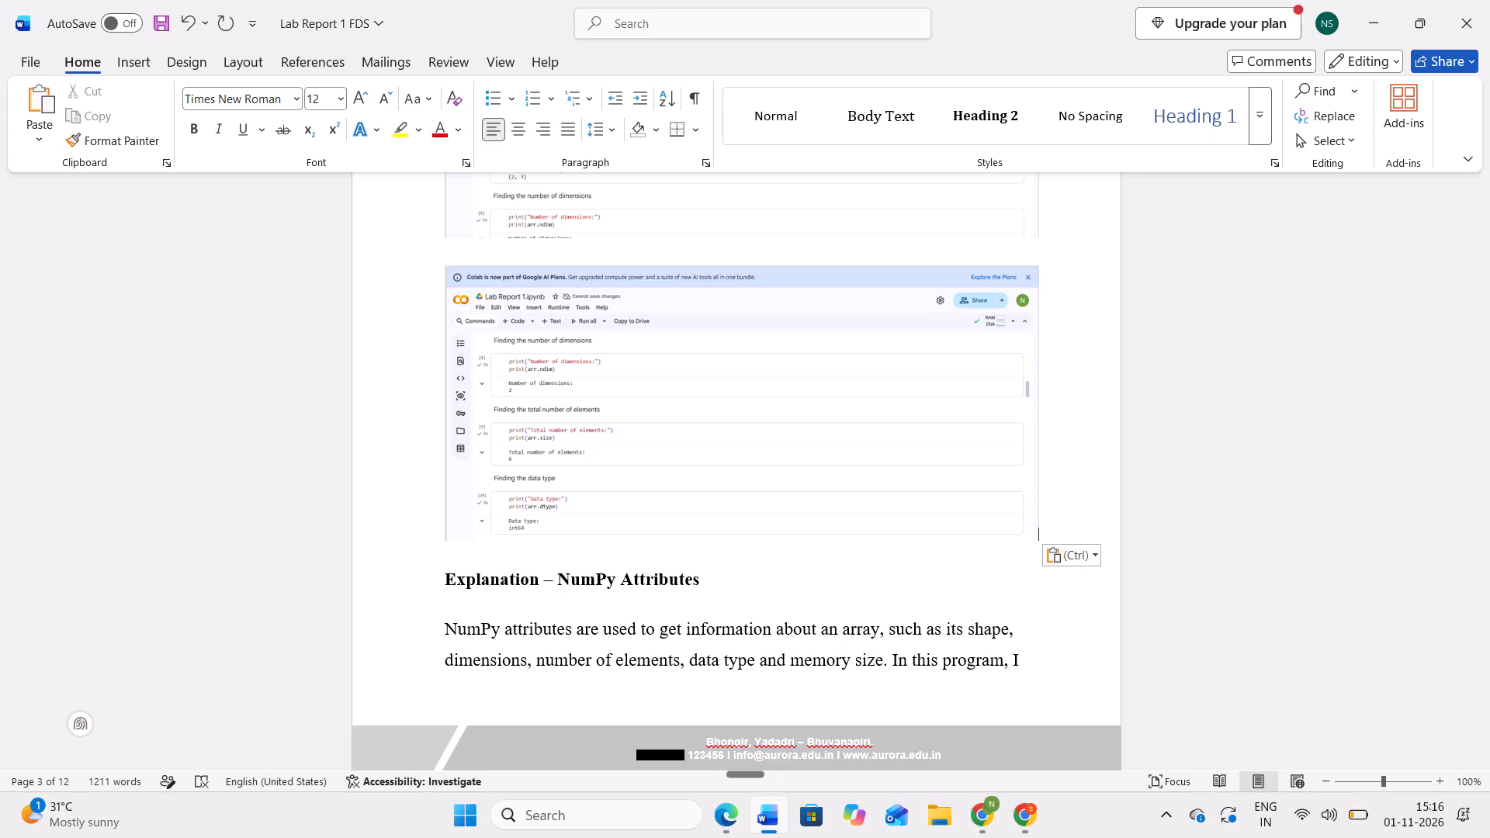
Look over the report's "3. Numpy Data Types" page, then review the Colab notebook in Edge from "2. Numpy Attributes" to the integer array cell.
{"action": "scroll", "coordinate": [771, 570], "scroll_direction": "down", "scroll_amount": 7}
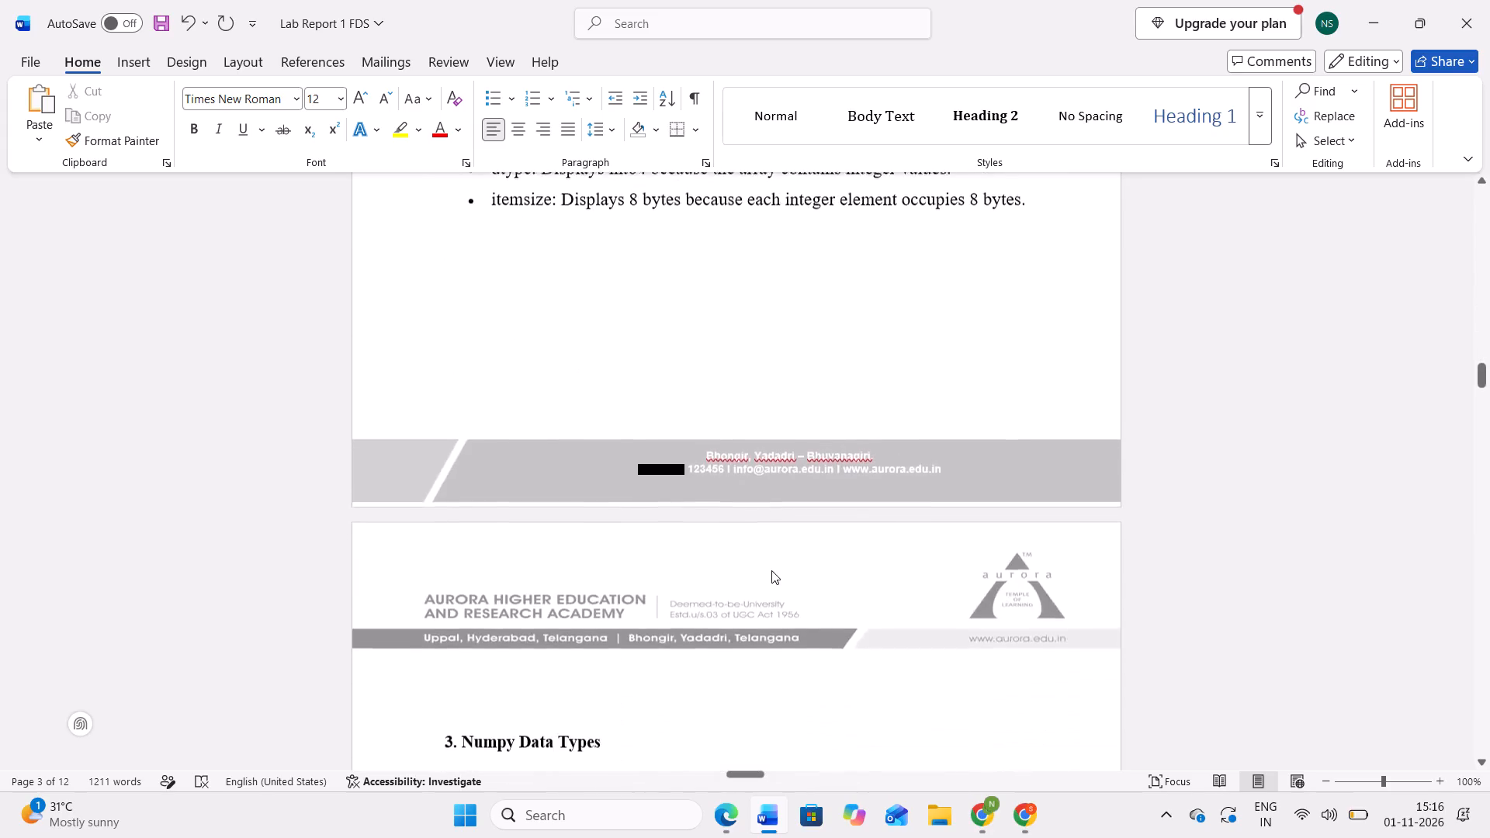
{"action": "scroll", "coordinate": [771, 570], "scroll_direction": "down", "scroll_amount": 5}
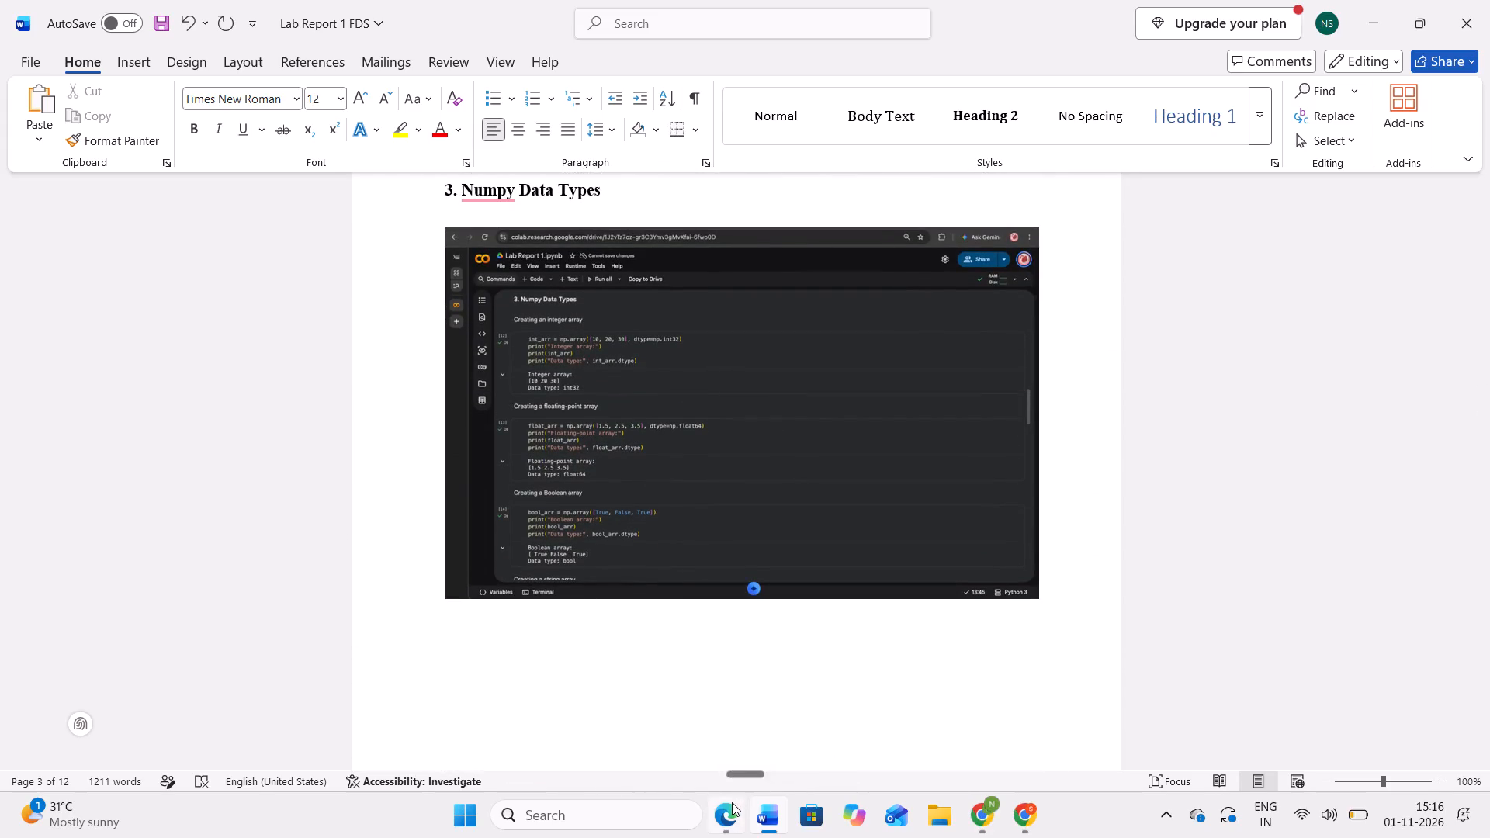
{"action": "left_click", "coordinate": [708, 742]}
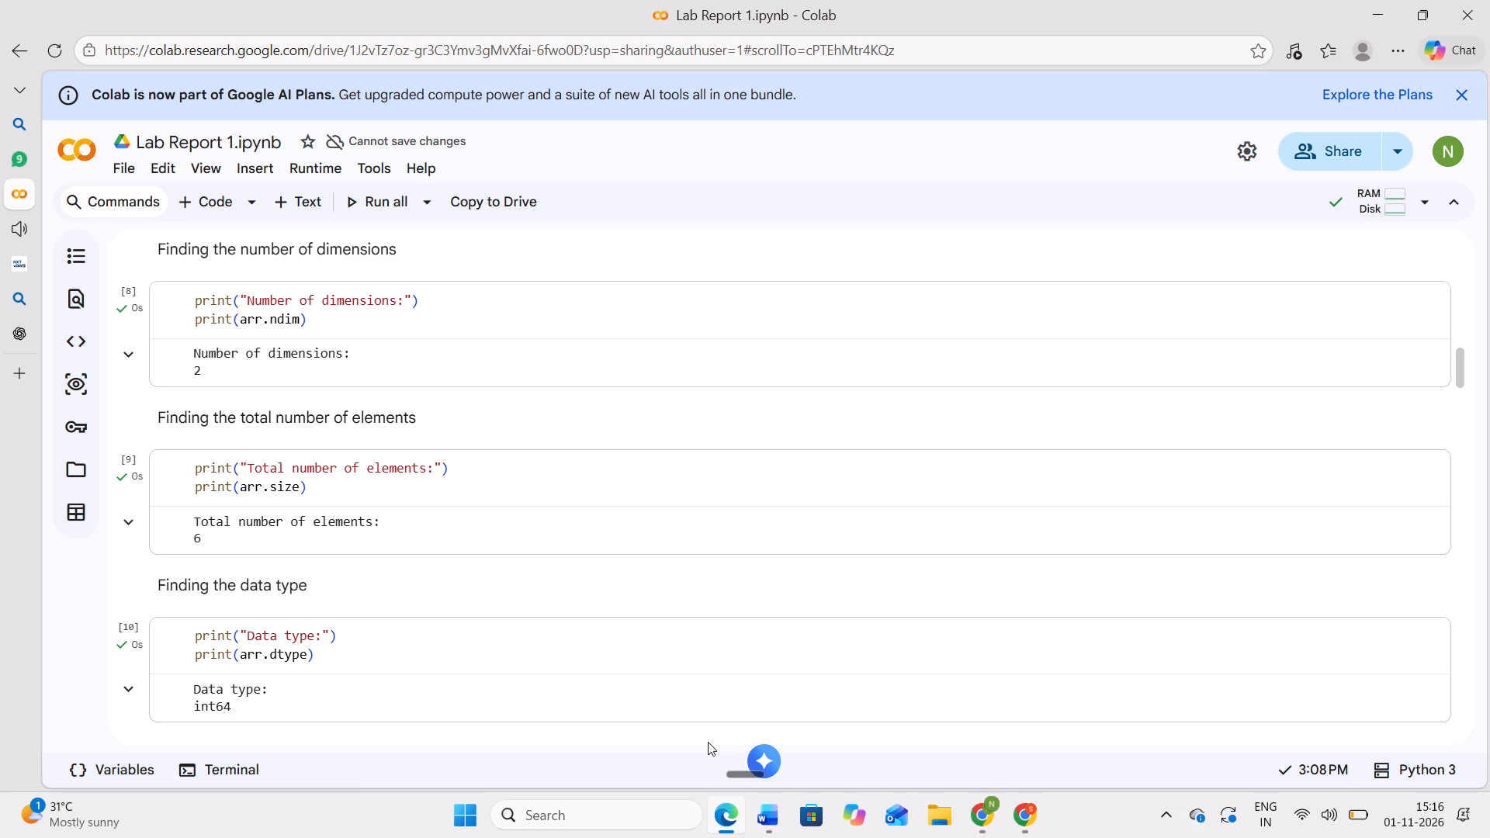
{"action": "scroll", "coordinate": [586, 556], "scroll_direction": "up", "scroll_amount": 6}
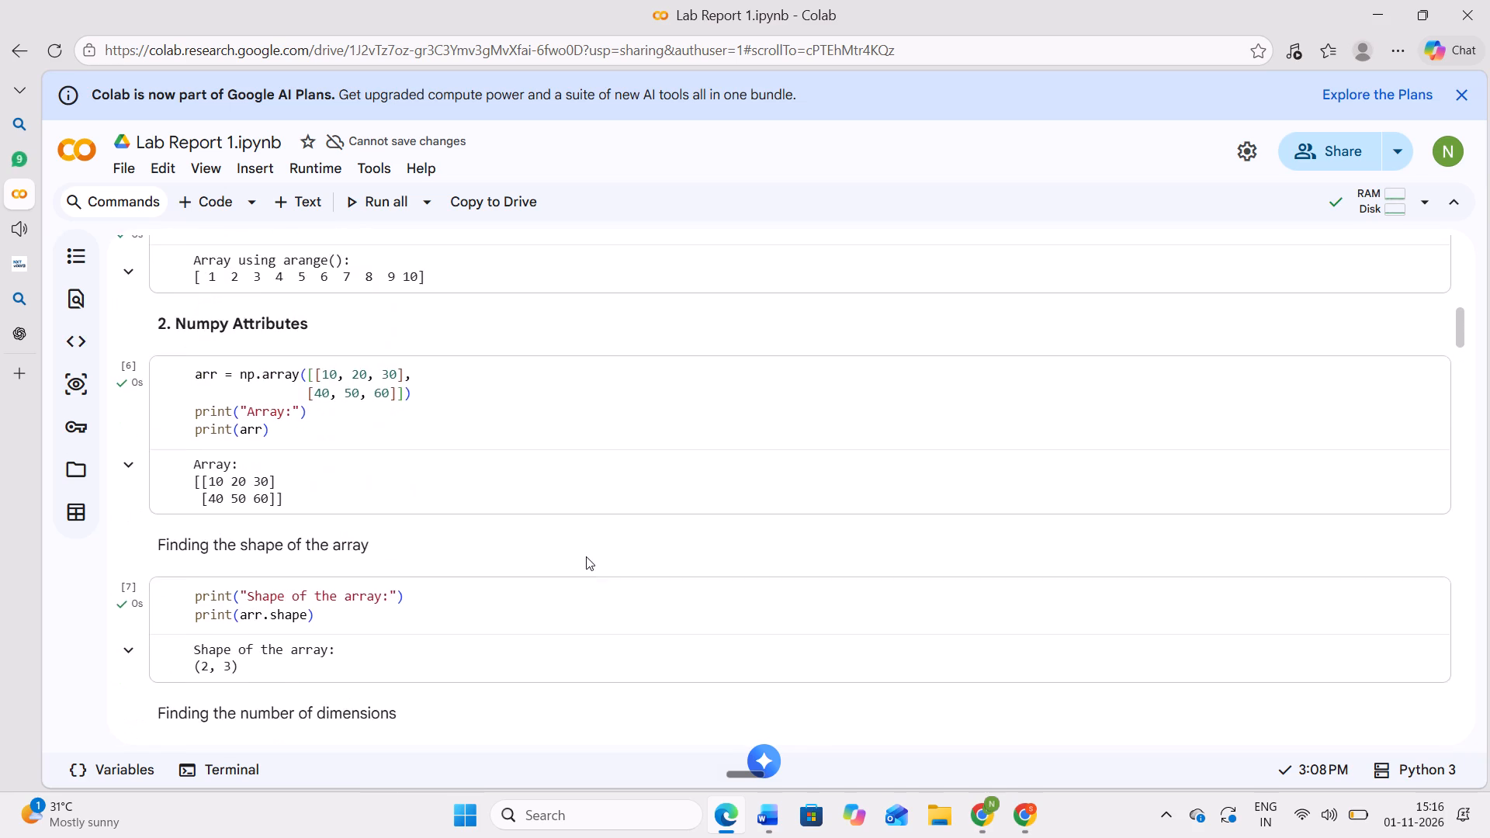
{"action": "scroll", "coordinate": [586, 556], "scroll_direction": "down", "scroll_amount": 2}
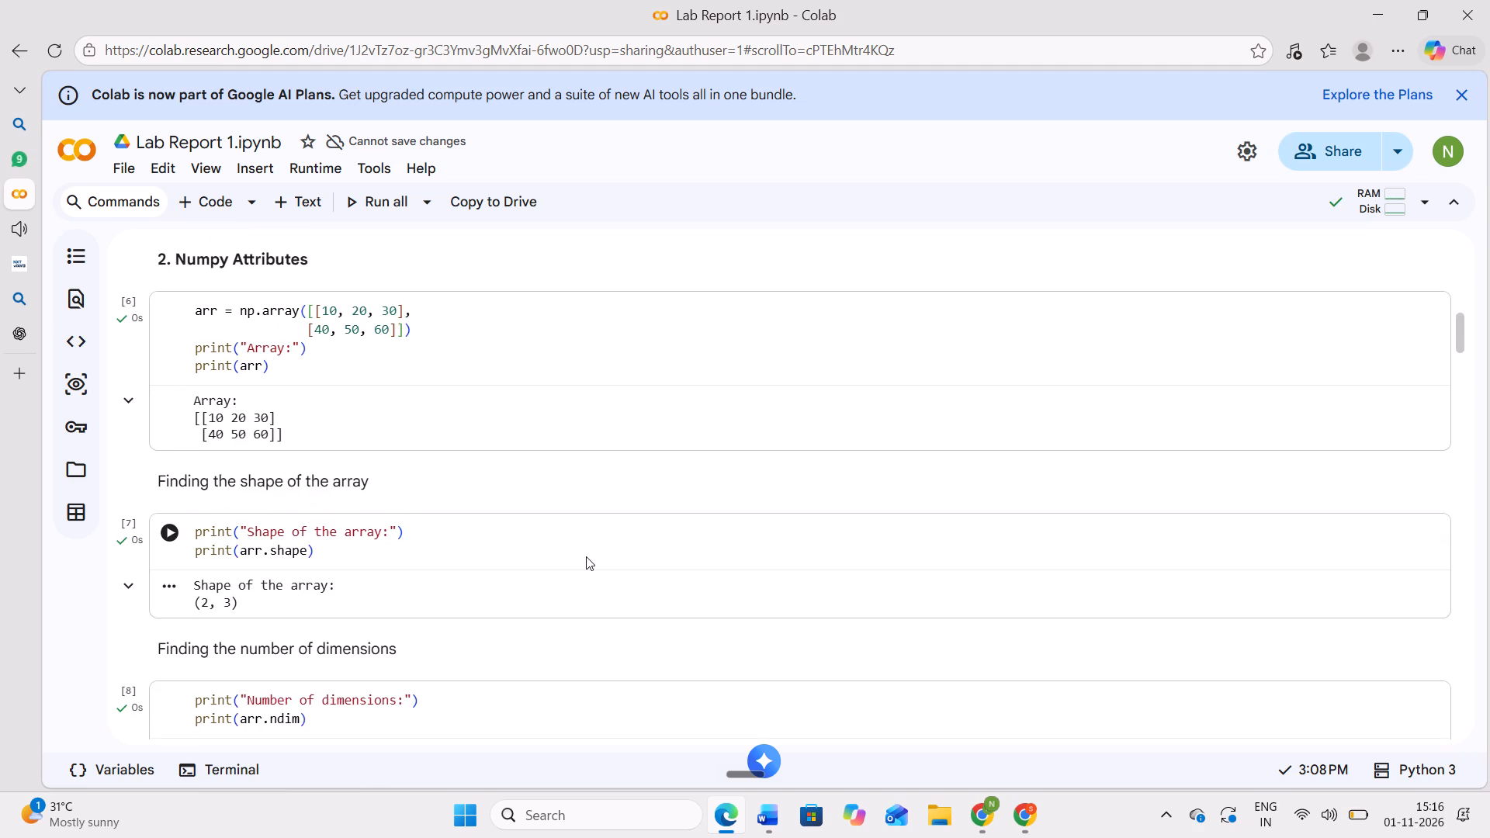
{"action": "scroll", "coordinate": [586, 556], "scroll_direction": "down", "scroll_amount": 1}
{"action": "scroll", "coordinate": [586, 556], "scroll_direction": "up", "scroll_amount": 1}
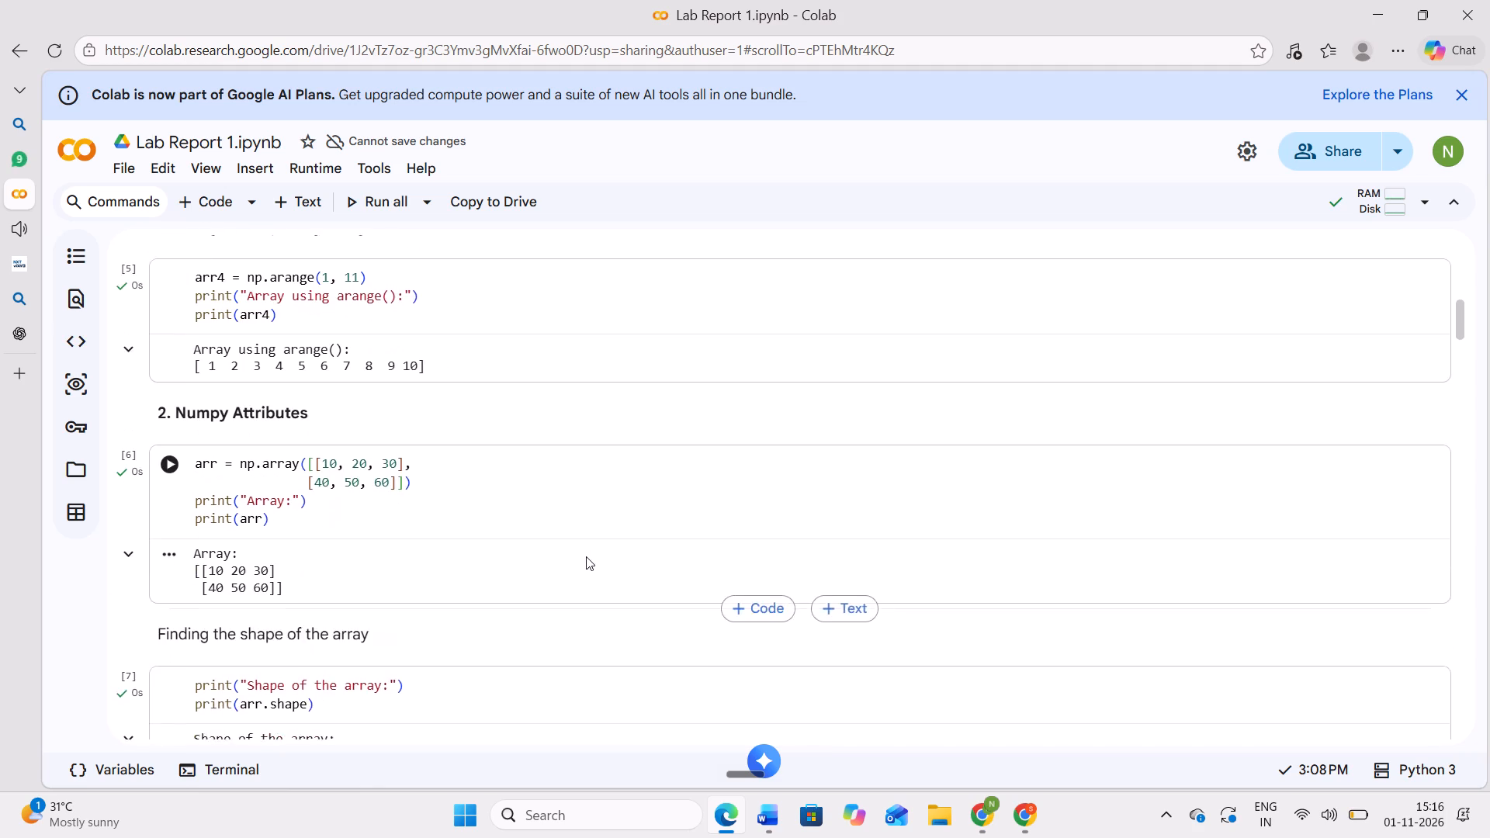
{"action": "scroll", "coordinate": [586, 556], "scroll_direction": "up", "scroll_amount": 1}
{"action": "scroll", "coordinate": [586, 556], "scroll_direction": "down", "scroll_amount": 1}
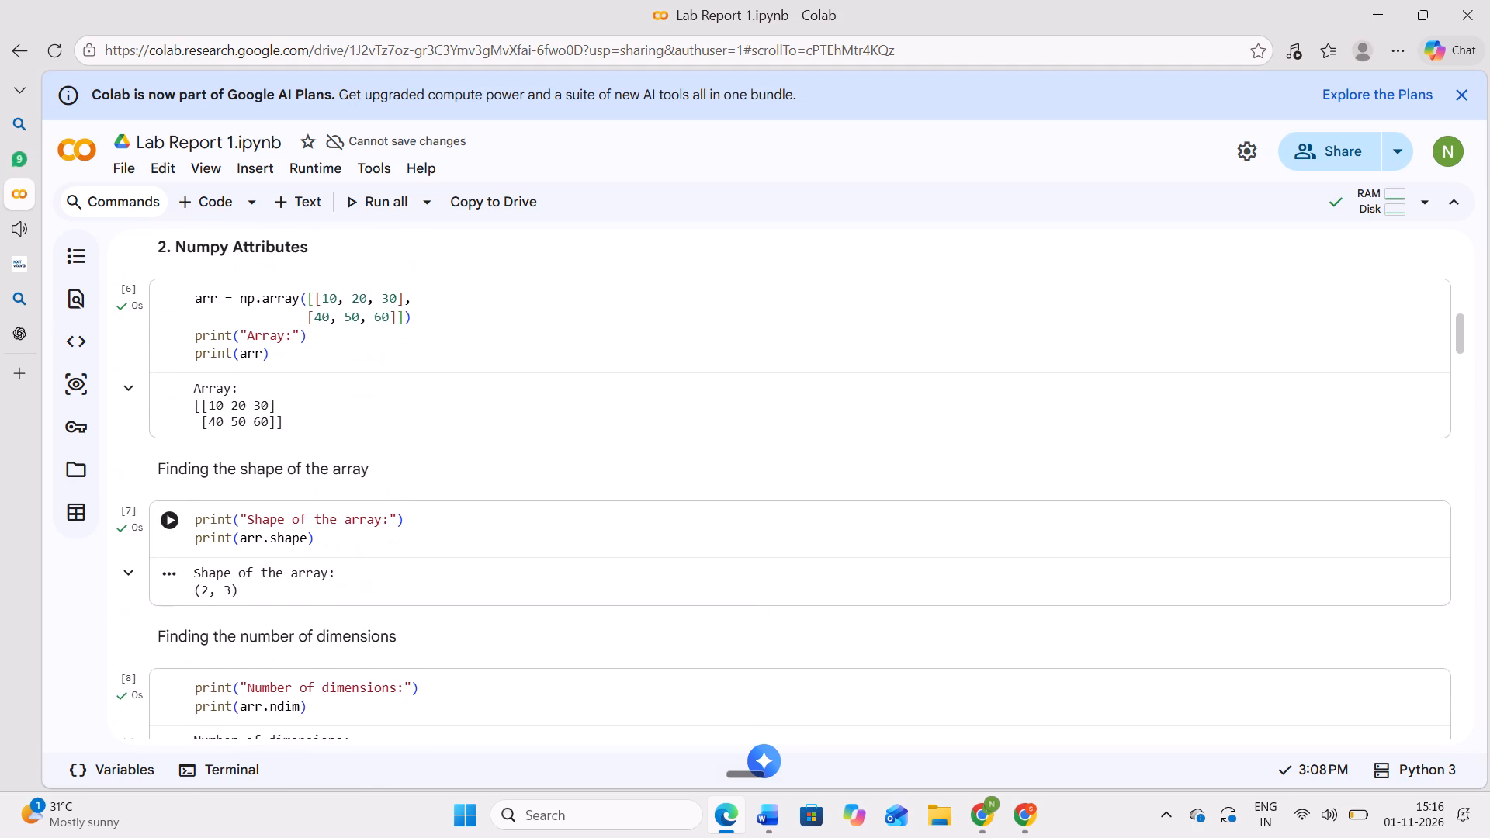
{"action": "scroll", "coordinate": [586, 556], "scroll_direction": "down", "scroll_amount": 5}
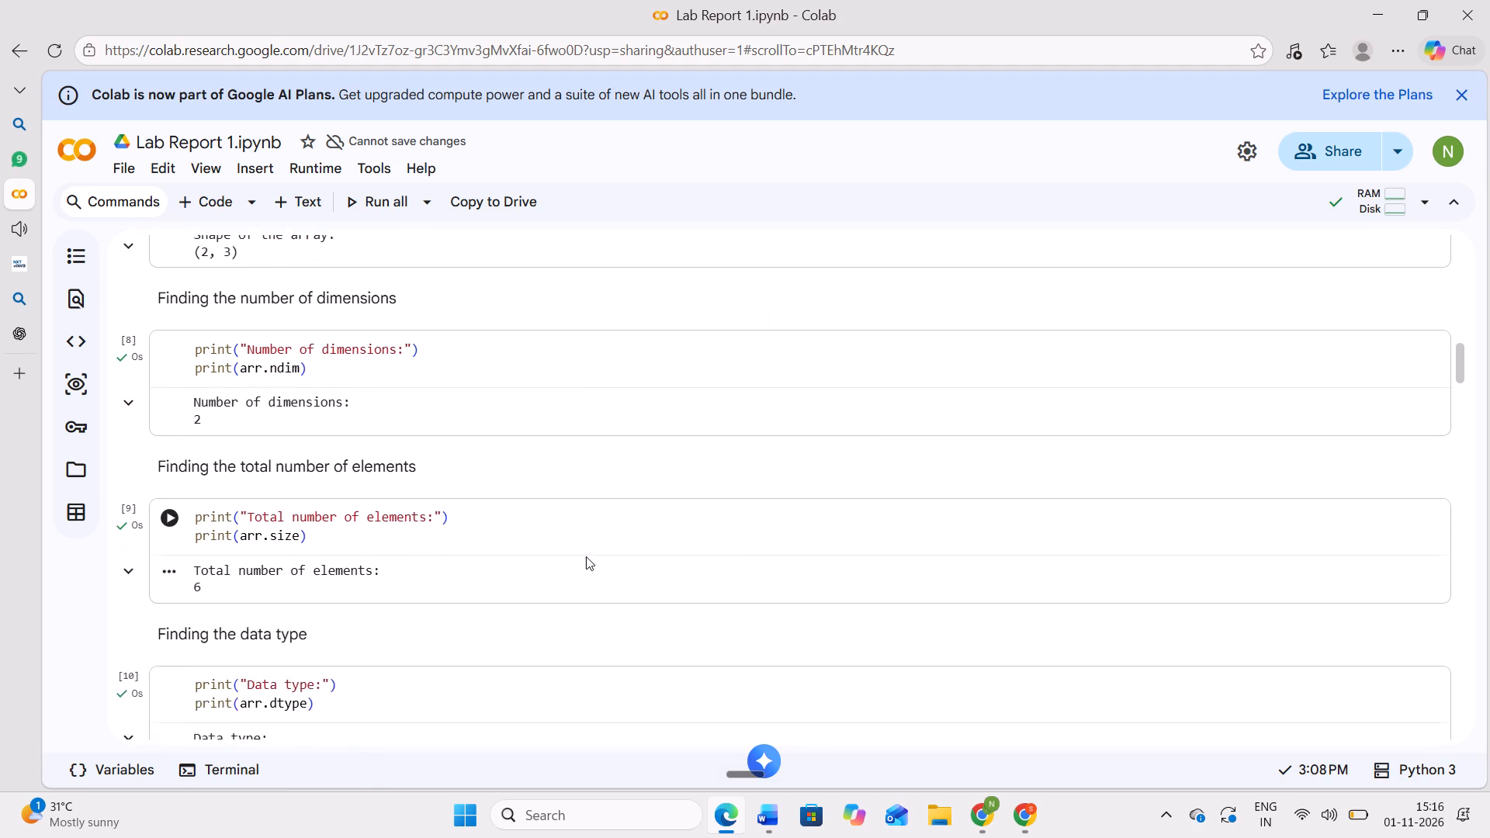
{"action": "scroll", "coordinate": [586, 556], "scroll_direction": "down", "scroll_amount": 4}
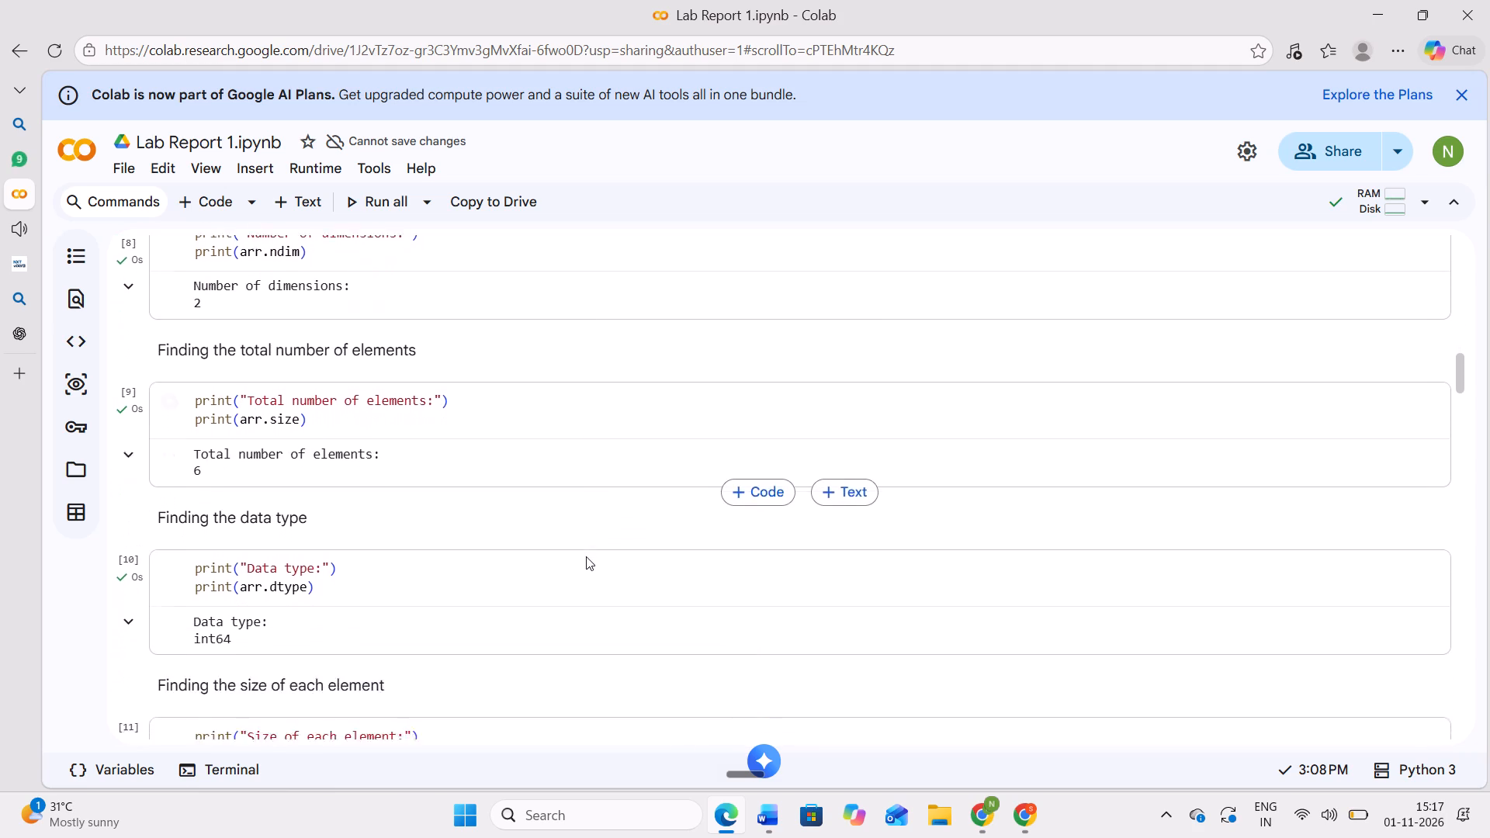
{"action": "scroll", "coordinate": [586, 556], "scroll_direction": "down", "scroll_amount": 4}
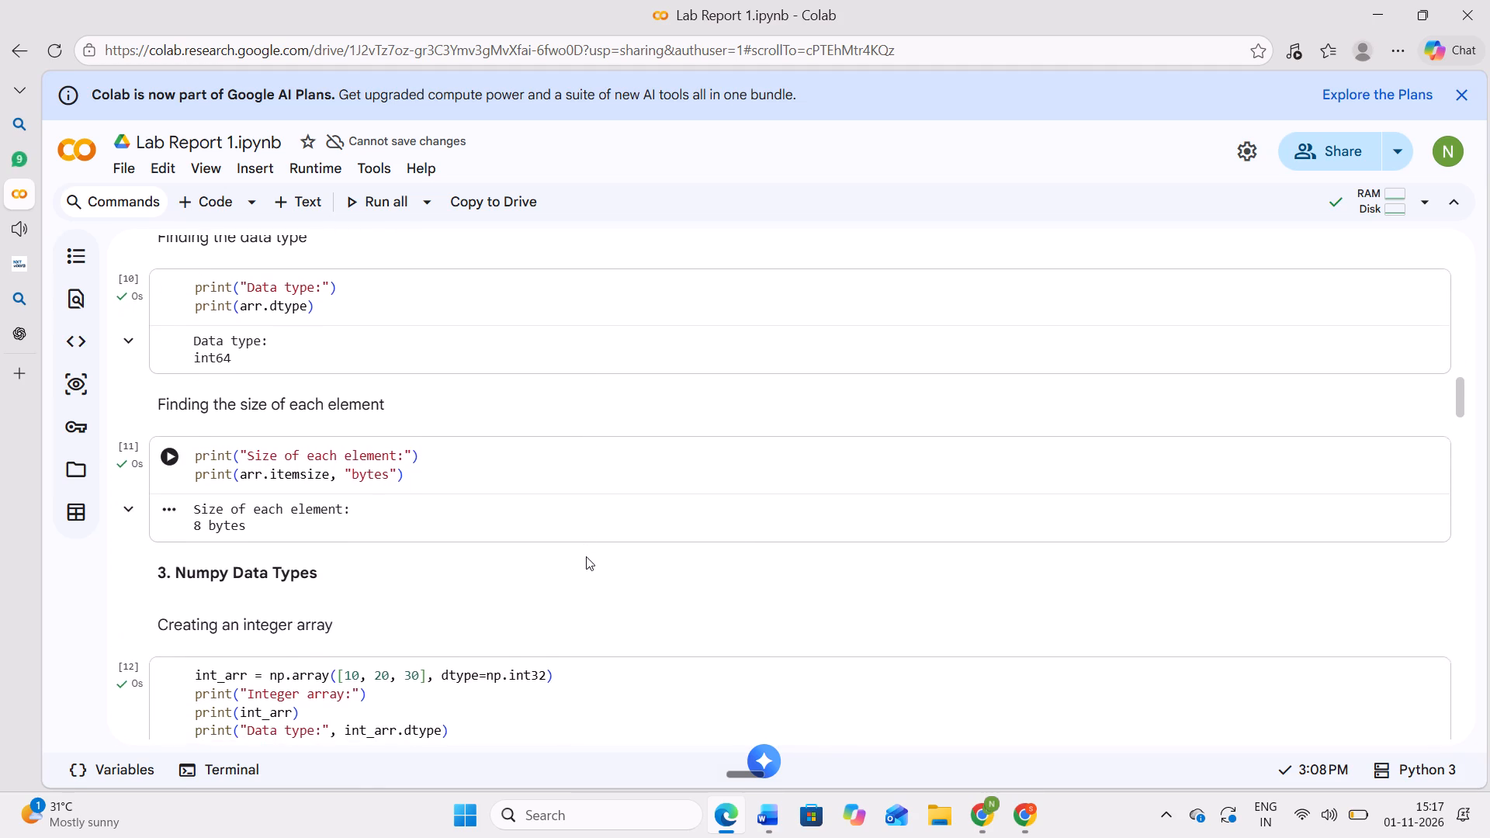
{"action": "scroll", "coordinate": [586, 556], "scroll_direction": "down", "scroll_amount": 3}
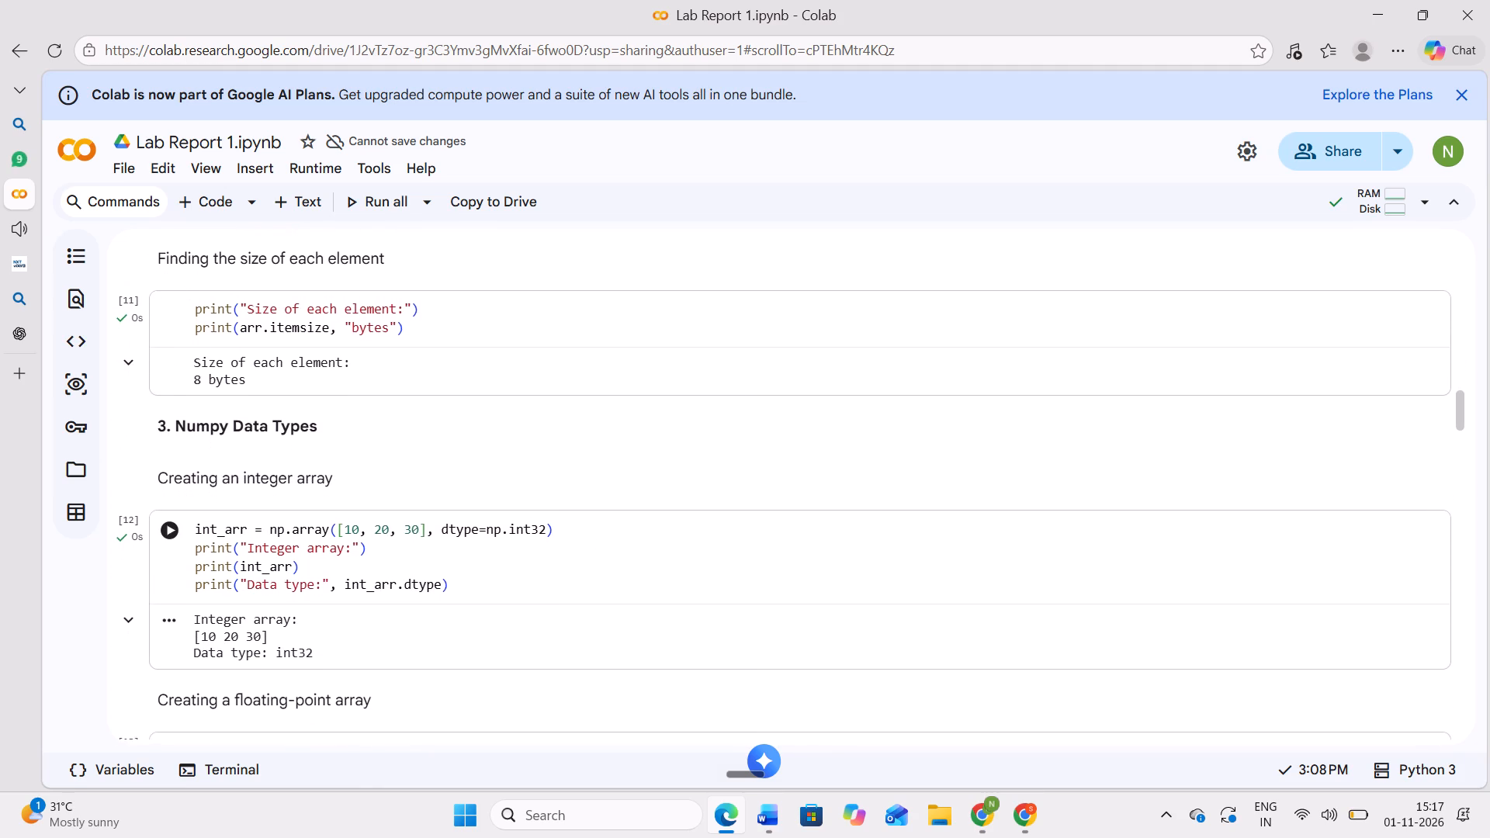
{"action": "scroll", "coordinate": [586, 556], "scroll_direction": "down", "scroll_amount": 1}
{"action": "key", "text": "Print"}
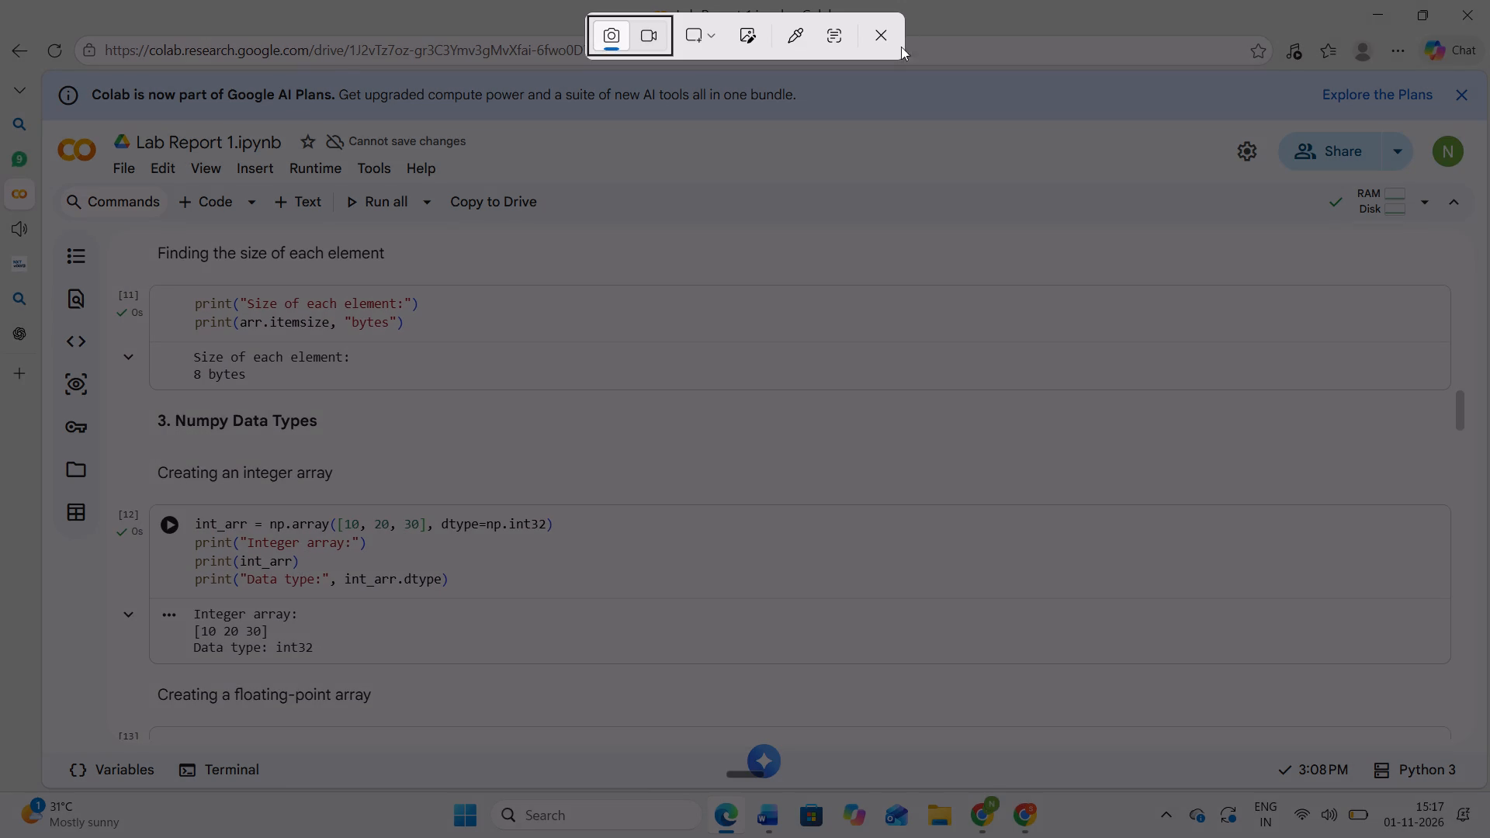
{"action": "left_click", "coordinate": [892, 25]}
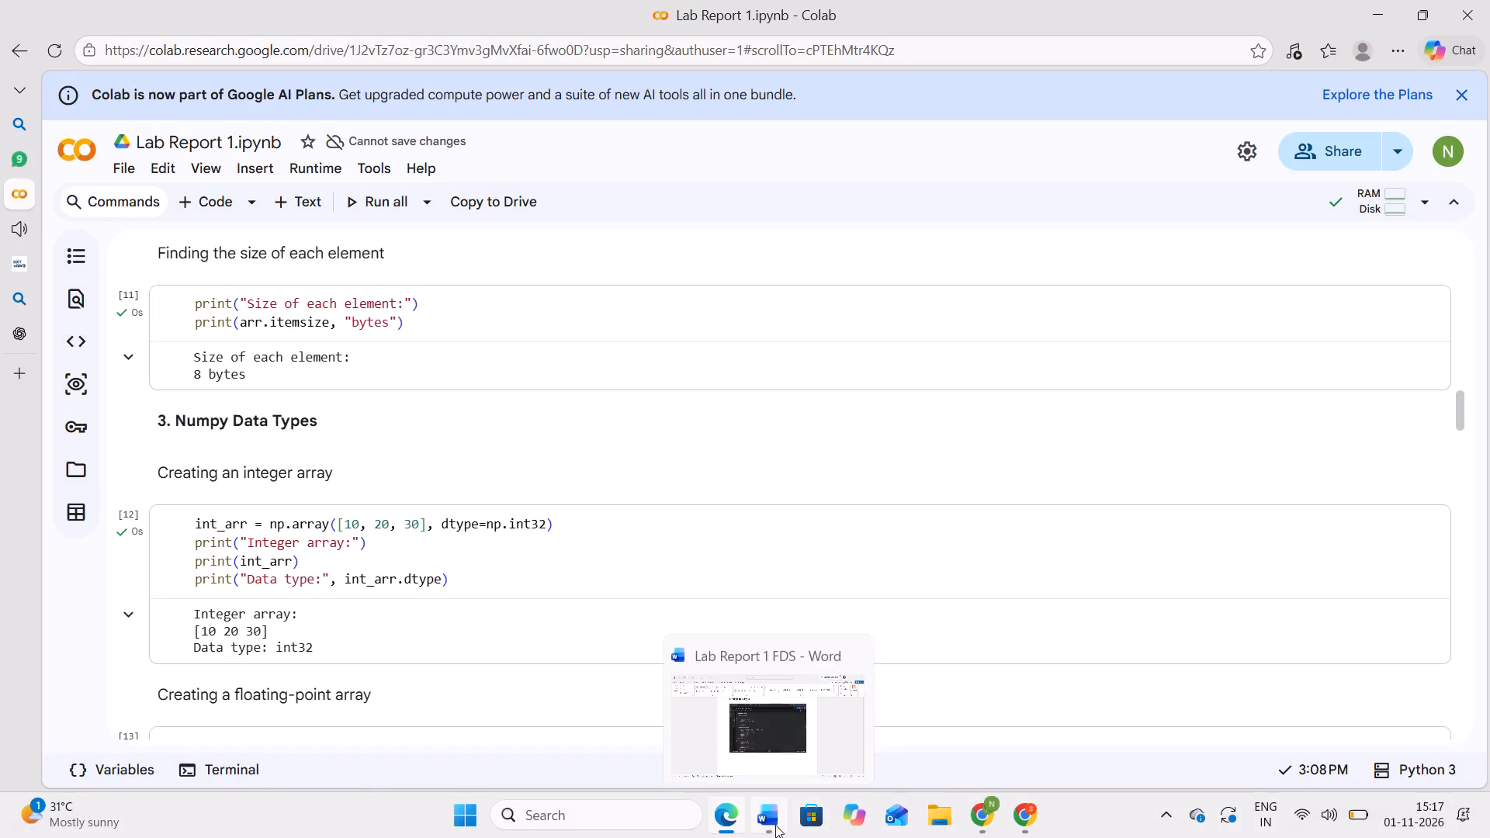
Switch to the Word report and check which notebook cells the two new screenshots under "2. Numpy Attributes" cover.
{"action": "left_click", "coordinate": [761, 758]}
{"action": "scroll", "coordinate": [724, 540], "scroll_direction": "up", "scroll_amount": 3}
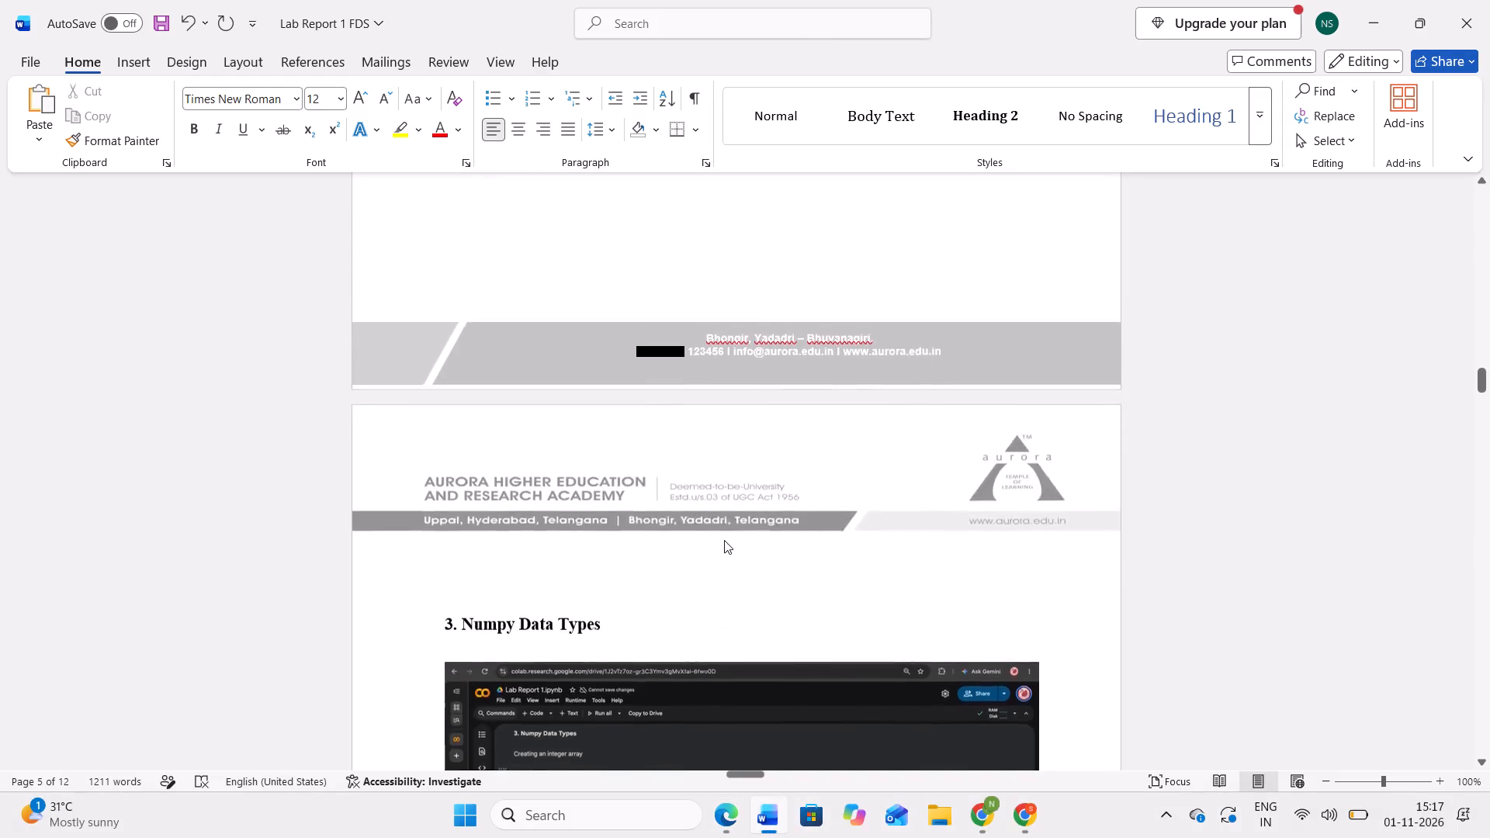
{"action": "scroll", "coordinate": [724, 540], "scroll_direction": "up", "scroll_amount": 6}
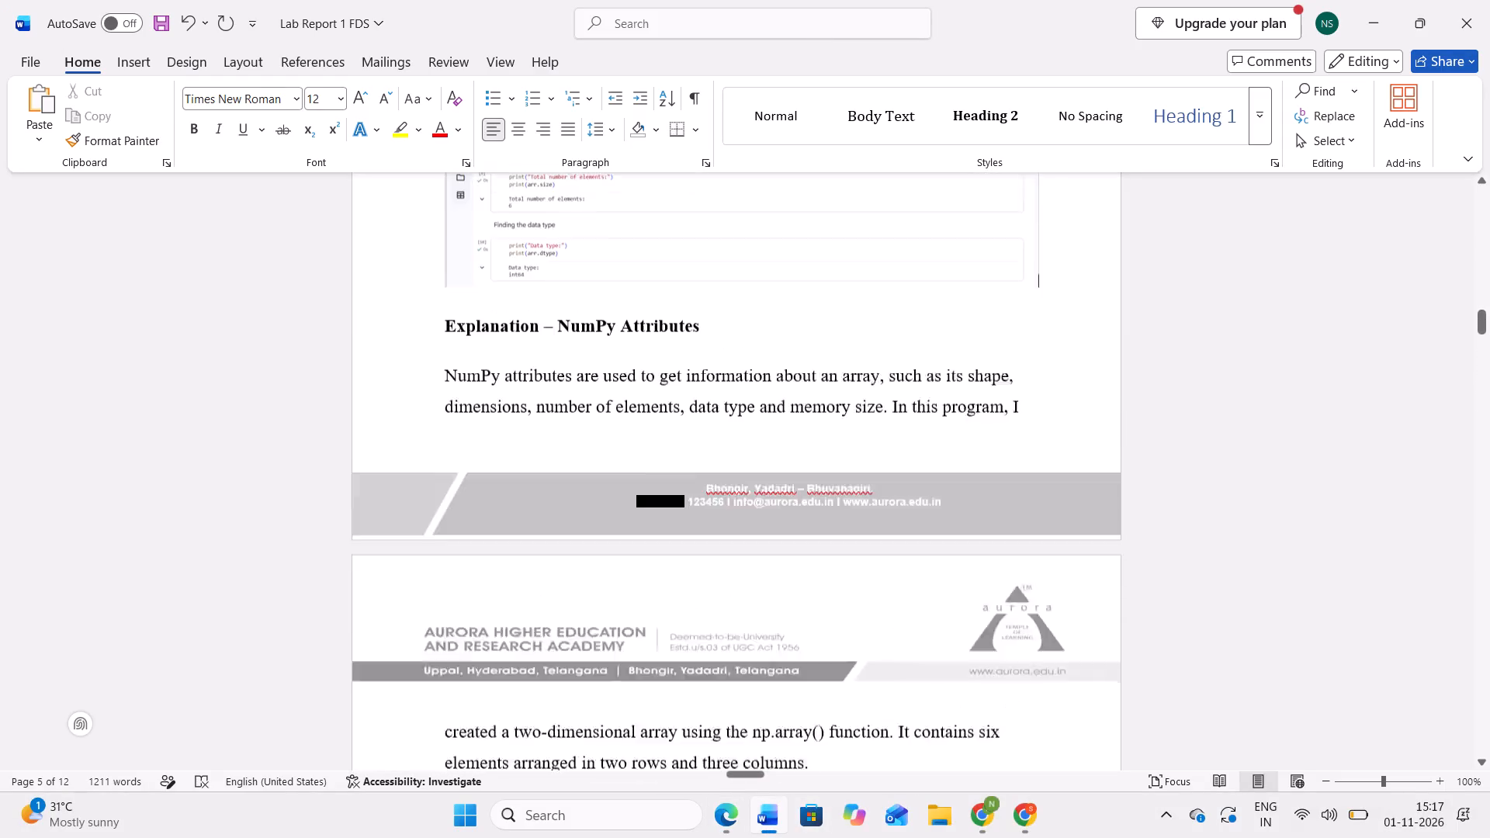
{"action": "scroll", "coordinate": [724, 540], "scroll_direction": "up", "scroll_amount": 6}
{"action": "scroll", "coordinate": [724, 540], "scroll_direction": "down", "scroll_amount": 1}
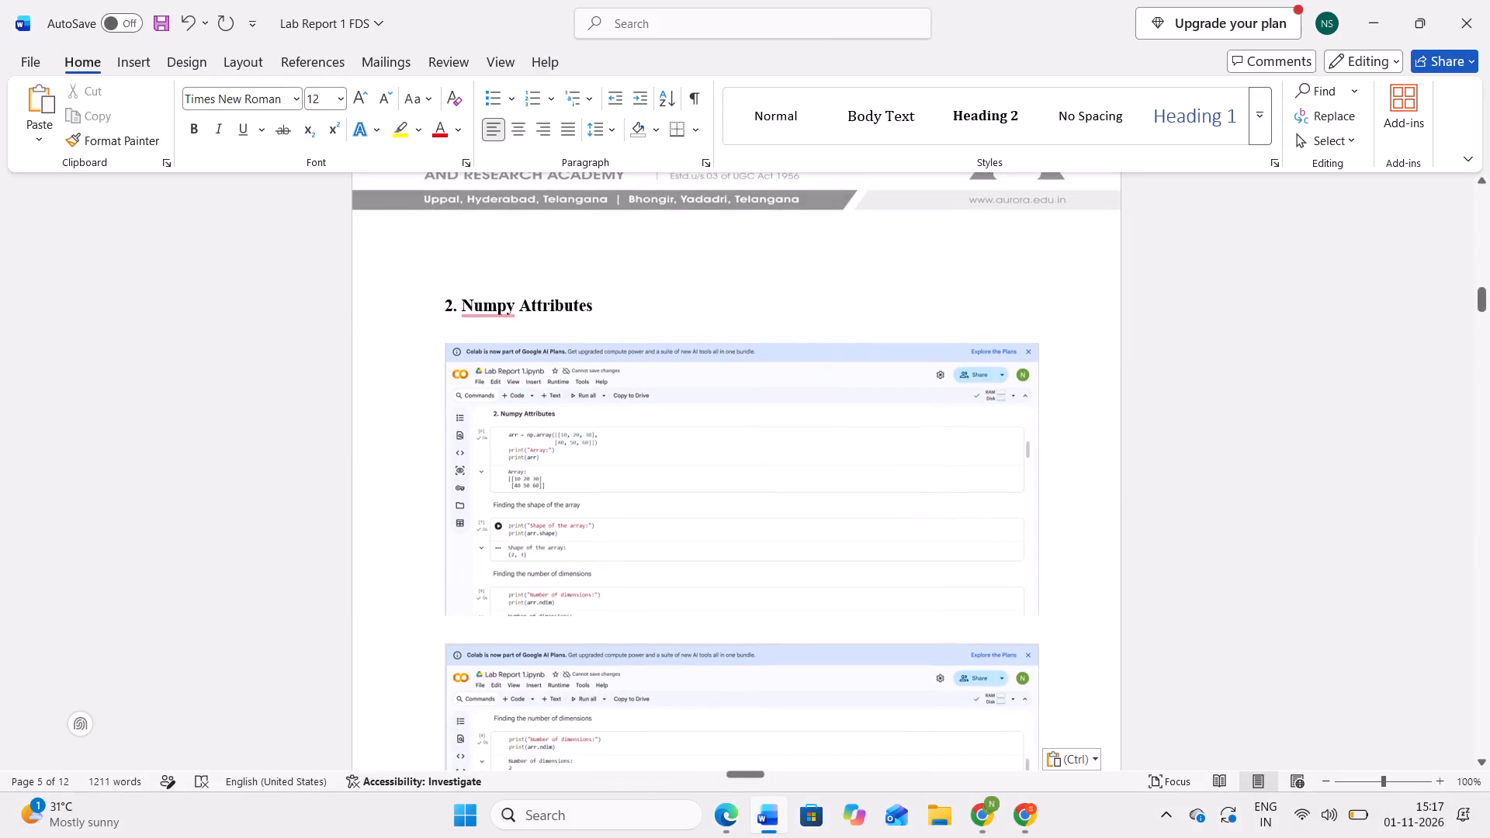
{"action": "scroll", "coordinate": [724, 540], "scroll_direction": "down", "scroll_amount": 1}
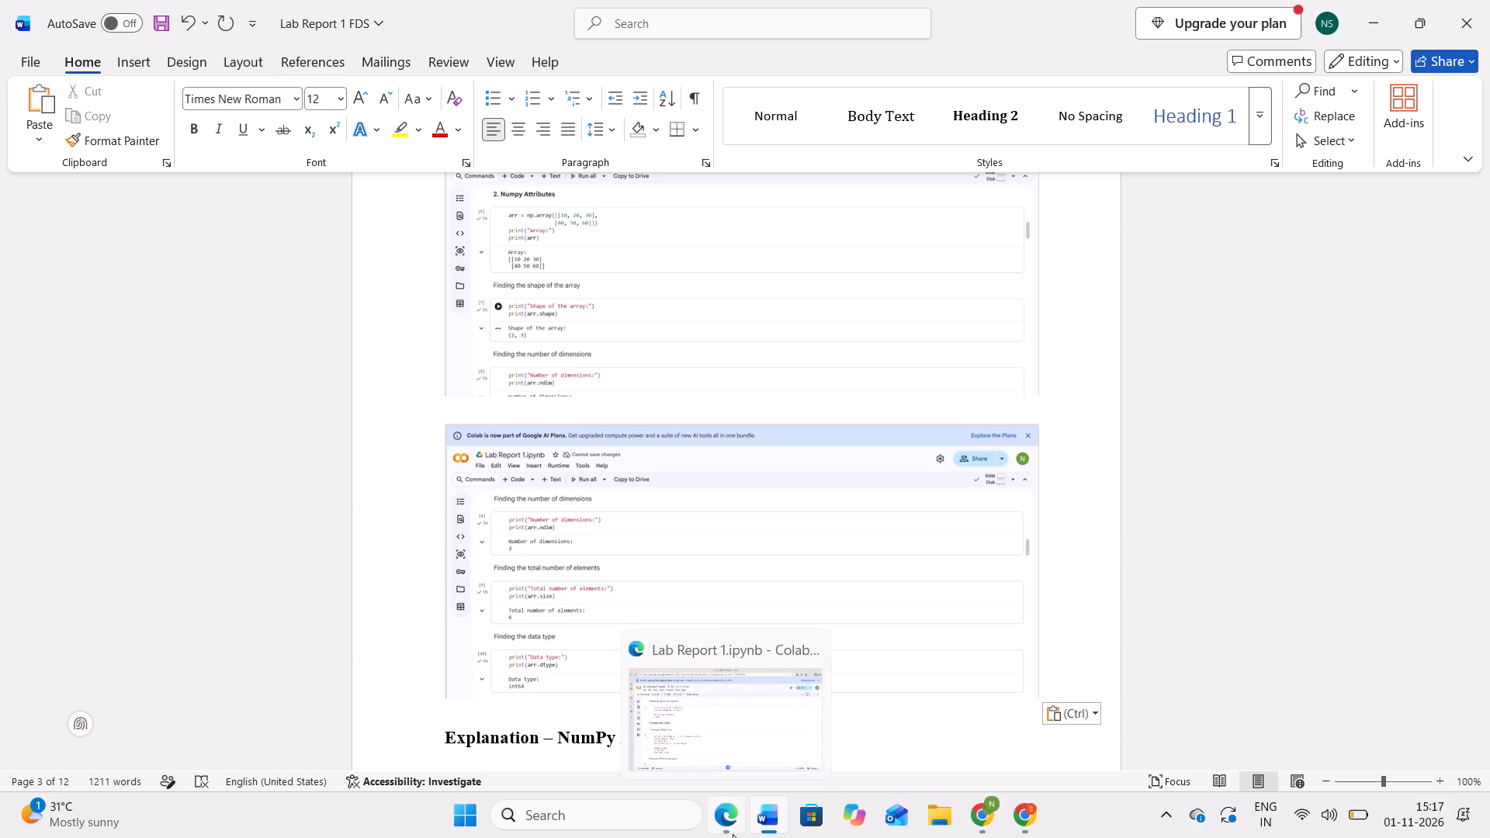
Switch to the Colab notebook in Edge and capture the page from the top banner through the "Finding the size of each element" output.
{"action": "left_click", "coordinate": [710, 759]}
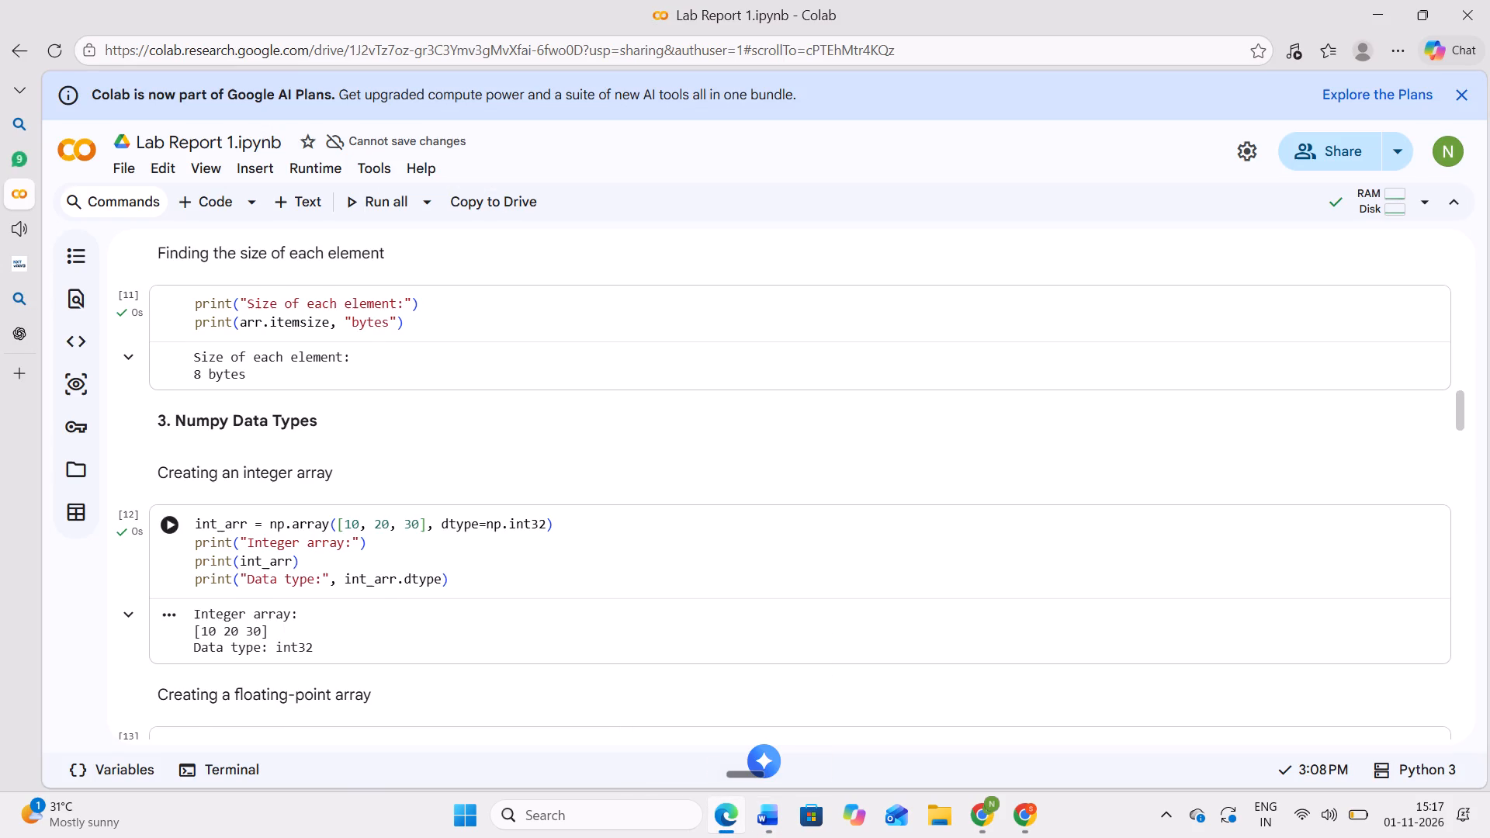
{"action": "scroll", "coordinate": [611, 583], "scroll_direction": "up", "scroll_amount": 2}
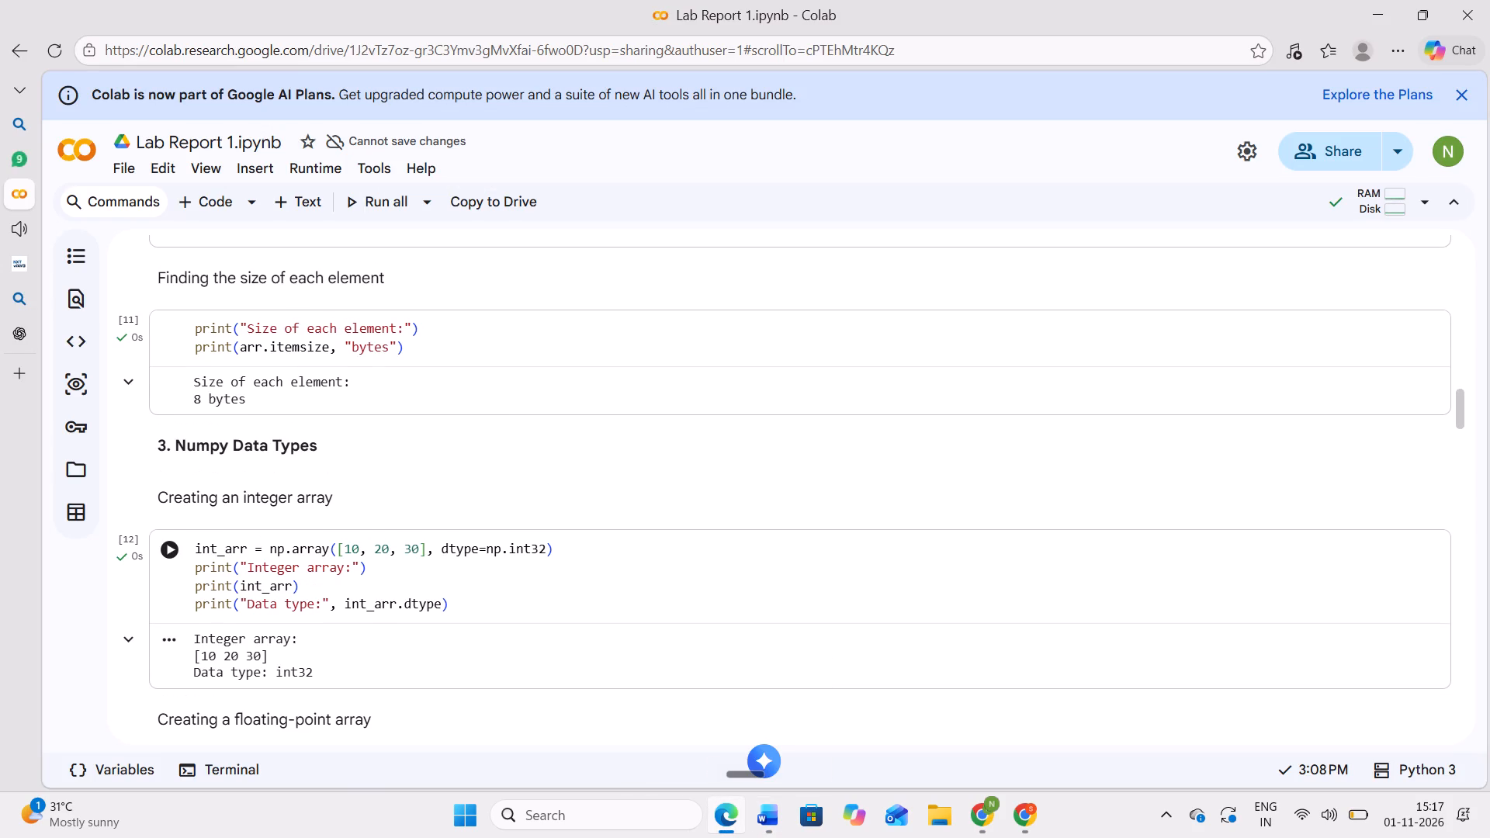
{"action": "key", "text": "Print"}
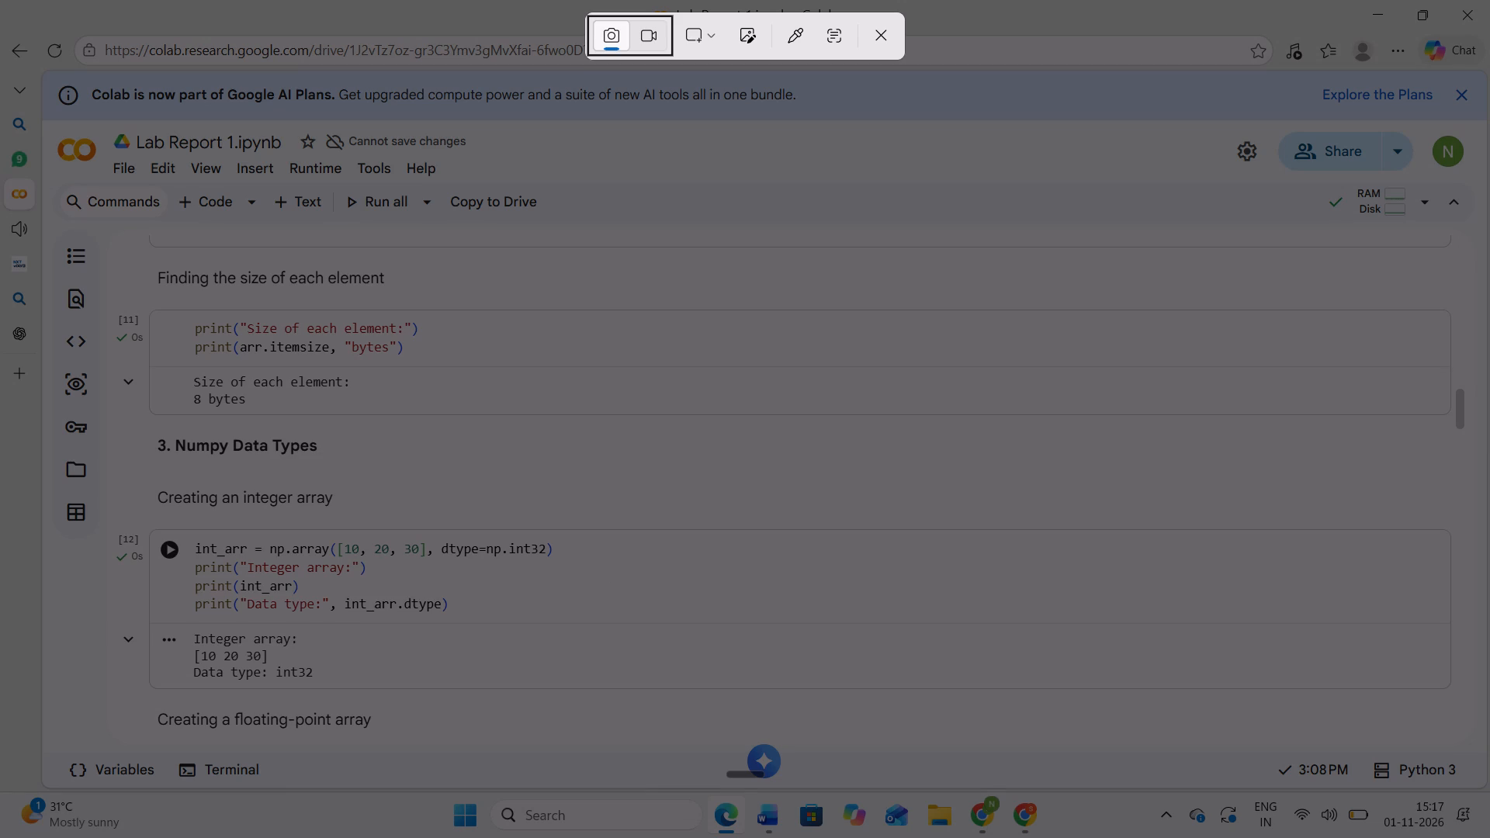
{"action": "left_click_drag", "start_coordinate": [39, 68], "coordinate": [670, 442]}
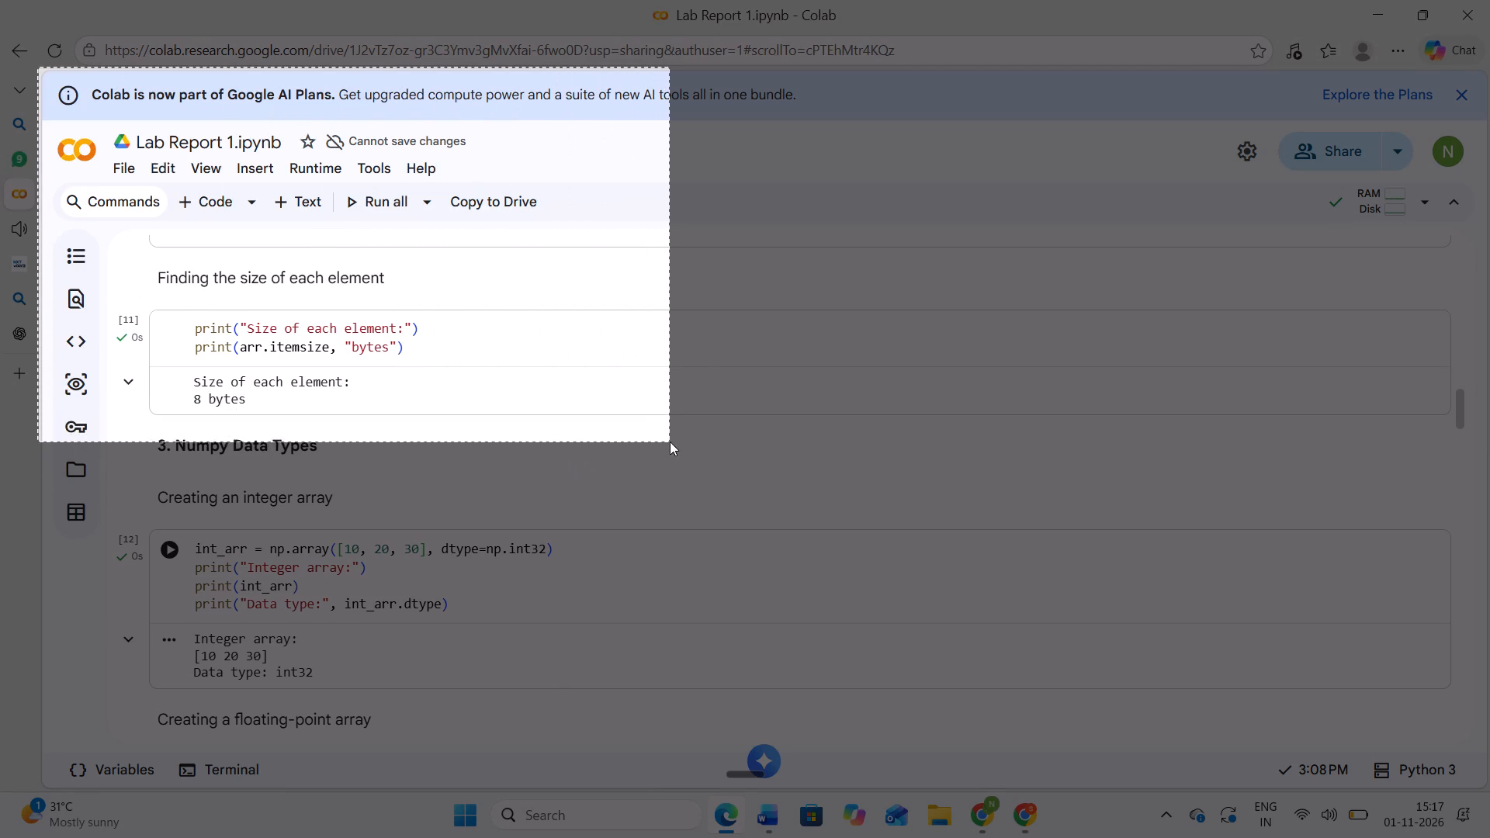
{"action": "left_click_drag", "start_coordinate": [670, 442], "coordinate": [897, 417]}
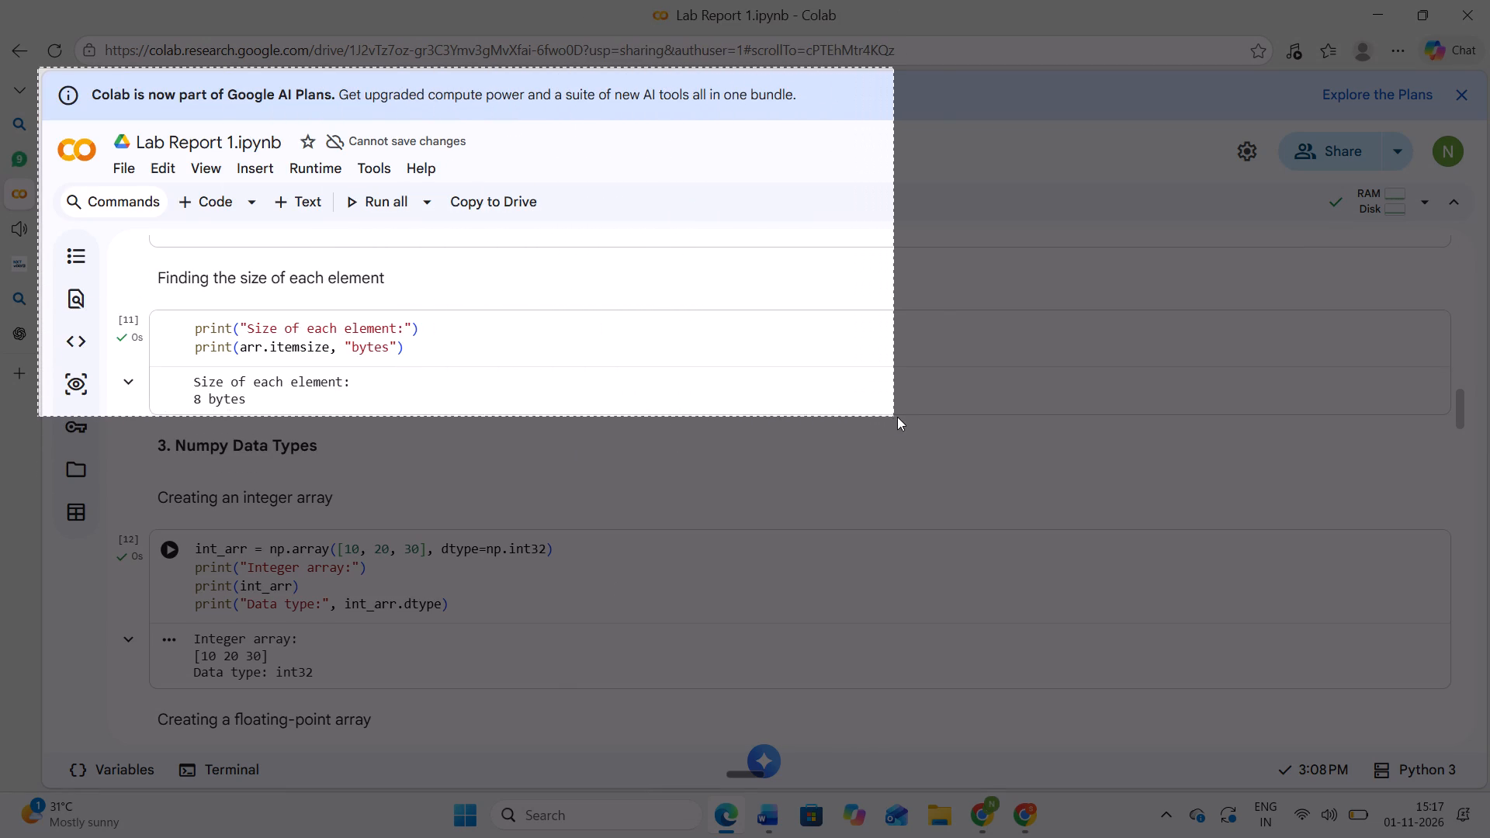
{"action": "left_click_drag", "start_coordinate": [897, 417], "coordinate": [1161, 431]}
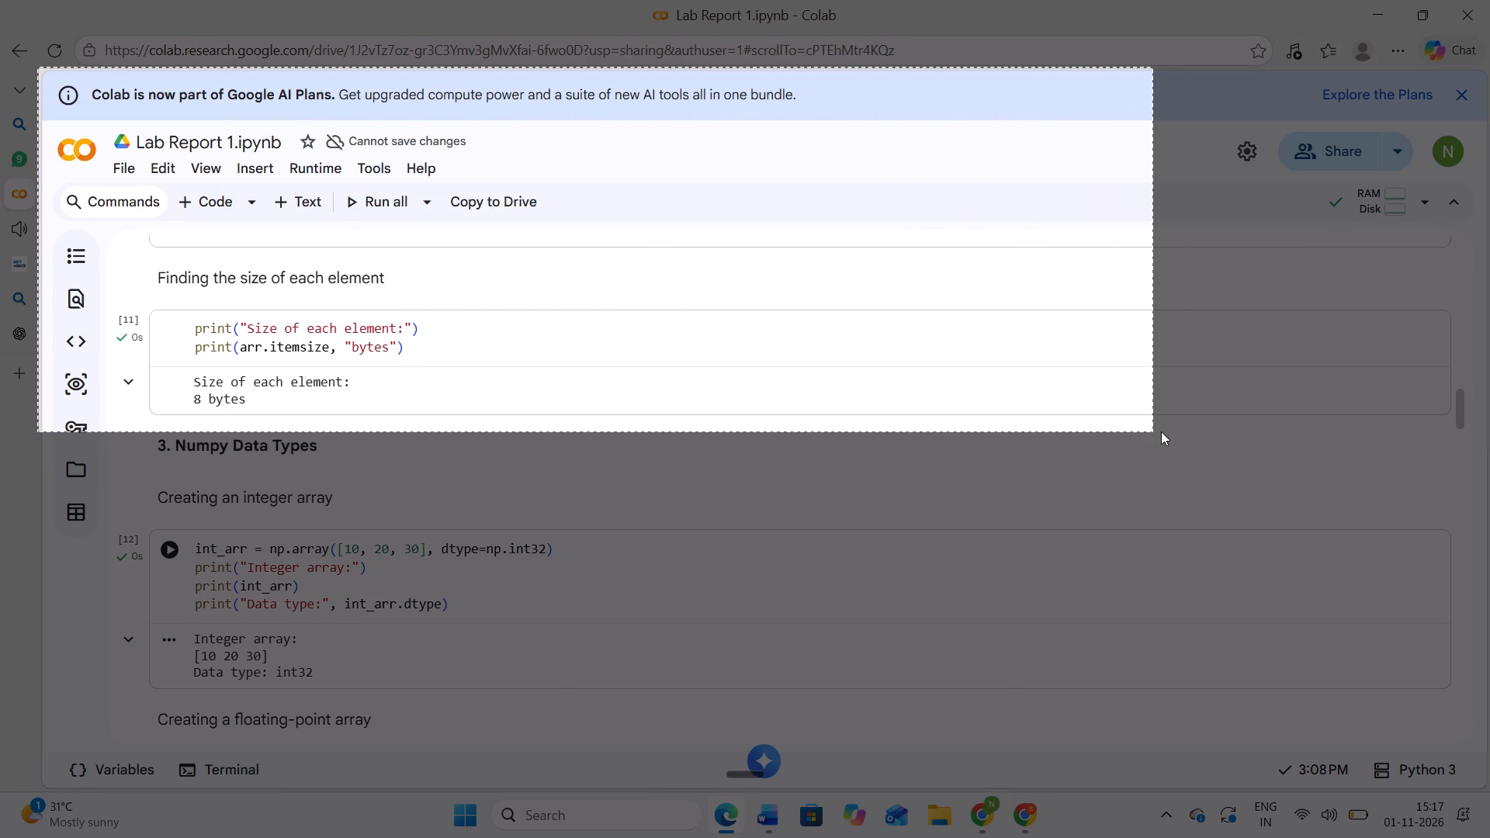
{"action": "left_click_drag", "start_coordinate": [1161, 431], "coordinate": [1425, 431]}
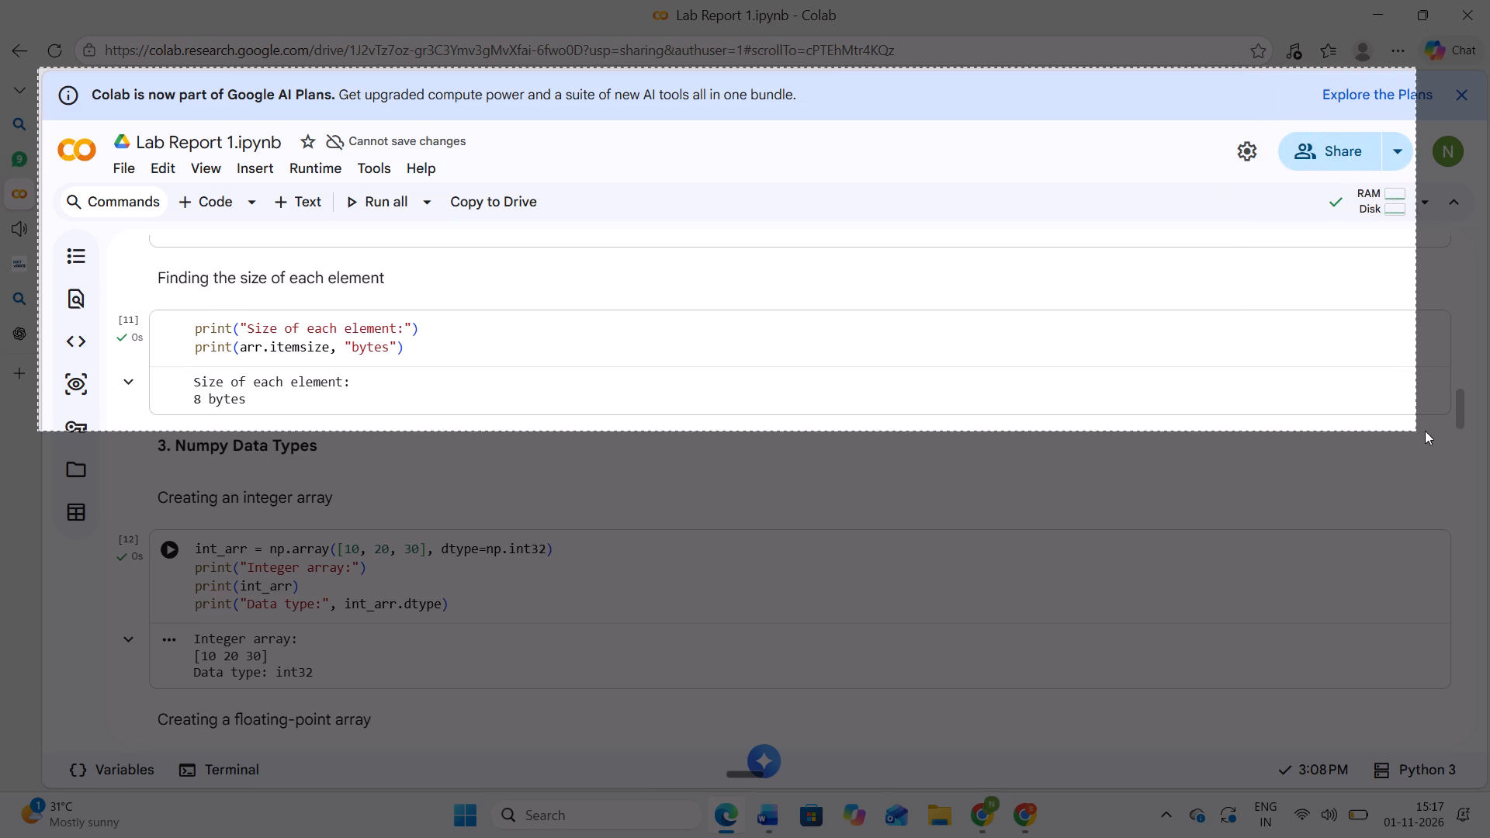
{"action": "left_click_drag", "start_coordinate": [1425, 431], "coordinate": [1489, 426]}
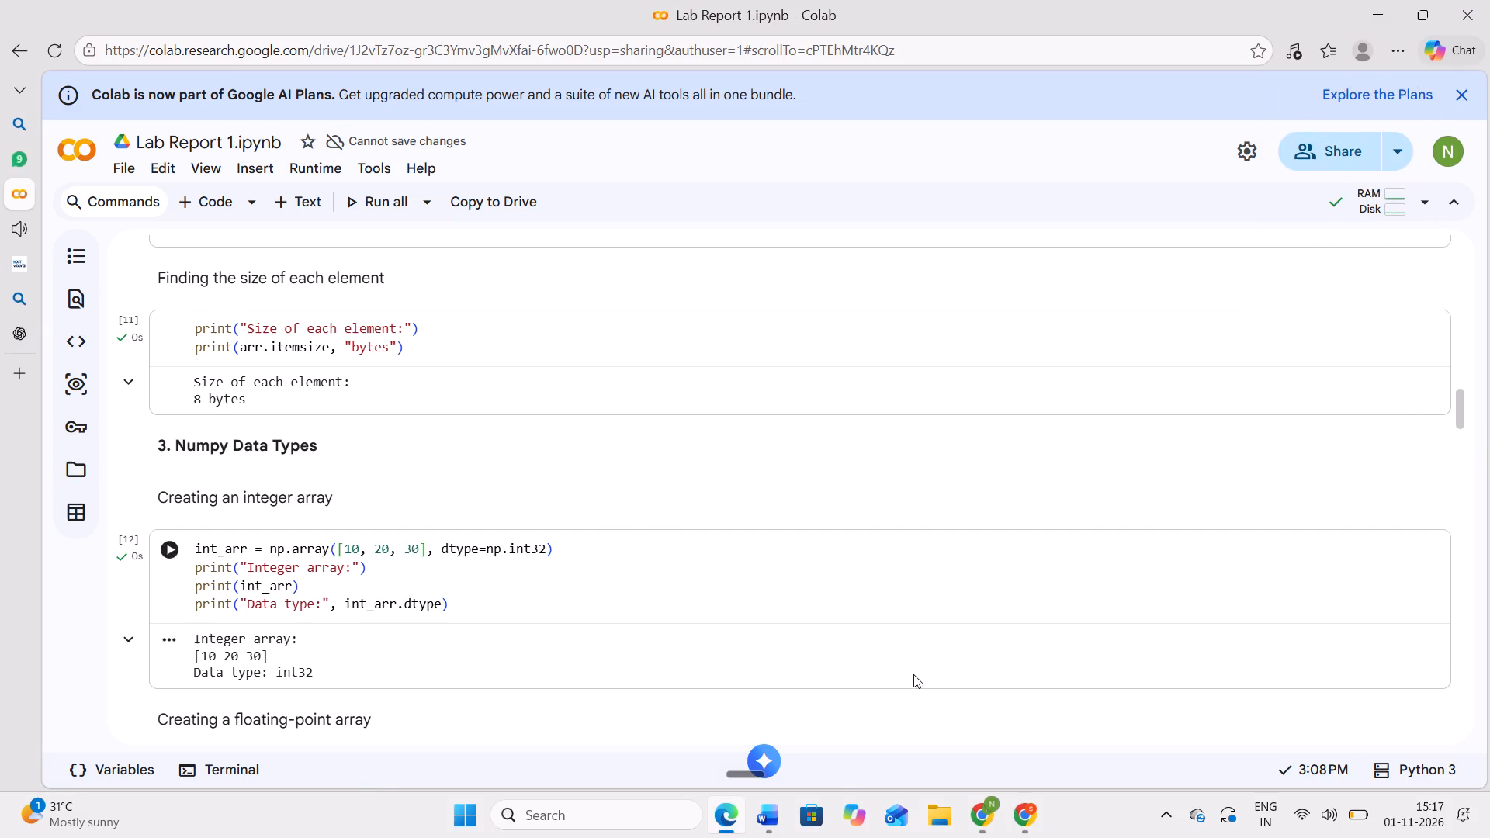
Return to the Word report and insert the new capture on its own line above "Explanation – NumPy Attributes".
{"action": "left_click", "coordinate": [779, 721]}
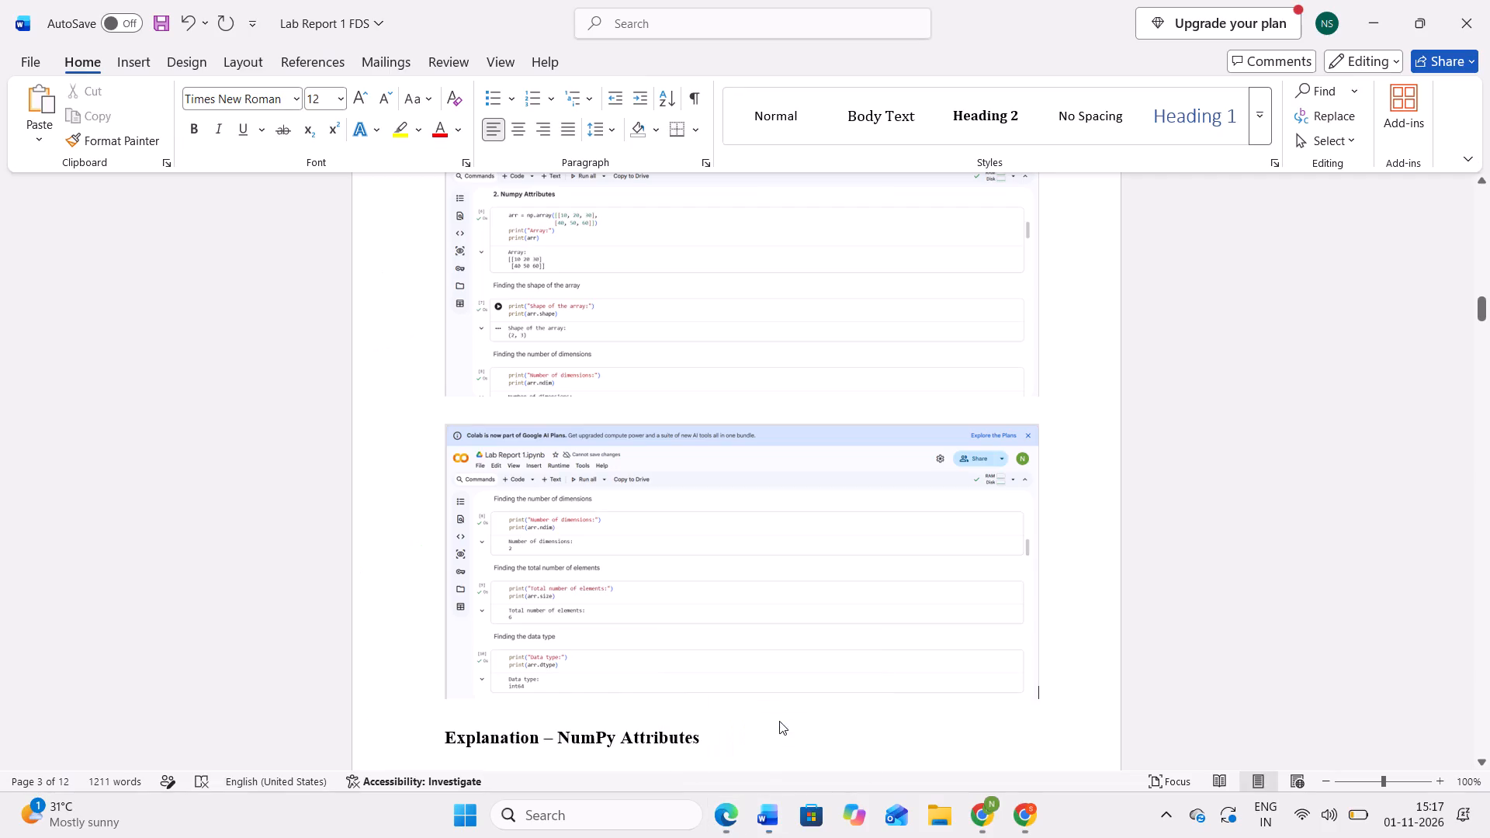
{"action": "key", "text": "Return"}
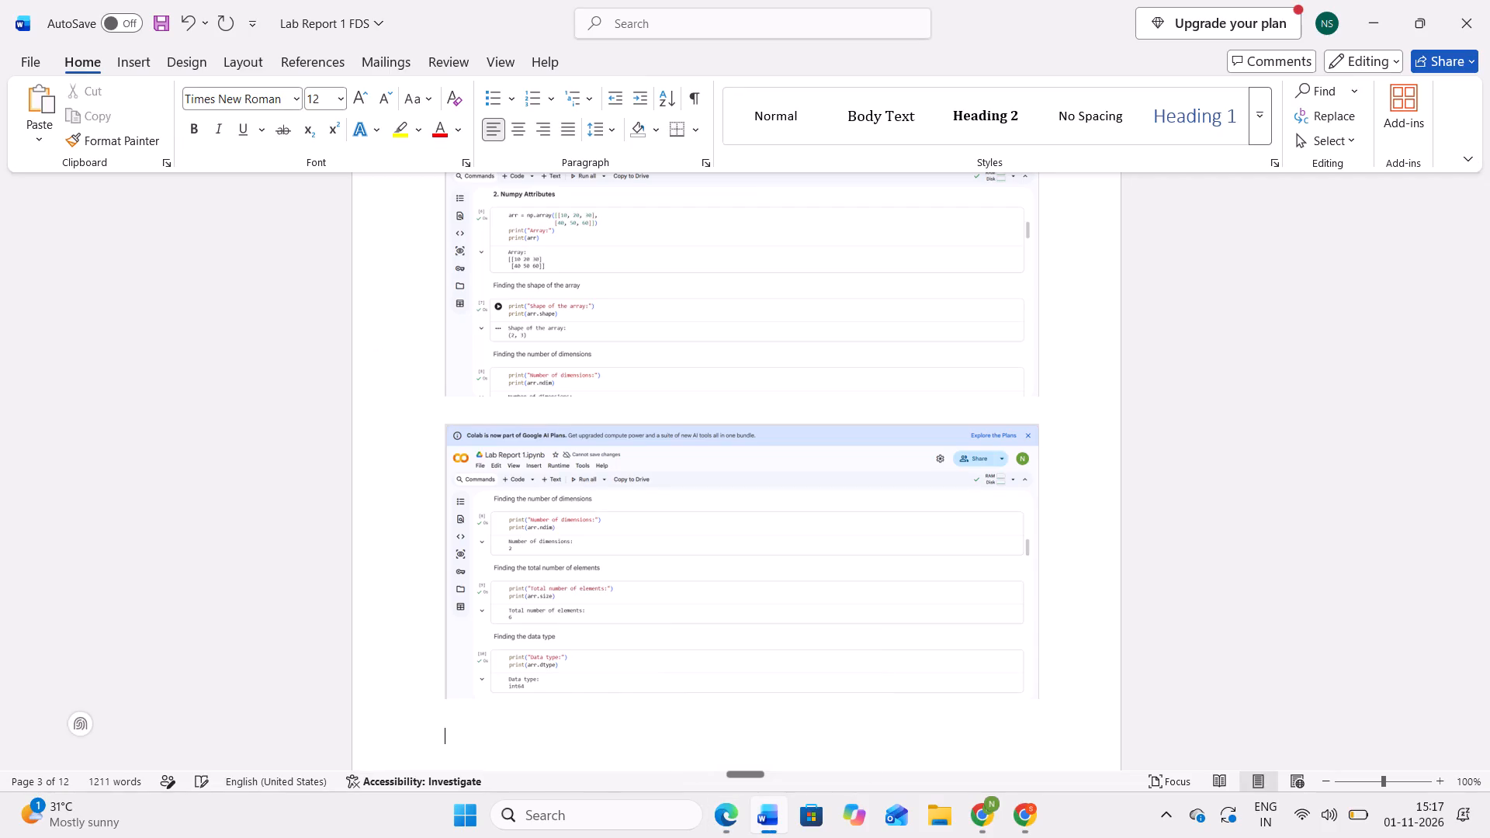
{"action": "key", "text": "ctrl+v"}
Check the report's "3. Numpy Data Types" screenshot, then capture that section in the Edge Colab notebook, from its heading through the floating-point array output.
{"action": "scroll", "coordinate": [1063, 701], "scroll_direction": "down", "scroll_amount": 5}
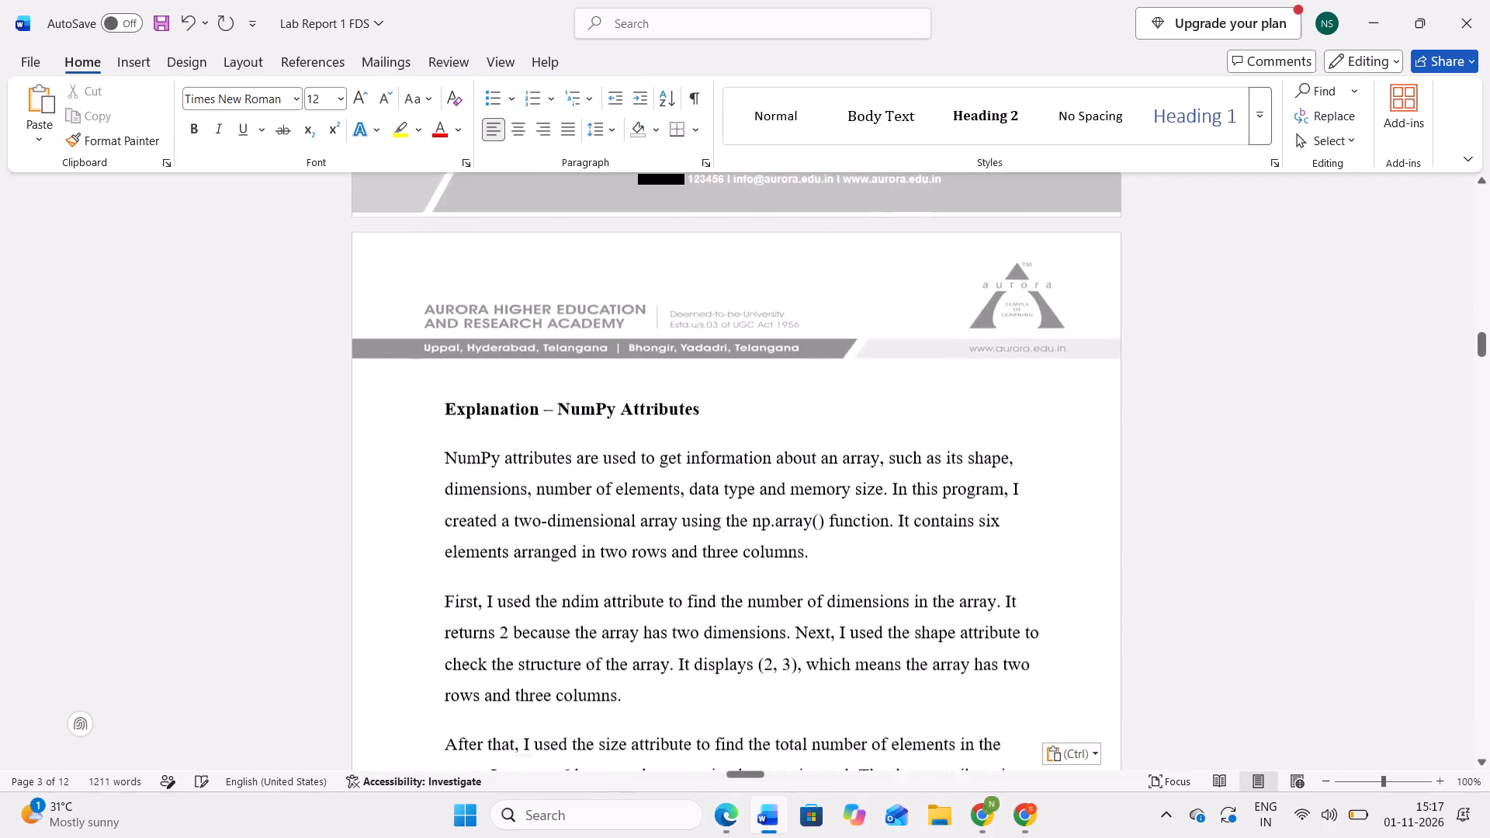
{"action": "scroll", "coordinate": [1063, 701], "scroll_direction": "down", "scroll_amount": 6}
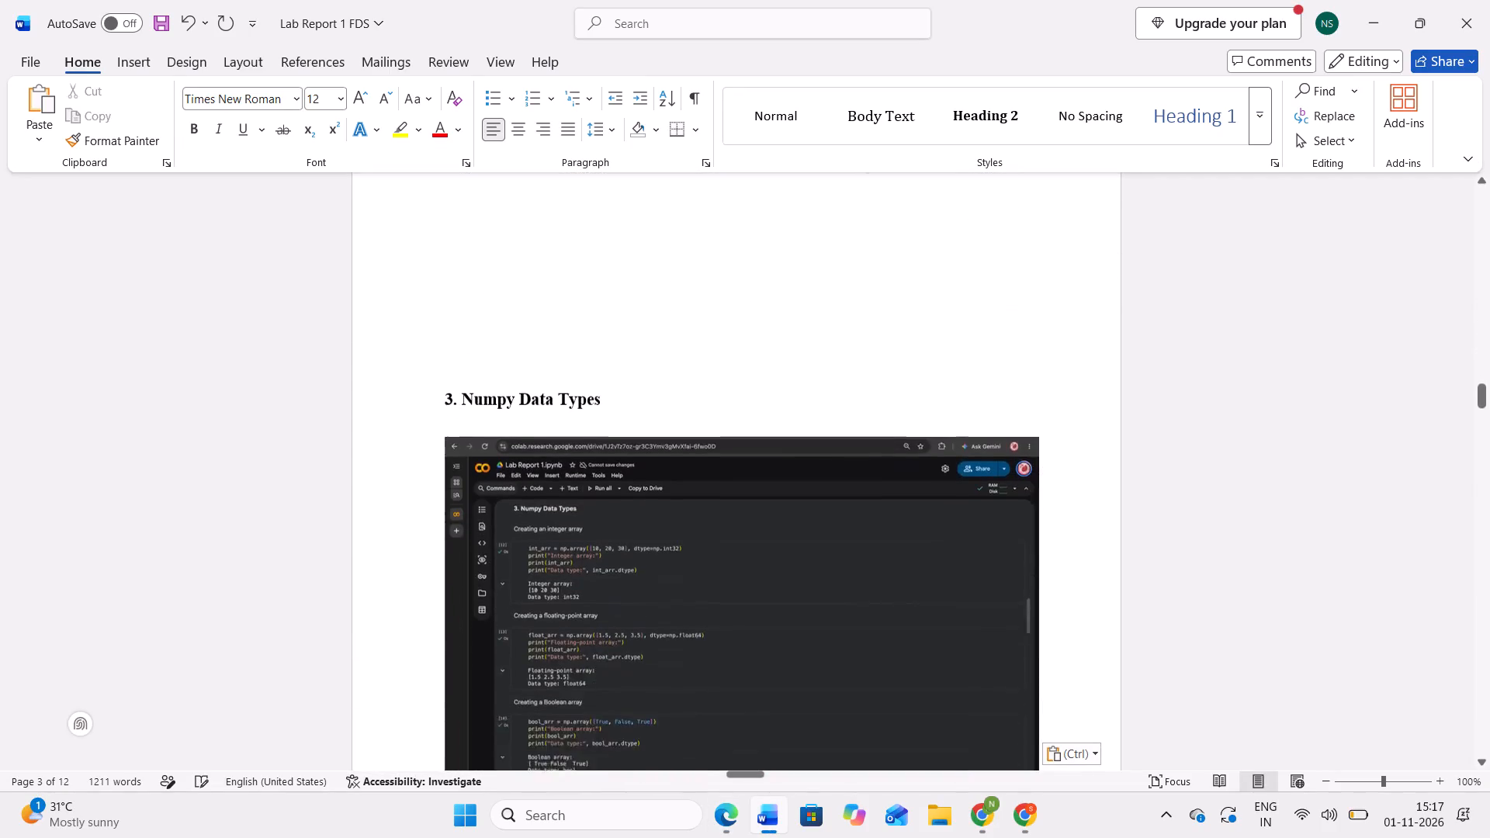
{"action": "scroll", "coordinate": [1063, 701], "scroll_direction": "down", "scroll_amount": 4}
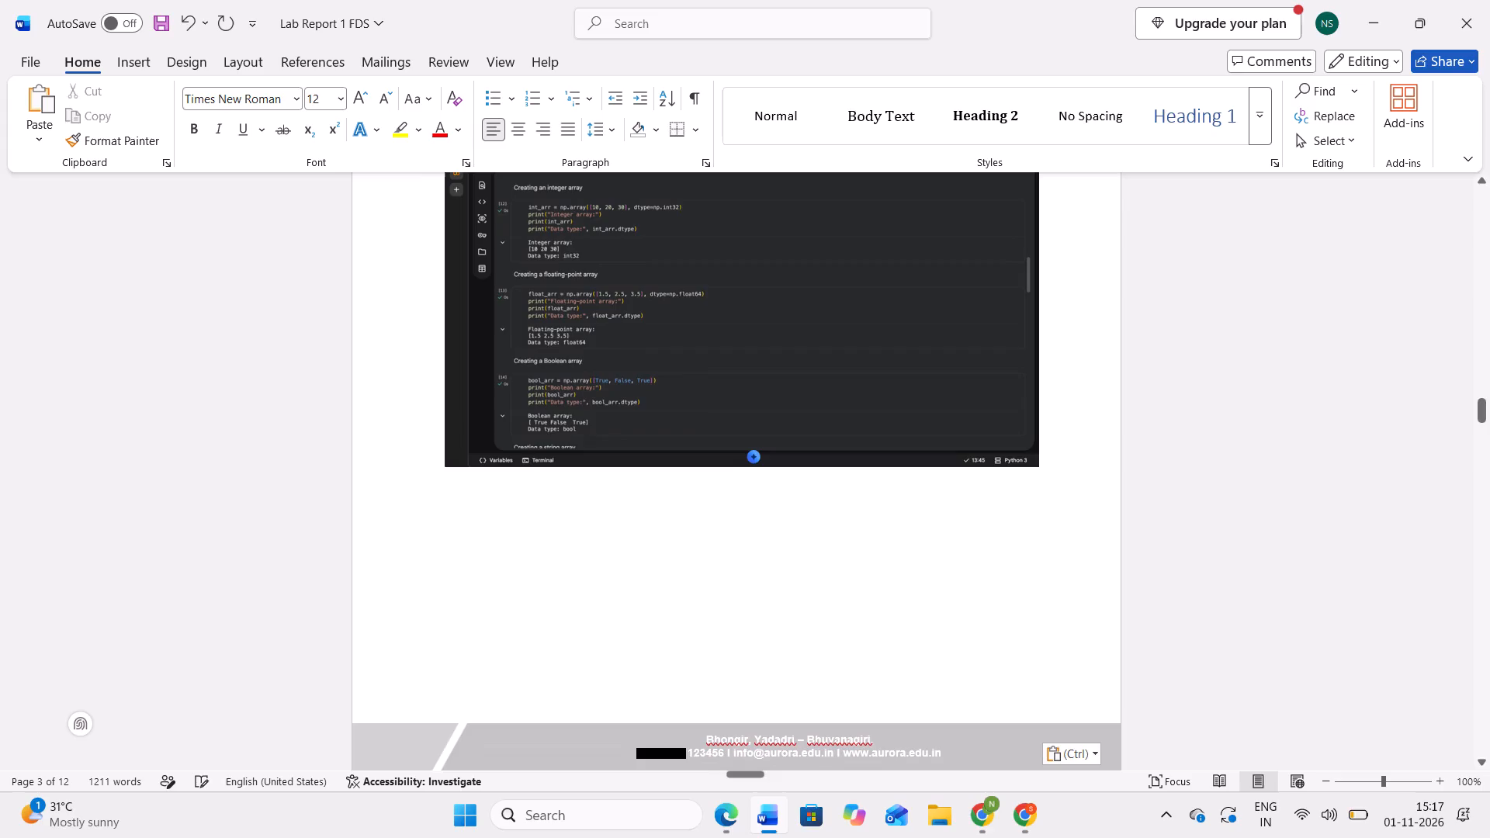
{"action": "left_click", "coordinate": [702, 719]}
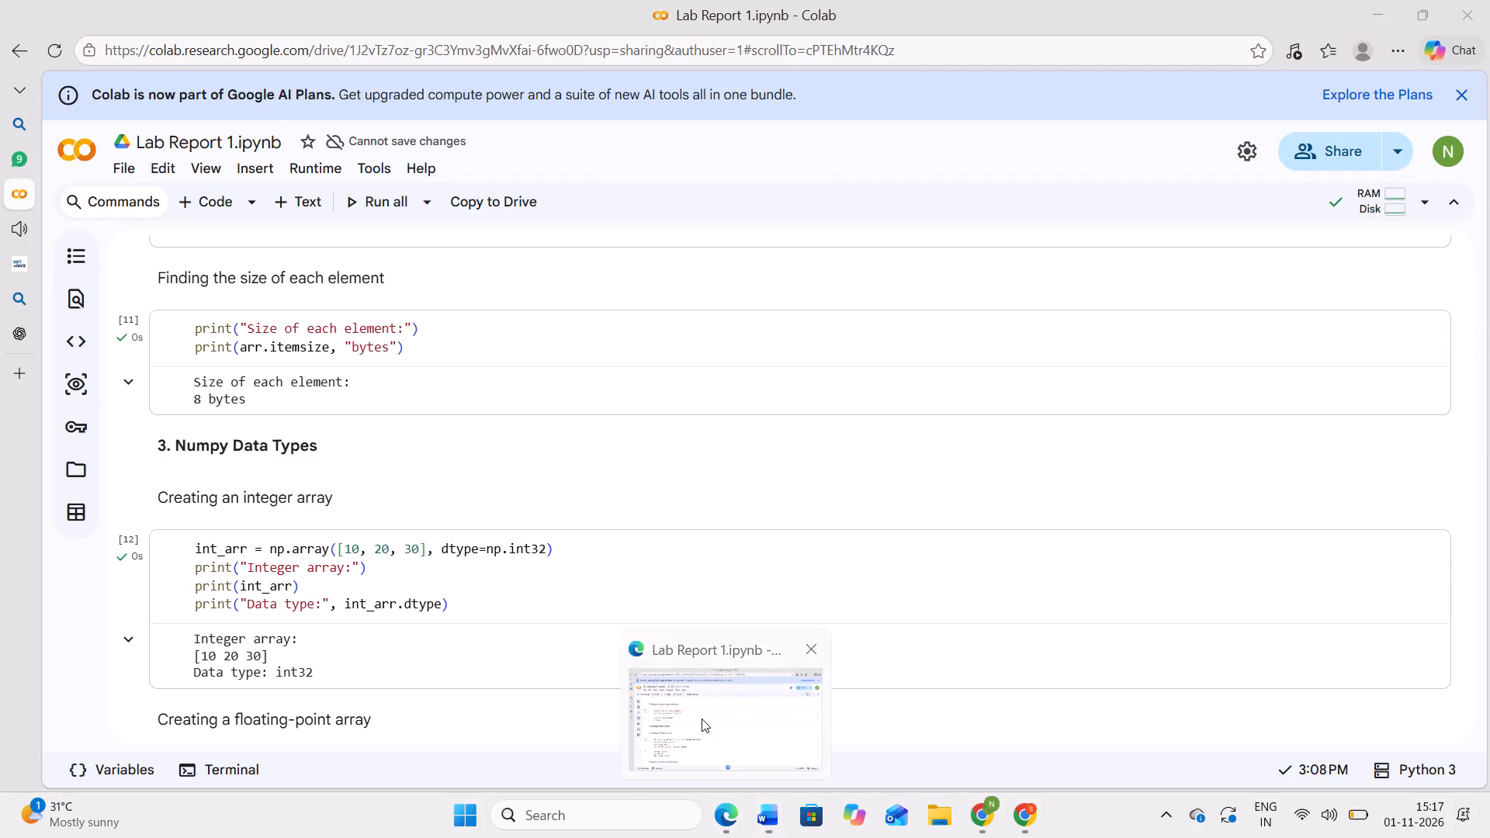
{"action": "scroll", "coordinate": [689, 580], "scroll_direction": "down", "scroll_amount": 2}
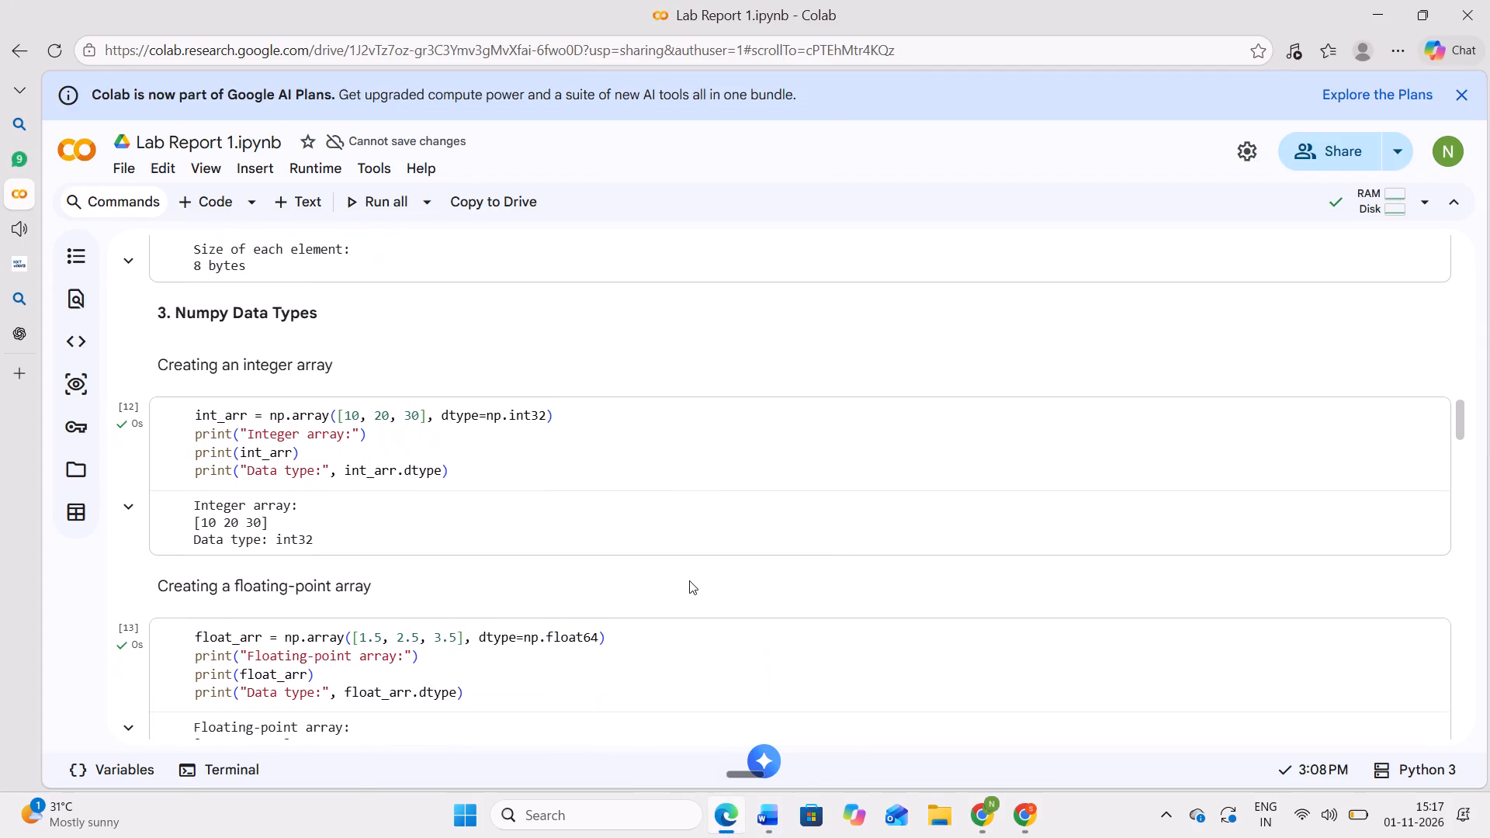
{"action": "left_click", "coordinate": [760, 723]}
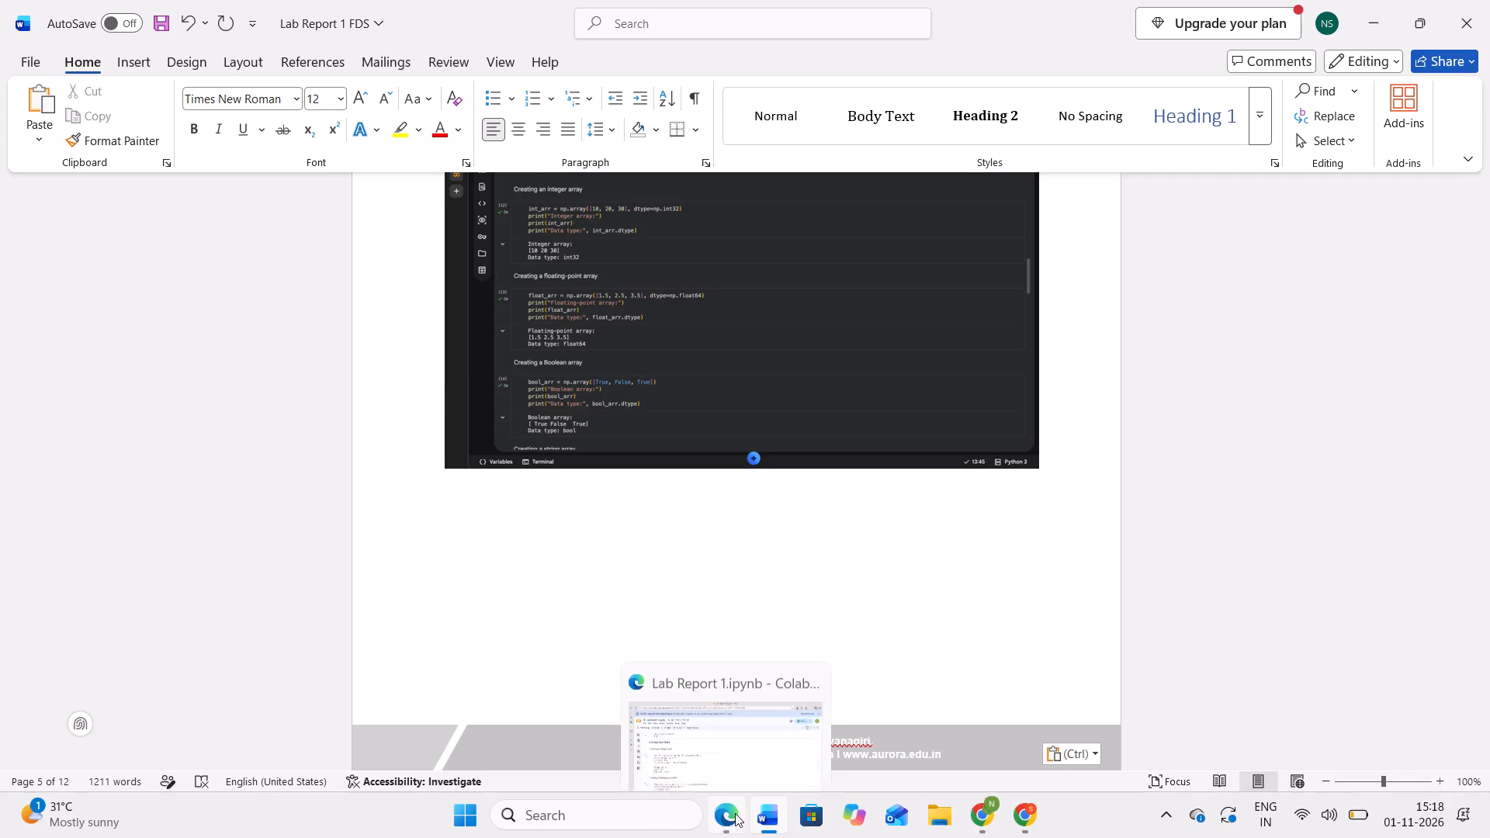
{"action": "left_click", "coordinate": [726, 777]}
{"action": "scroll", "coordinate": [724, 639], "scroll_direction": "down", "scroll_amount": 1}
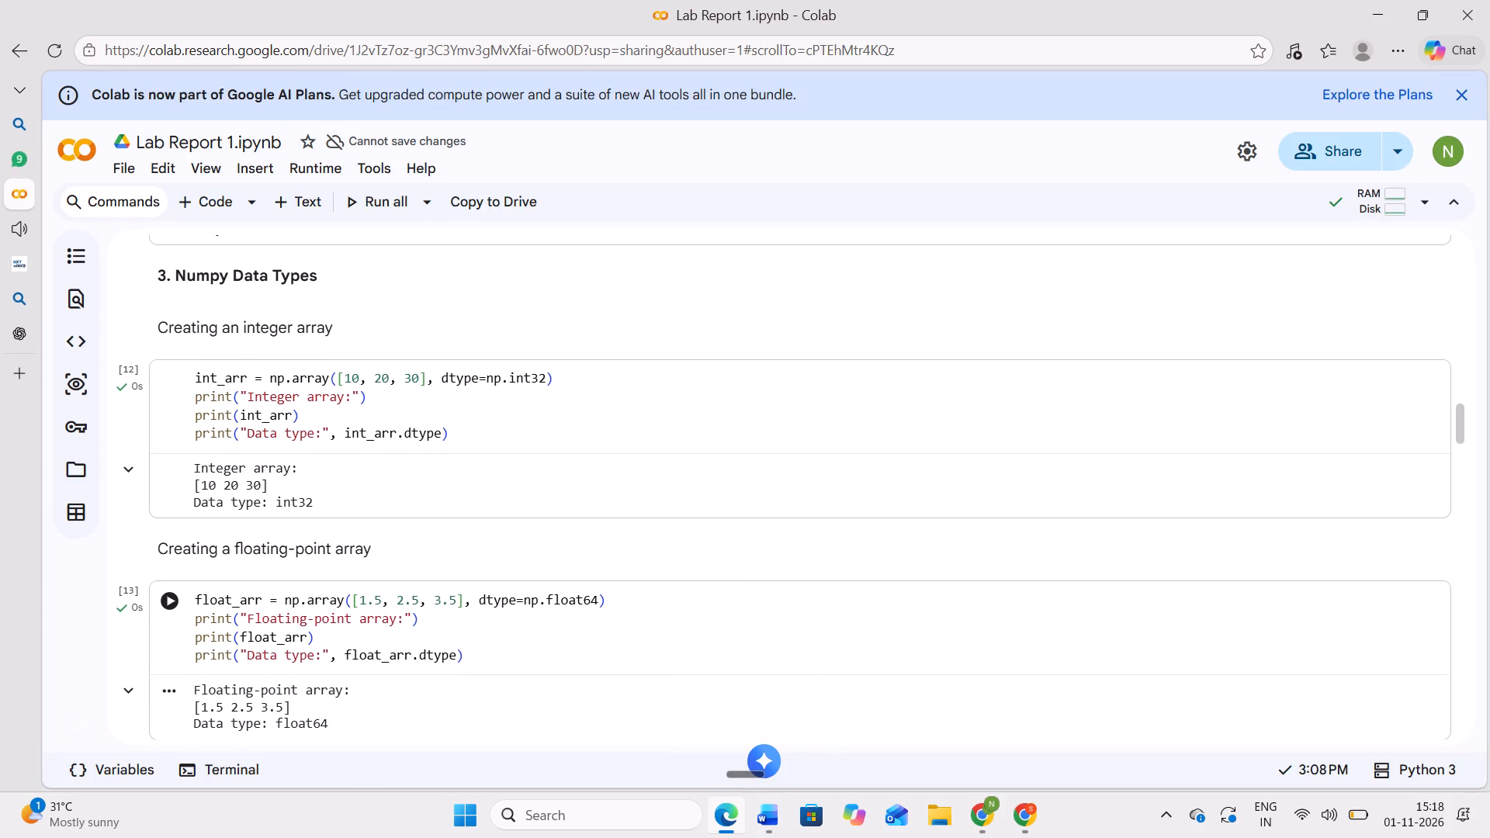
{"action": "scroll", "coordinate": [724, 639], "scroll_direction": "down", "scroll_amount": 1}
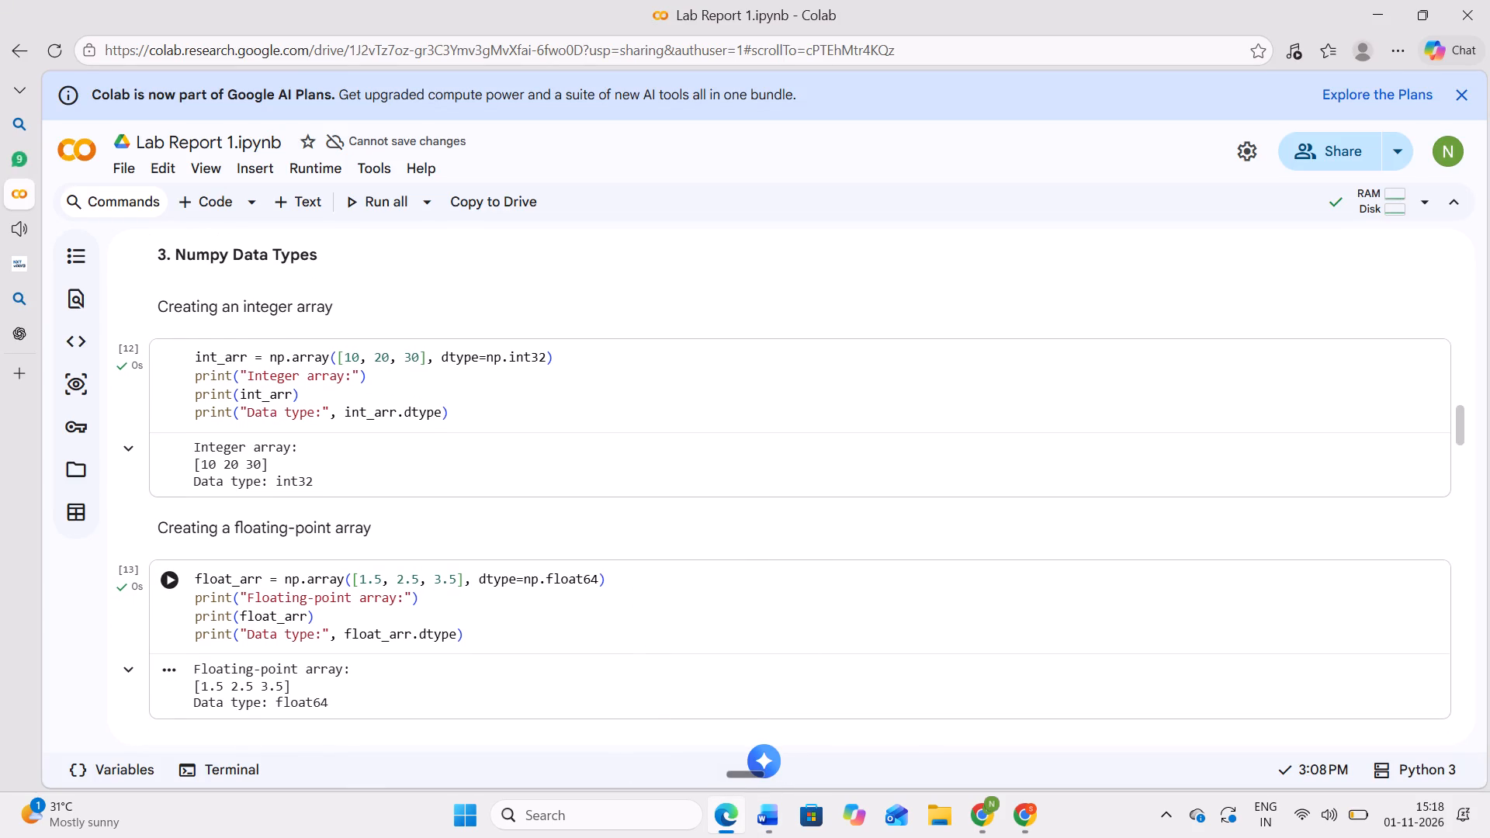
{"action": "key", "text": "Print"}
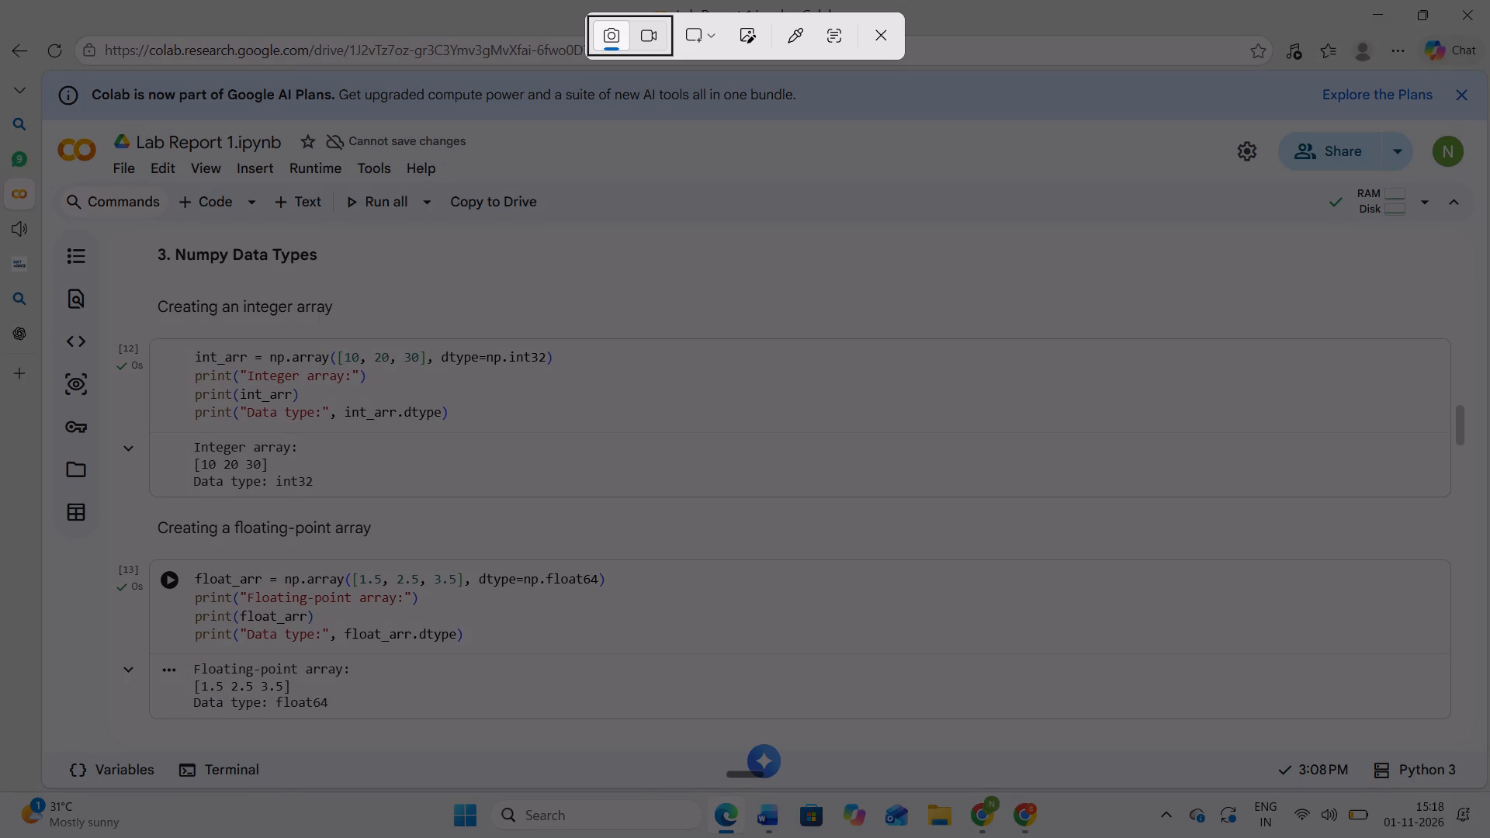
{"action": "left_click_drag", "start_coordinate": [38, 71], "coordinate": [705, 788]}
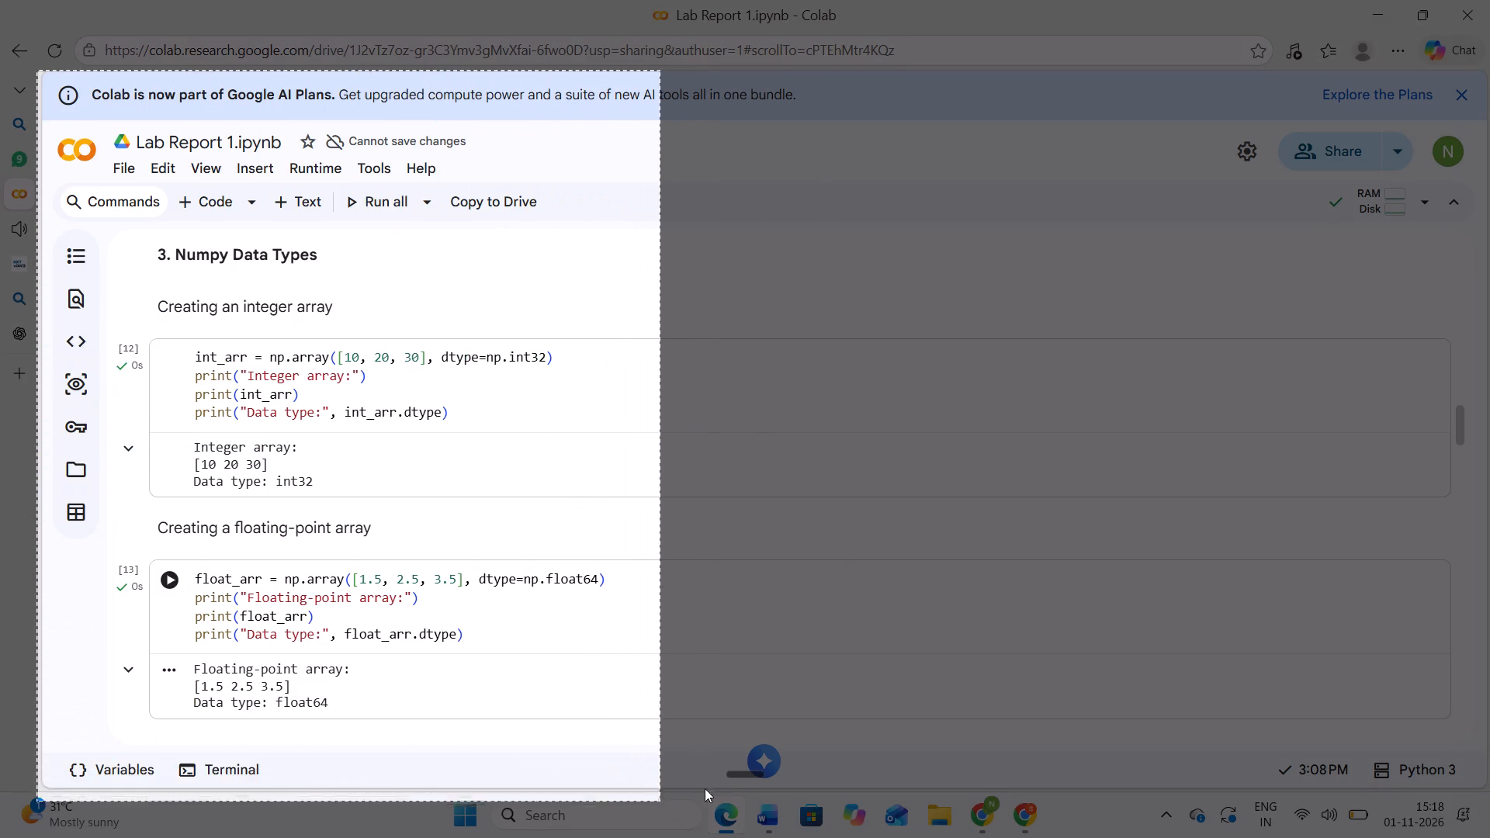
{"action": "left_click_drag", "start_coordinate": [705, 788], "coordinate": [990, 732]}
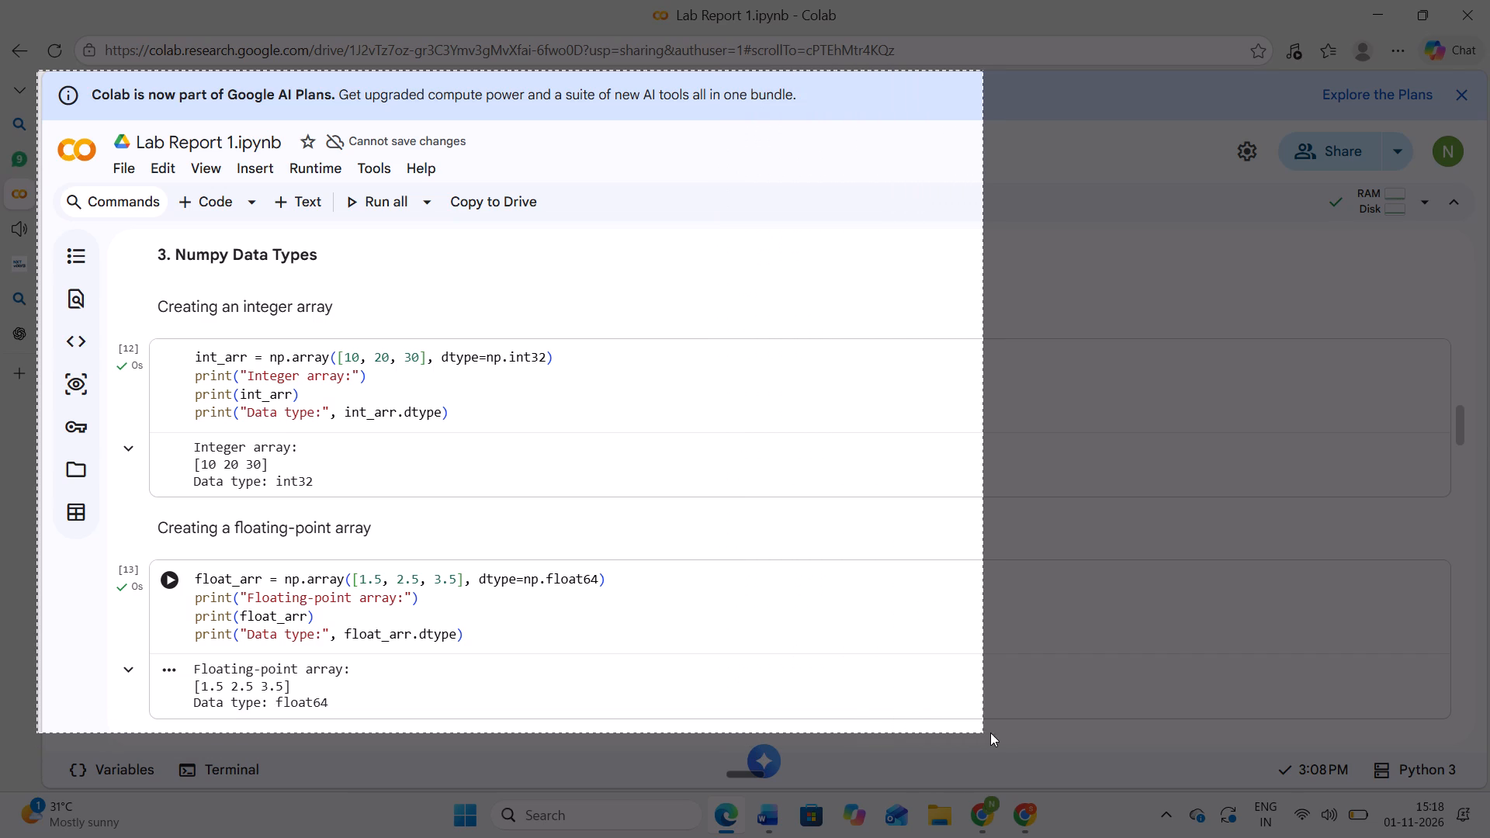
{"action": "left_click_drag", "start_coordinate": [990, 732], "coordinate": [1260, 732]}
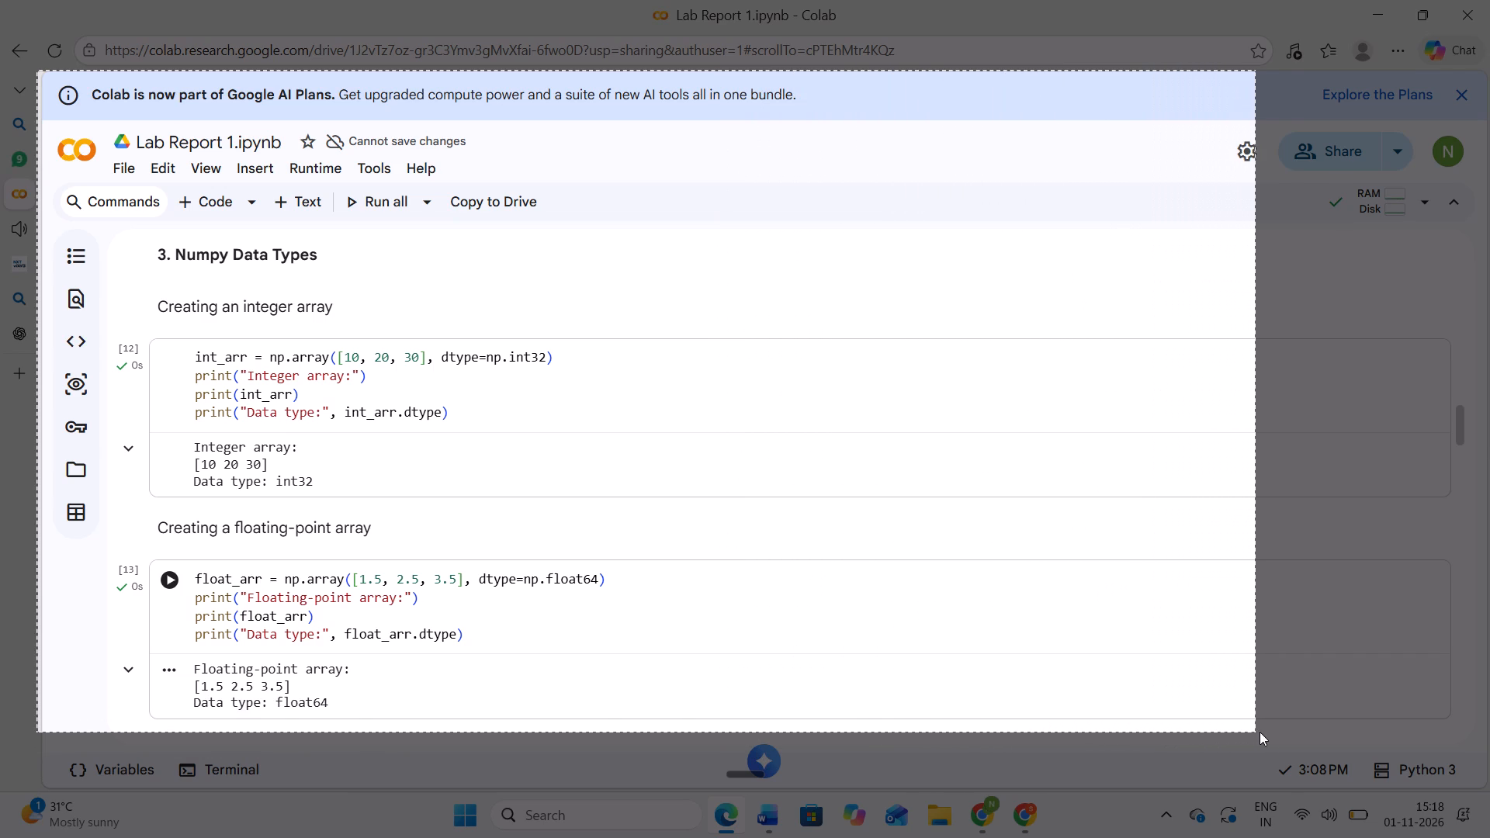
{"action": "left_click_drag", "start_coordinate": [1260, 732], "coordinate": [1489, 733]}
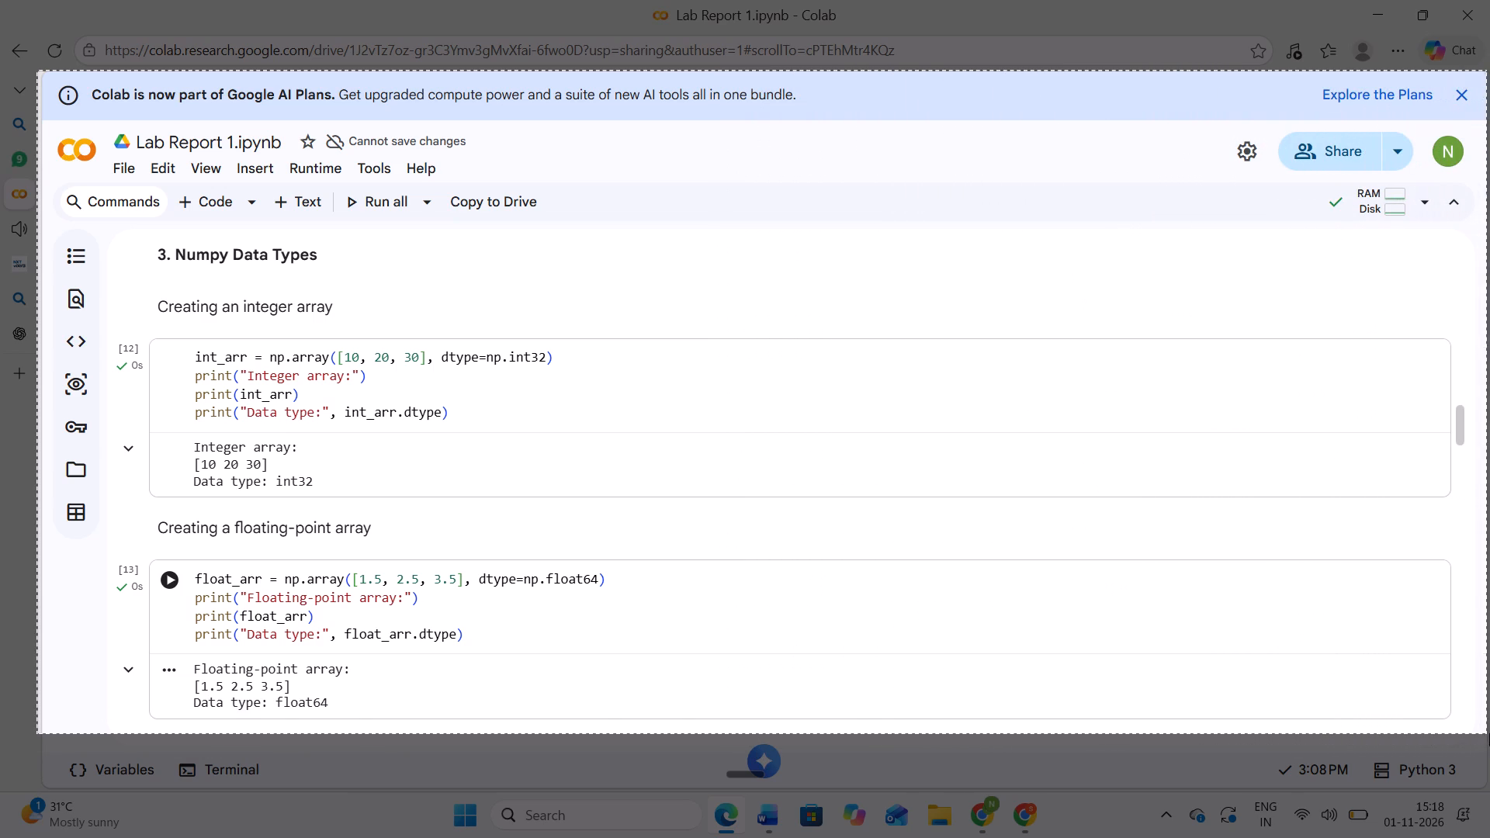
{"action": "left_click_drag", "start_coordinate": [1489, 733], "coordinate": [1489, 732]}
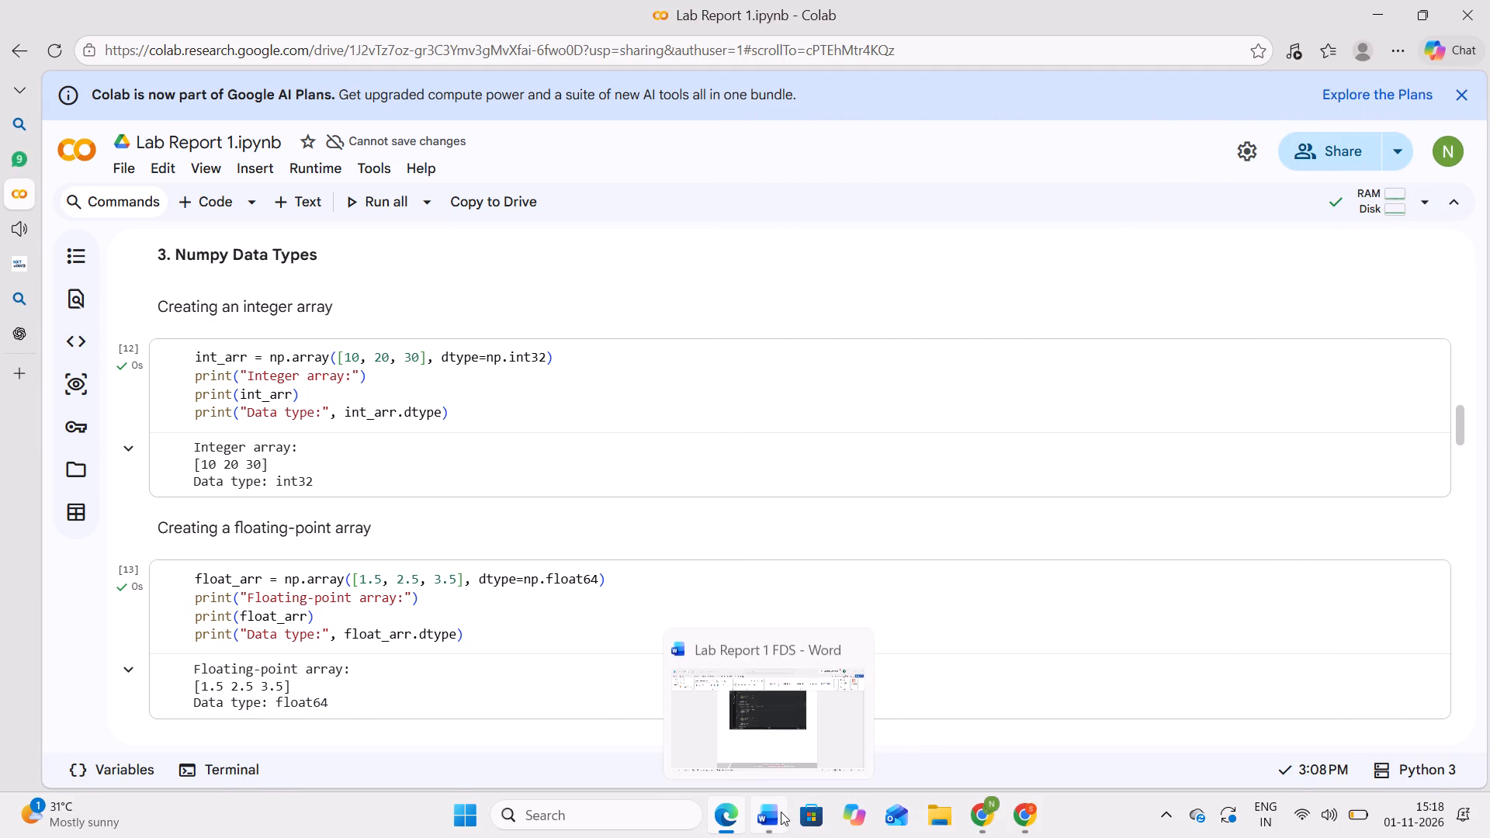
Switch to the Word report and replace the first dark screenshot under "3. Numpy Data Types" with the new capture.
{"action": "left_click", "coordinate": [808, 729]}
{"action": "scroll", "coordinate": [788, 460], "scroll_direction": "up", "scroll_amount": 1}
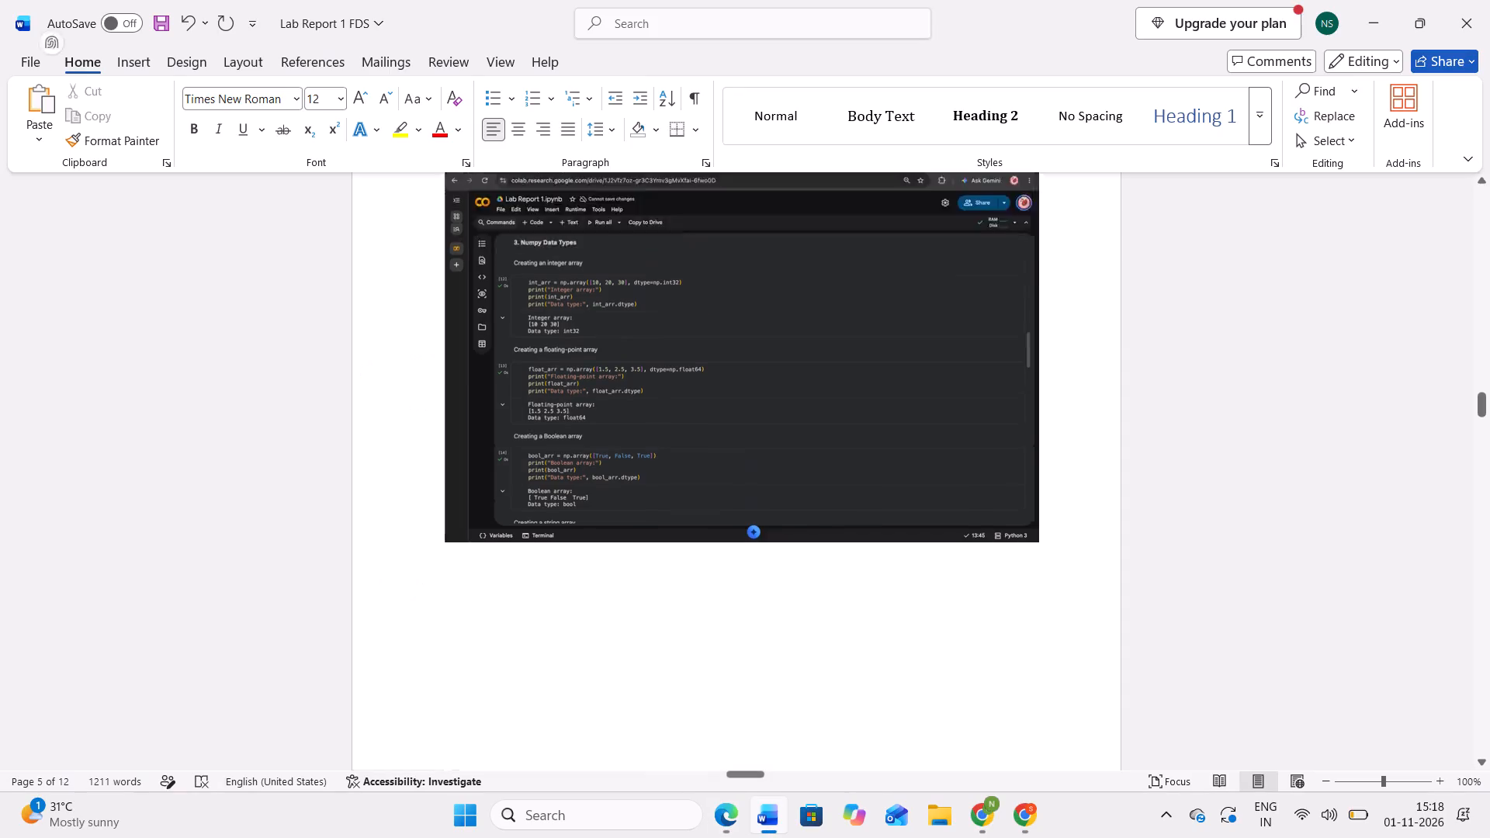
{"action": "scroll", "coordinate": [788, 460], "scroll_direction": "up", "scroll_amount": 1}
{"action": "left_click", "coordinate": [749, 484]}
{"action": "key", "text": "BackSpace"}
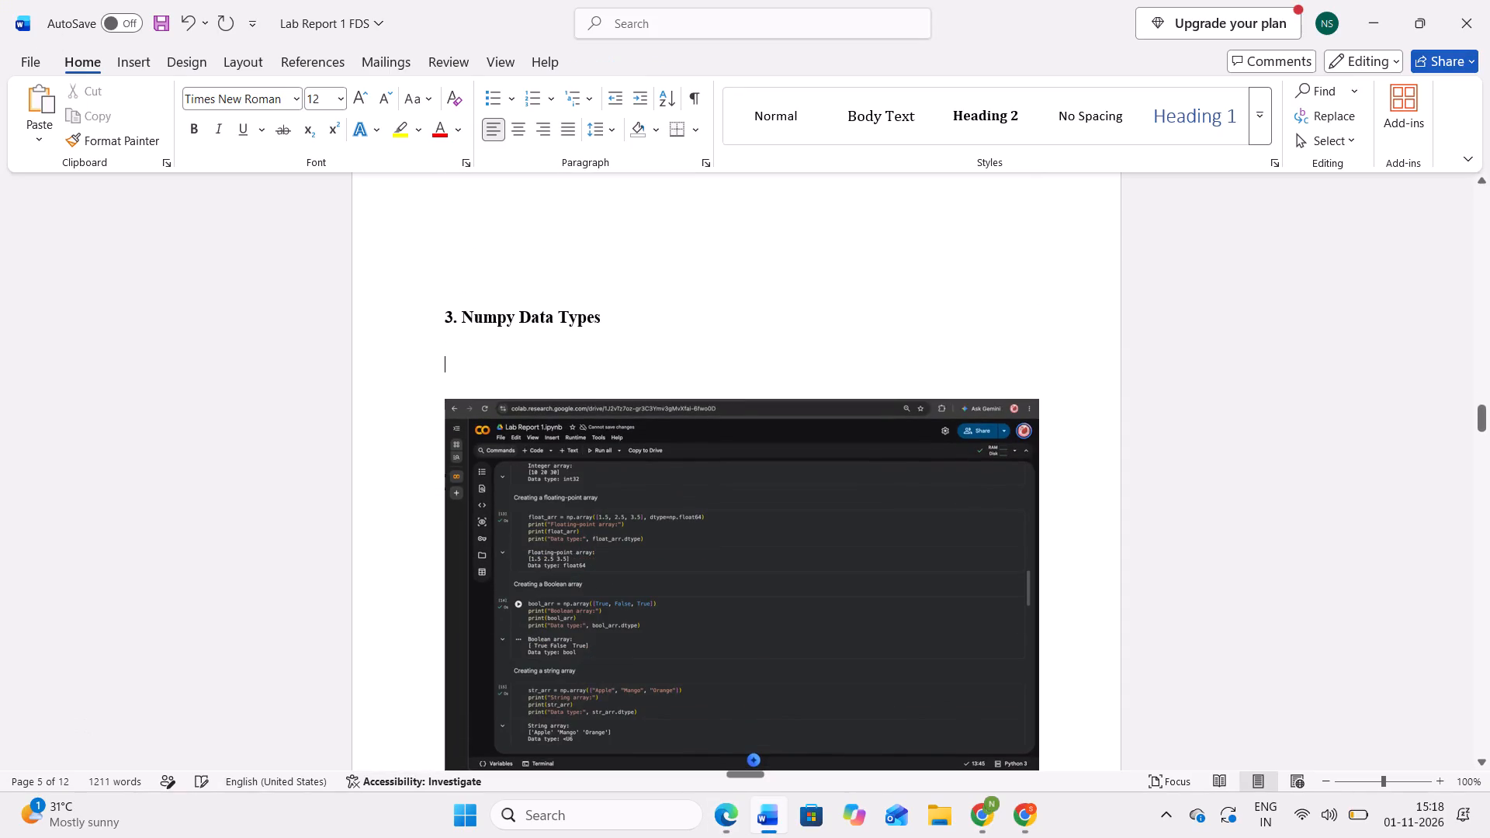
{"action": "key", "text": "ctrl+v"}
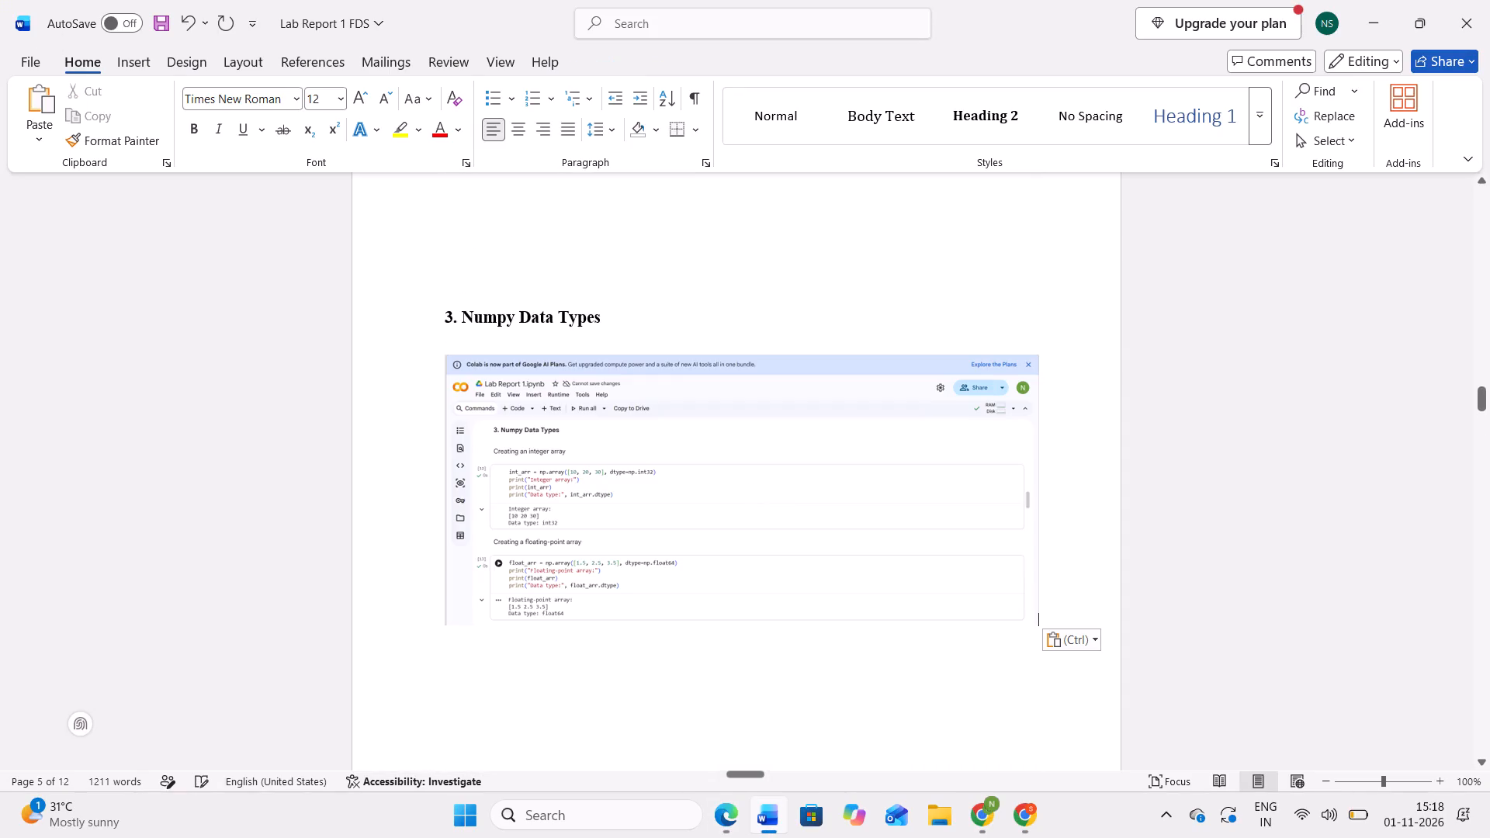
Switch to the Colab notebook in Edge and capture the page from the top banner through the string array output, with the Boolean array section included.
{"action": "left_click", "coordinate": [707, 753]}
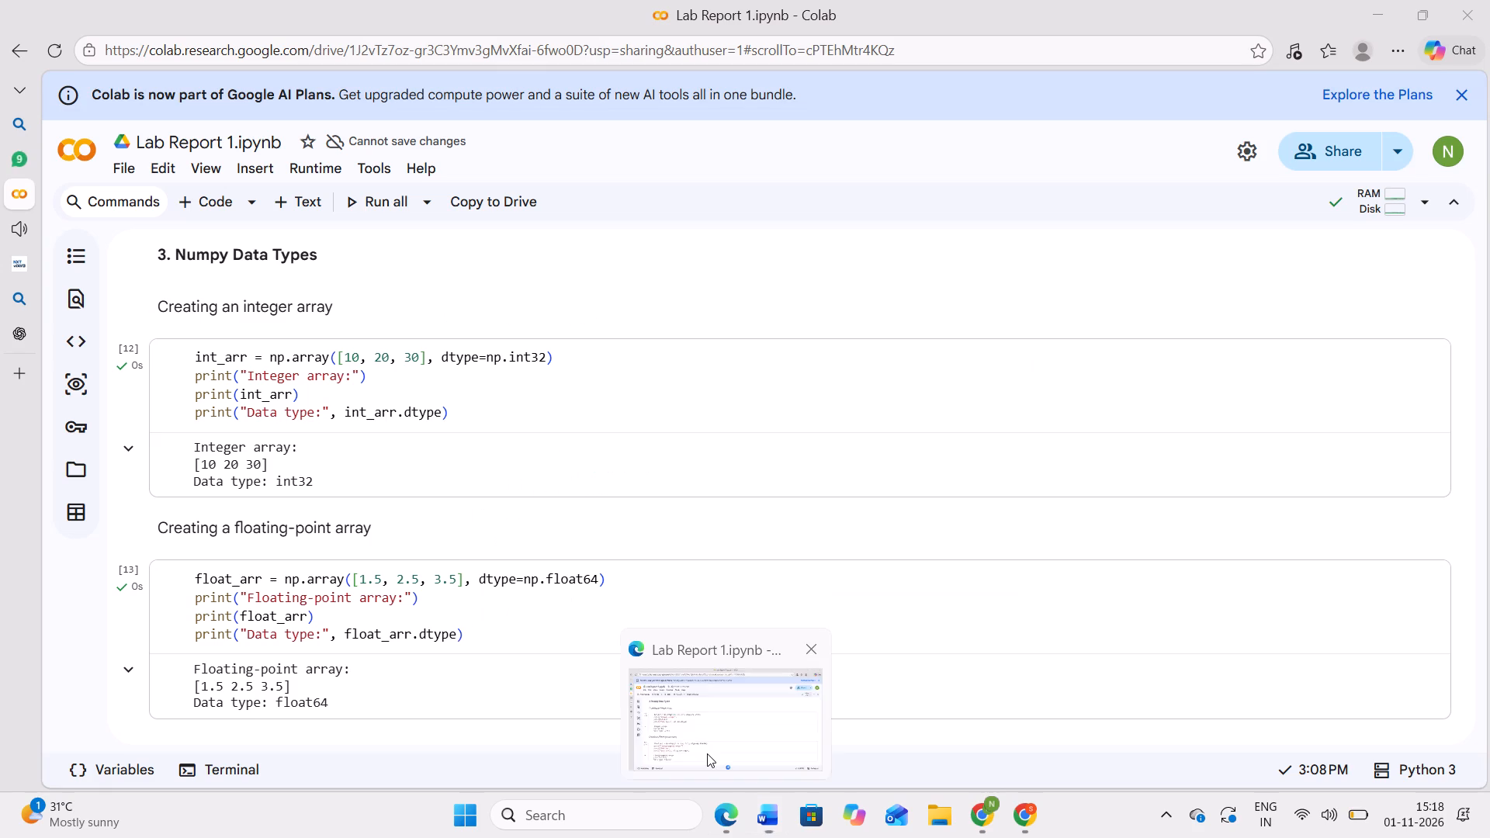
{"action": "scroll", "coordinate": [673, 566], "scroll_direction": "down", "scroll_amount": 4}
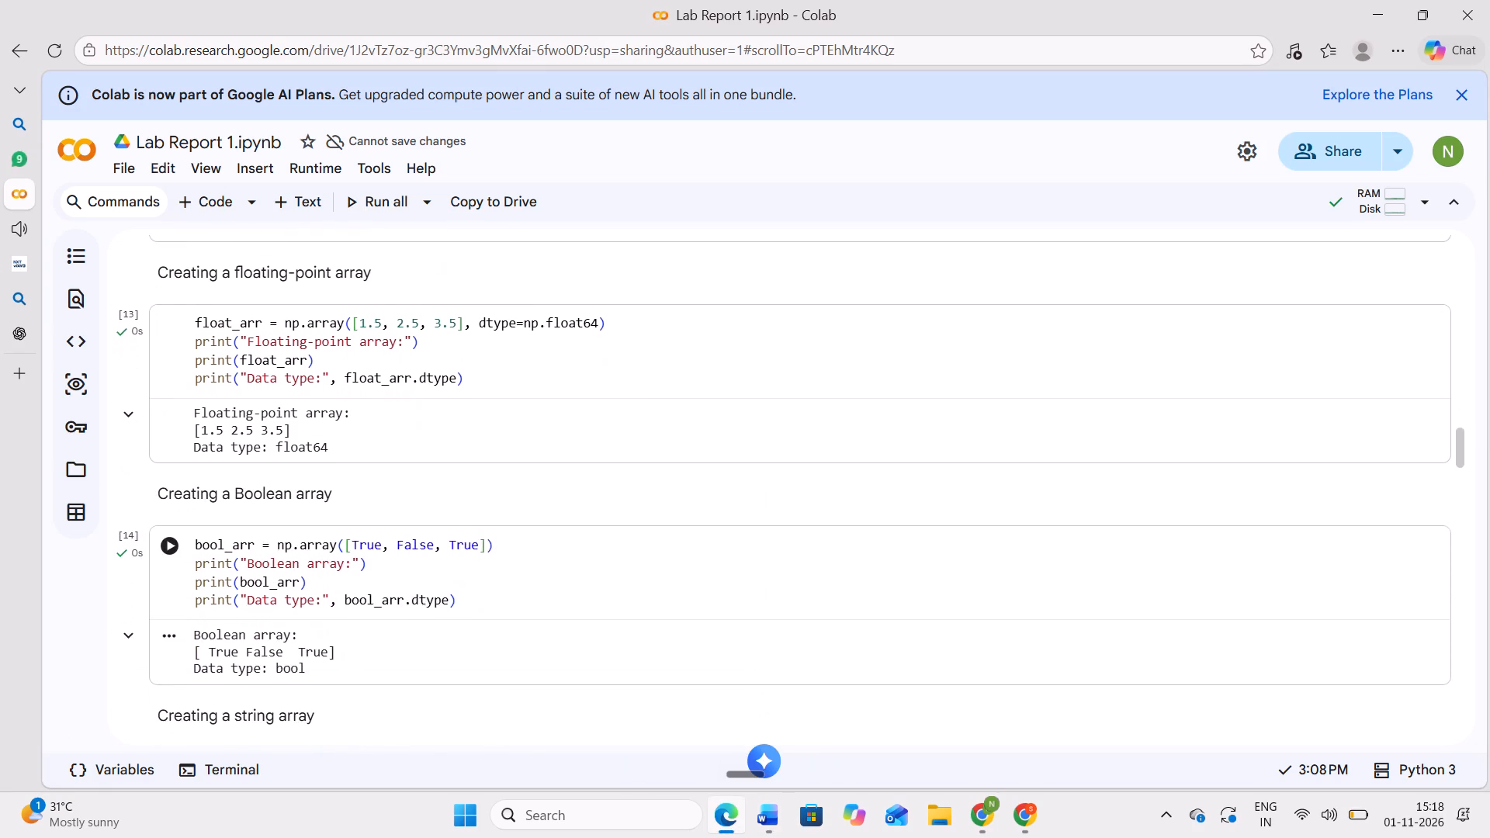
{"action": "scroll", "coordinate": [673, 566], "scroll_direction": "down", "scroll_amount": 2}
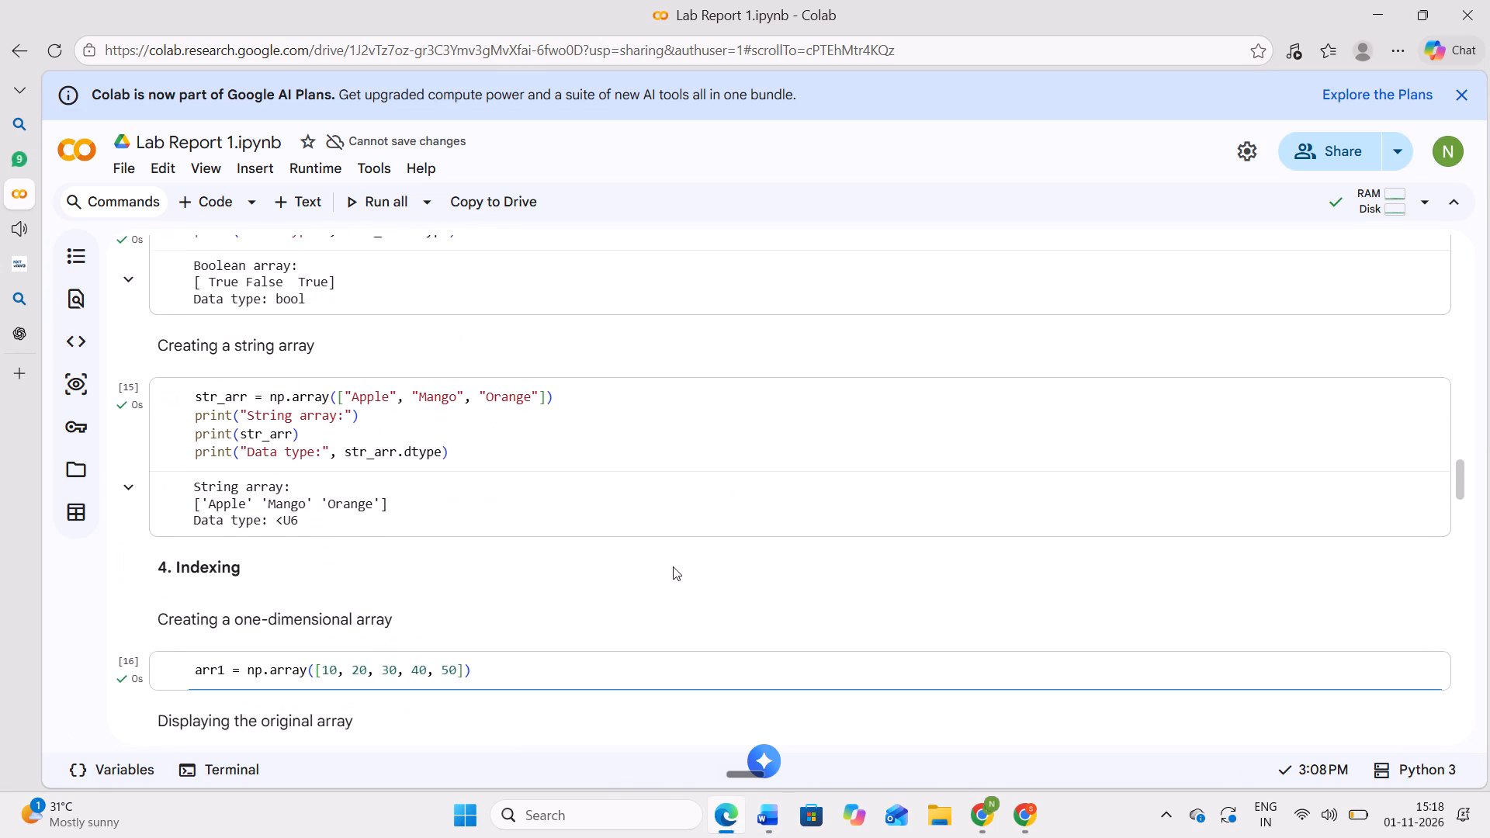
{"action": "scroll", "coordinate": [673, 566], "scroll_direction": "down", "scroll_amount": 1}
{"action": "scroll", "coordinate": [673, 566], "scroll_direction": "up", "scroll_amount": 2}
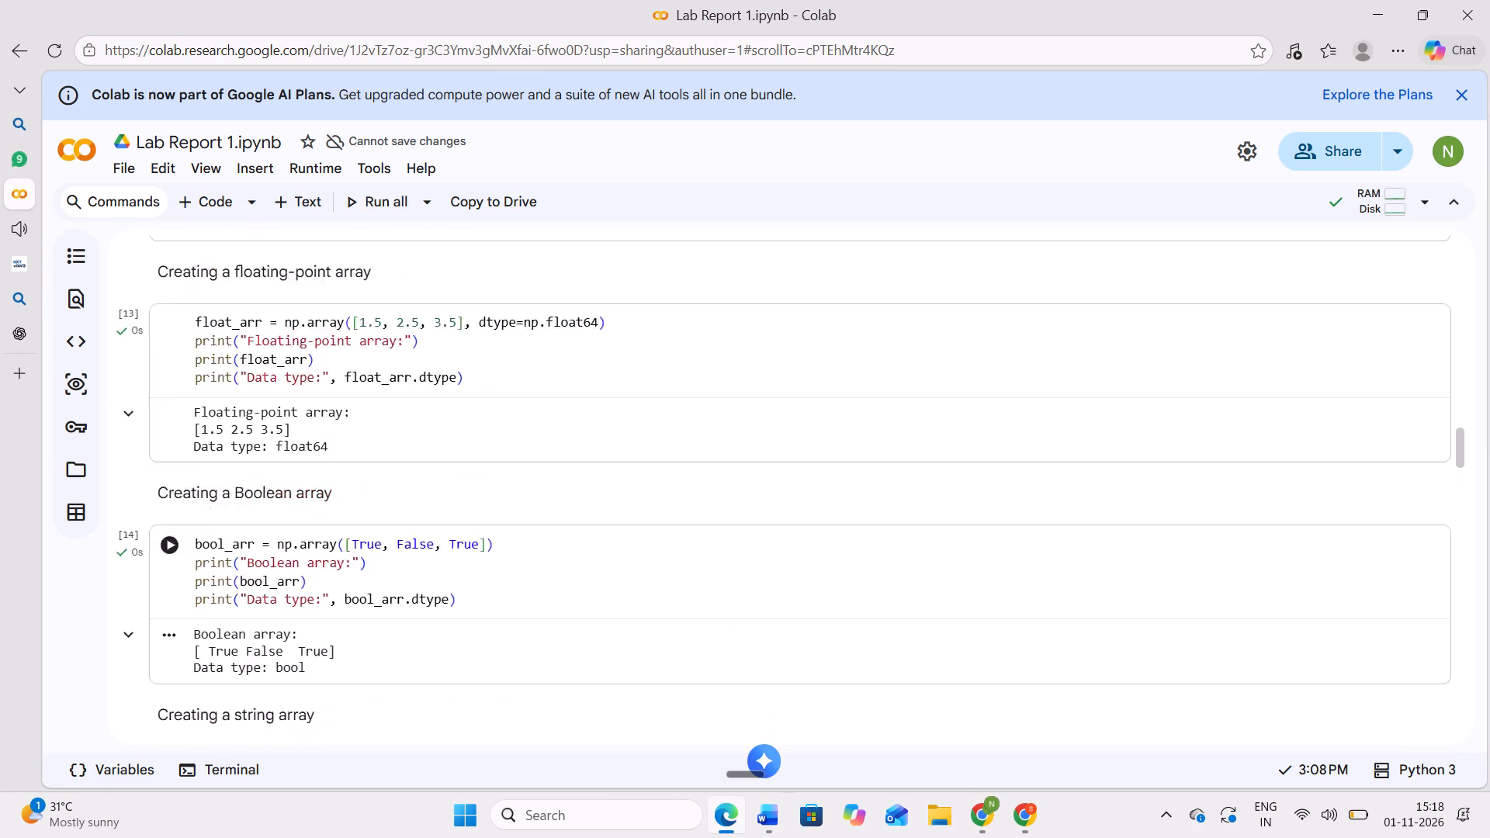
{"action": "scroll", "coordinate": [673, 566], "scroll_direction": "up", "scroll_amount": 4}
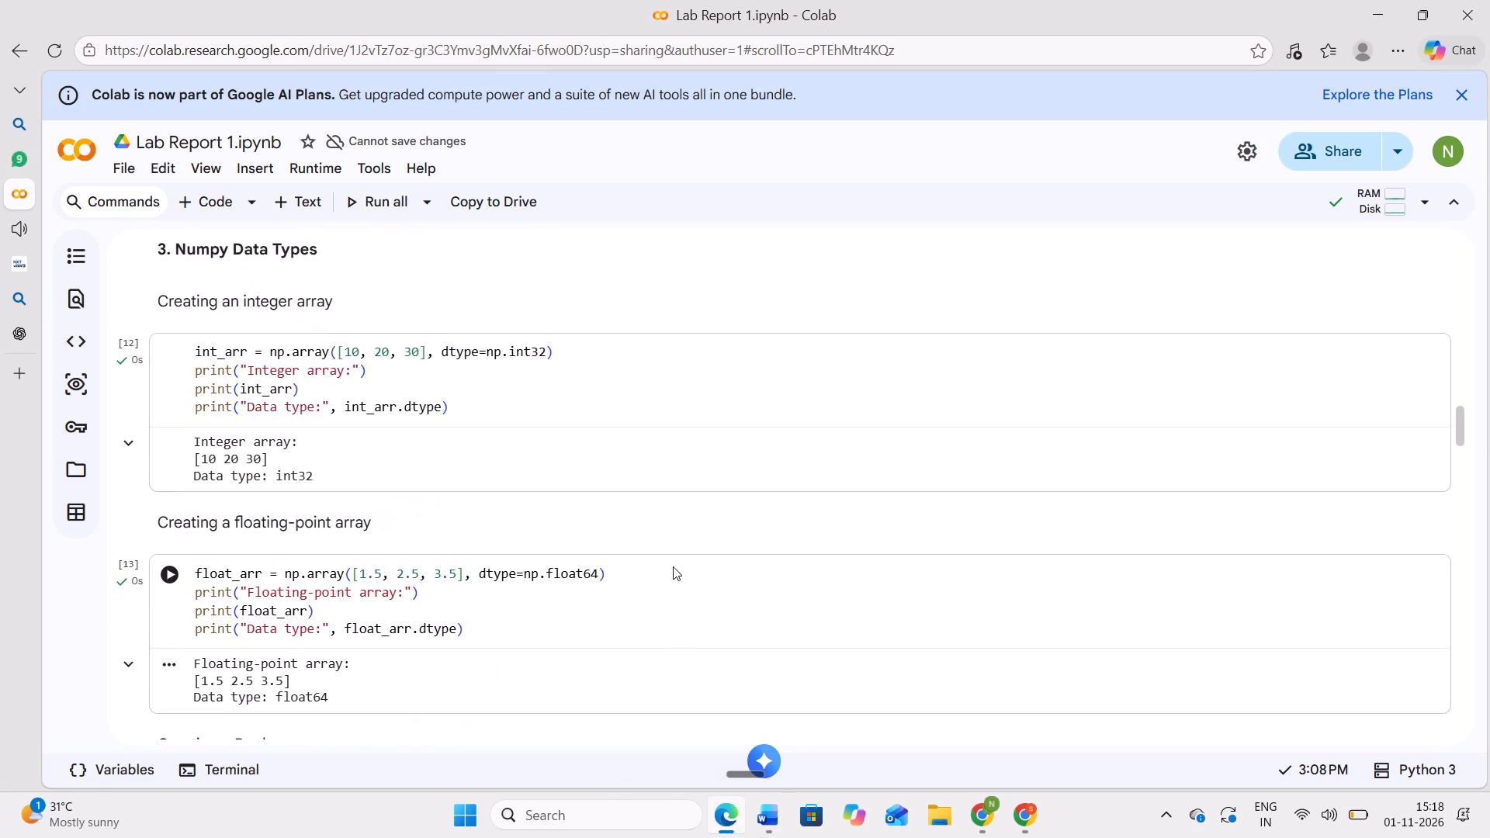
{"action": "scroll", "coordinate": [673, 566], "scroll_direction": "up", "scroll_amount": 1}
{"action": "scroll", "coordinate": [673, 566], "scroll_direction": "down", "scroll_amount": 4}
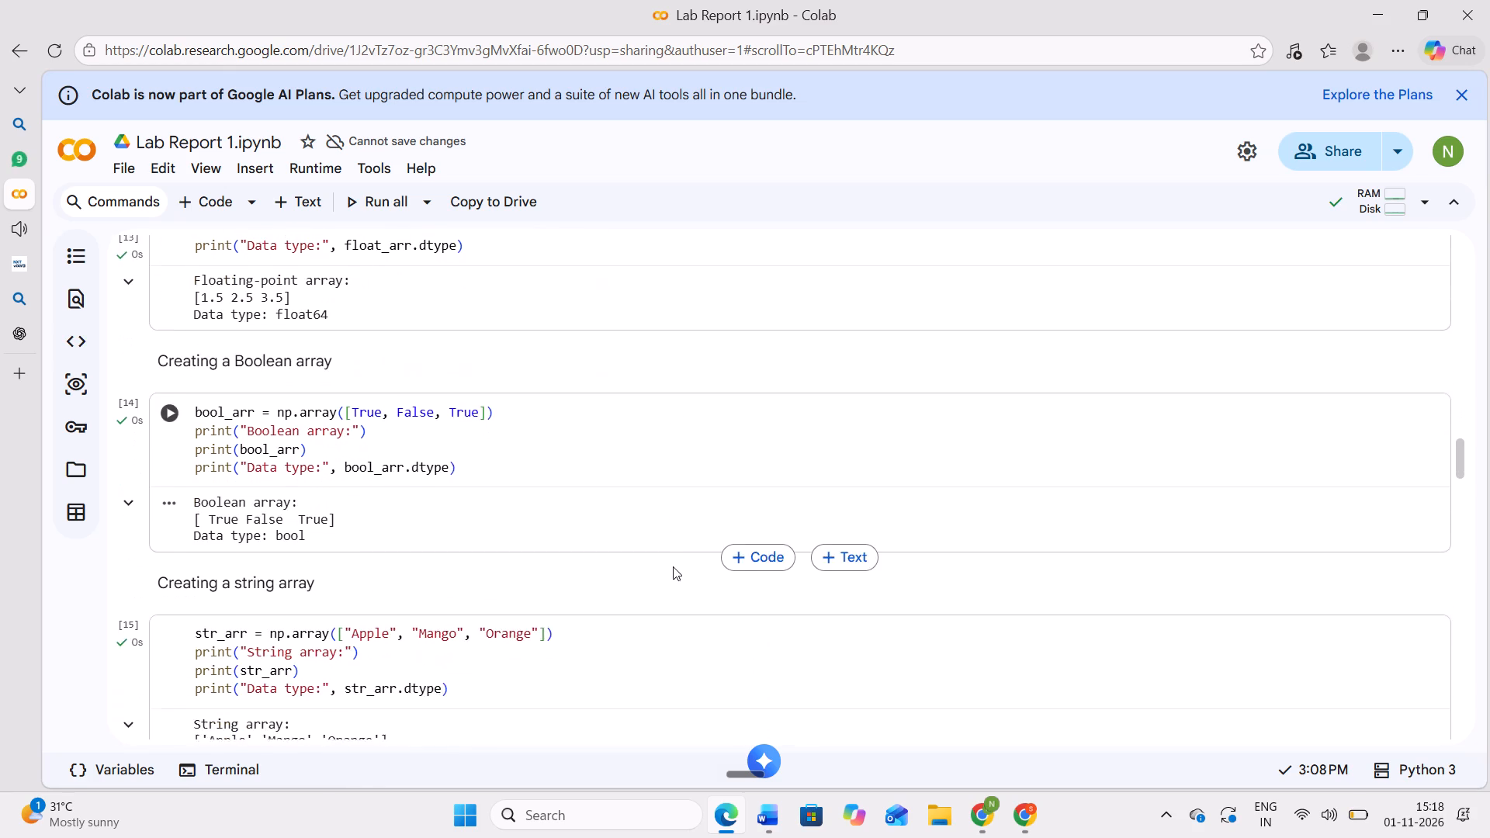
{"action": "scroll", "coordinate": [673, 566], "scroll_direction": "down", "scroll_amount": 4}
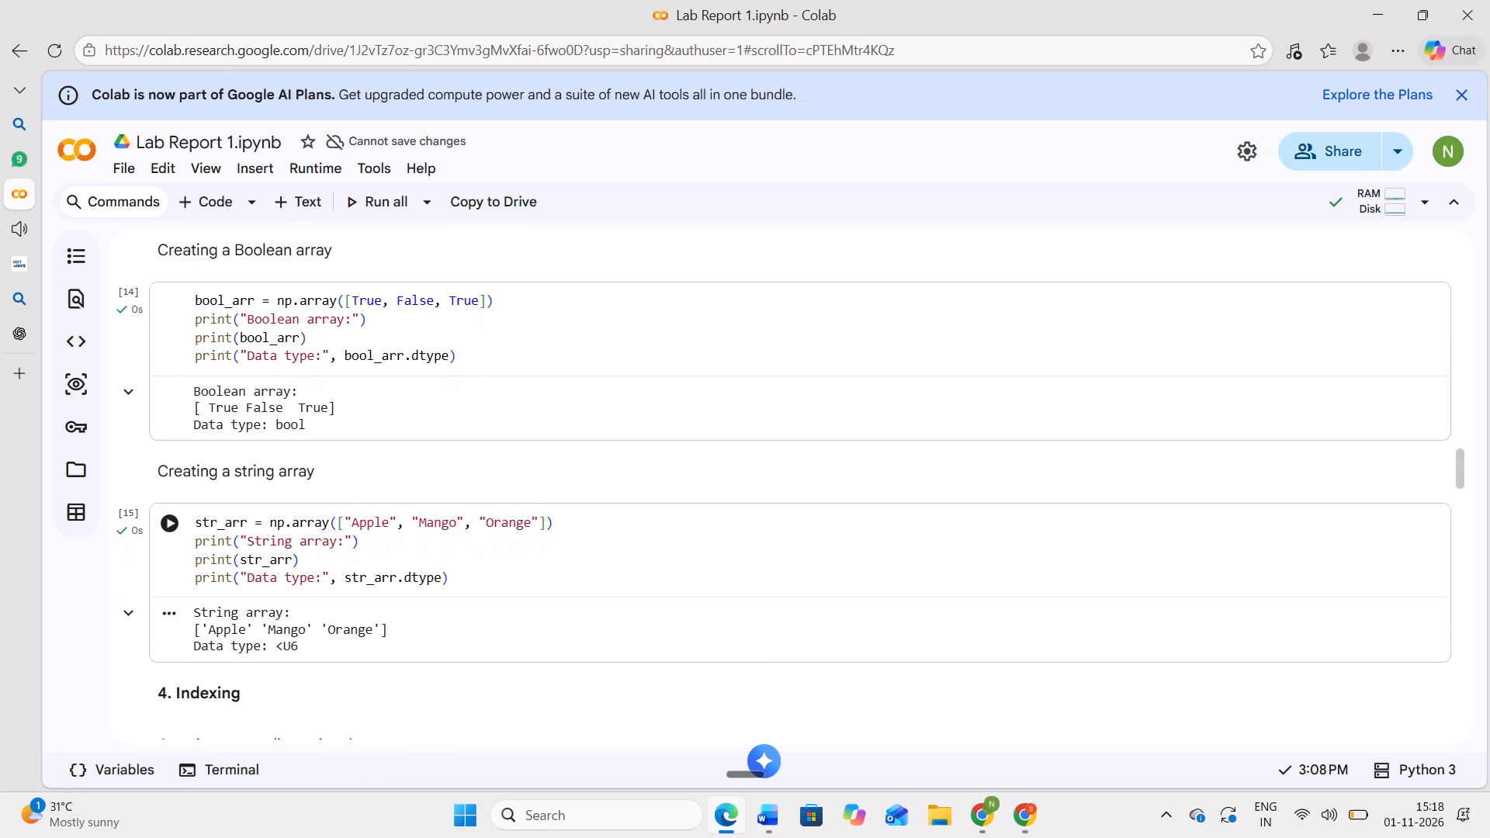
{"action": "key", "text": "Print"}
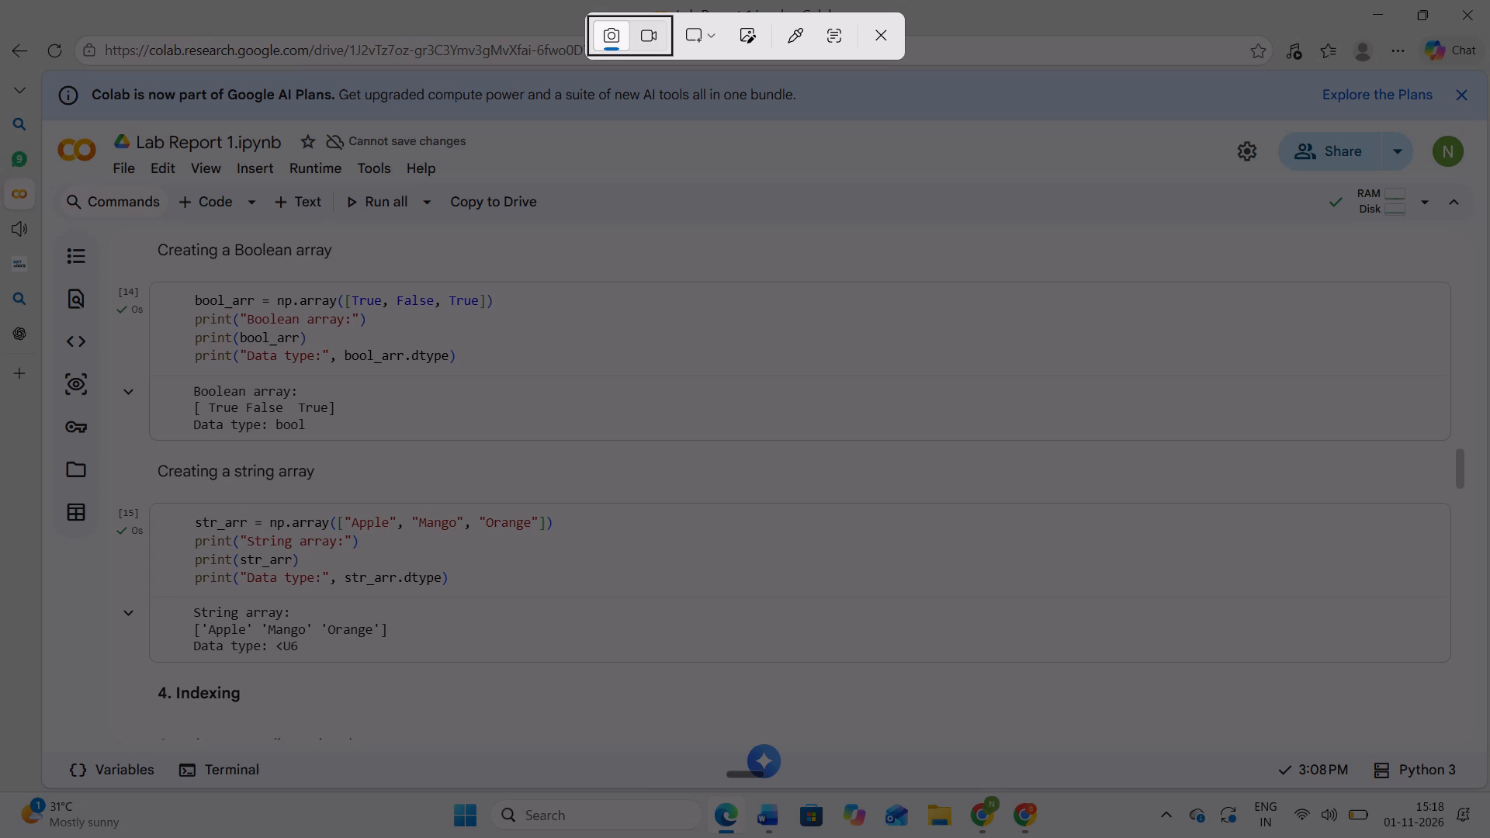
{"action": "left_click_drag", "start_coordinate": [36, 68], "coordinate": [625, 727]}
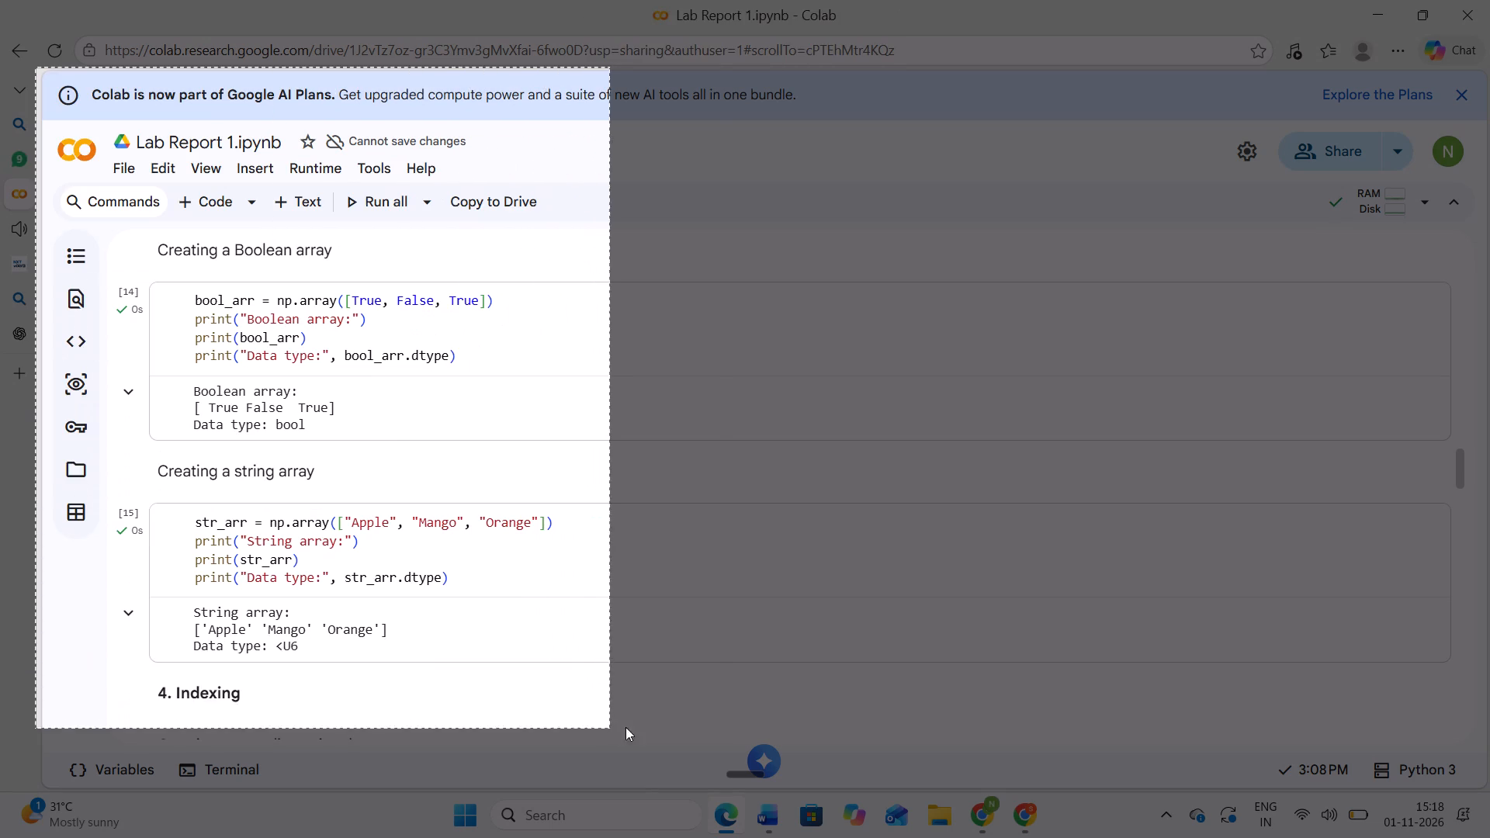
{"action": "left_click_drag", "start_coordinate": [625, 727], "coordinate": [954, 681]}
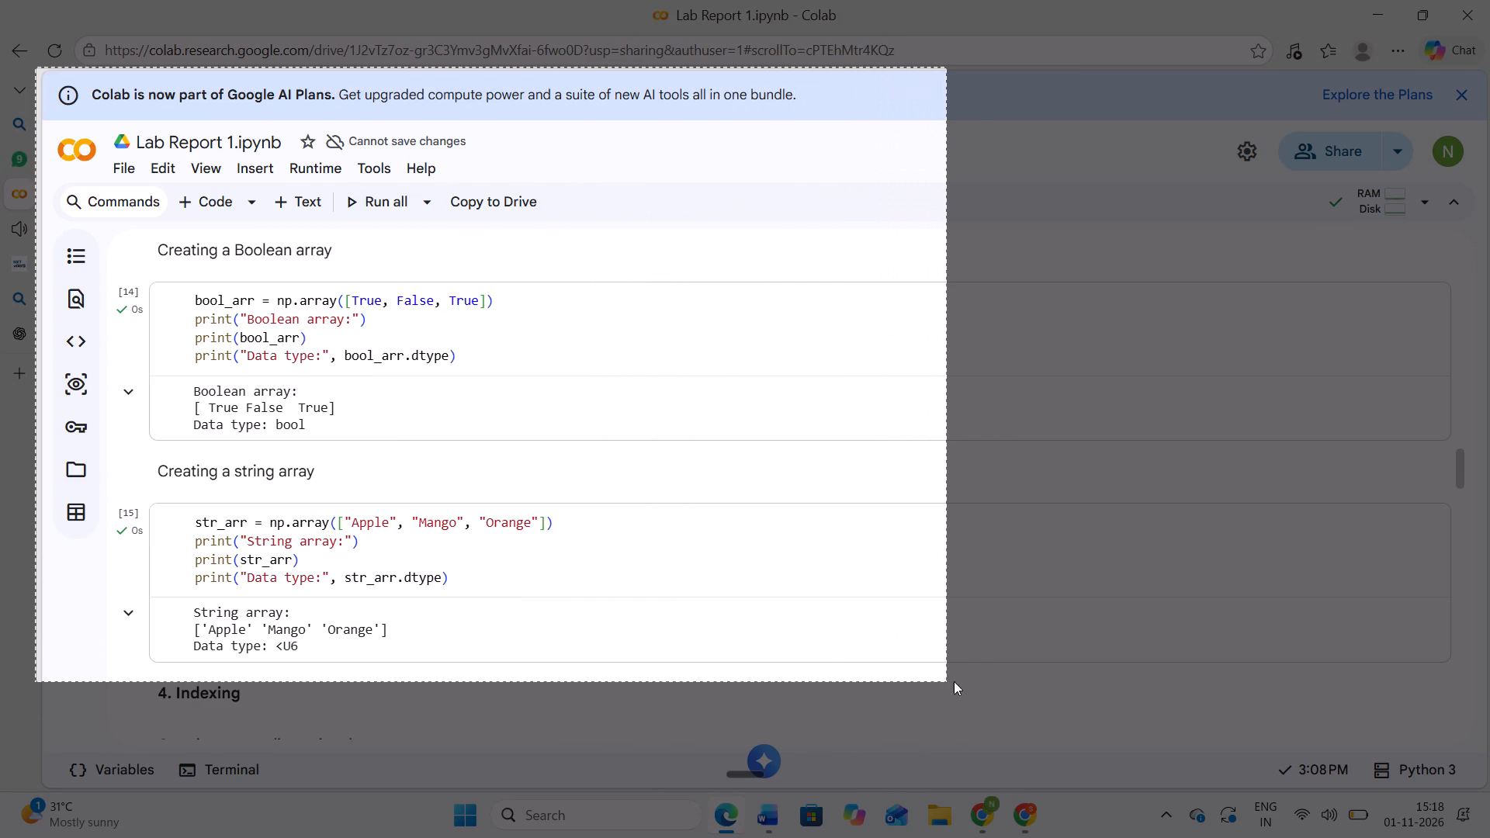
{"action": "left_click_drag", "start_coordinate": [954, 681], "coordinate": [1213, 684]}
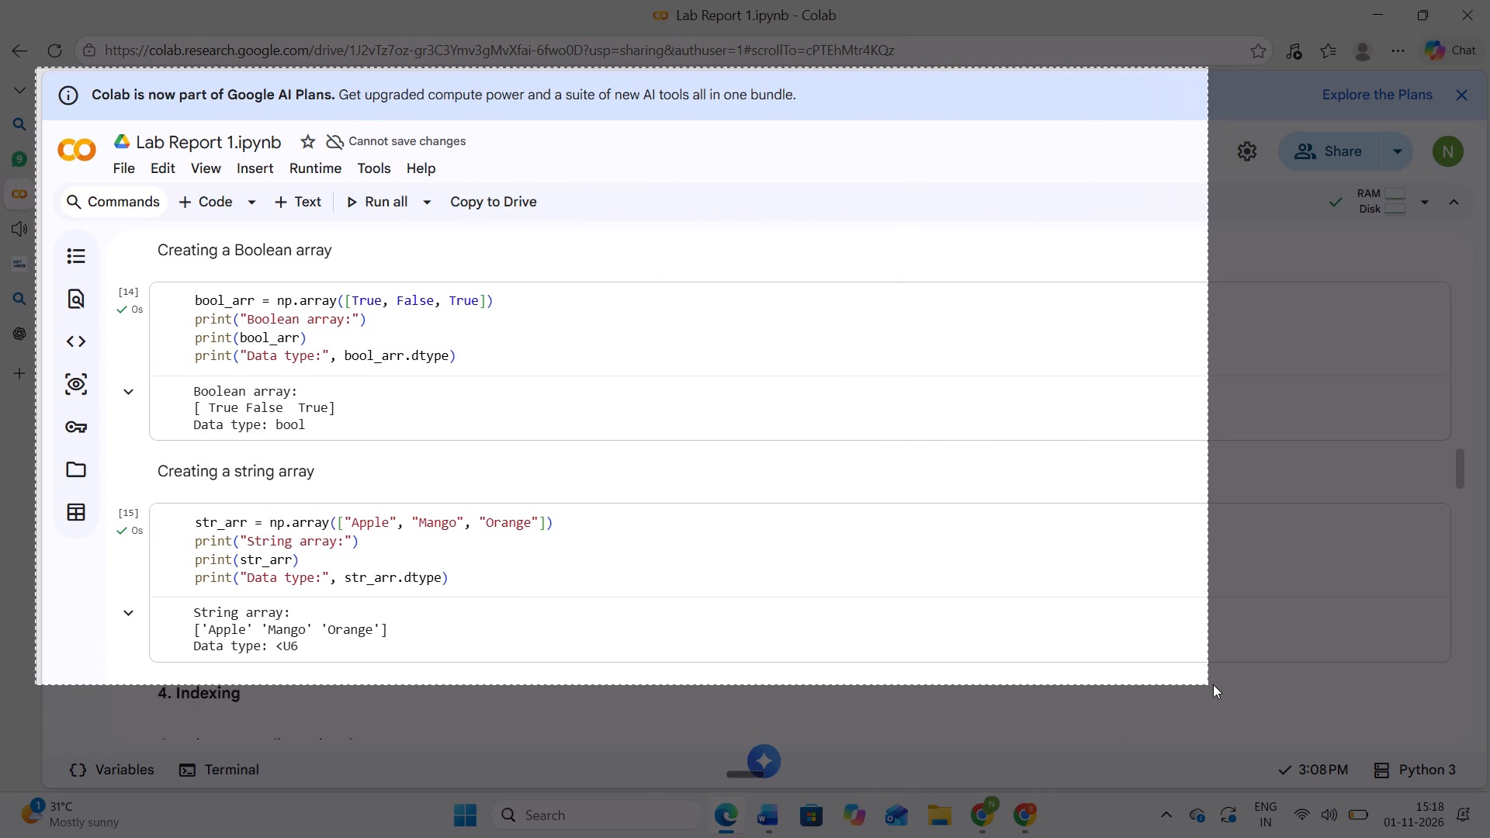
{"action": "left_click_drag", "start_coordinate": [1213, 684], "coordinate": [1480, 683]}
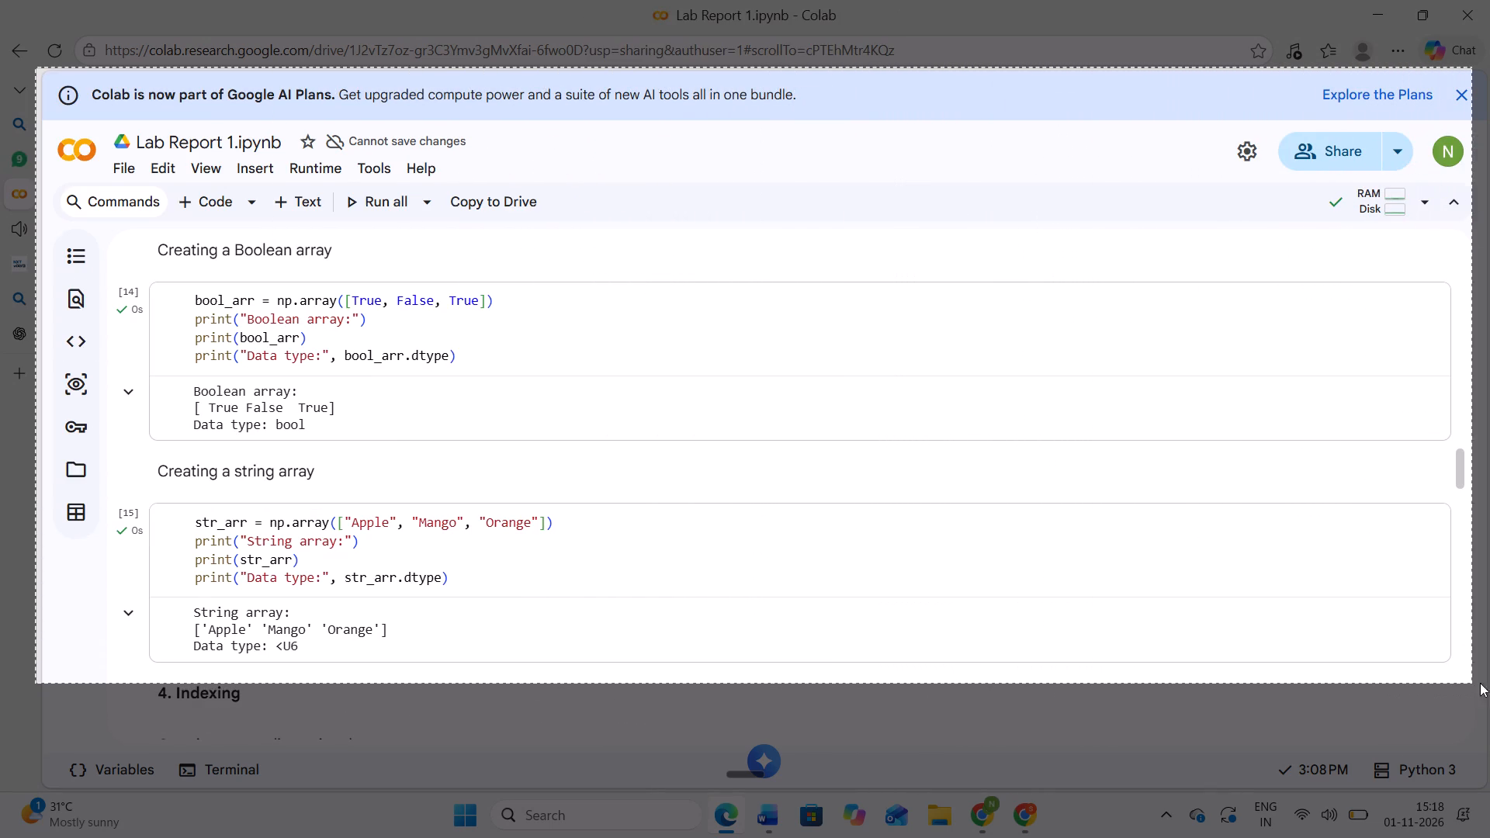
{"action": "left_click_drag", "start_coordinate": [1480, 683], "coordinate": [1489, 678]}
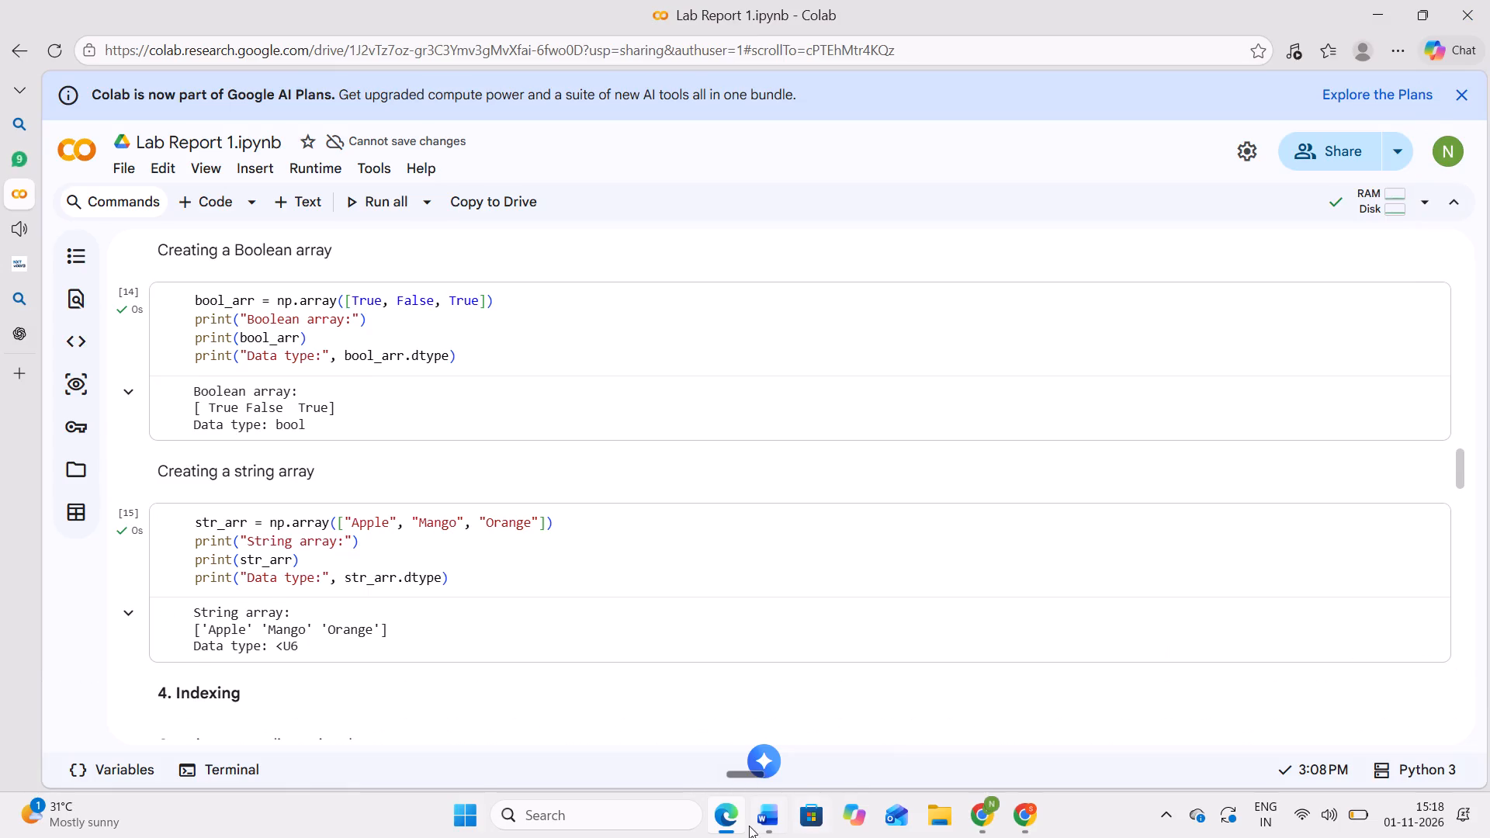
Switch to the Word report and replace the remaining dark screenshot above "Explanation – NumPy Data Types" with the new capture.
{"action": "left_click", "coordinate": [781, 722]}
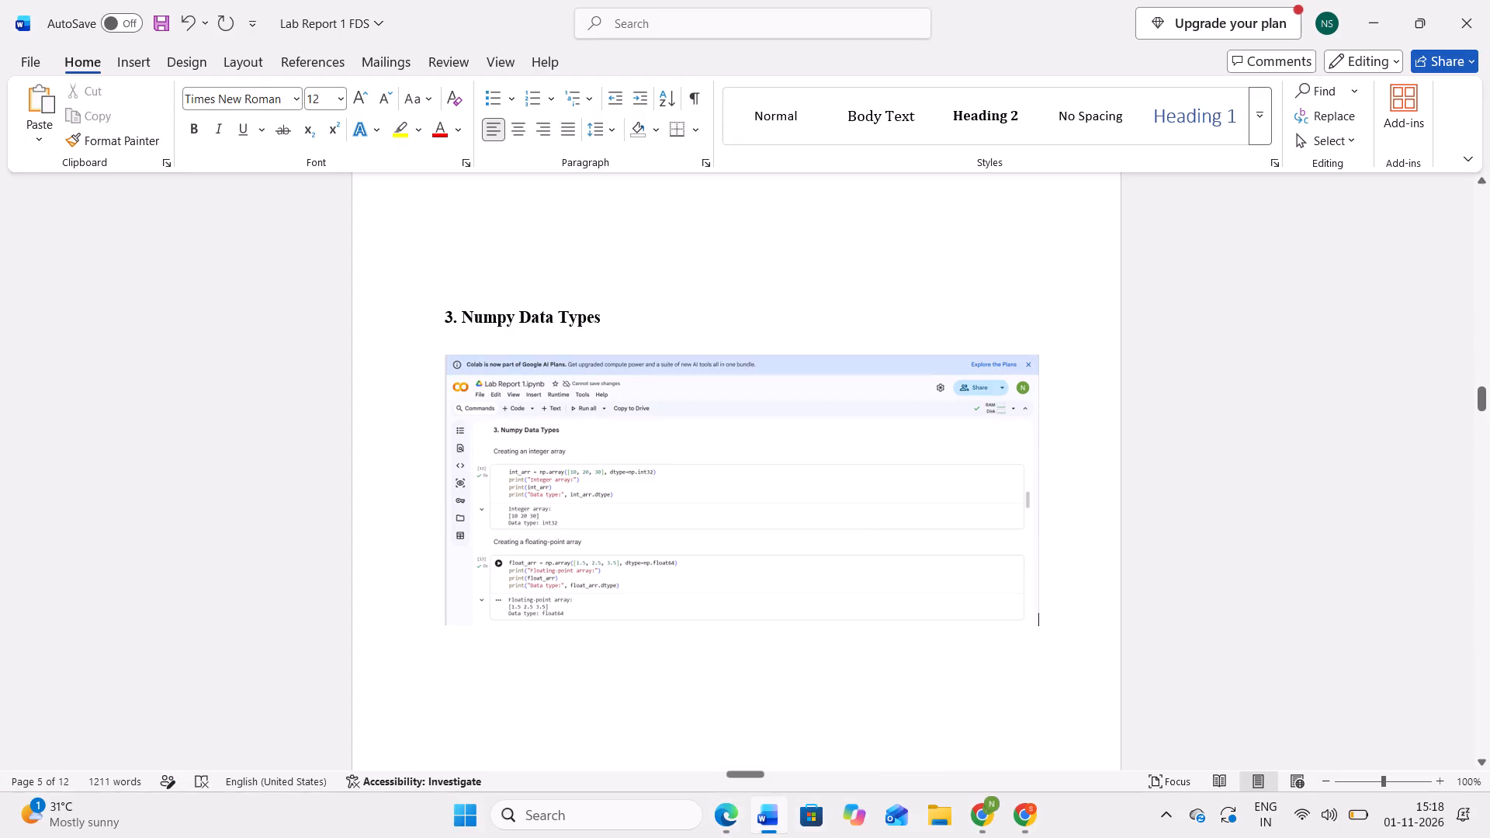
{"action": "scroll", "coordinate": [781, 722], "scroll_direction": "down", "scroll_amount": 5}
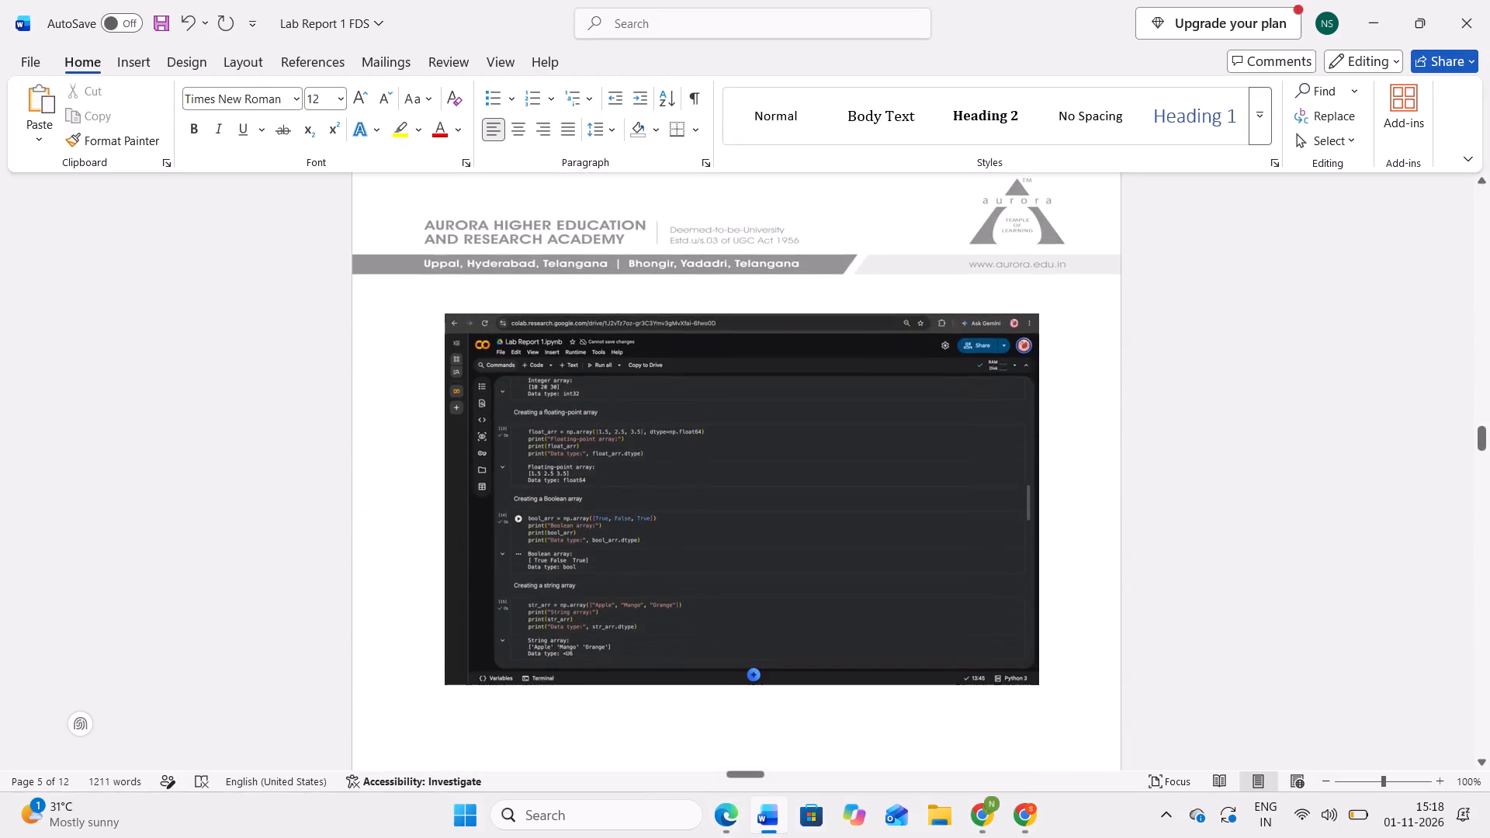
{"action": "left_click", "coordinate": [724, 566]}
{"action": "key", "text": "BackSpace"}
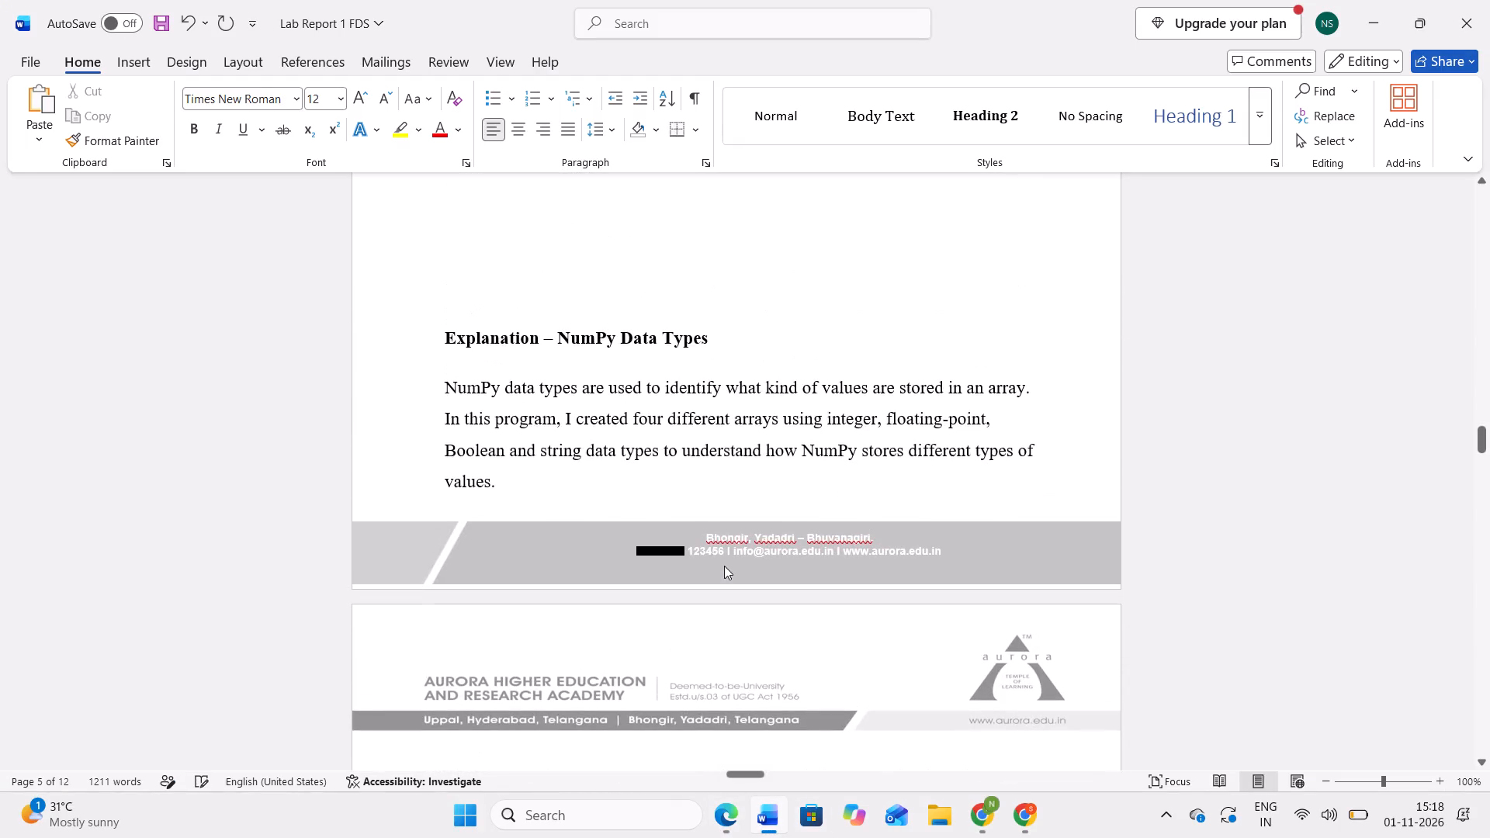
{"action": "key", "text": "ctrl+v"}
Delete both dark screenshots under the "4. Indexing" heading.
{"action": "scroll", "coordinate": [724, 566], "scroll_direction": "down", "scroll_amount": 3}
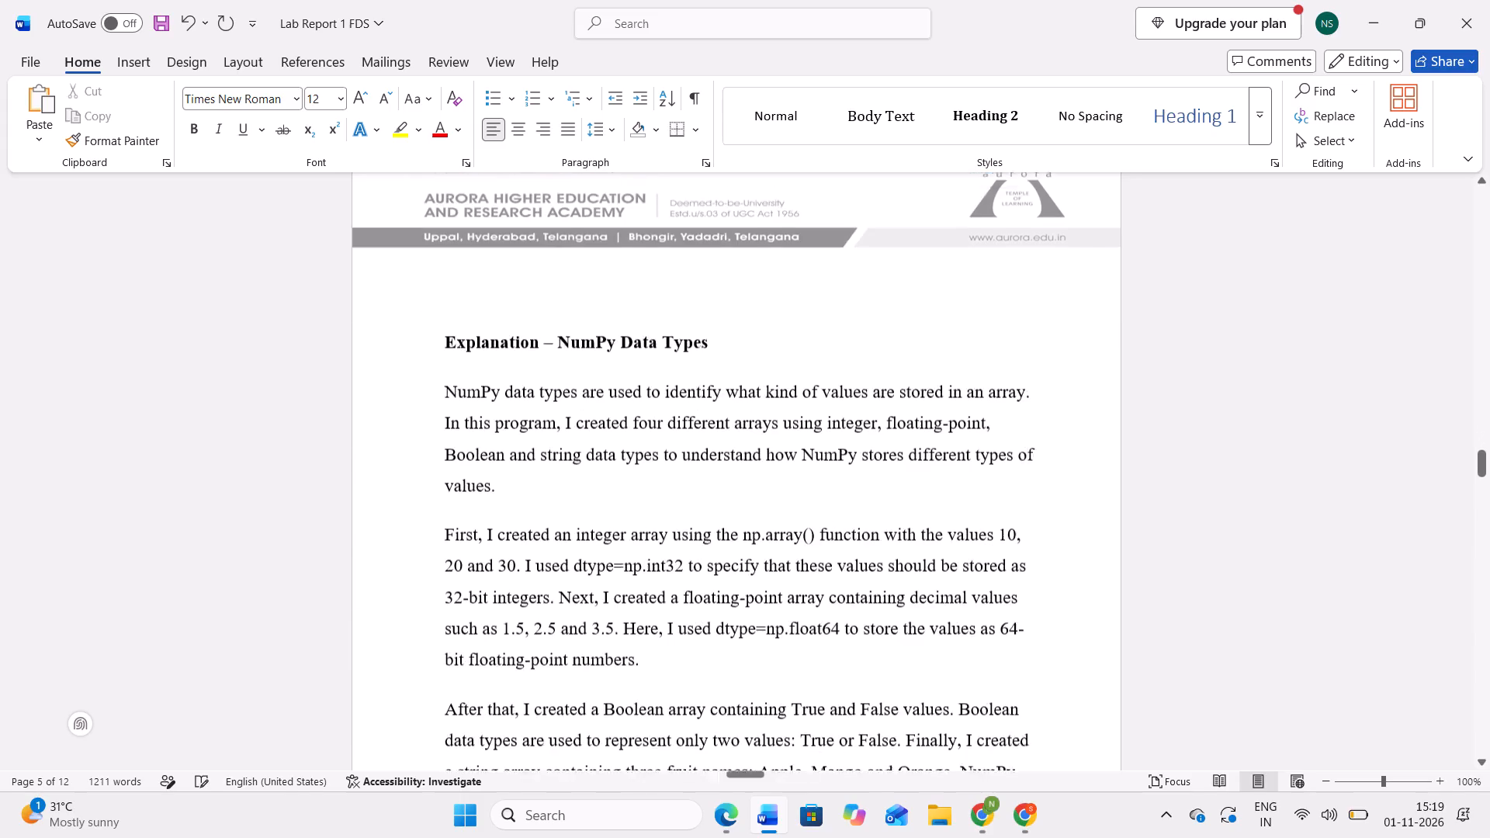
{"action": "scroll", "coordinate": [724, 566], "scroll_direction": "down", "scroll_amount": 1}
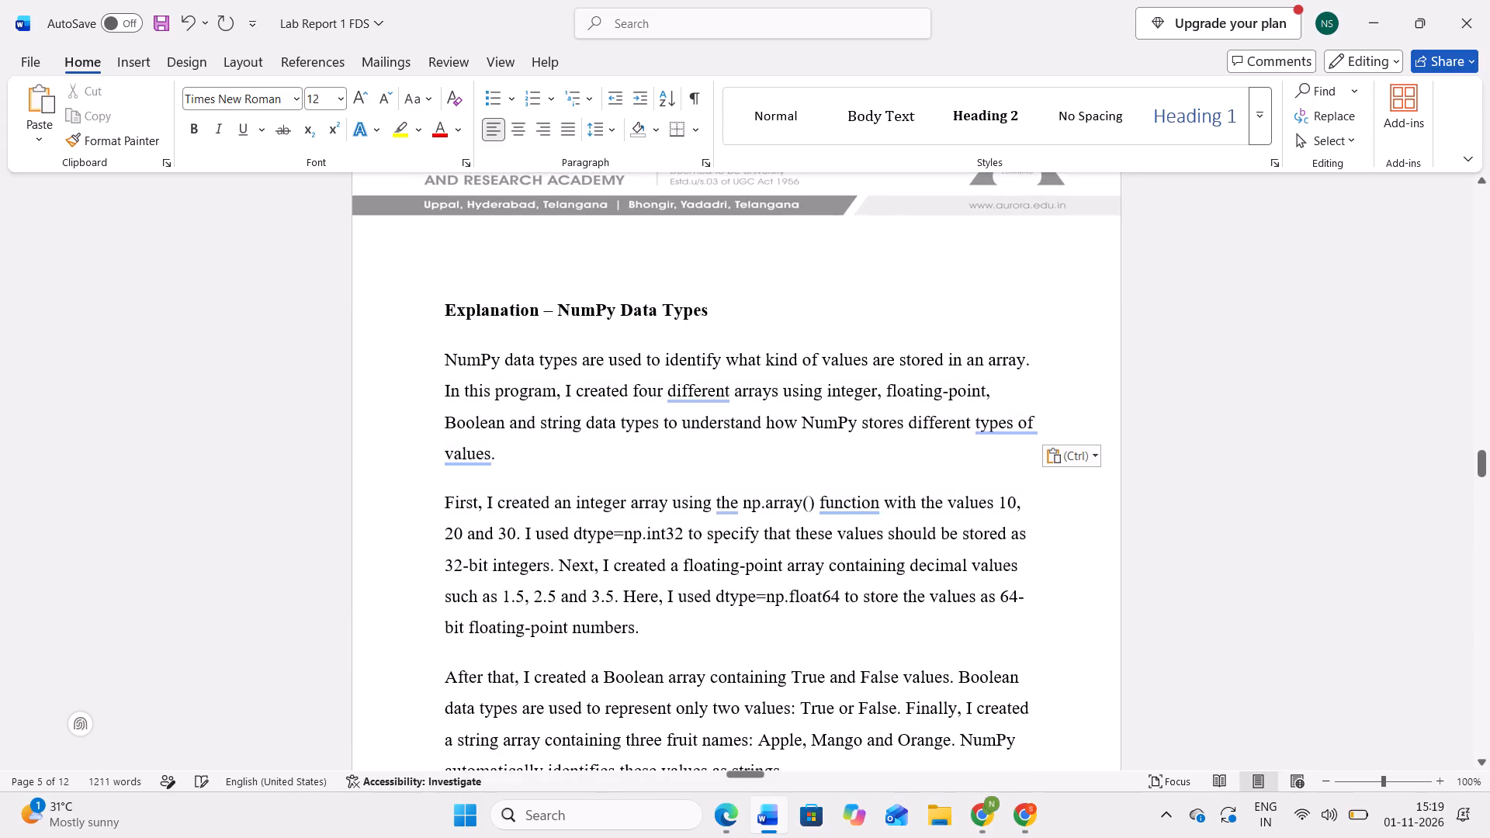
{"action": "scroll", "coordinate": [724, 566], "scroll_direction": "down", "scroll_amount": 5}
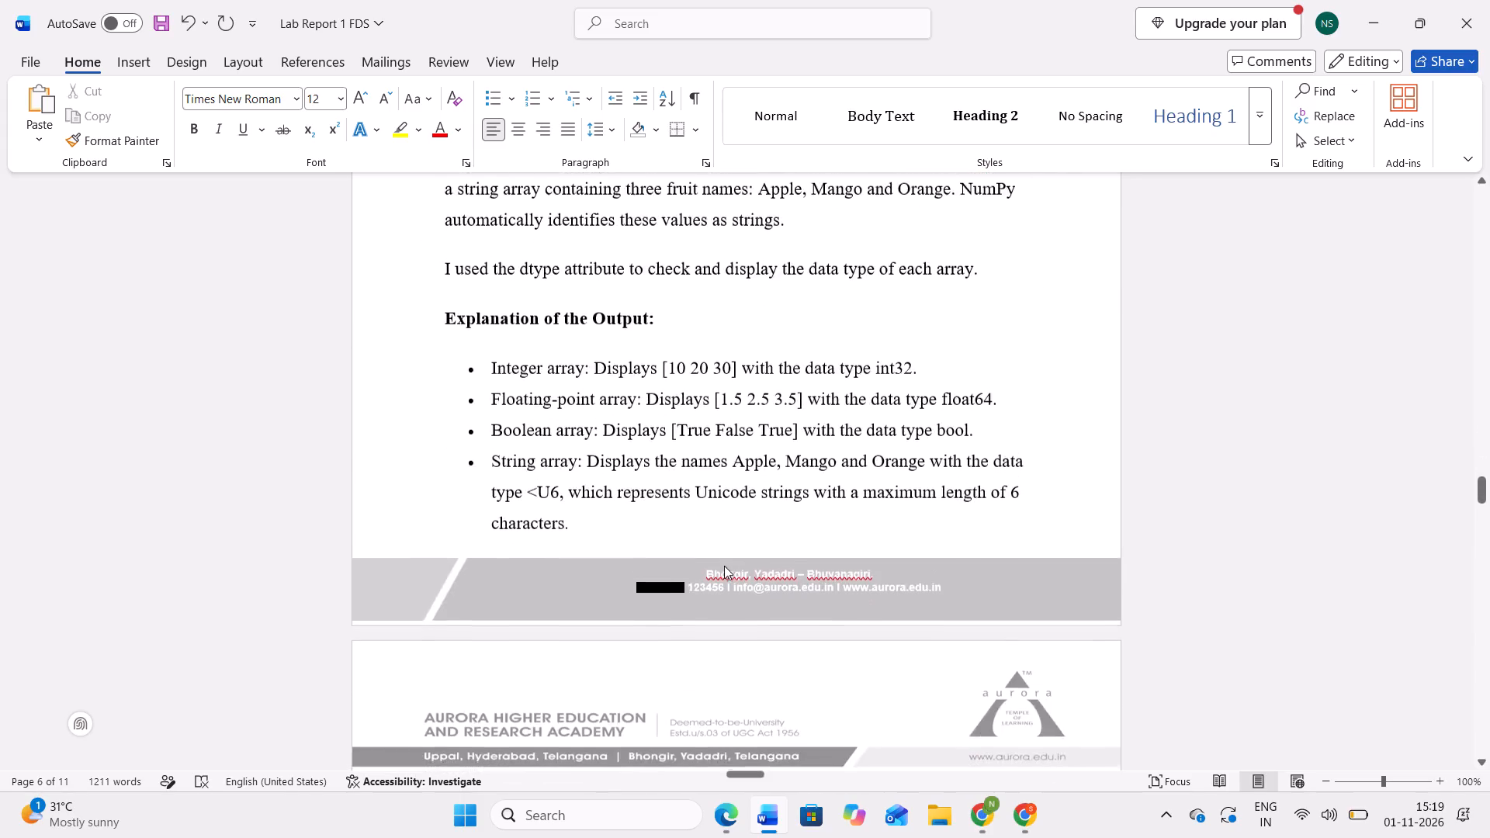
{"action": "scroll", "coordinate": [724, 566], "scroll_direction": "down", "scroll_amount": 7}
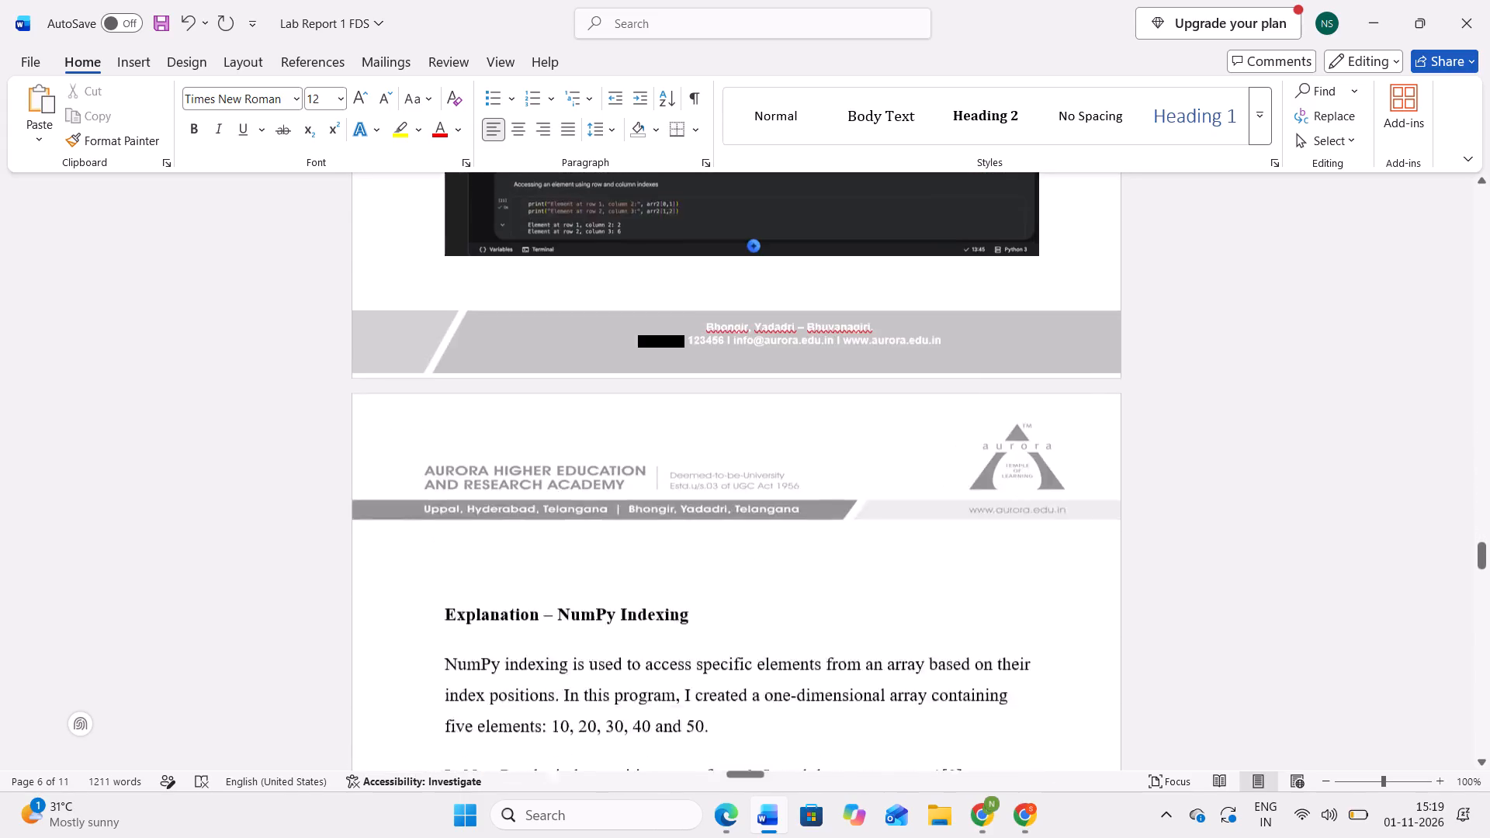
{"action": "scroll", "coordinate": [724, 566], "scroll_direction": "down", "scroll_amount": 1}
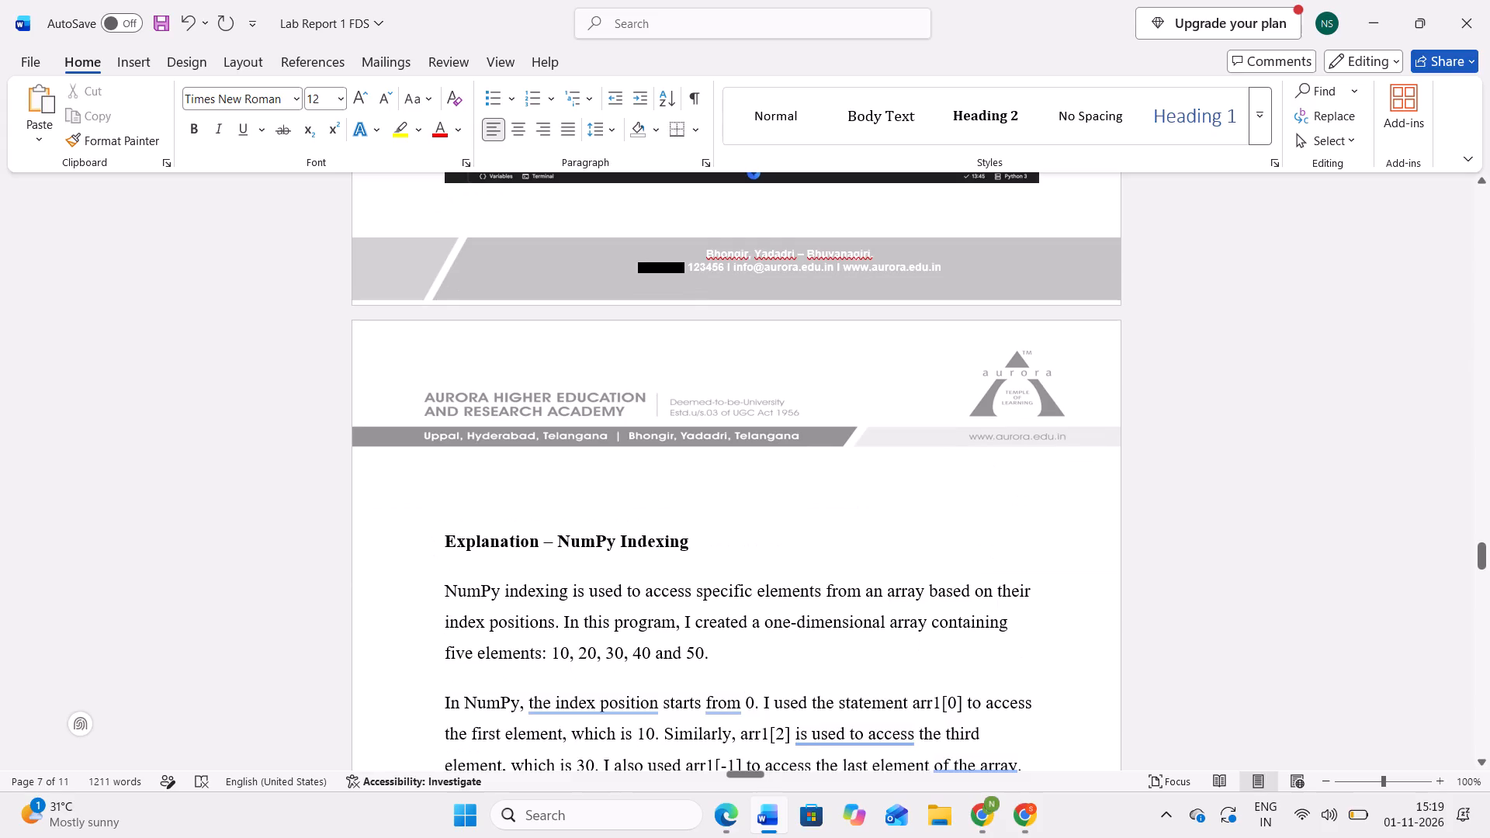
{"action": "scroll", "coordinate": [724, 566], "scroll_direction": "up", "scroll_amount": 5}
{"action": "left_click", "coordinate": [650, 528]}
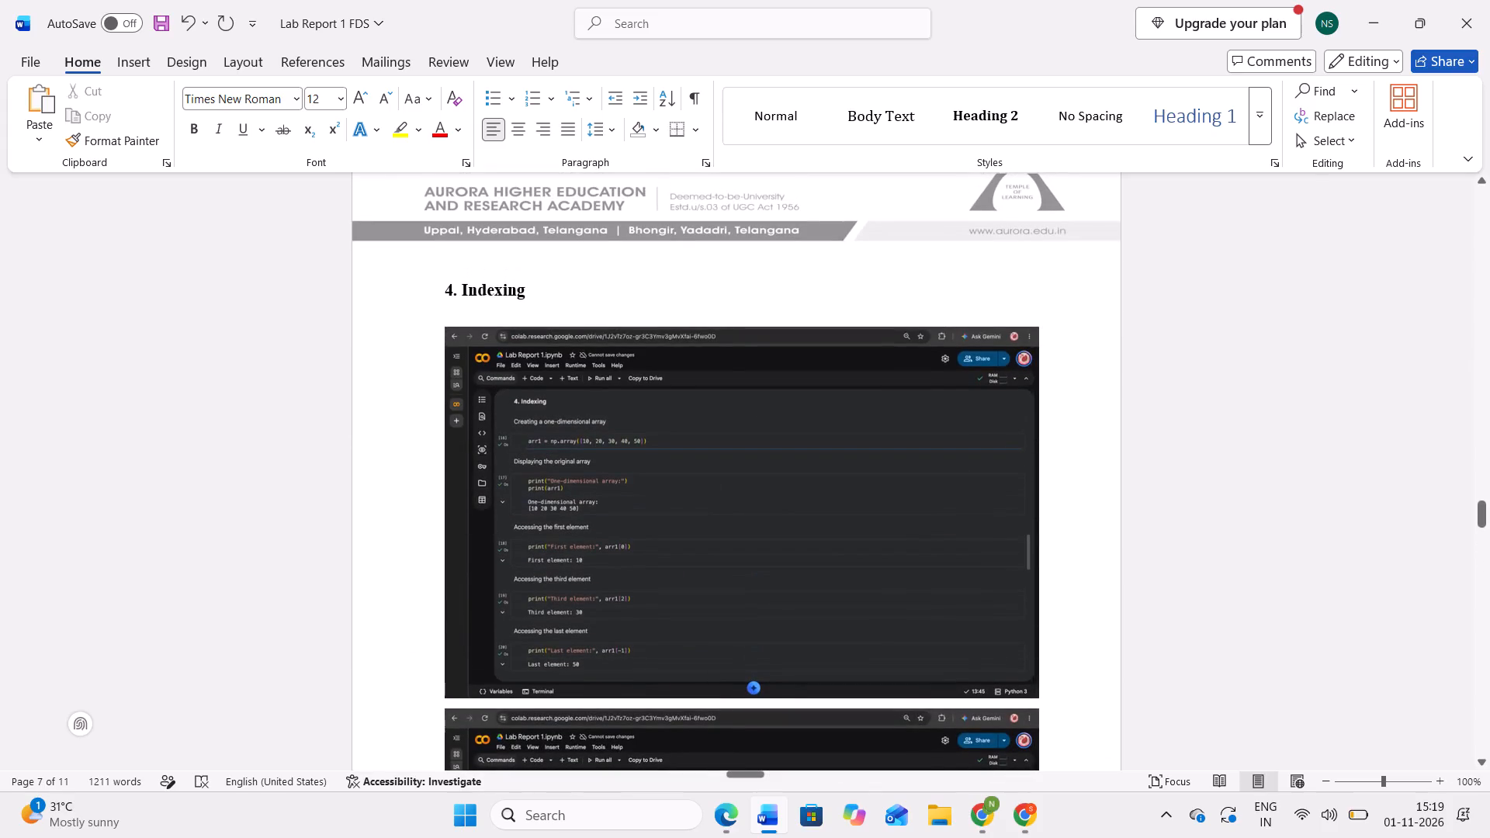
{"action": "key", "text": "BackSpace"}
{"action": "left_click", "coordinate": [659, 562]}
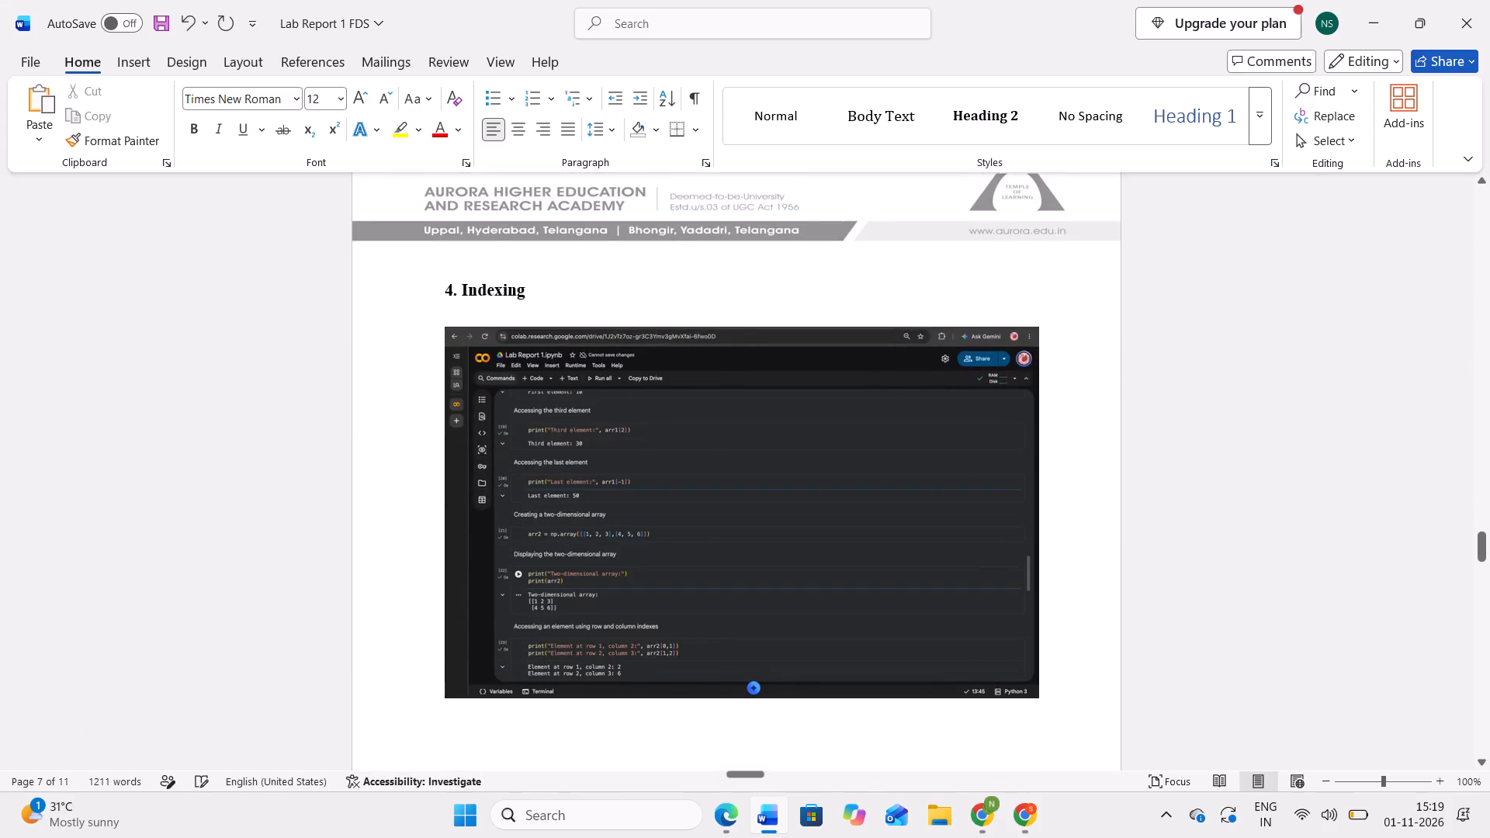
{"action": "key", "text": "BackSpace"}
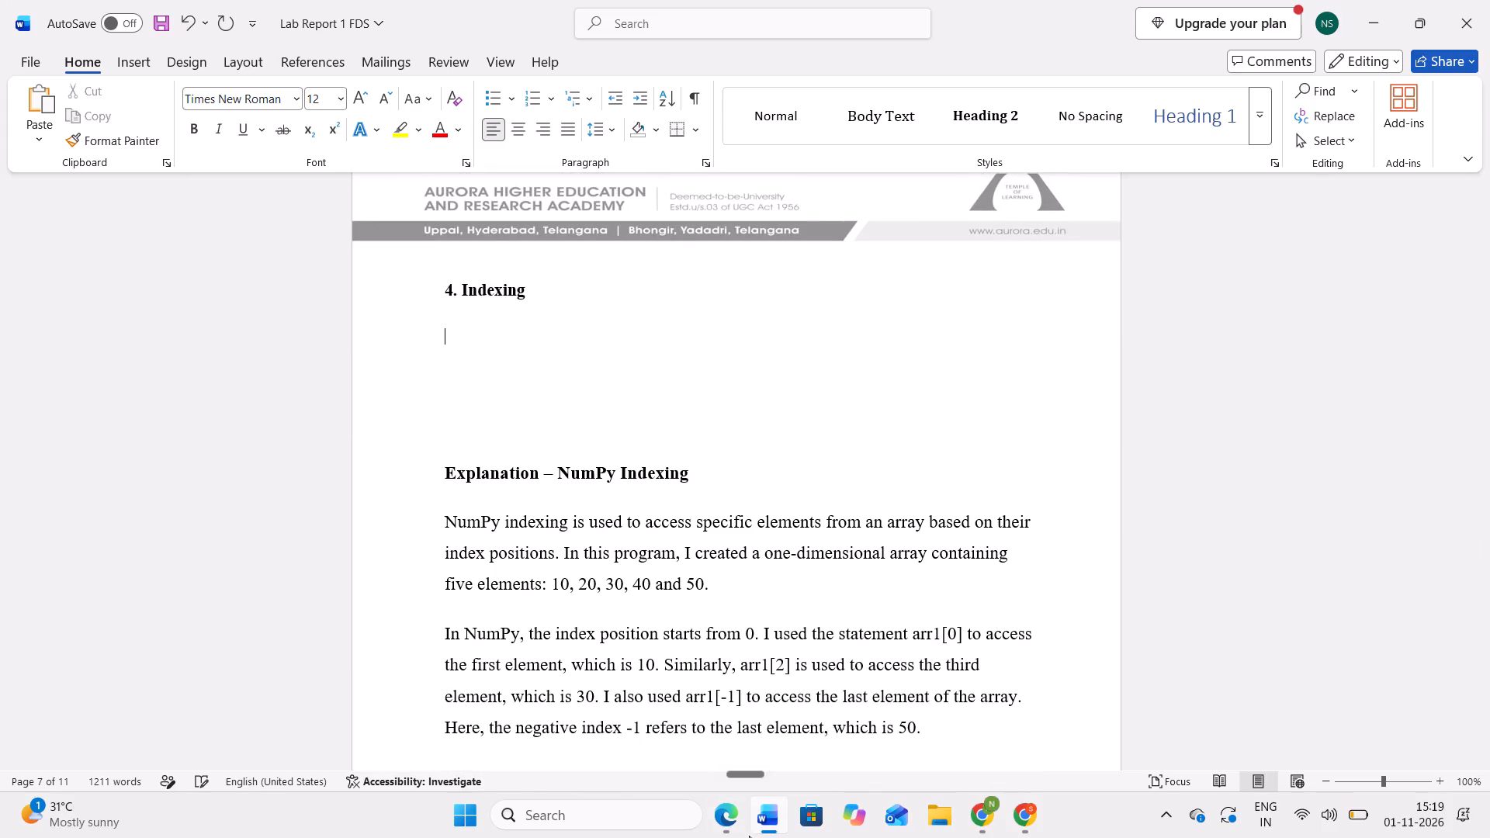
Switch to the Colab notebook in Edge and capture the page from the top banner through the "4. Indexing" section's "Accessing the third element" line.
{"action": "left_click", "coordinate": [700, 783]}
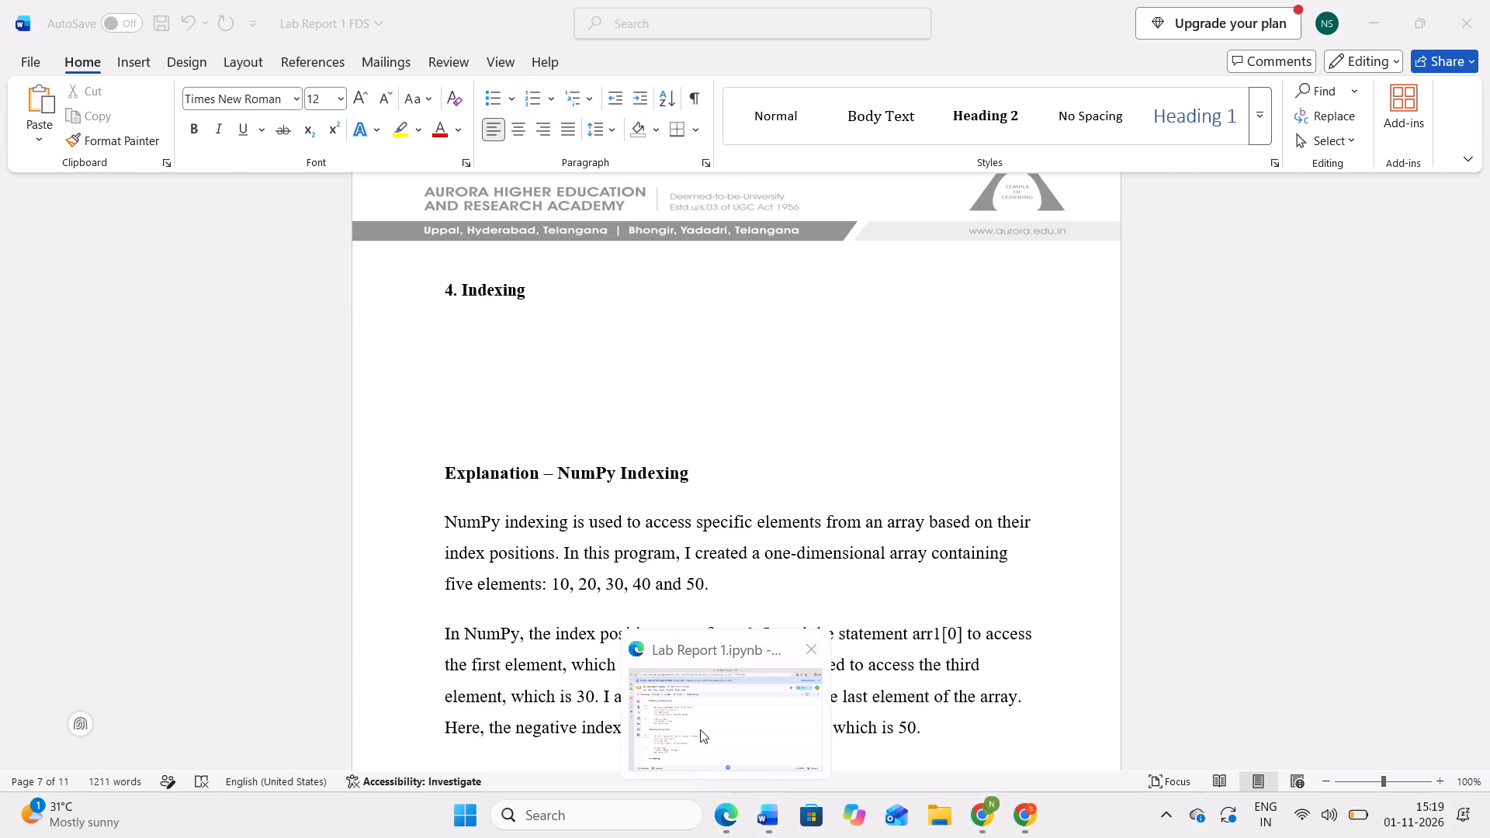
{"action": "left_click", "coordinate": [700, 729]}
{"action": "scroll", "coordinate": [675, 628], "scroll_direction": "down", "scroll_amount": 3}
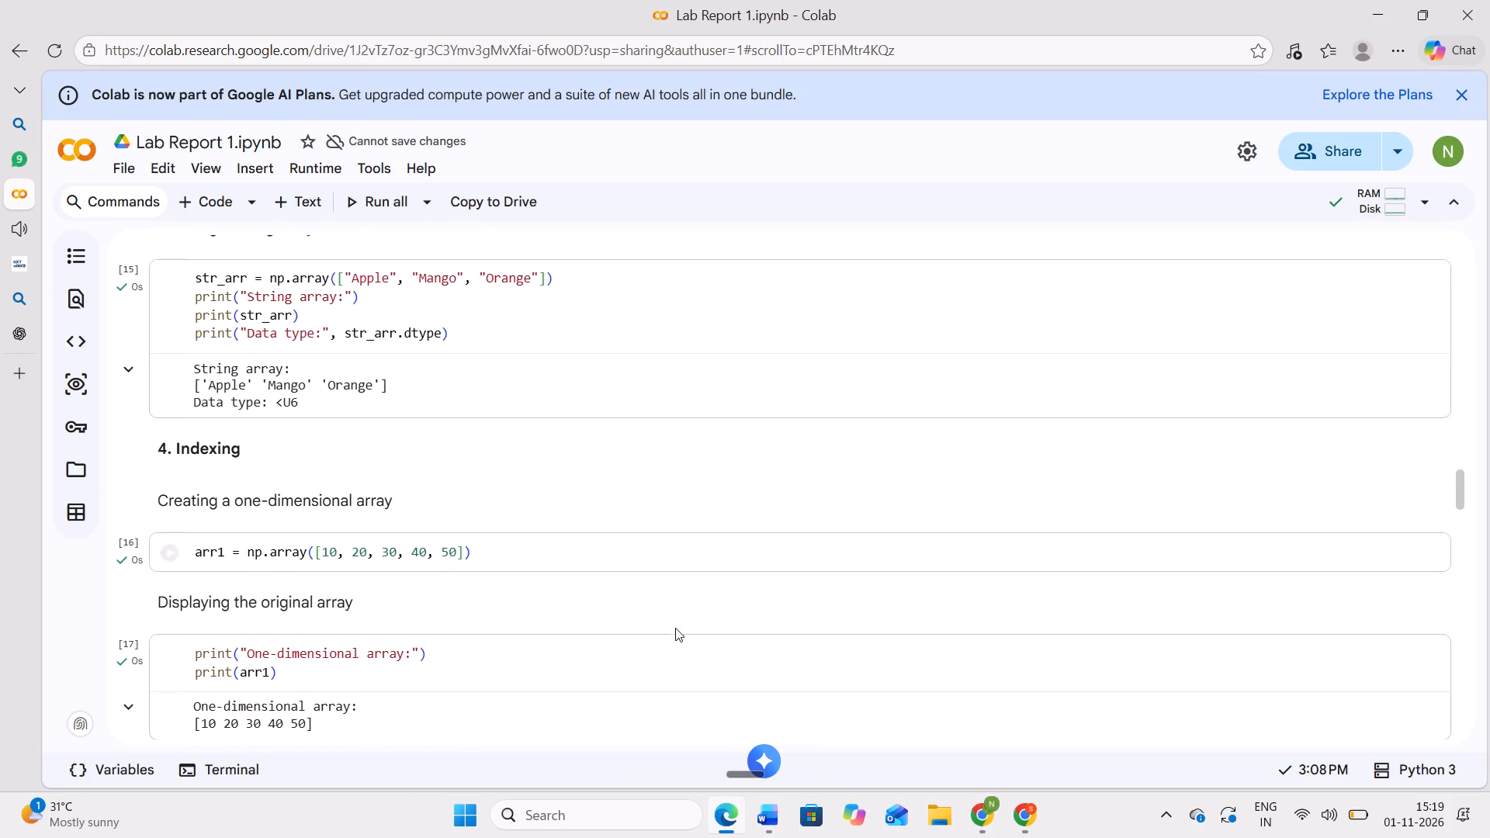
{"action": "scroll", "coordinate": [675, 628], "scroll_direction": "down", "scroll_amount": 3}
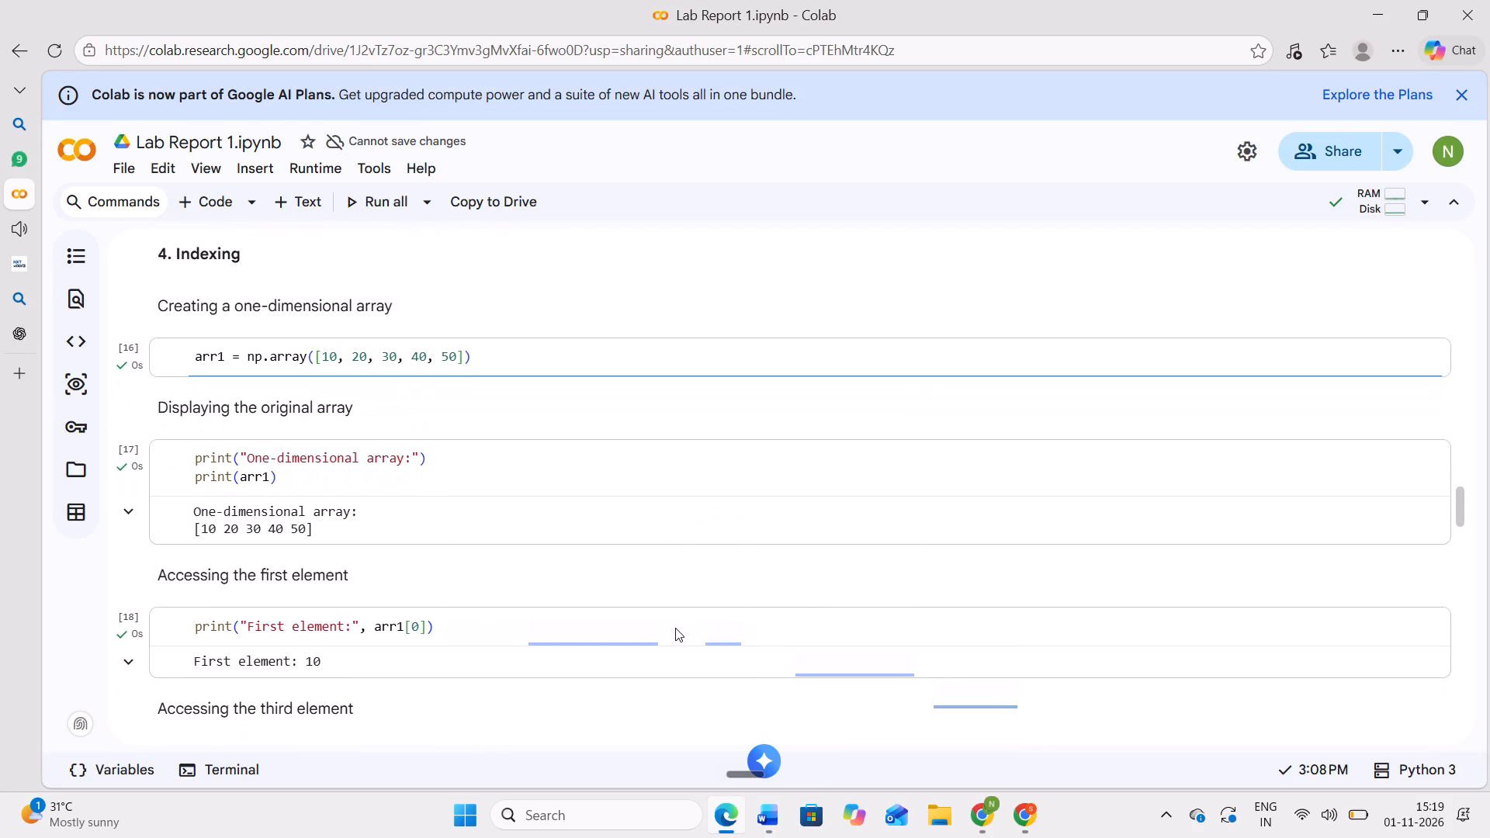
{"action": "scroll", "coordinate": [675, 628], "scroll_direction": "down", "scroll_amount": 1}
{"action": "key", "text": "Print"}
{"action": "left_click_drag", "start_coordinate": [40, 71], "coordinate": [866, 747]}
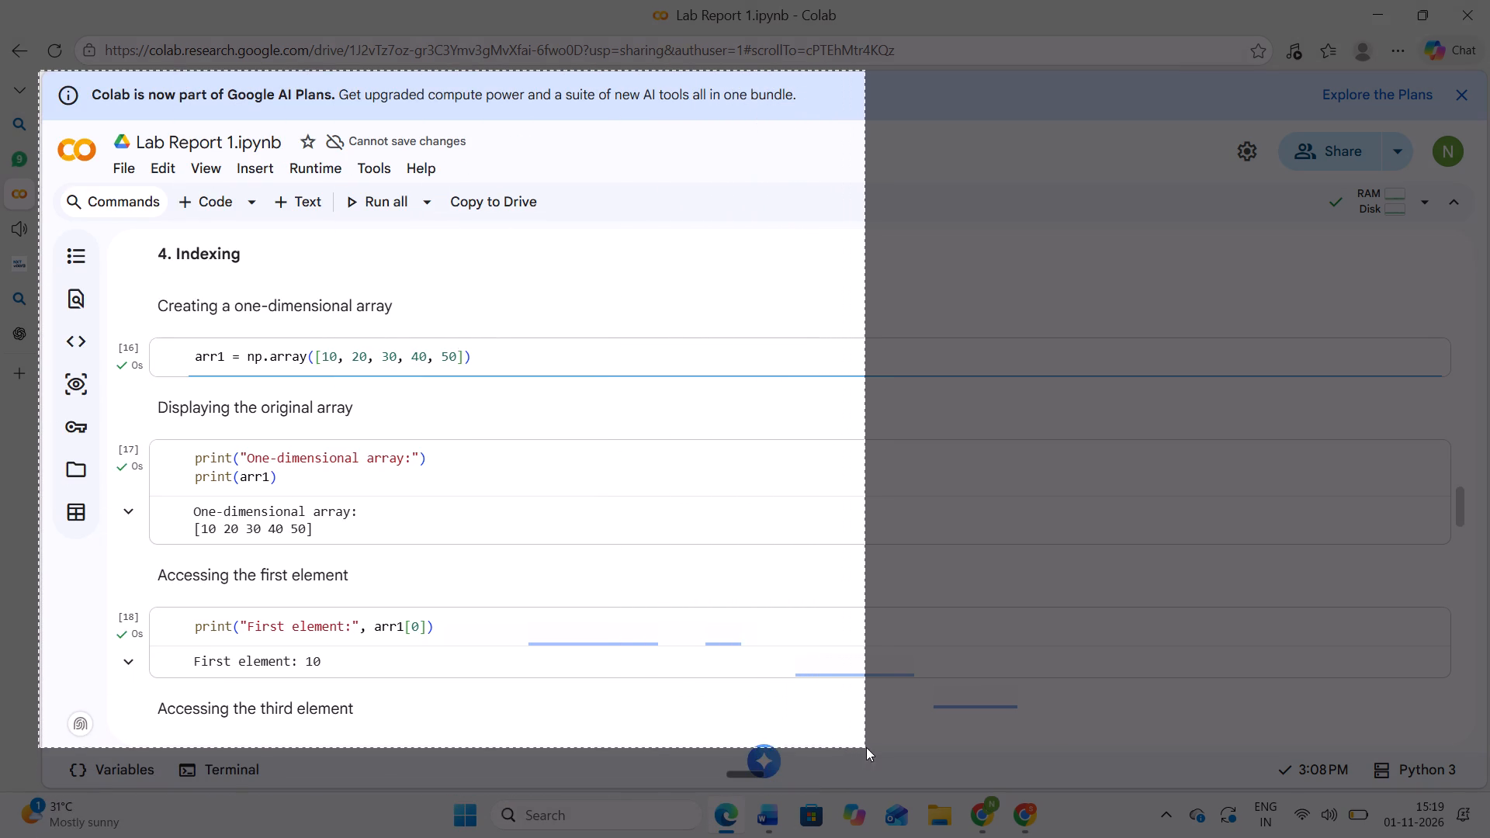
{"action": "left_click_drag", "start_coordinate": [866, 747], "coordinate": [1111, 715]}
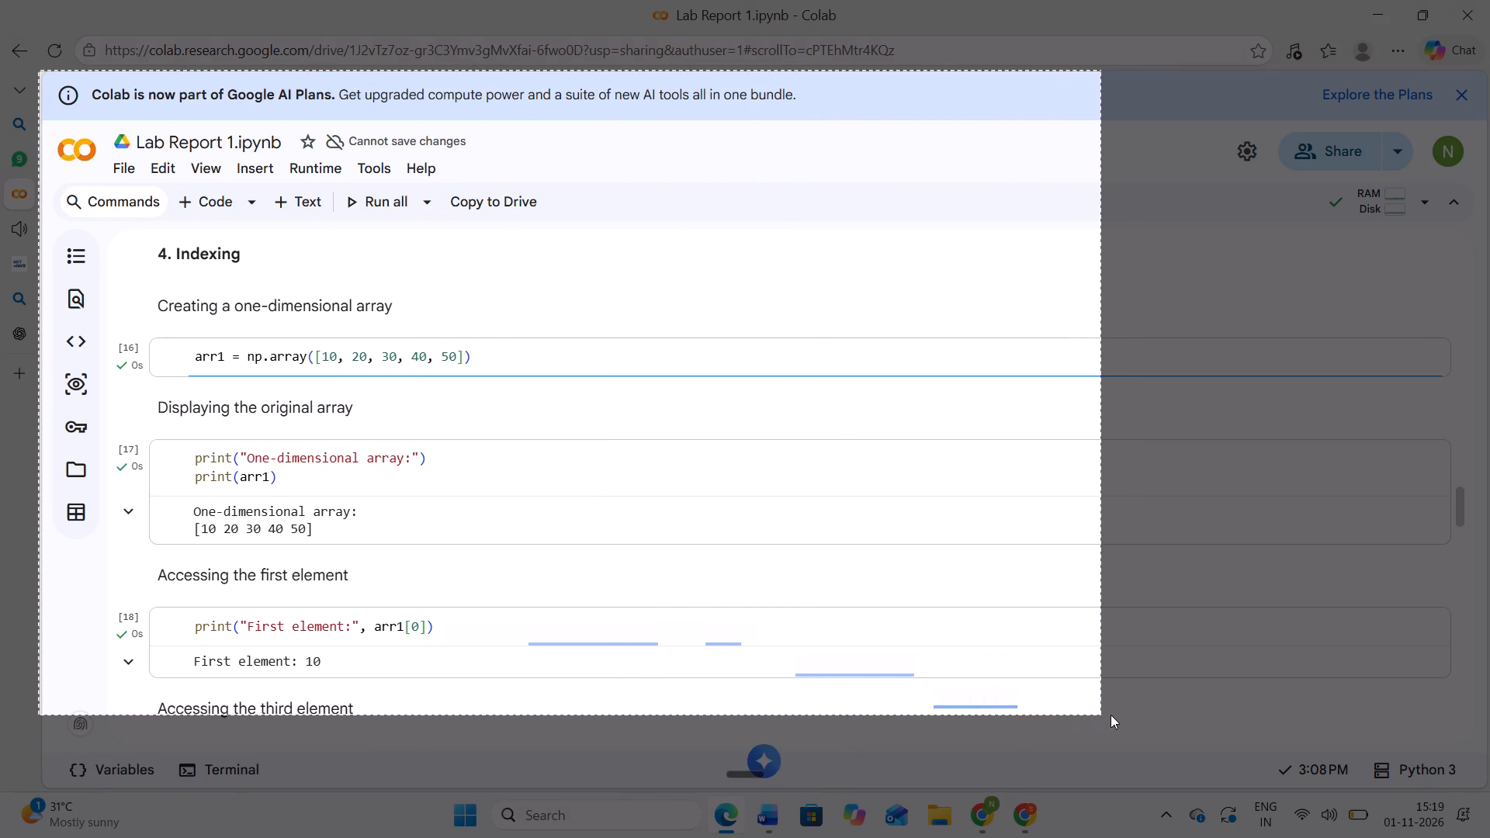
{"action": "left_click_drag", "start_coordinate": [1111, 715], "coordinate": [1375, 715]}
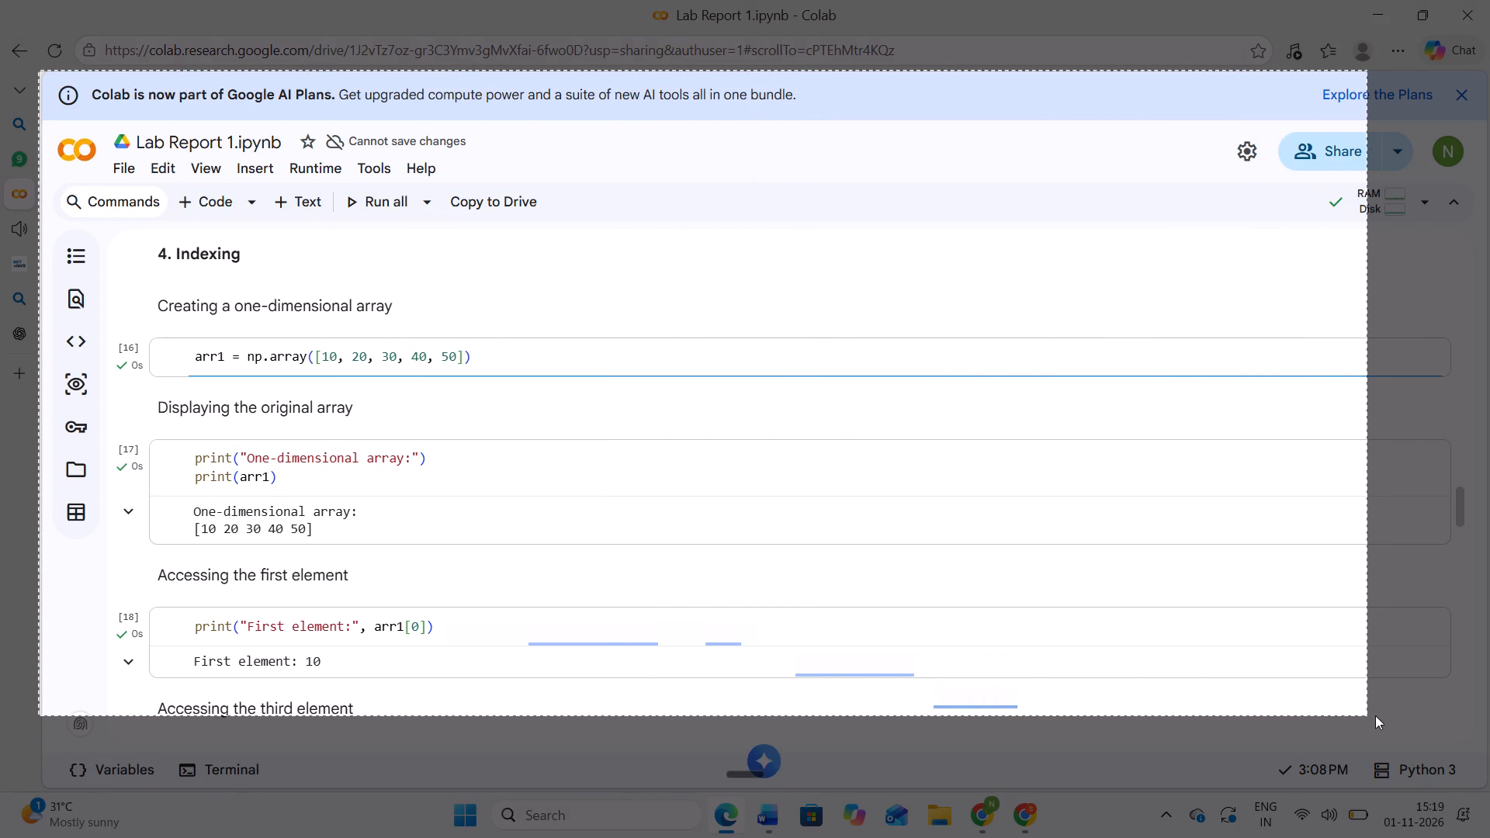
{"action": "left_click_drag", "start_coordinate": [1375, 715], "coordinate": [1489, 715]}
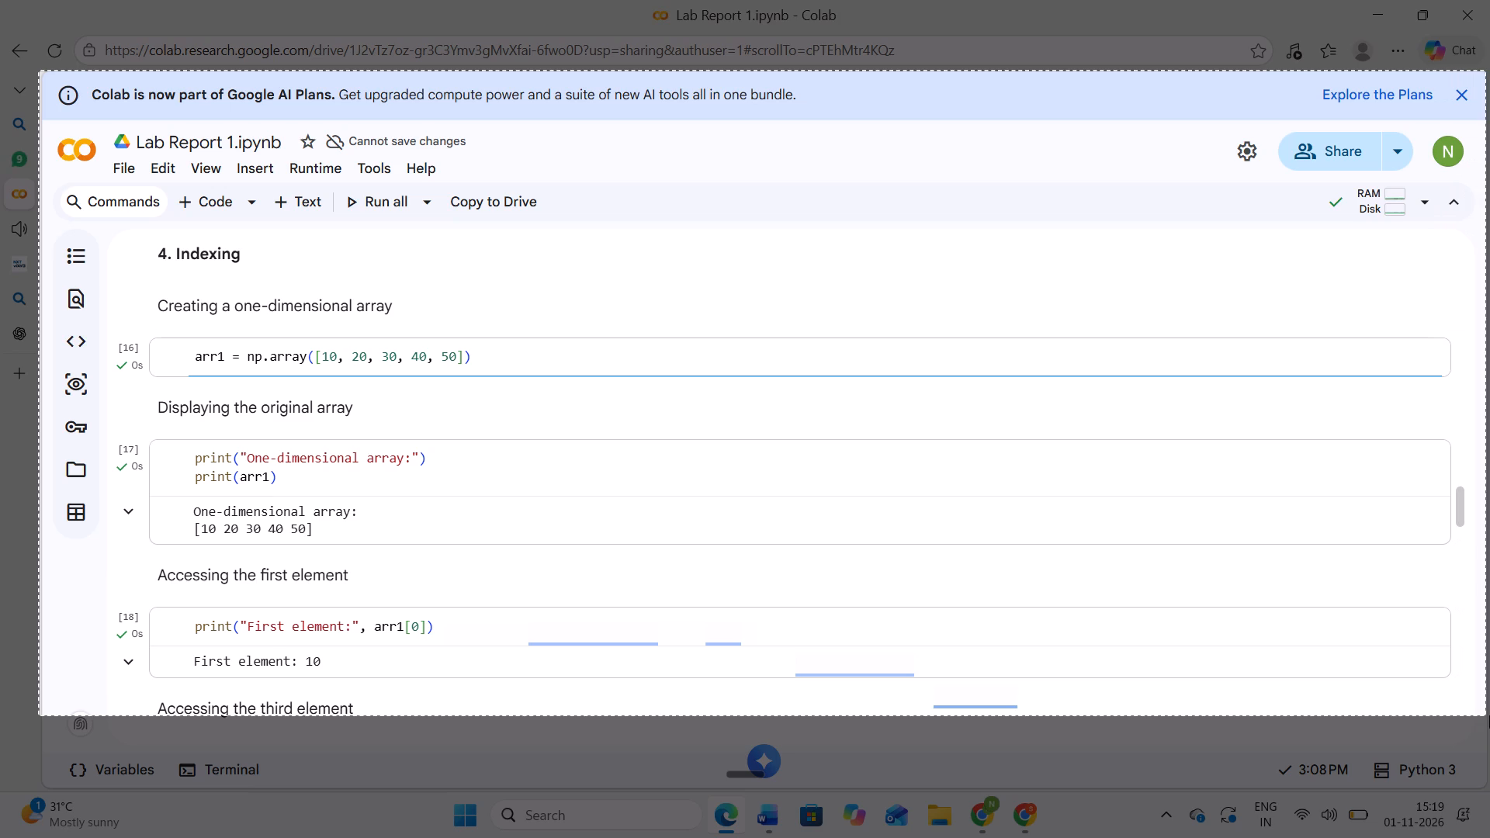
{"action": "left_click_drag", "start_coordinate": [1489, 715], "coordinate": [1489, 718]}
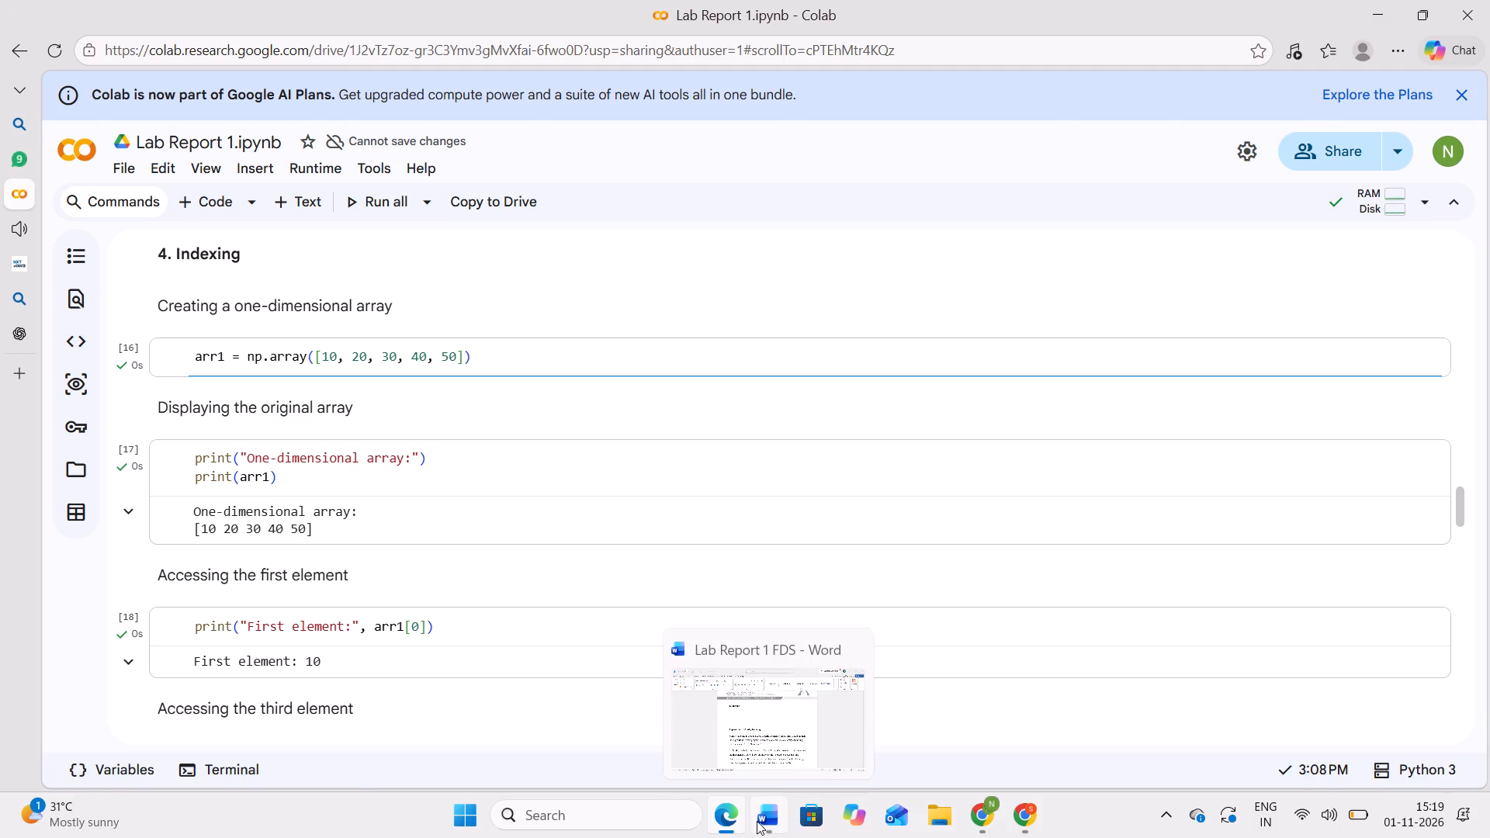
Return to the Word report, insert the new capture under the "4. Indexing" heading, and select the inserted picture.
{"action": "left_click", "coordinate": [784, 763]}
{"action": "key", "text": "ctrl+v"}
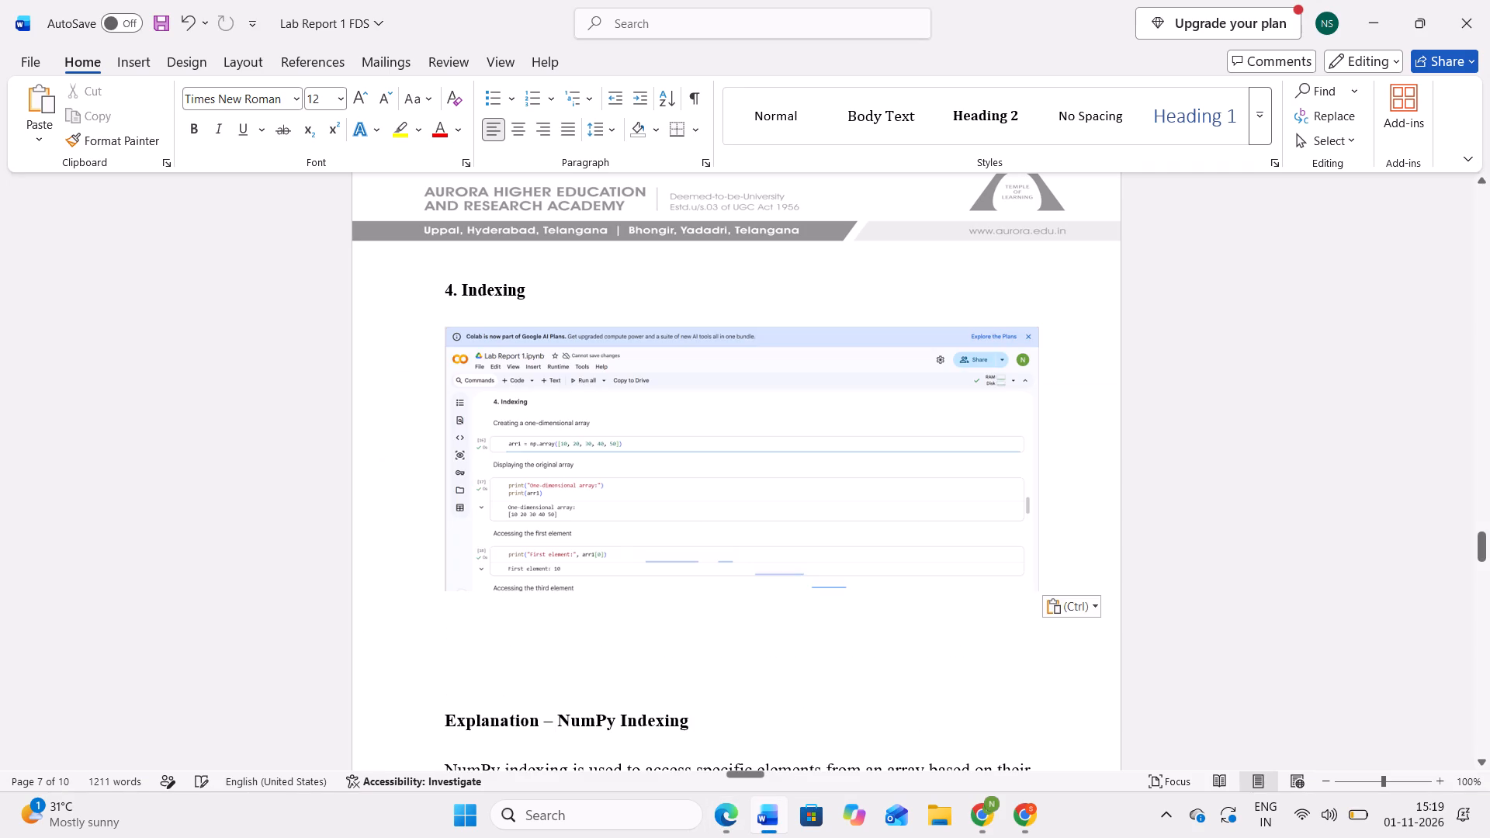
{"action": "left_click", "coordinate": [826, 522]}
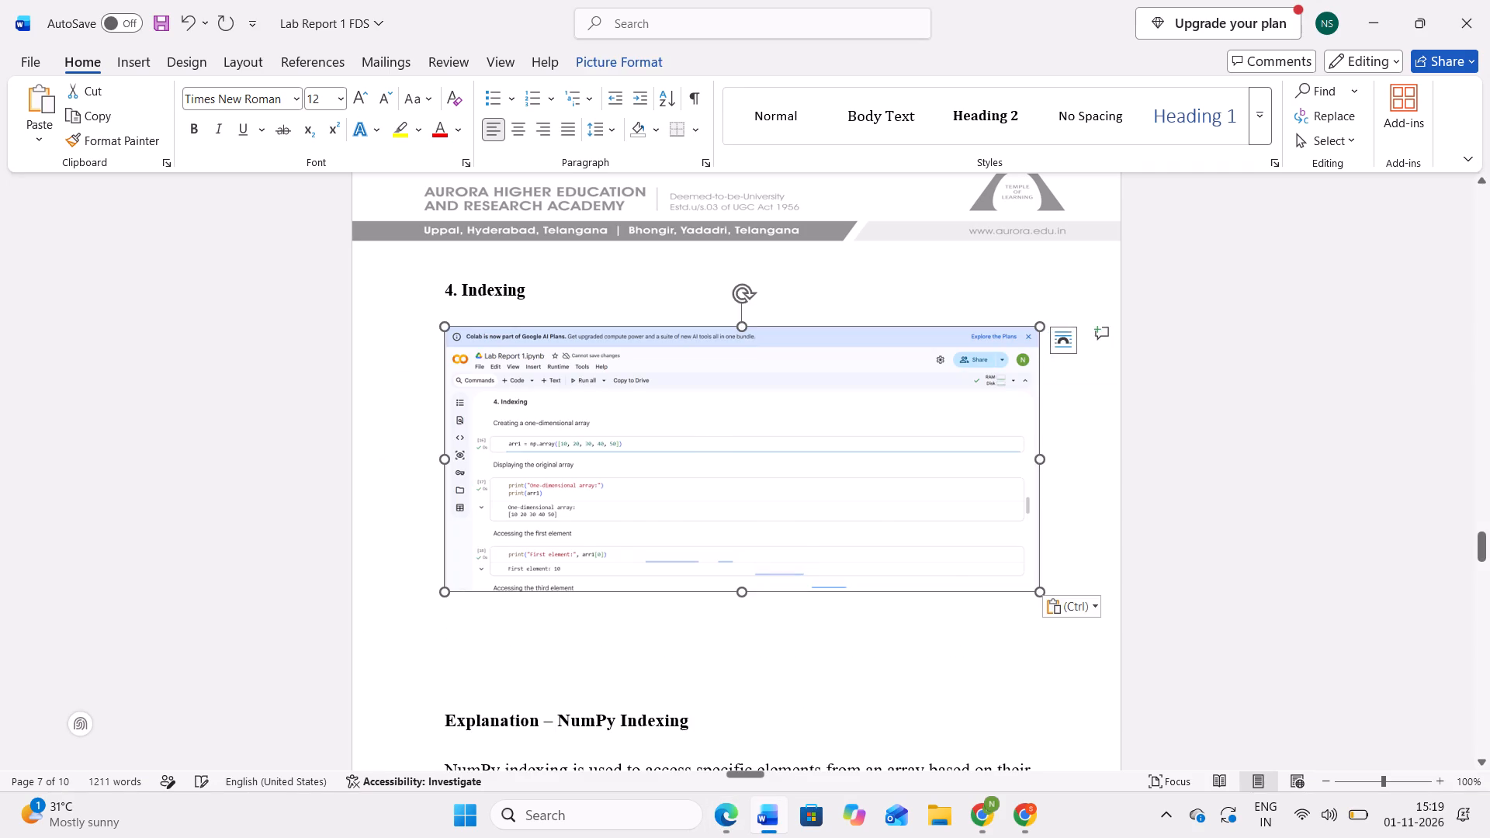
Replace the selected picture under "4. Indexing" with a fresh Colab capture from the top banner through the "Accessing the third element" line.
{"action": "key", "text": "BackSpace"}
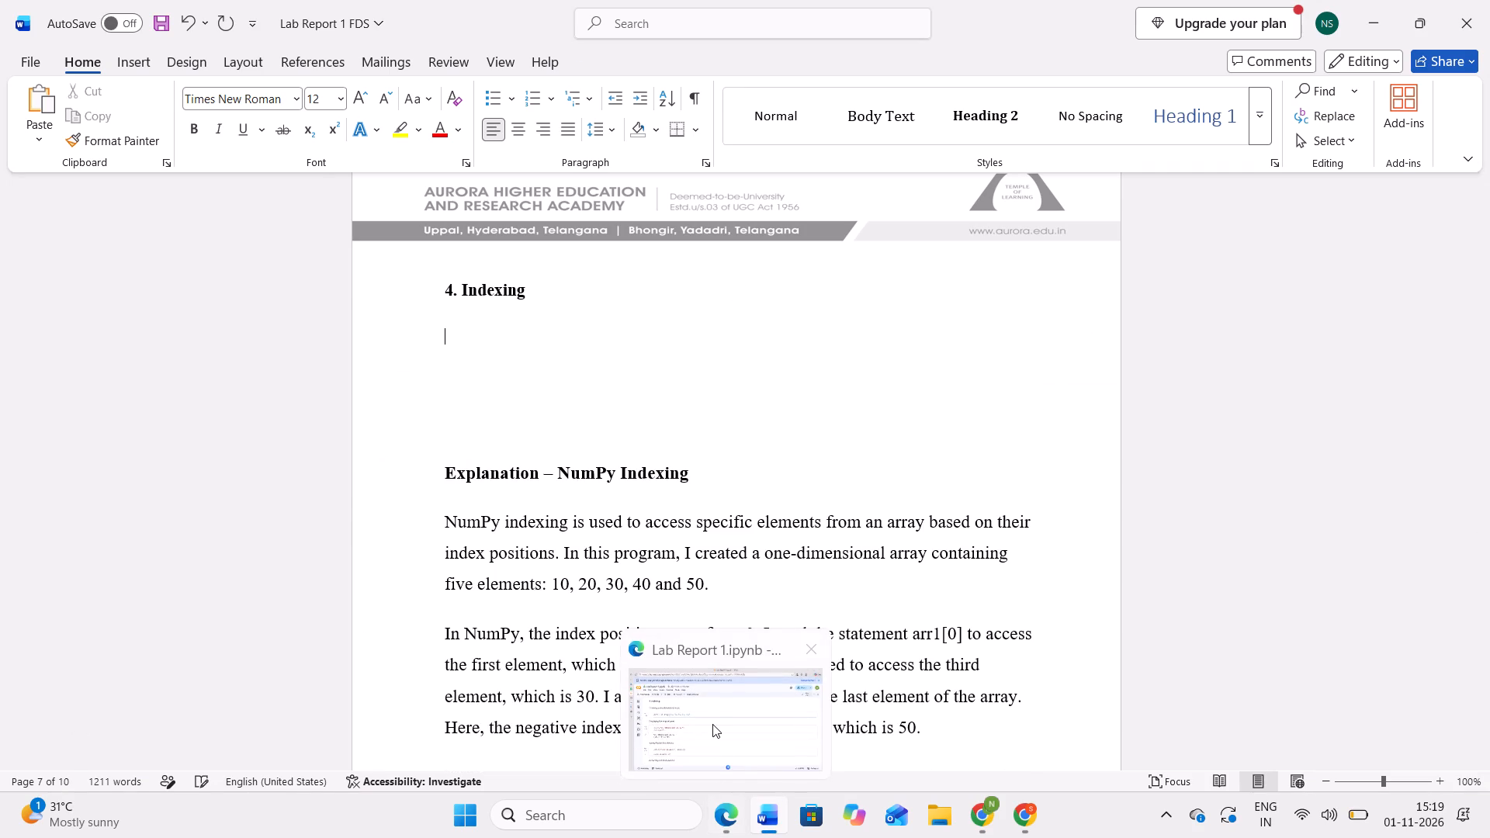
{"action": "left_click", "coordinate": [712, 724]}
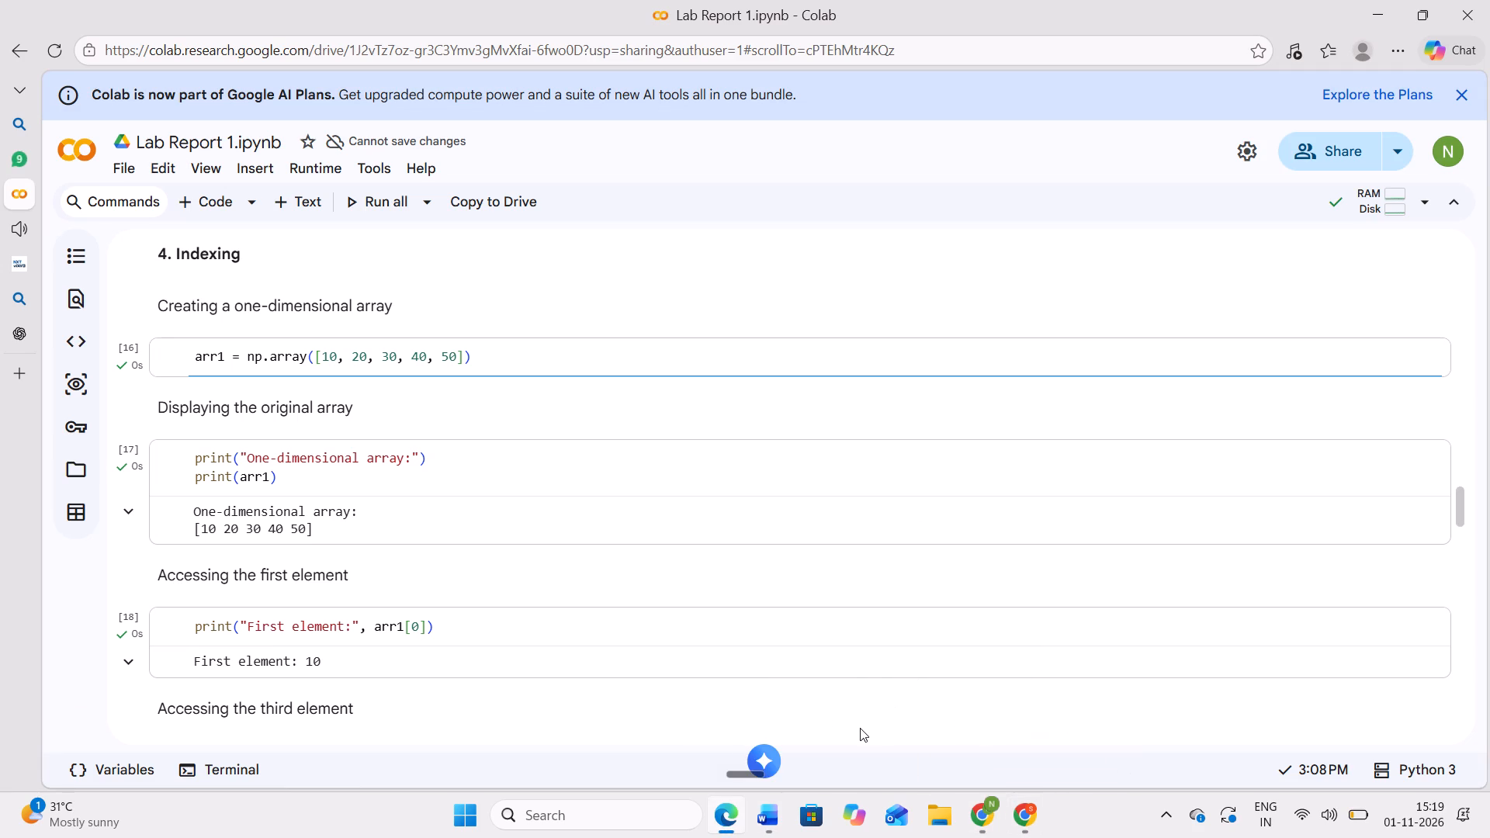
{"action": "key", "text": "Print"}
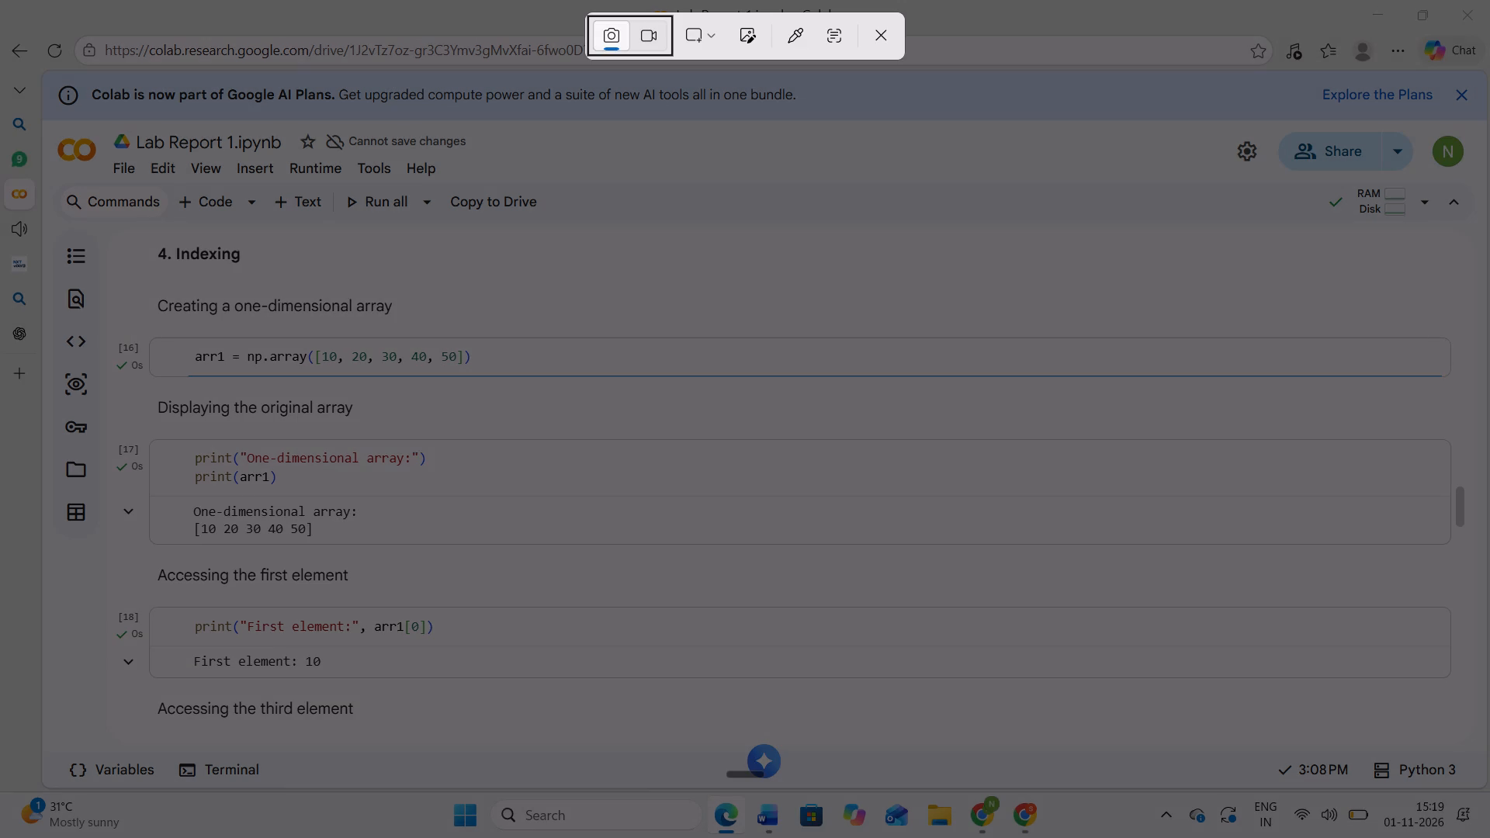
{"action": "left_click", "coordinate": [41, 70]}
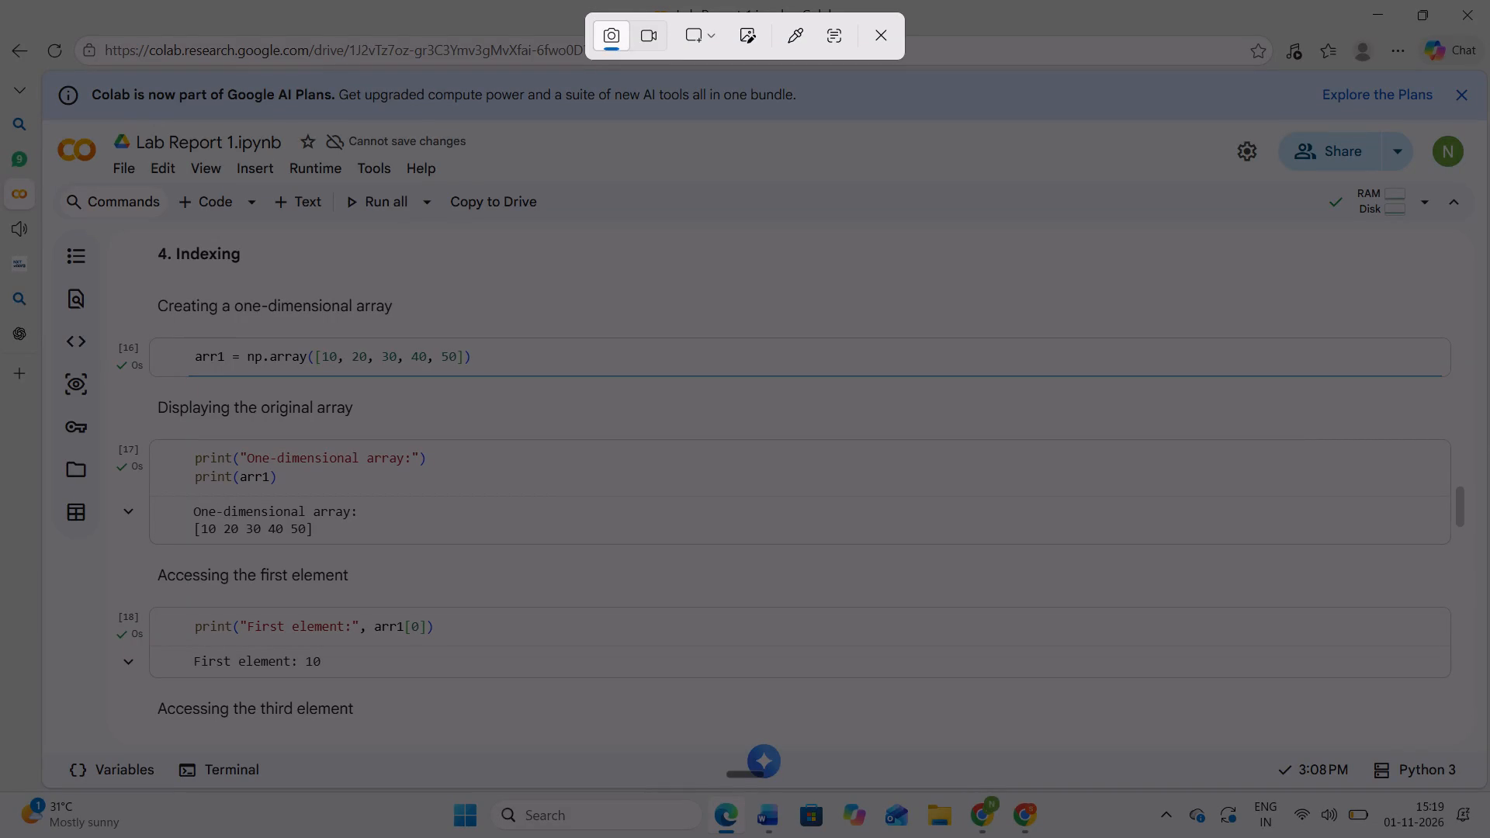
{"action": "left_click_drag", "start_coordinate": [40, 72], "coordinate": [619, 757]}
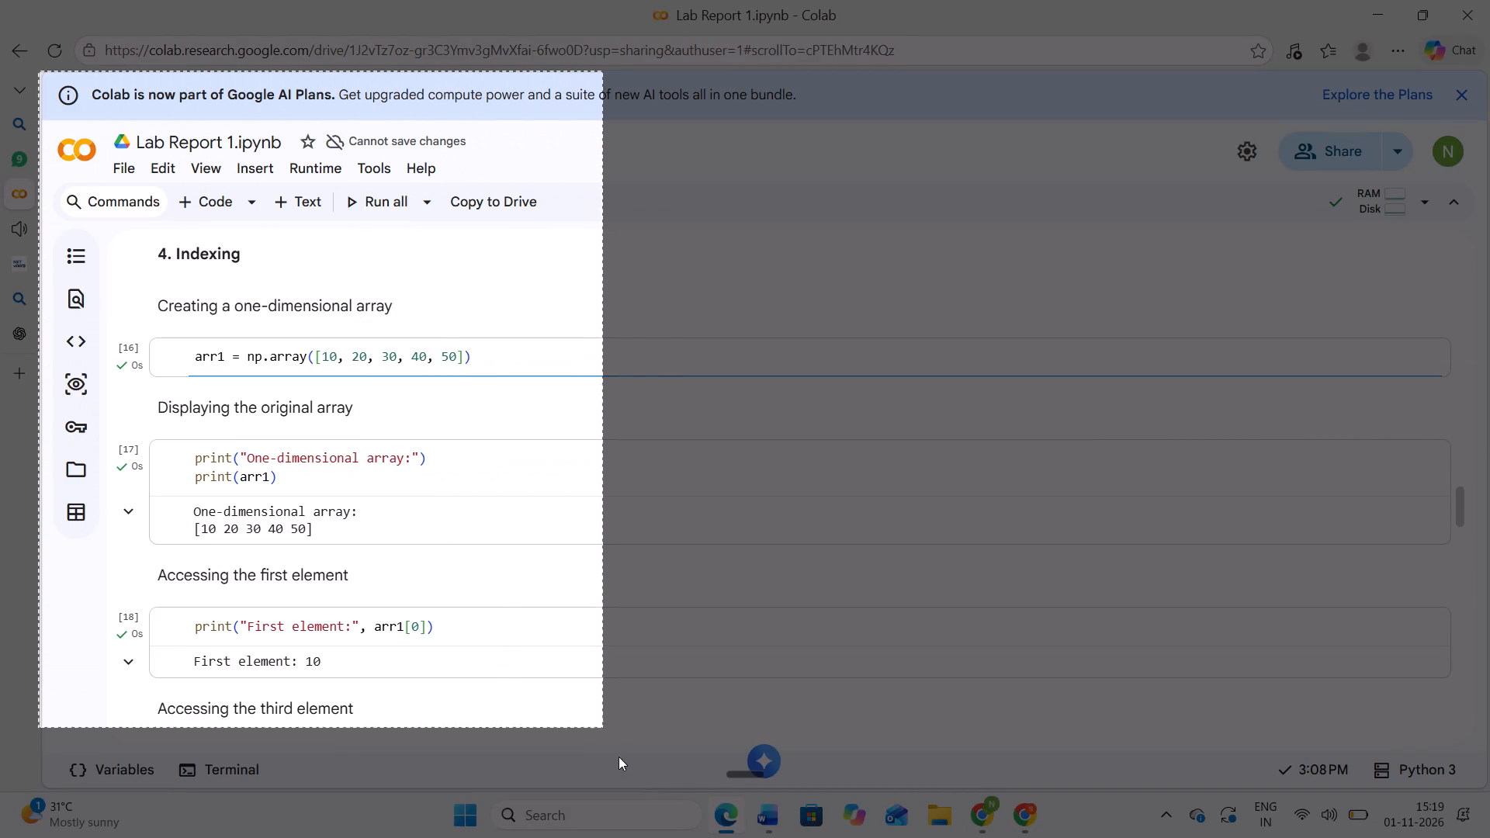
{"action": "left_click_drag", "start_coordinate": [619, 757], "coordinate": [889, 729]}
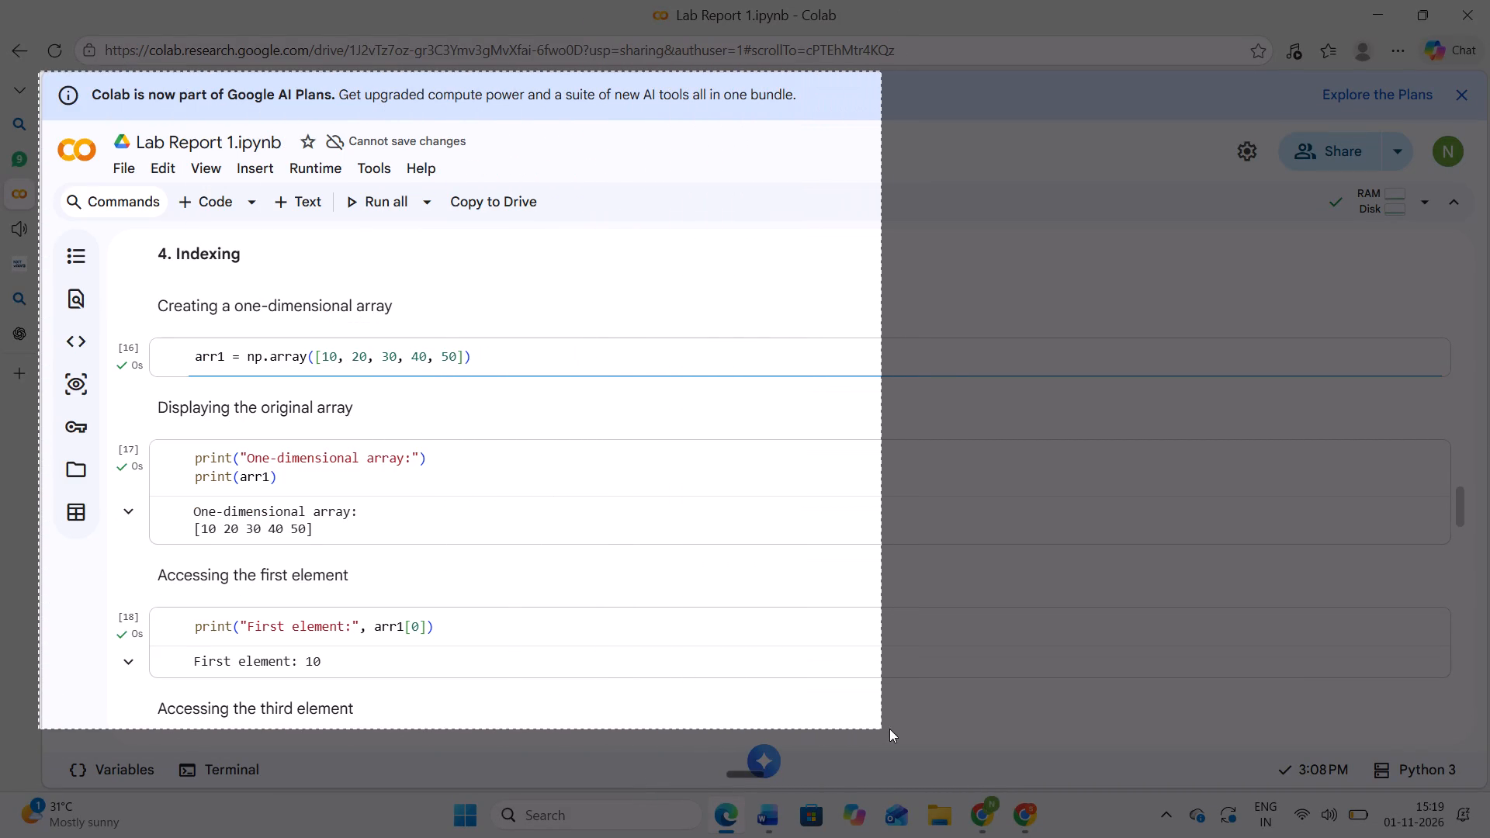
{"action": "left_click_drag", "start_coordinate": [889, 729], "coordinate": [1147, 735]}
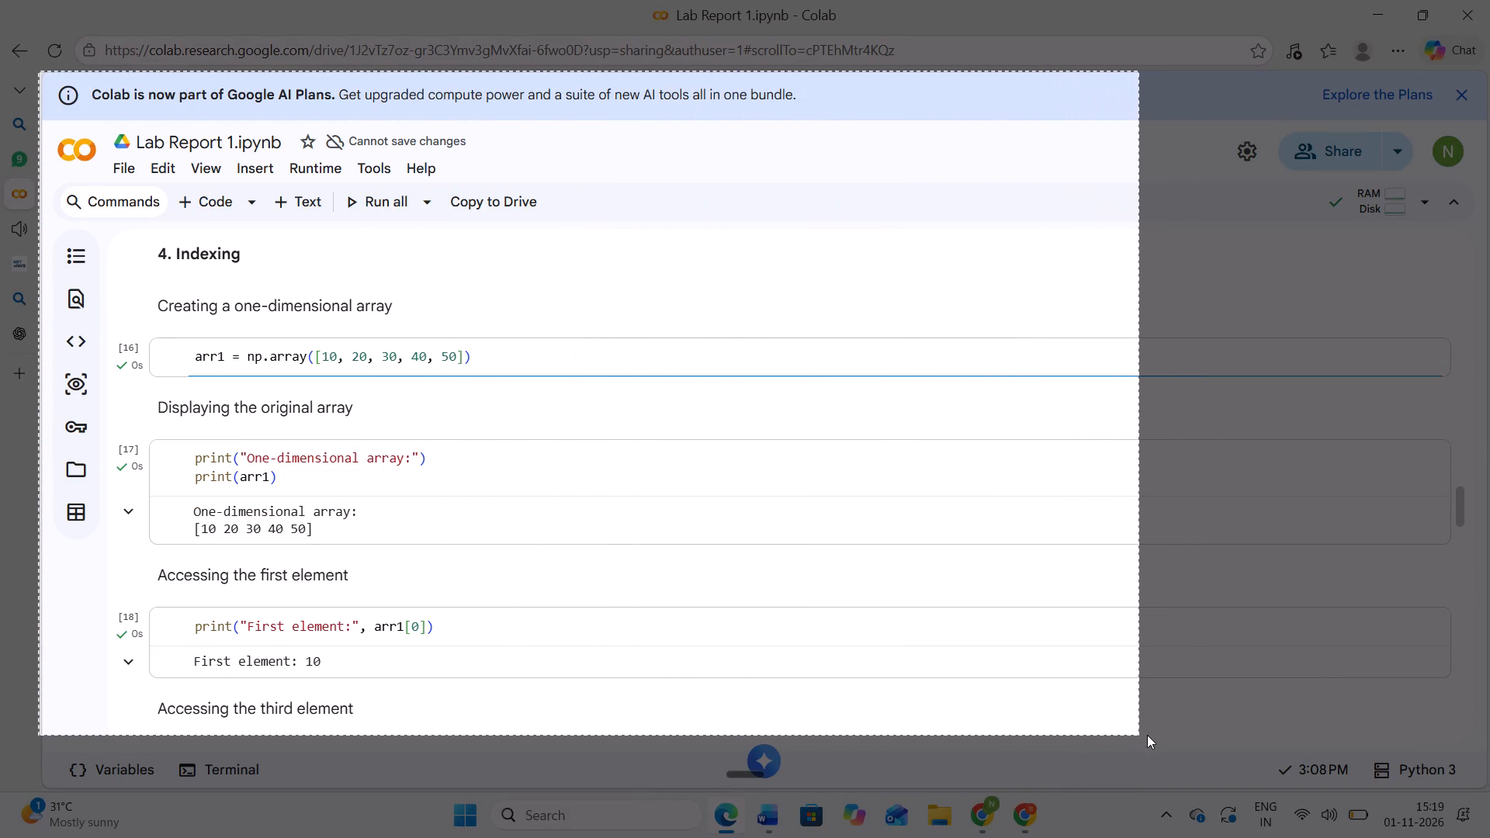
{"action": "left_click_drag", "start_coordinate": [1147, 735], "coordinate": [1409, 734]}
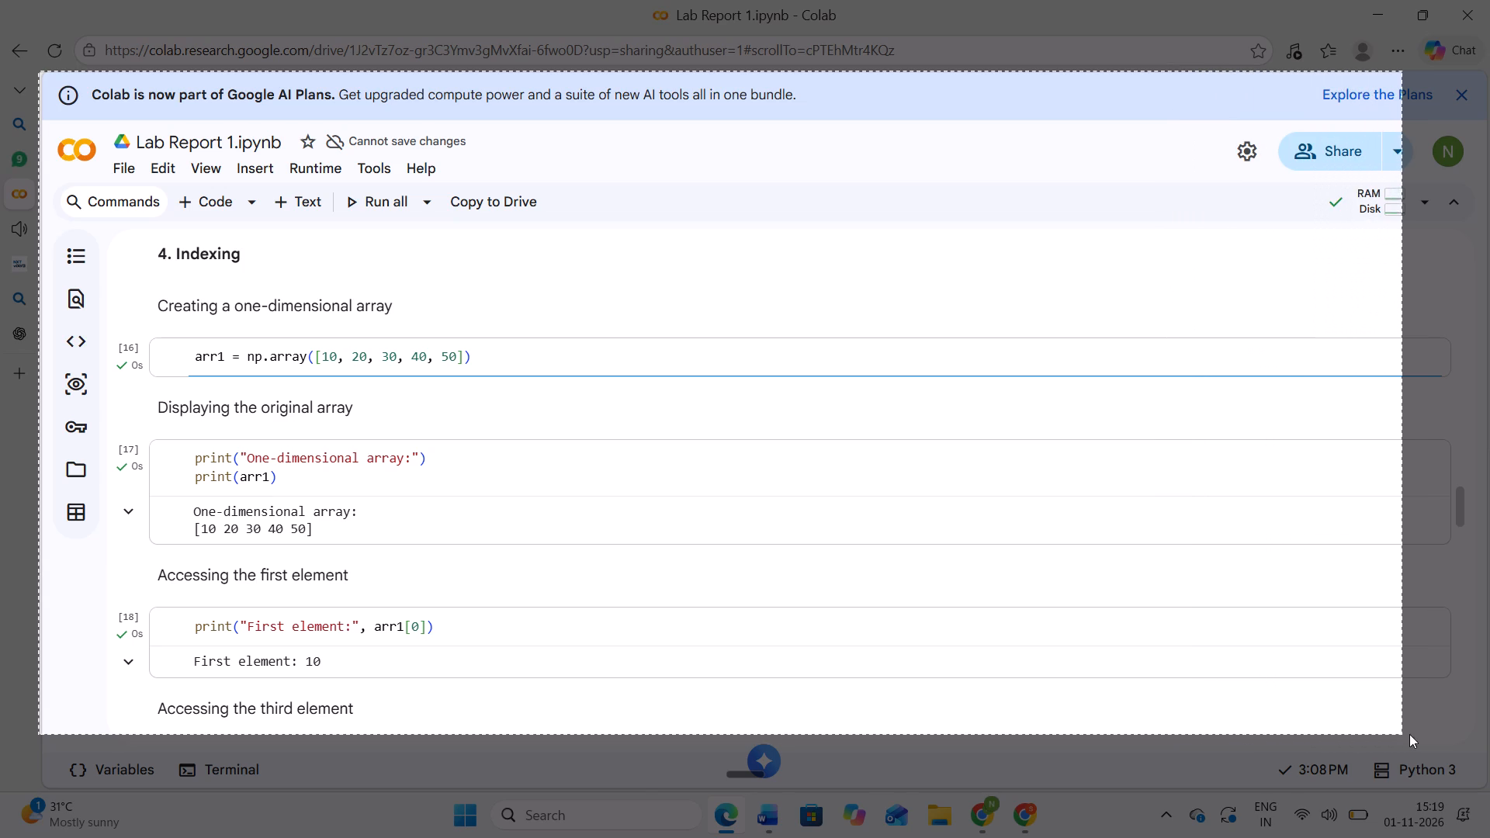
{"action": "left_click_drag", "start_coordinate": [1409, 734], "coordinate": [1489, 729]}
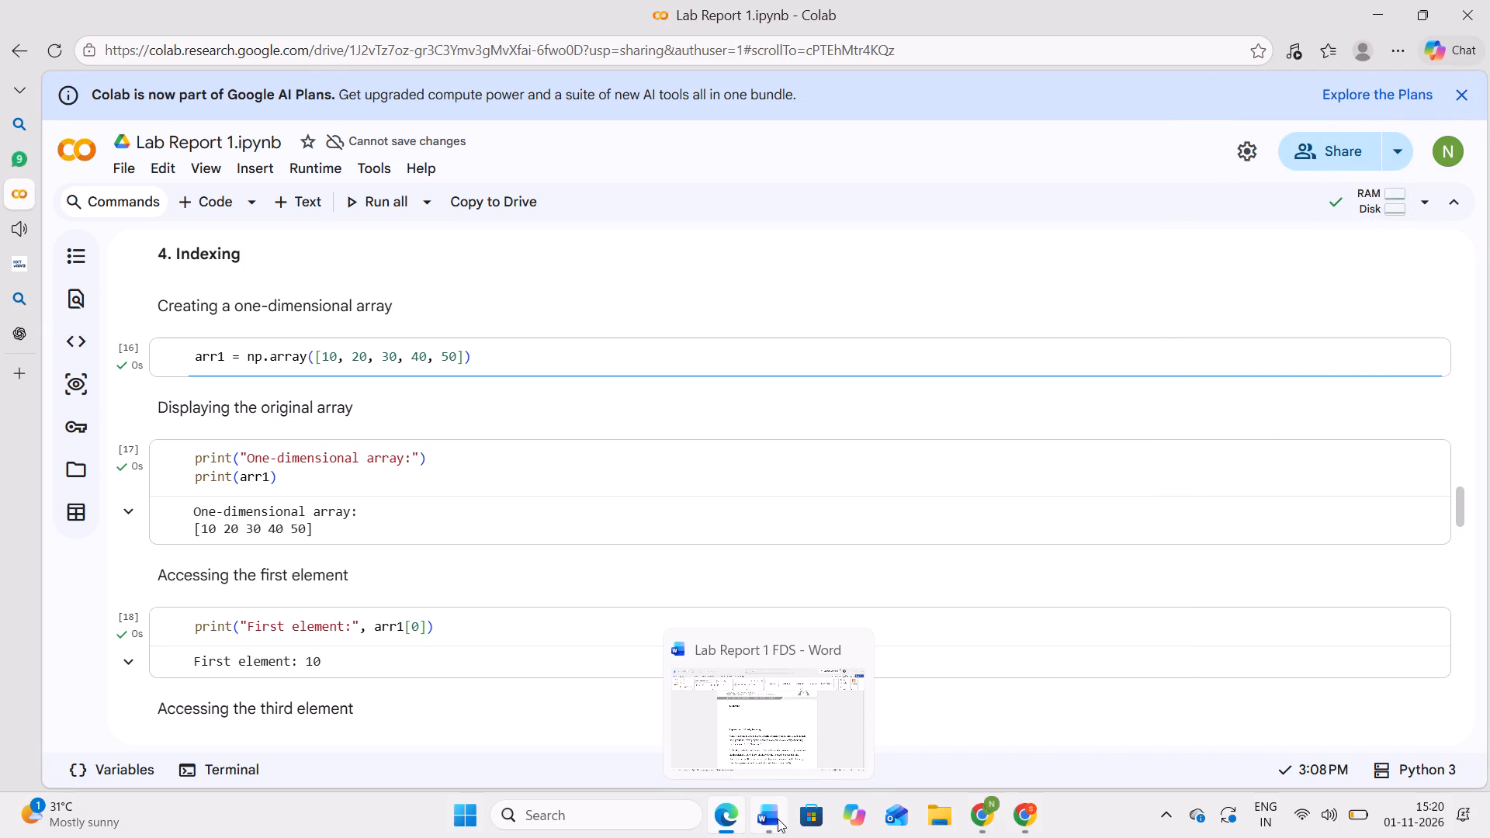
{"action": "left_click", "coordinate": [761, 760]}
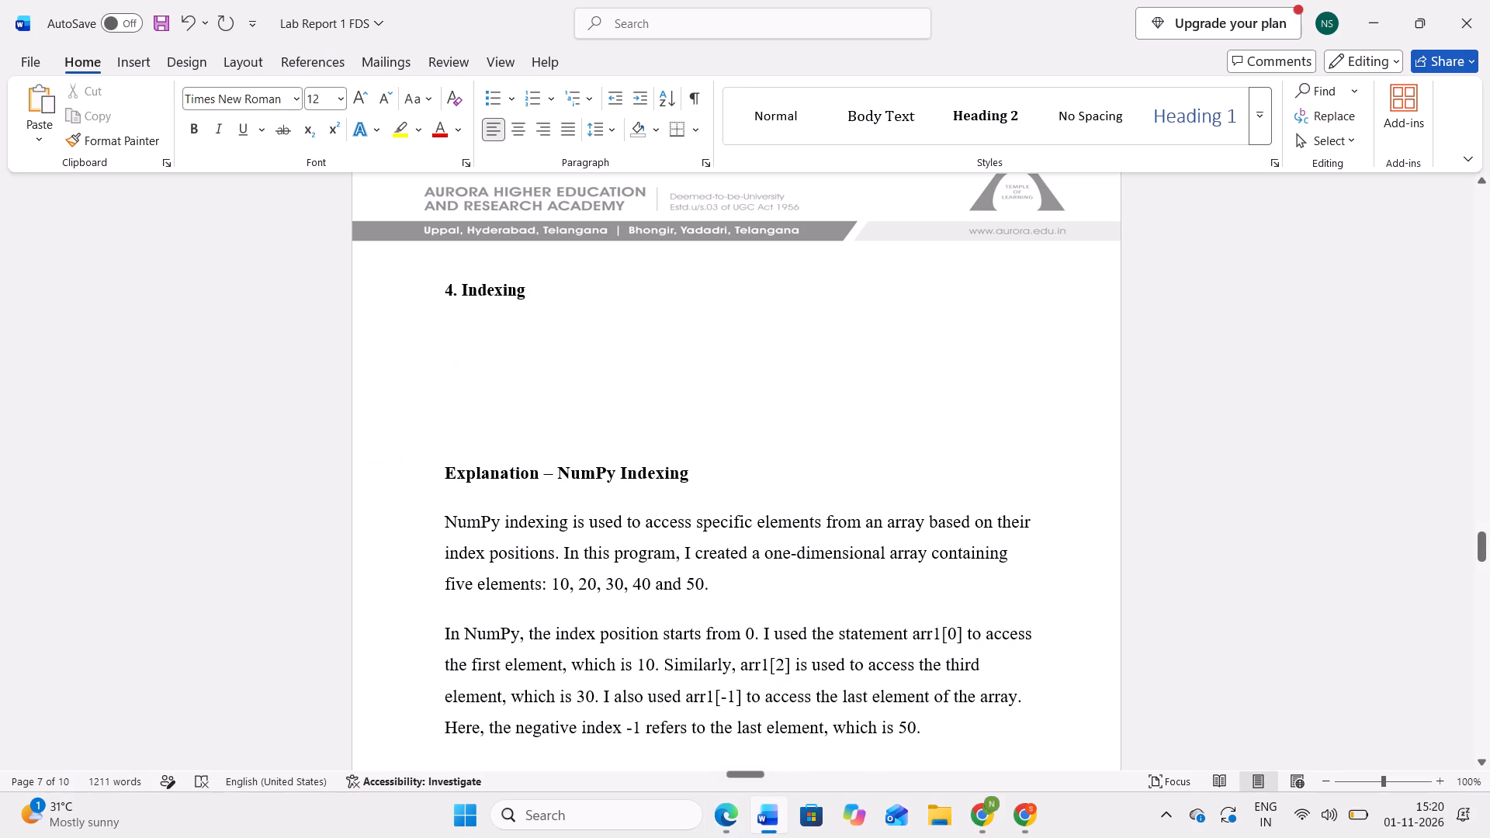
{"action": "key", "text": "ctrl+v"}
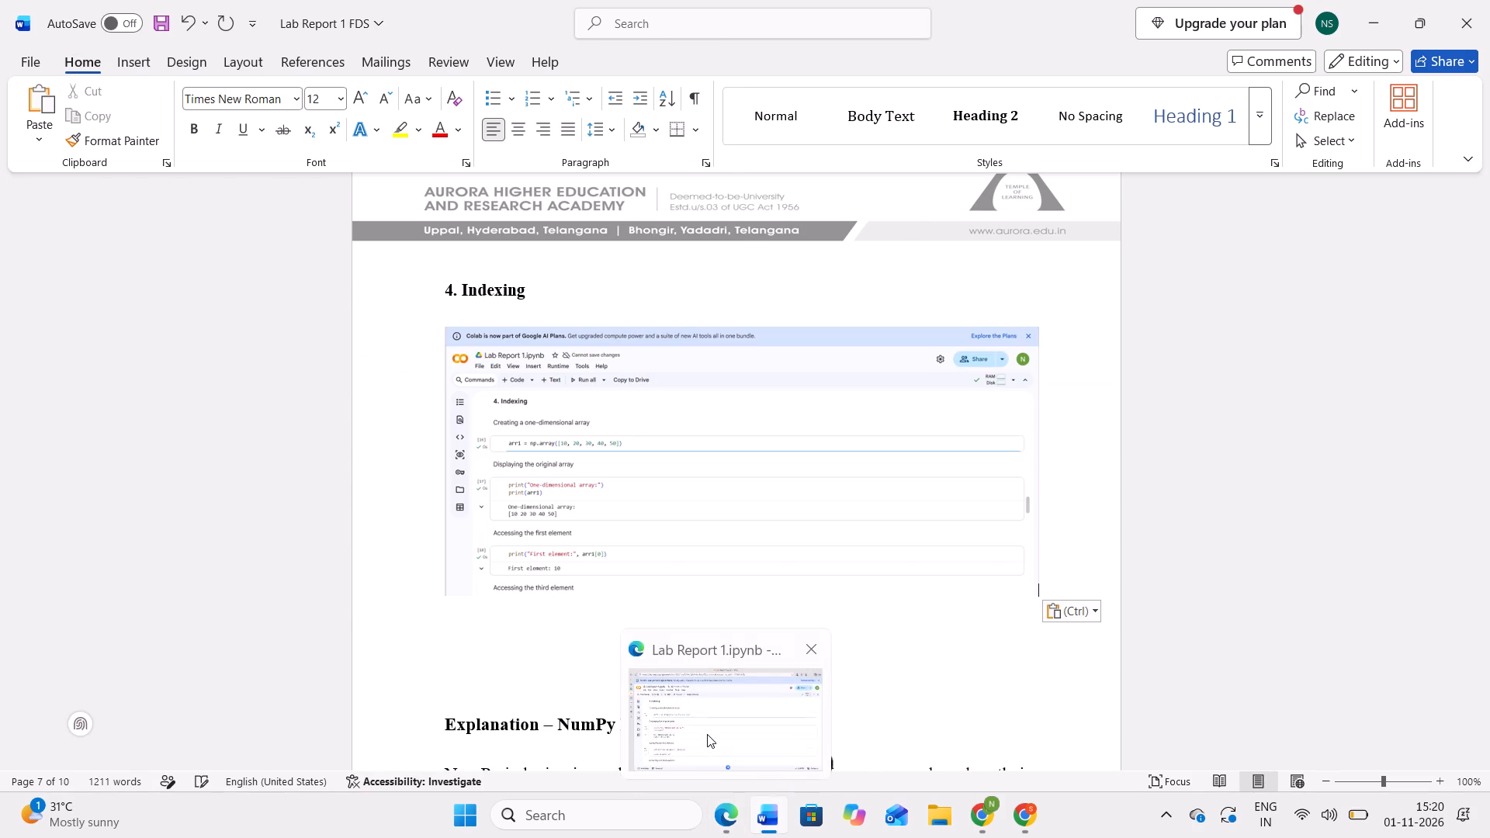
Switch to the Colab notebook in Edge and capture the page showing "Accessing the third element" through the start of the two-dimensional array output.
{"action": "left_click", "coordinate": [707, 734]}
{"action": "scroll", "coordinate": [638, 635], "scroll_direction": "down", "scroll_amount": 2}
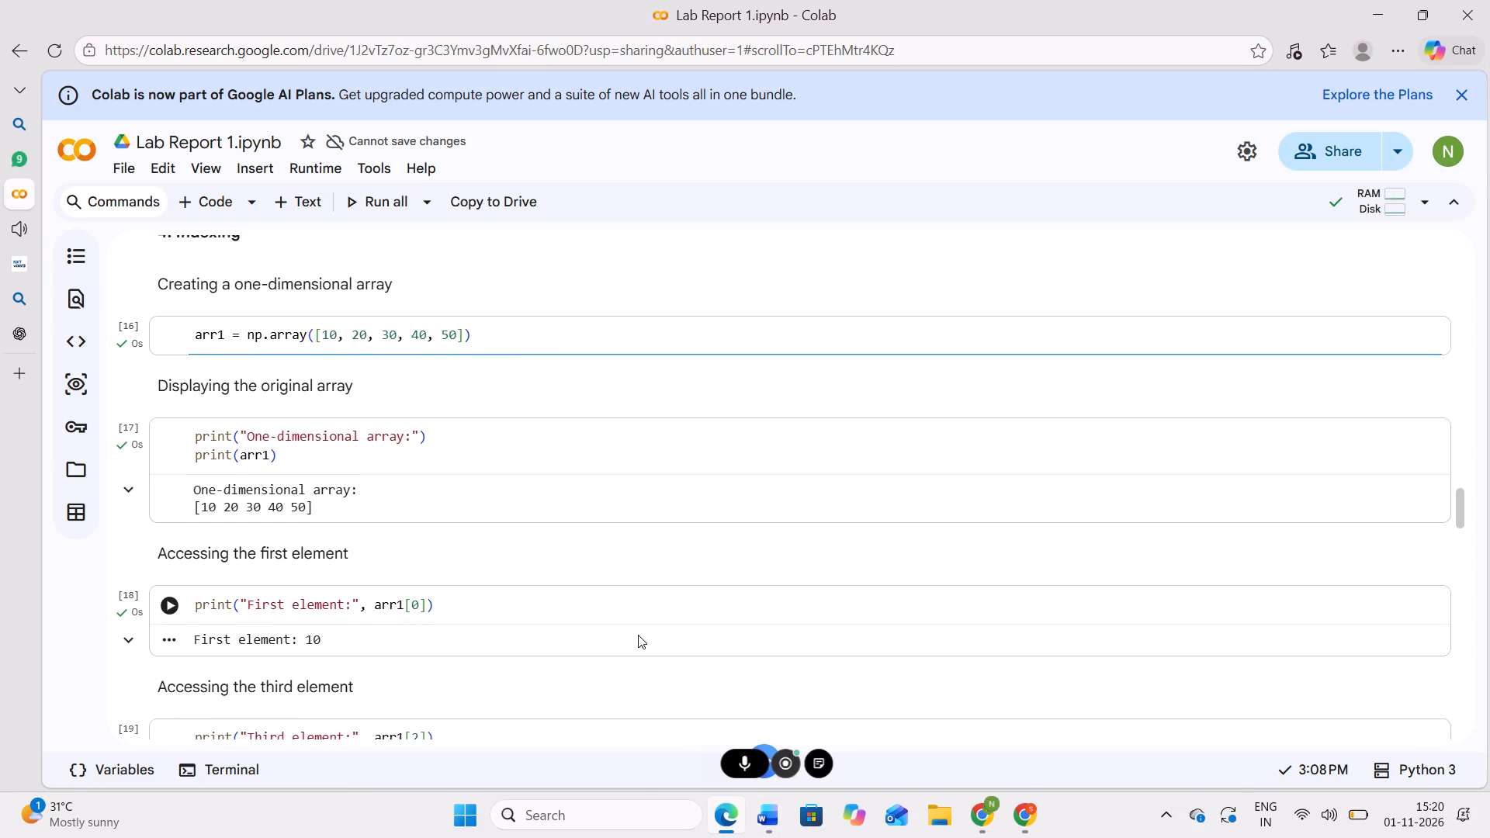
{"action": "scroll", "coordinate": [638, 635], "scroll_direction": "down", "scroll_amount": 4}
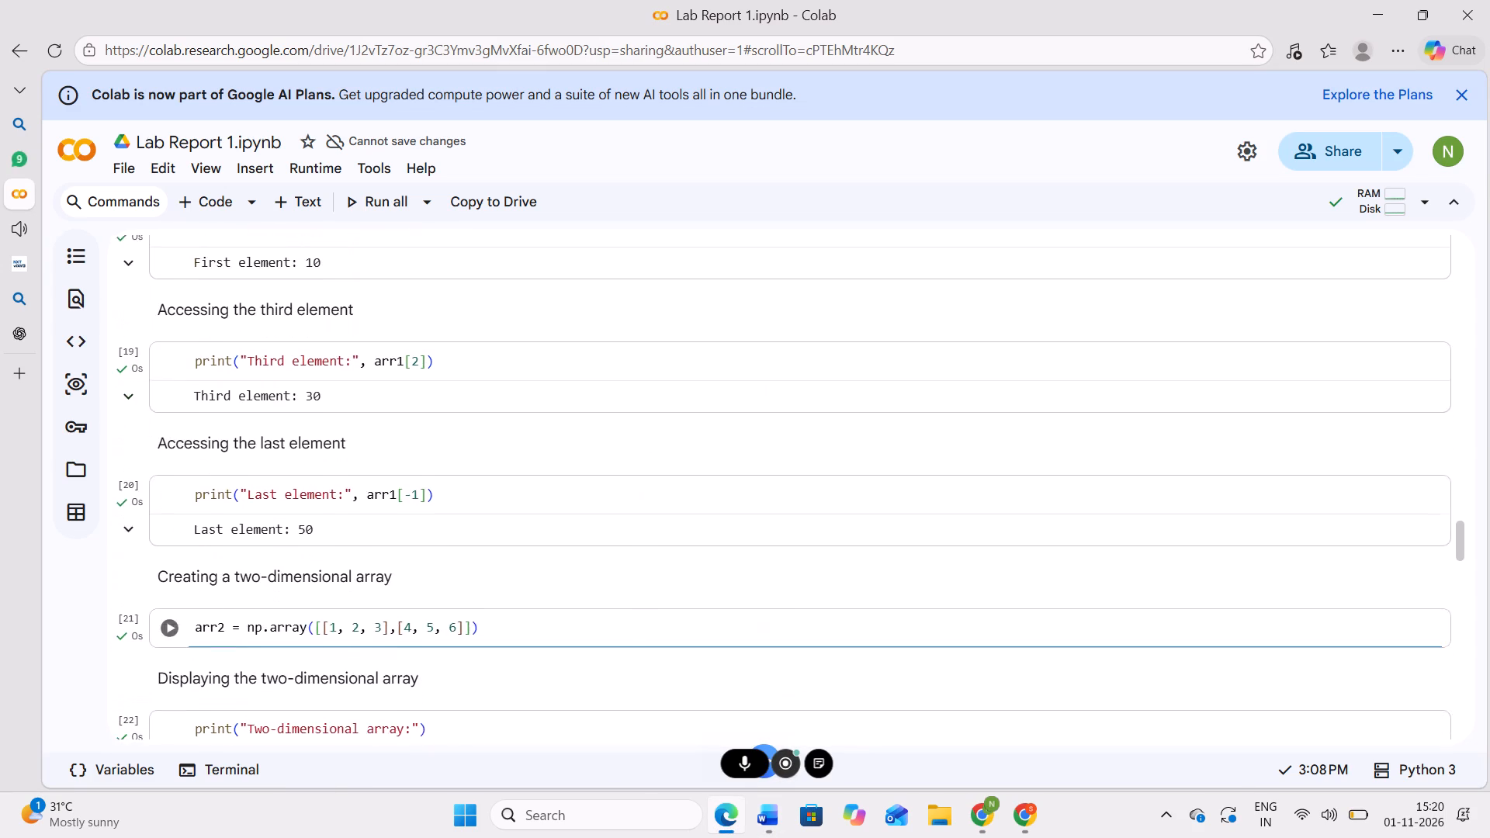
{"action": "scroll", "coordinate": [638, 635], "scroll_direction": "down", "scroll_amount": 3}
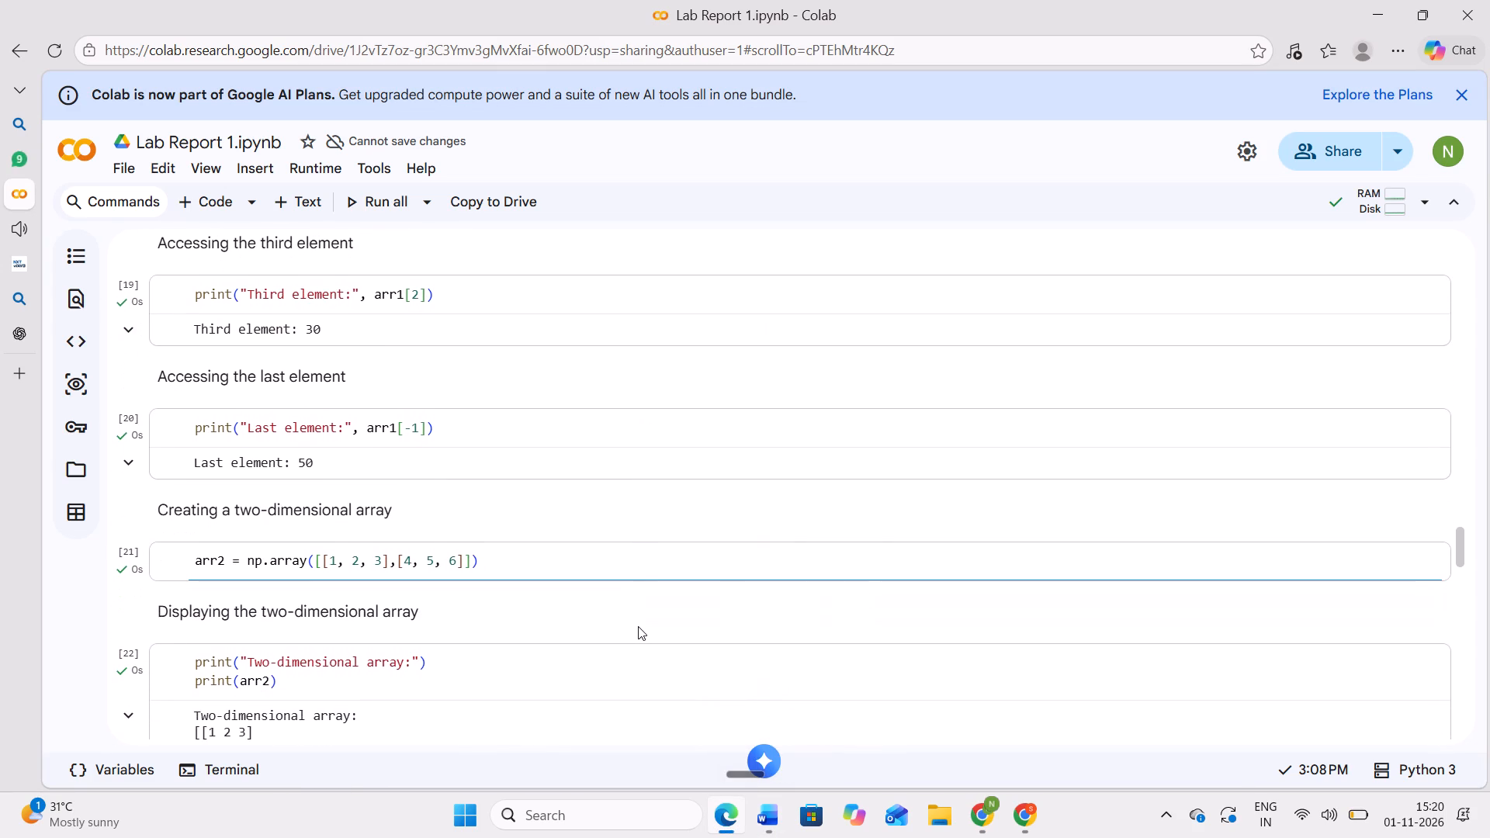
{"action": "key", "text": "Print"}
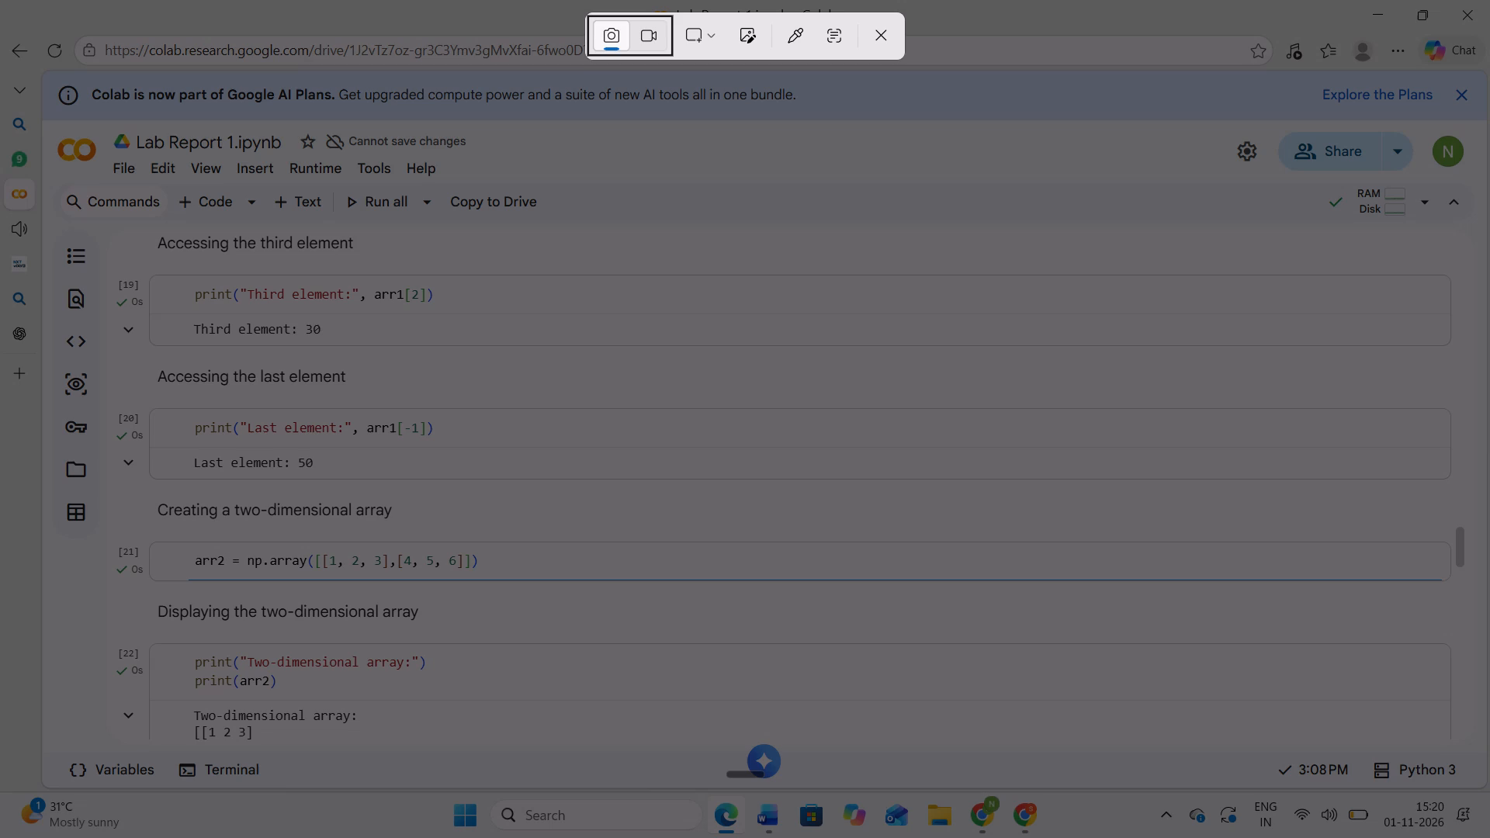
{"action": "left_click_drag", "start_coordinate": [40, 71], "coordinate": [935, 732]}
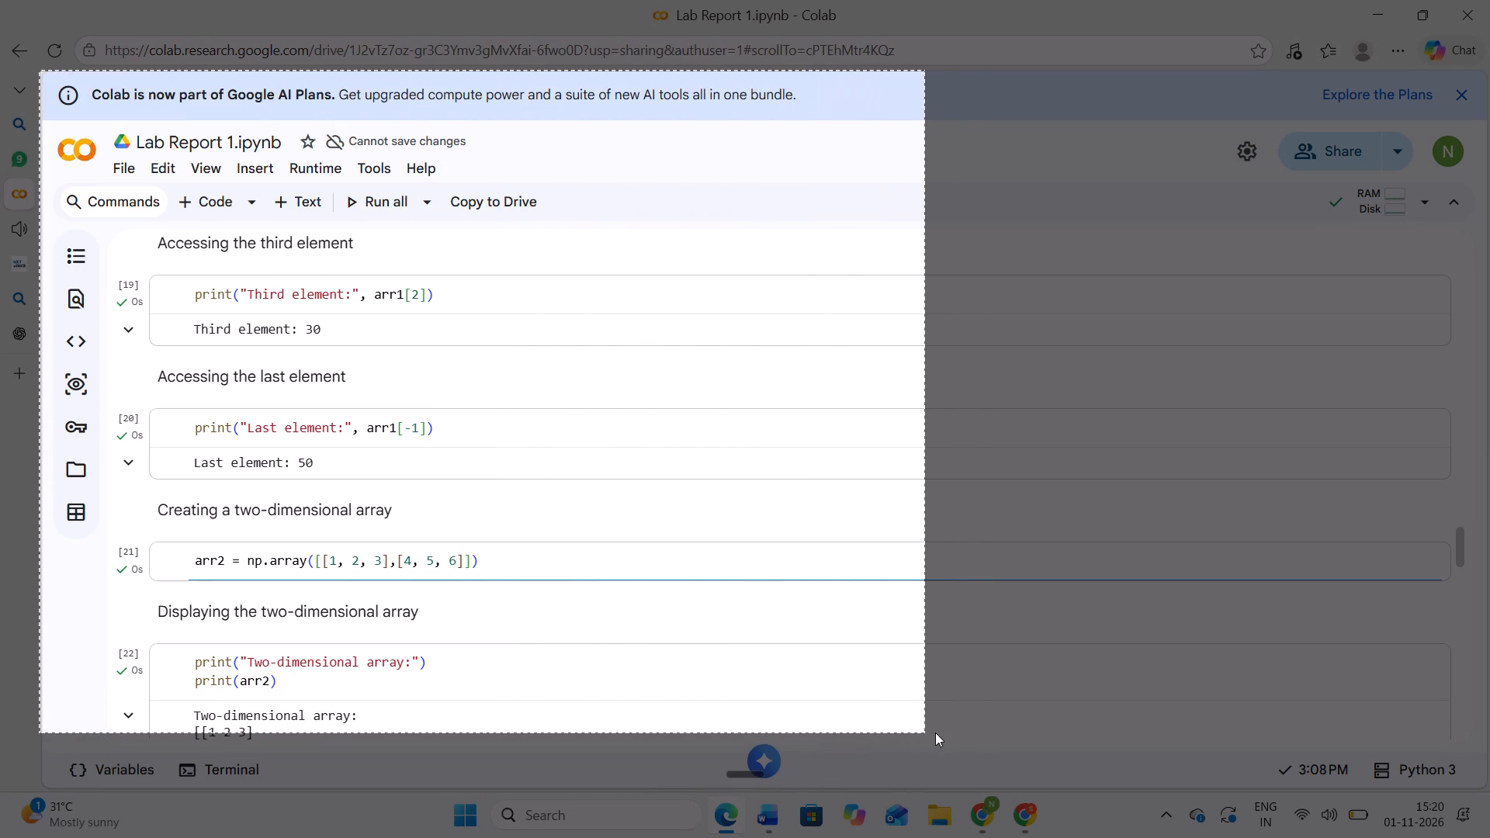
{"action": "left_click_drag", "start_coordinate": [935, 732], "coordinate": [1195, 743]}
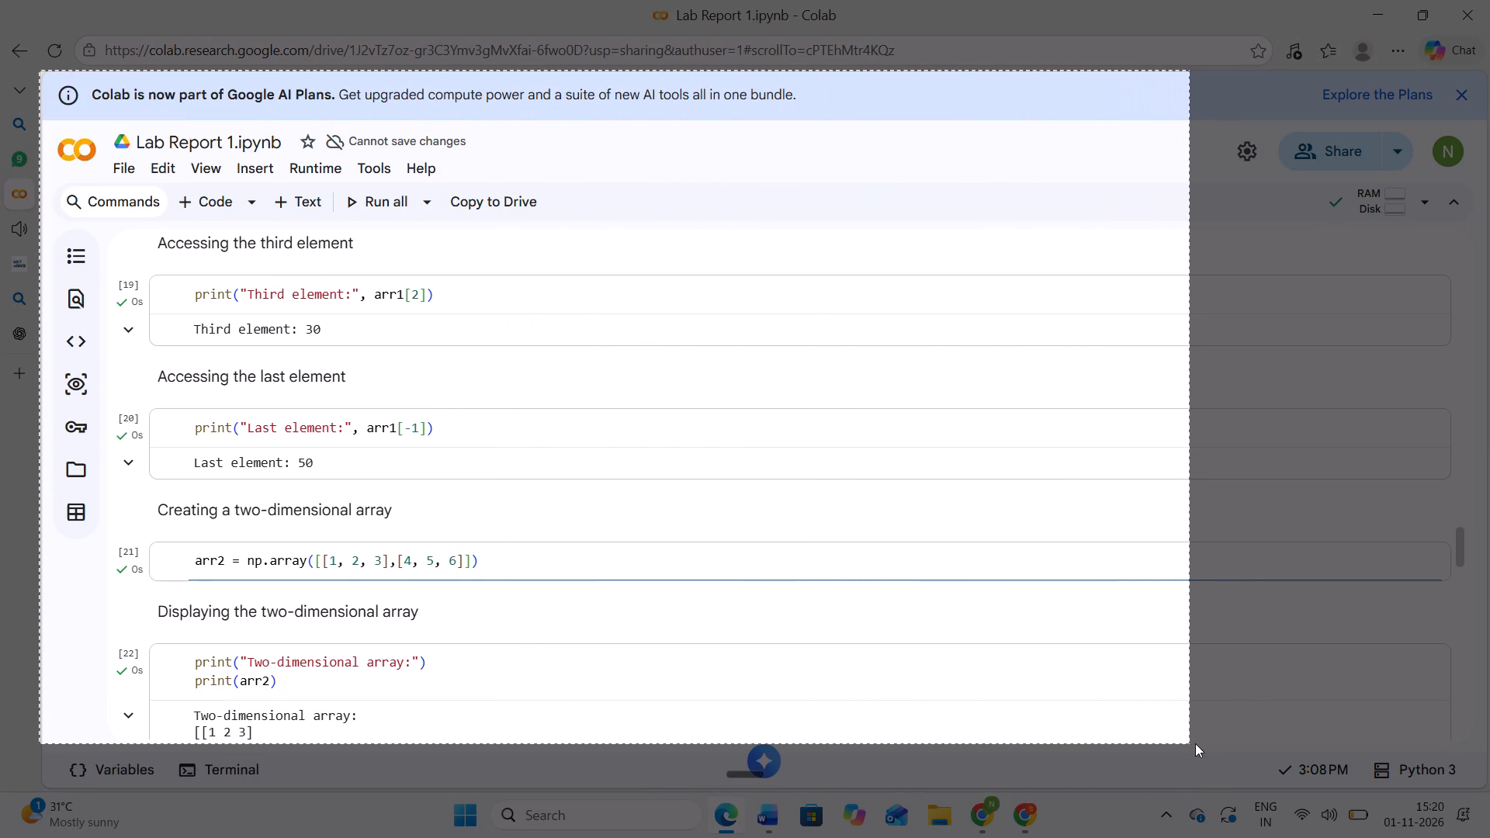
{"action": "left_click_drag", "start_coordinate": [1195, 743], "coordinate": [1461, 743]}
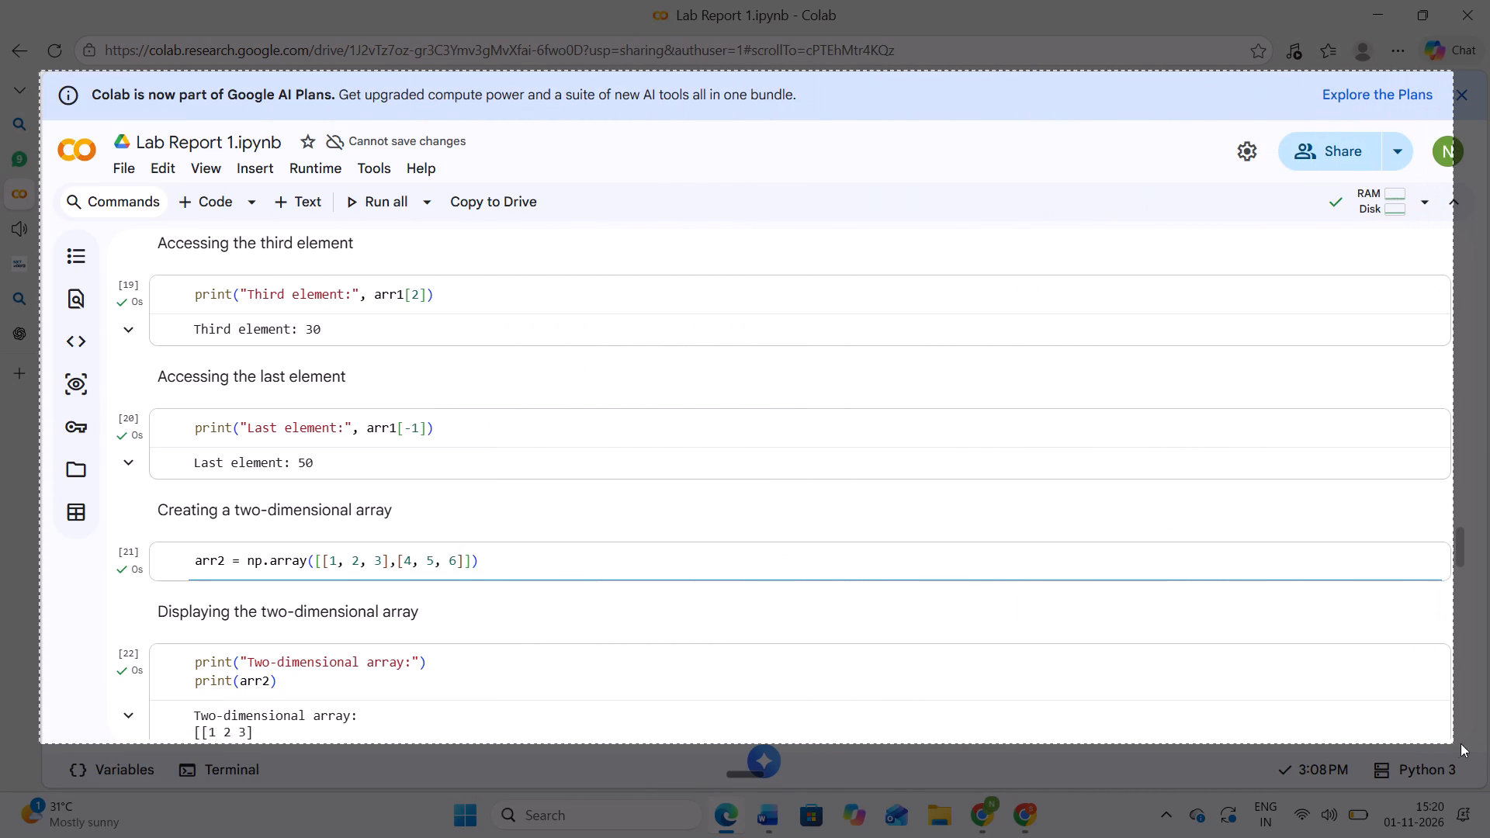
{"action": "left_click_drag", "start_coordinate": [1461, 743], "coordinate": [1489, 739]}
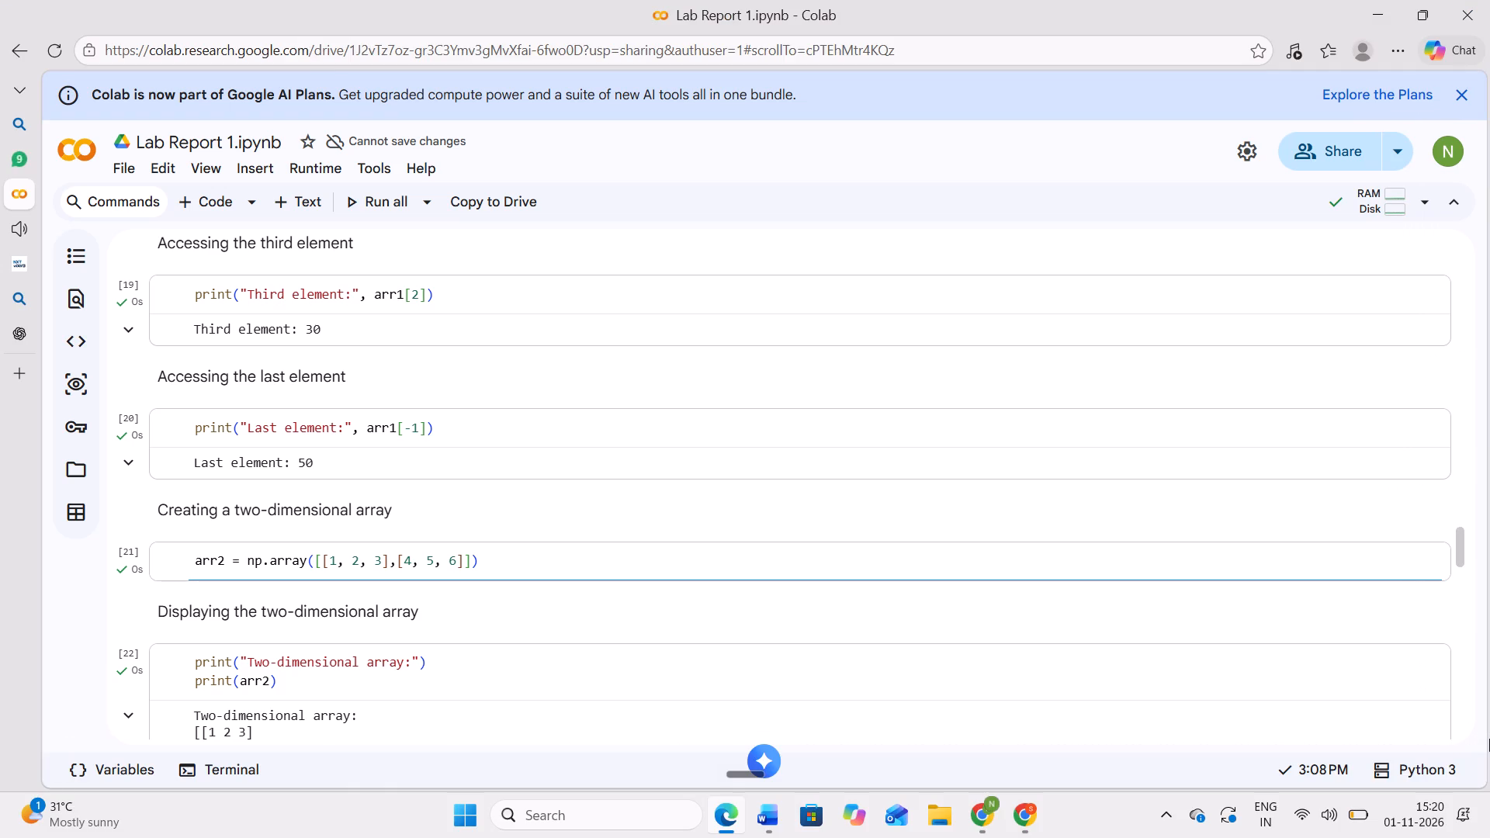
Return to the Word report and insert the new capture on a new line below the first Indexing picture.
{"action": "left_click", "coordinate": [767, 757]}
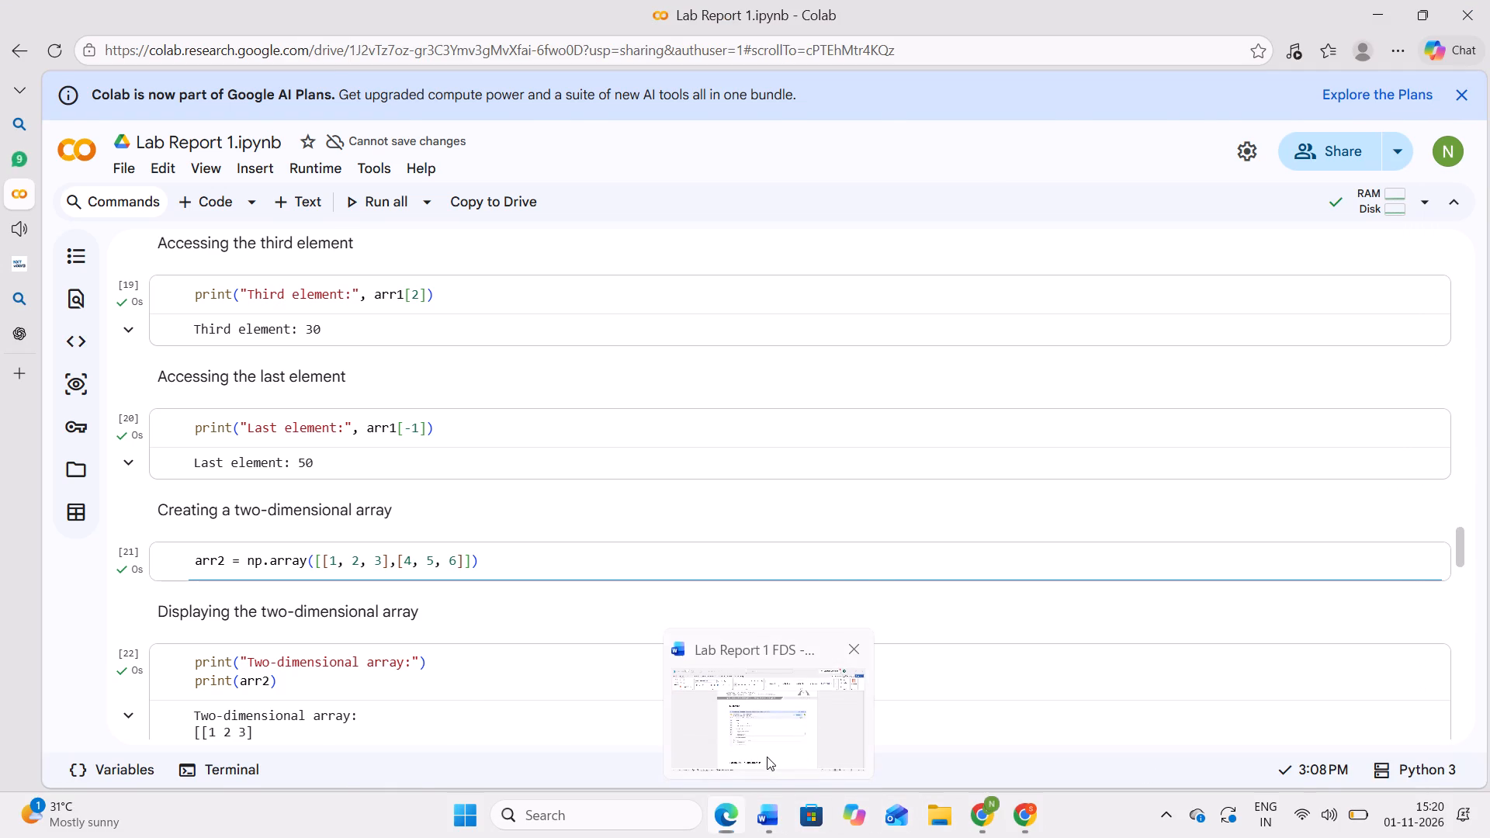
{"action": "key", "text": "Return"}
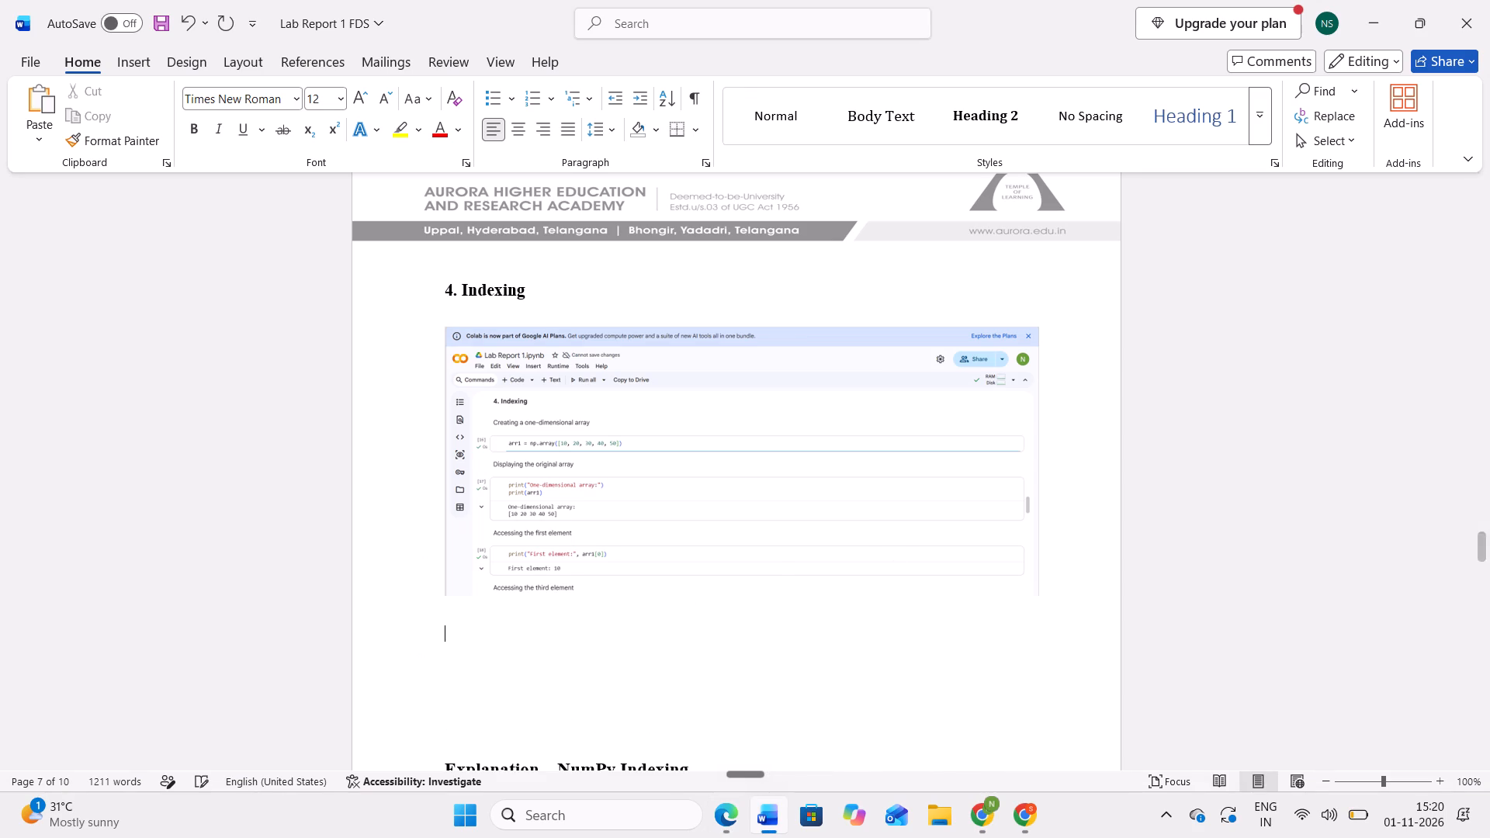
{"action": "key", "text": "ctrl+v"}
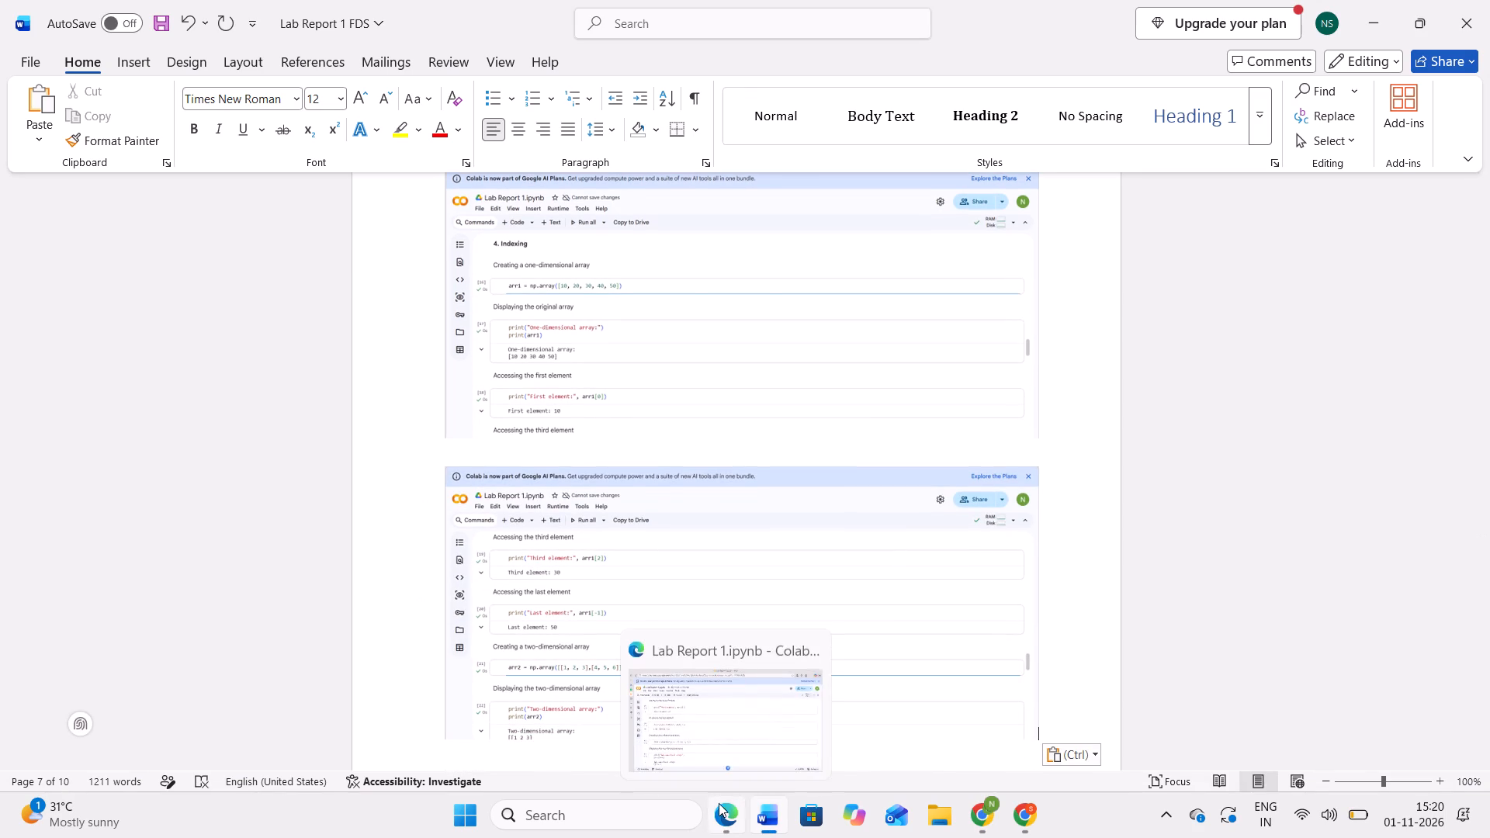
In the Colab notebook, capture from the top banner through the row and column indexes output, with "Displaying the two-dimensional array" first and ending above "5. Slicing".
{"action": "left_click", "coordinate": [713, 756]}
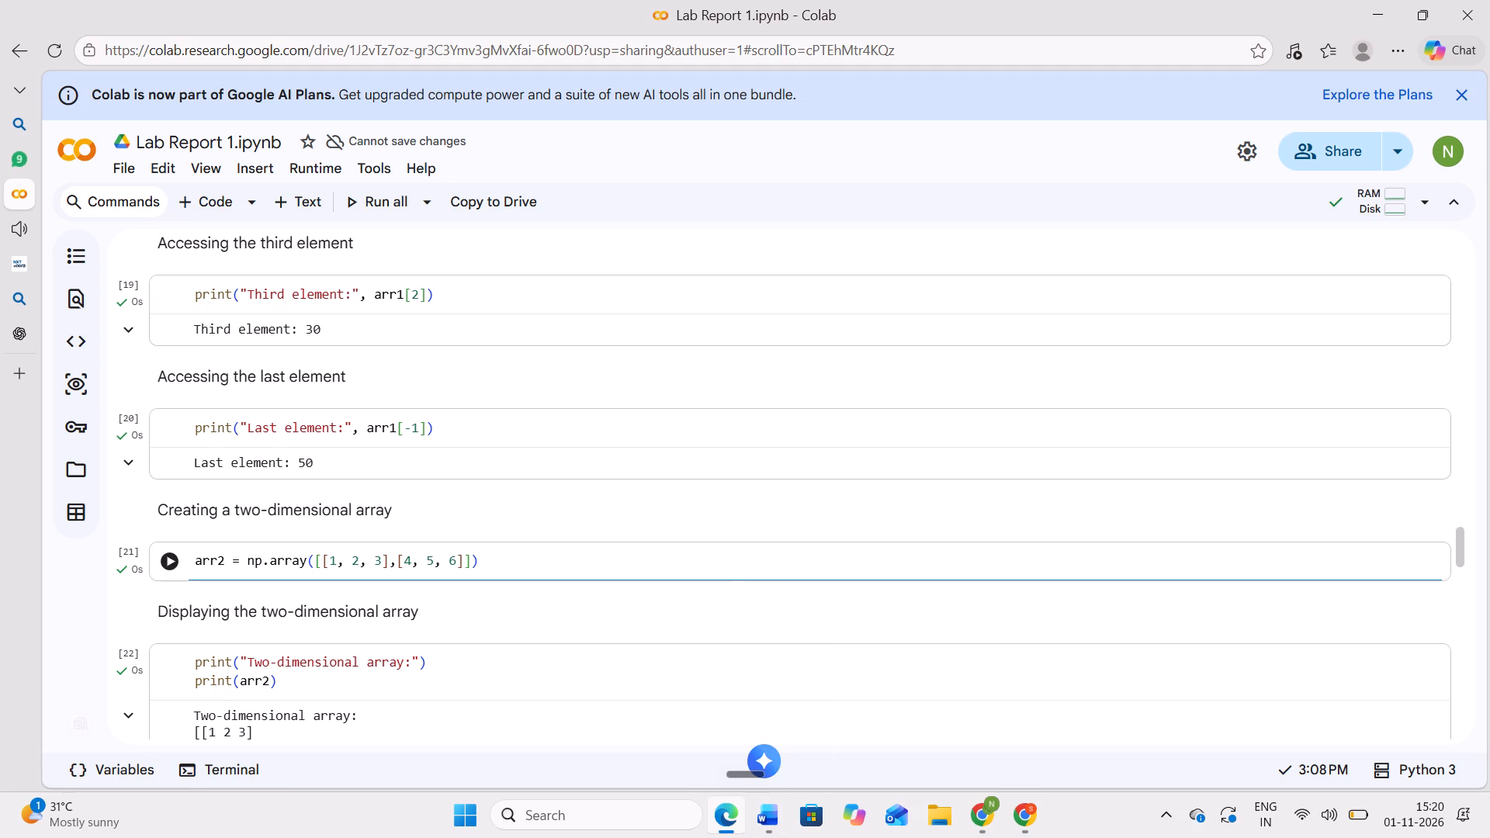
{"action": "scroll", "coordinate": [723, 556], "scroll_direction": "down", "scroll_amount": 1}
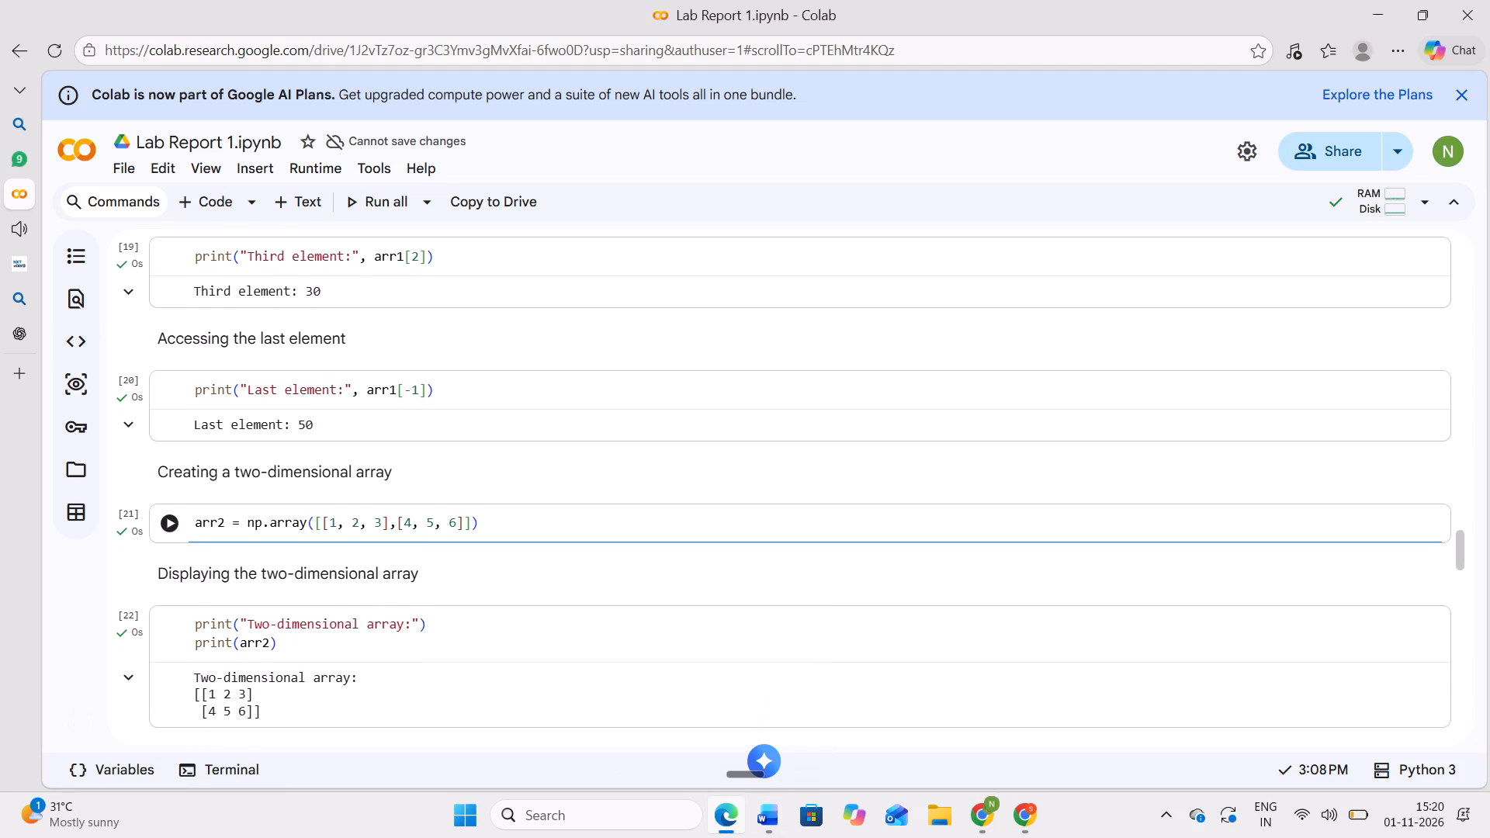
{"action": "scroll", "coordinate": [723, 556], "scroll_direction": "down", "scroll_amount": 4}
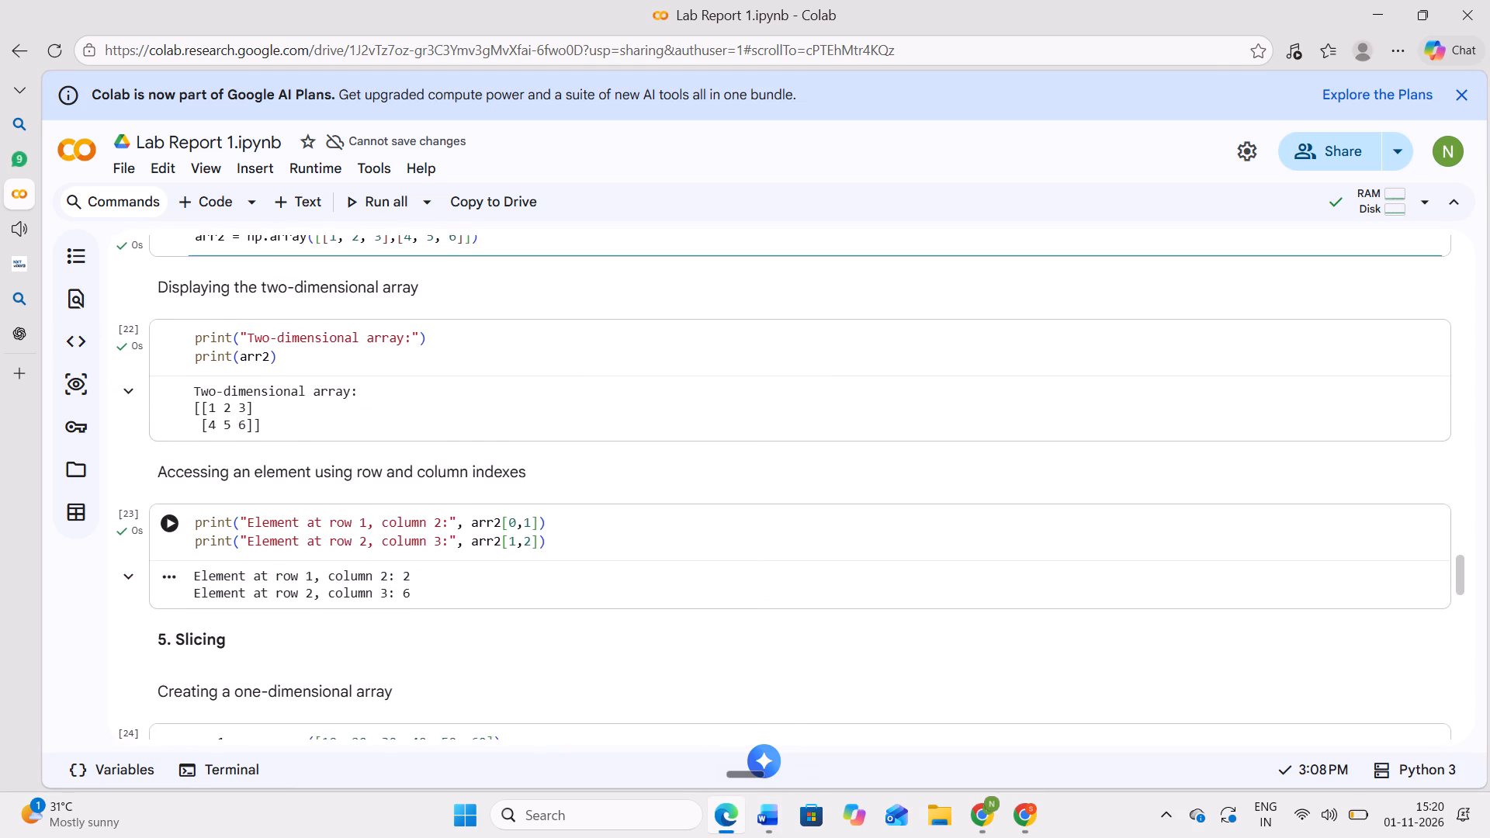
{"action": "scroll", "coordinate": [723, 556], "scroll_direction": "down", "scroll_amount": 2}
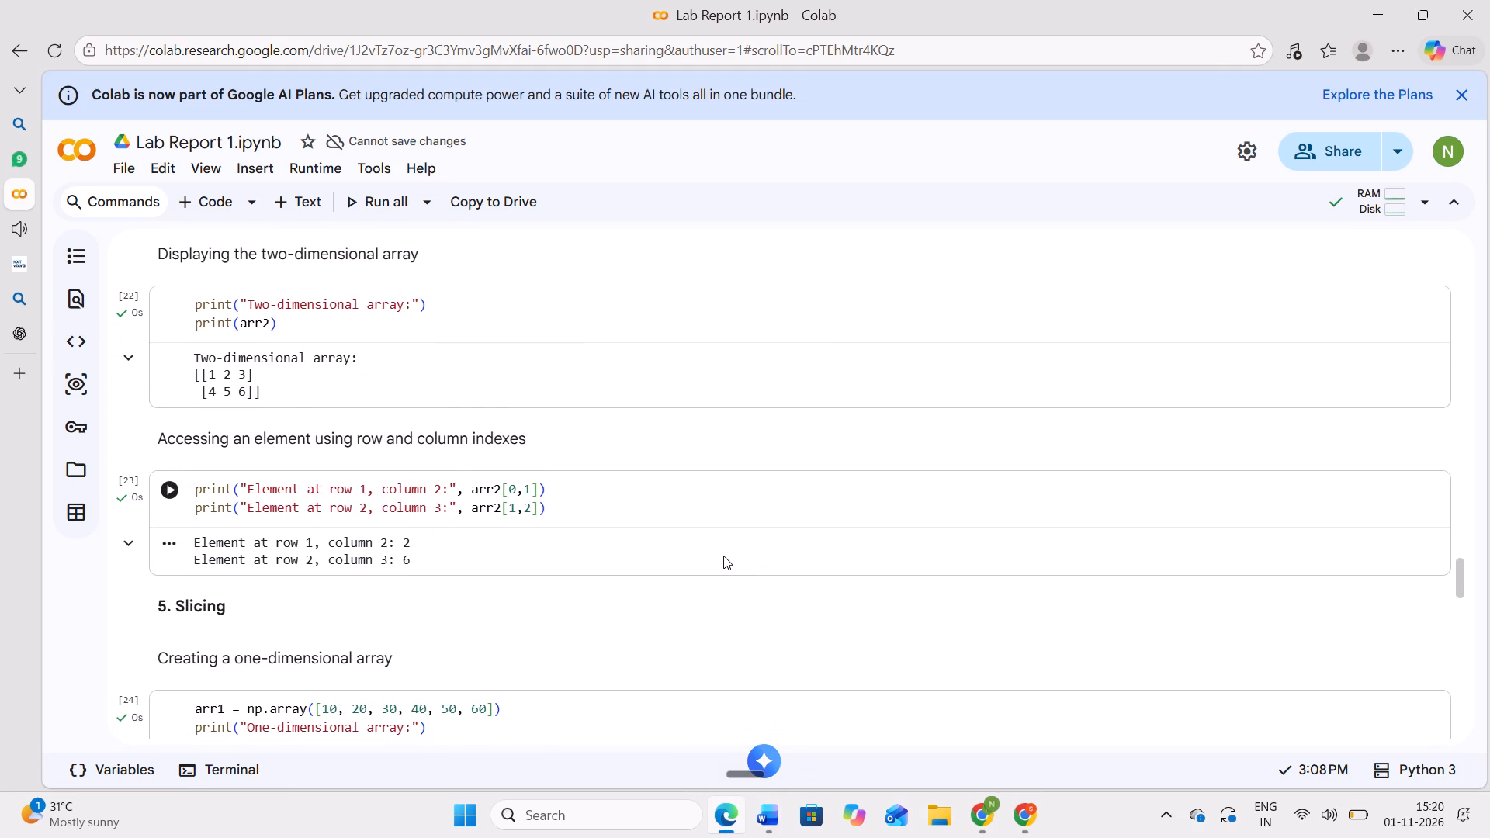
{"action": "key", "text": "Print"}
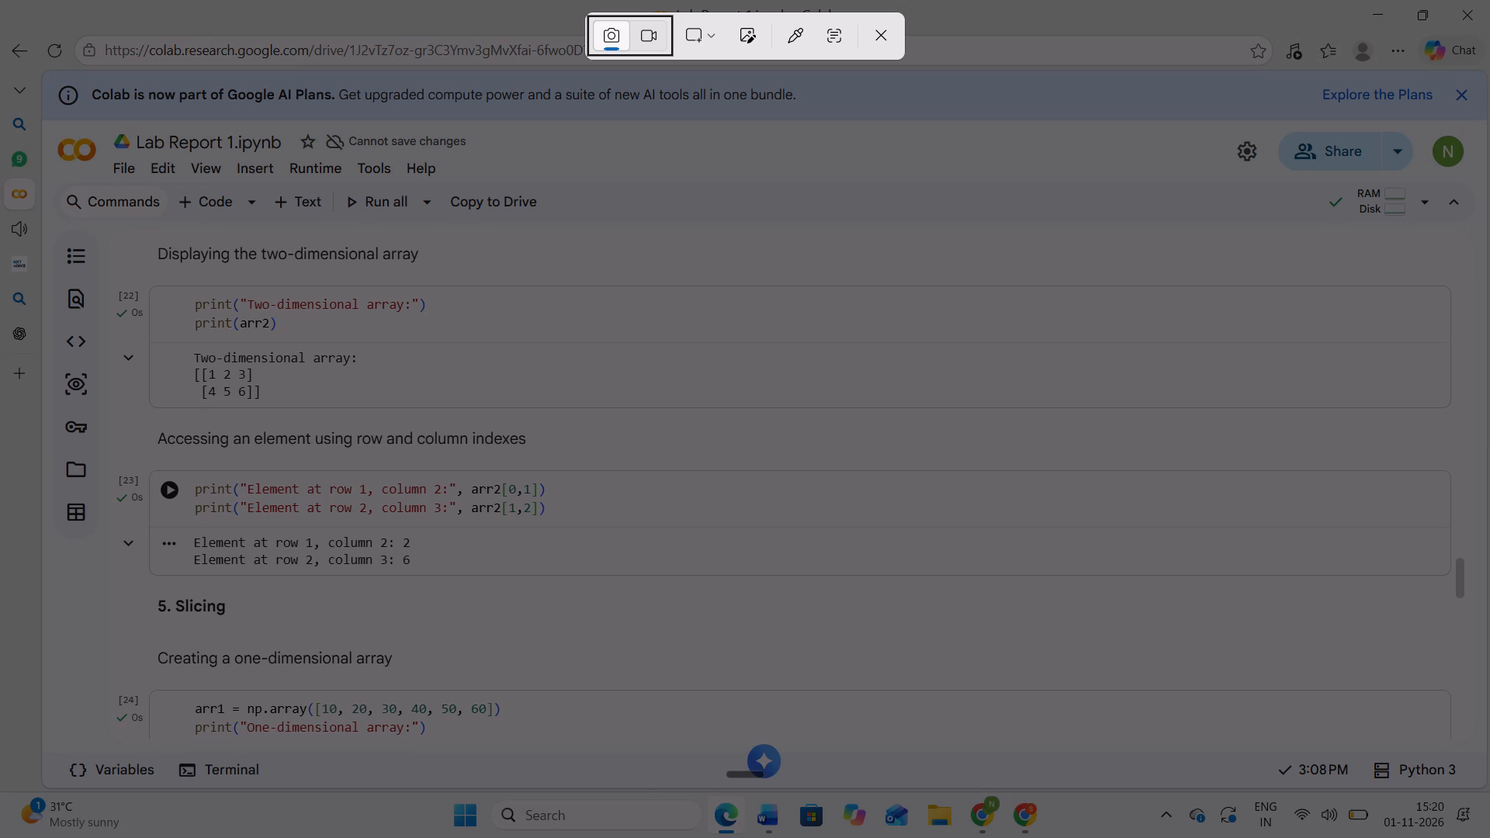
{"action": "left_click_drag", "start_coordinate": [38, 70], "coordinate": [1129, 597]}
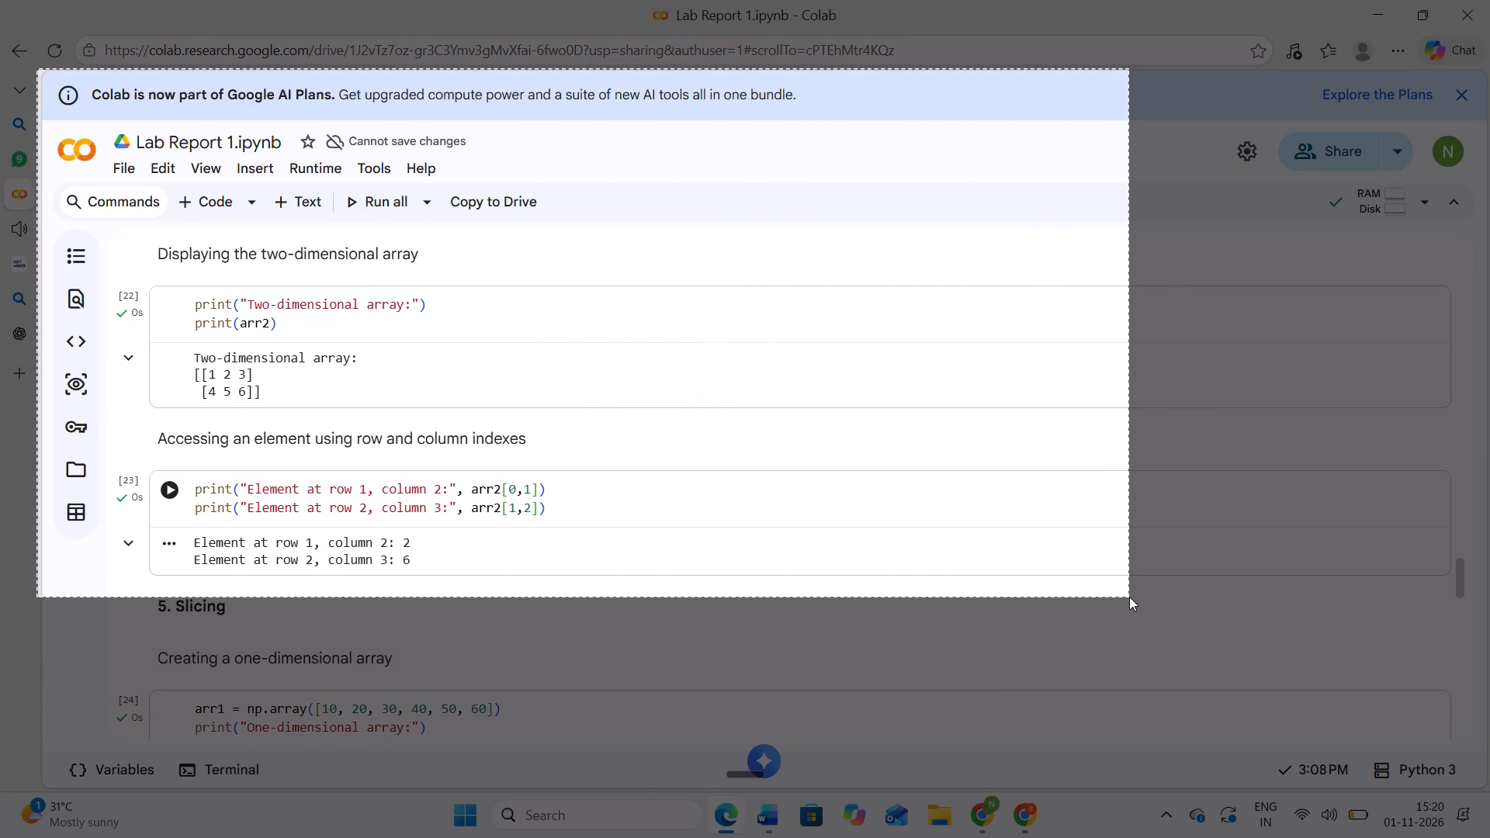
{"action": "left_click_drag", "start_coordinate": [1129, 597], "coordinate": [1417, 597]}
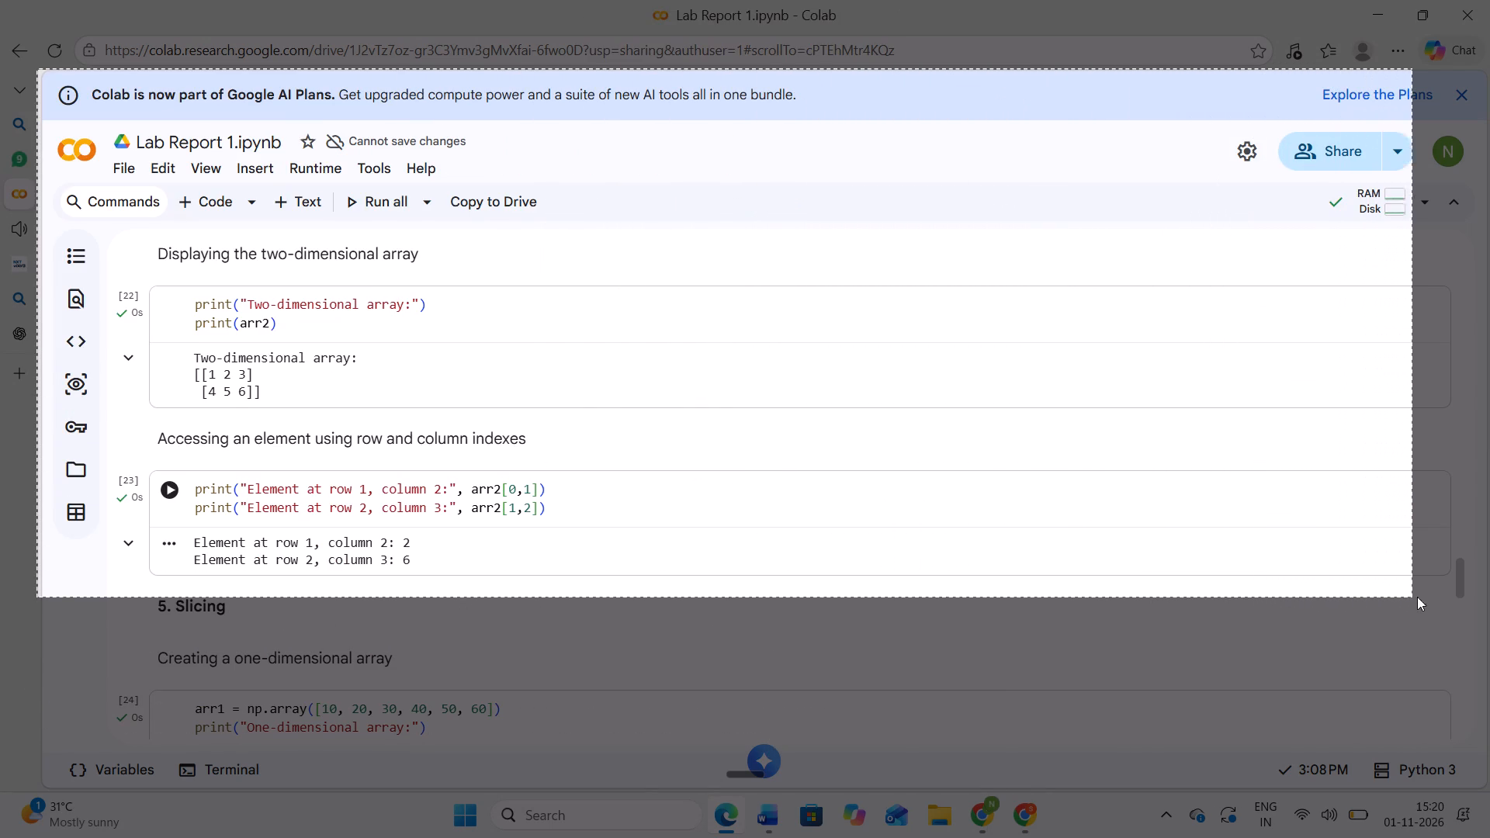
{"action": "left_click_drag", "start_coordinate": [1417, 597], "coordinate": [1489, 591]}
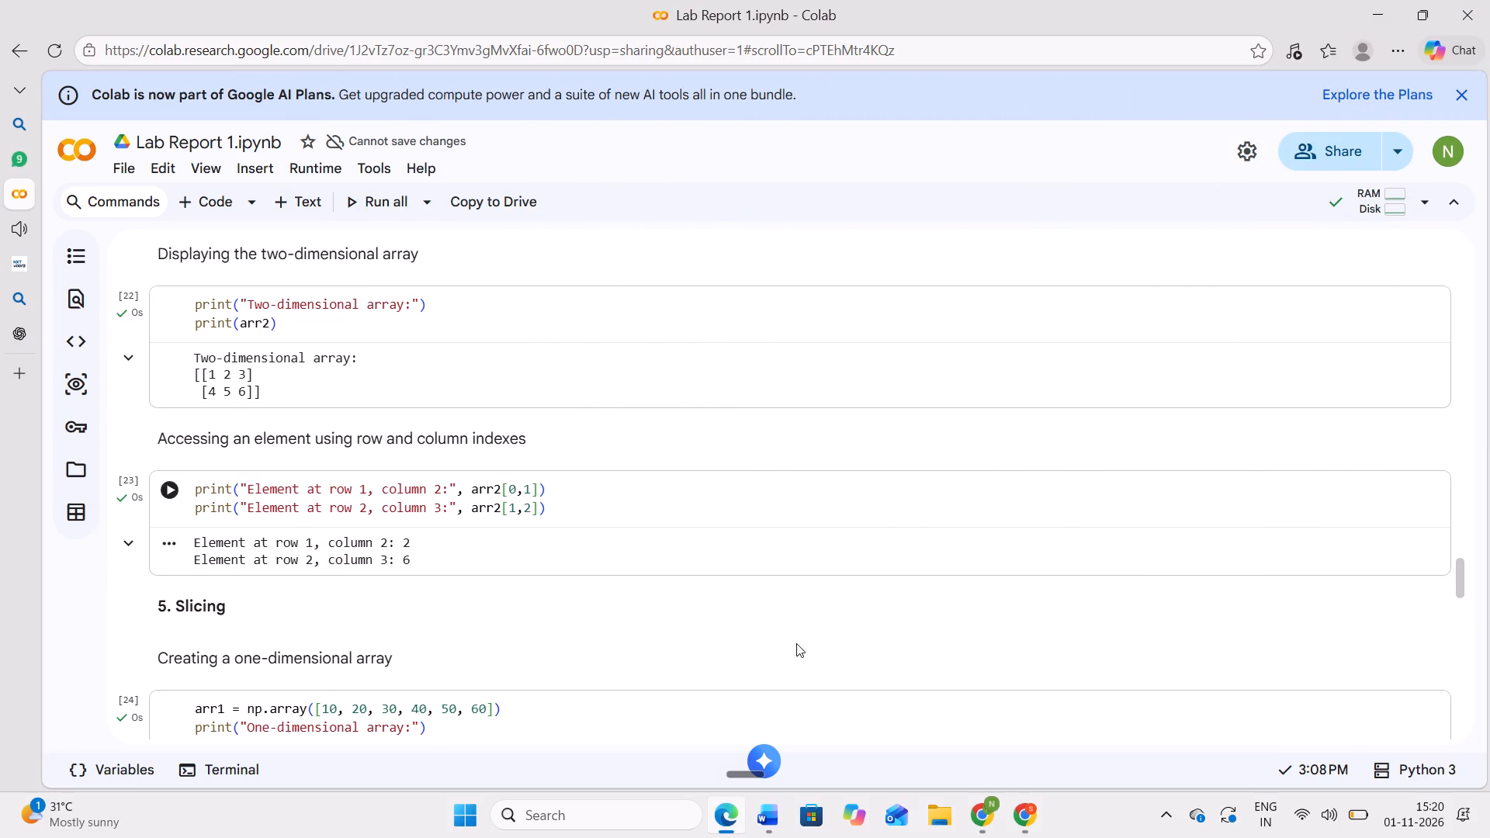
Return to the Word report and insert this capture on a new line below the second Indexing picture.
{"action": "left_click", "coordinate": [761, 753]}
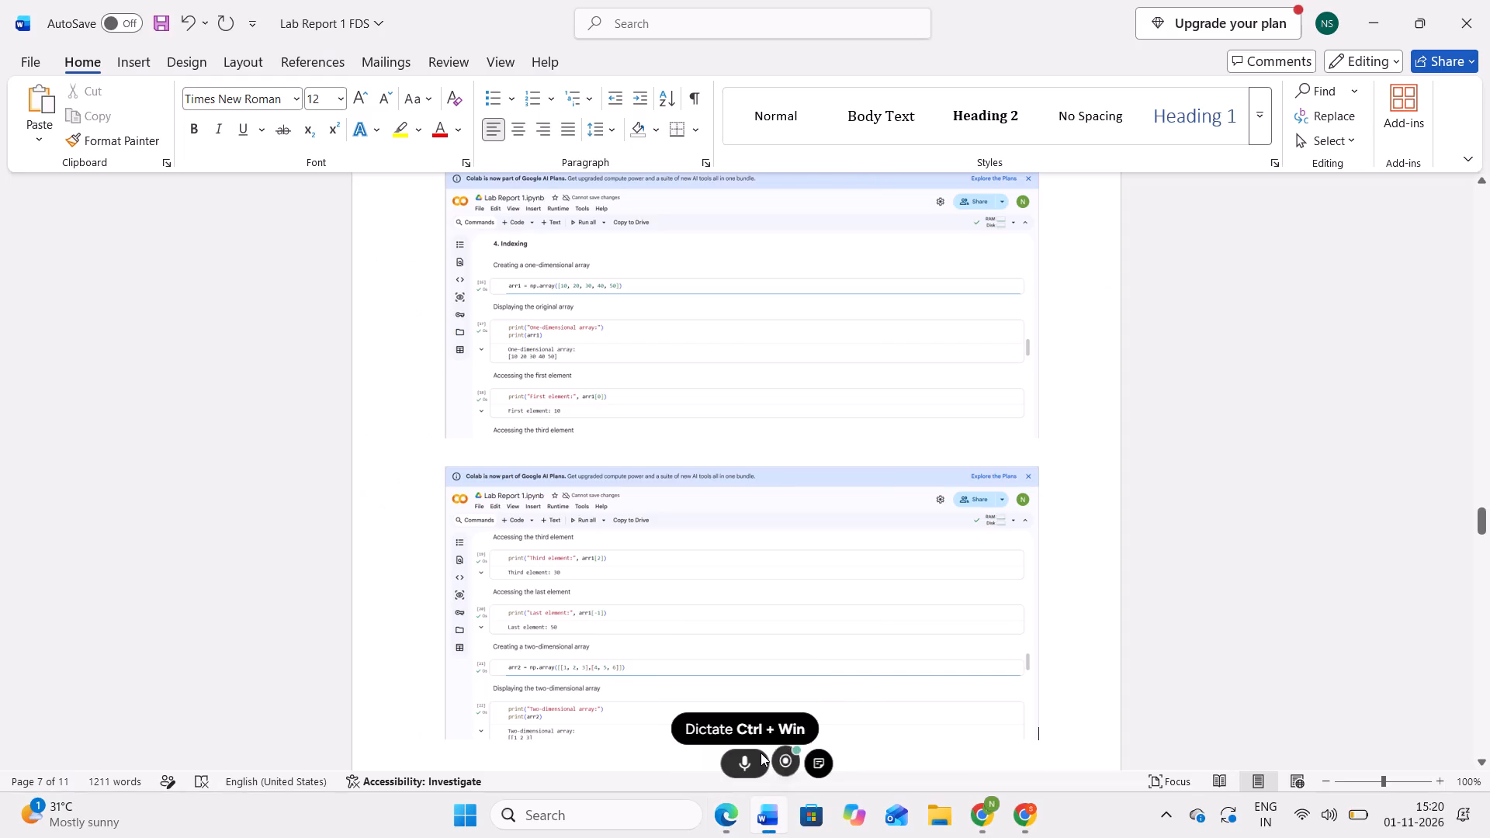
{"action": "key", "text": "Return"}
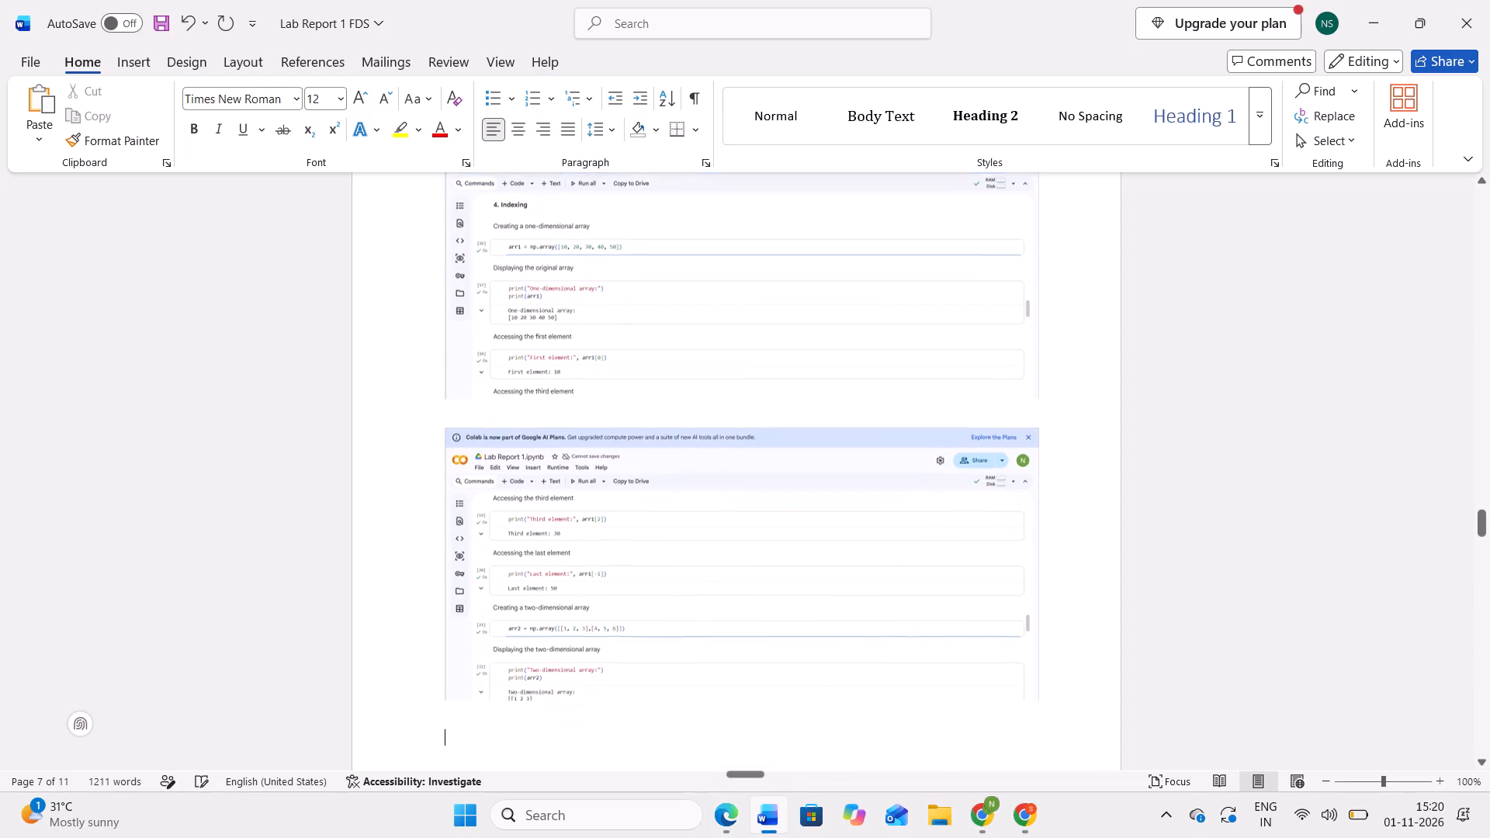
{"action": "key", "text": "ctrl+v"}
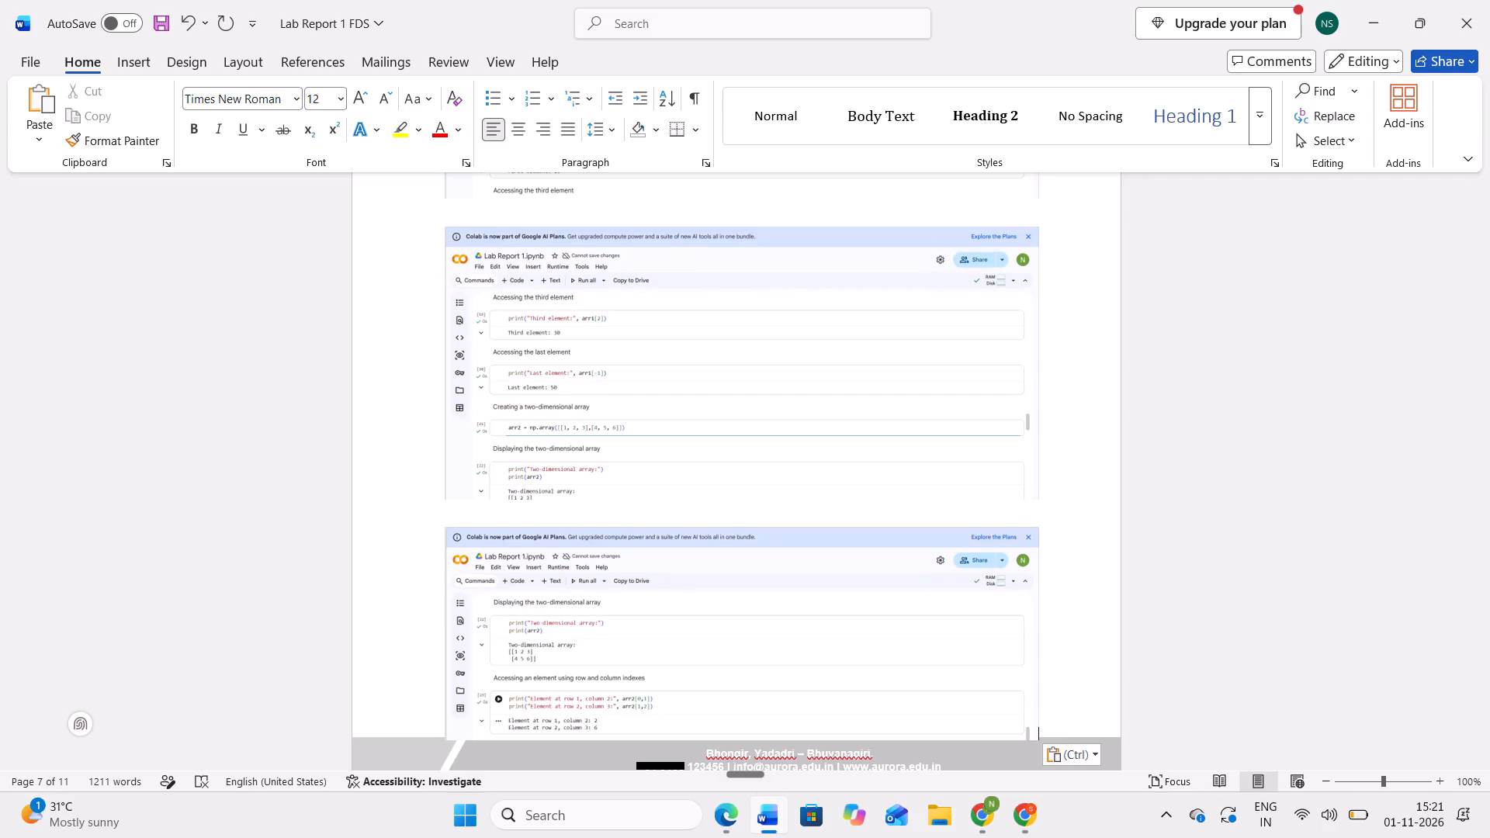
Delete the two old dark screenshots under the "5. Slicing" heading in the report.
{"action": "scroll", "coordinate": [788, 570], "scroll_direction": "down", "scroll_amount": 6}
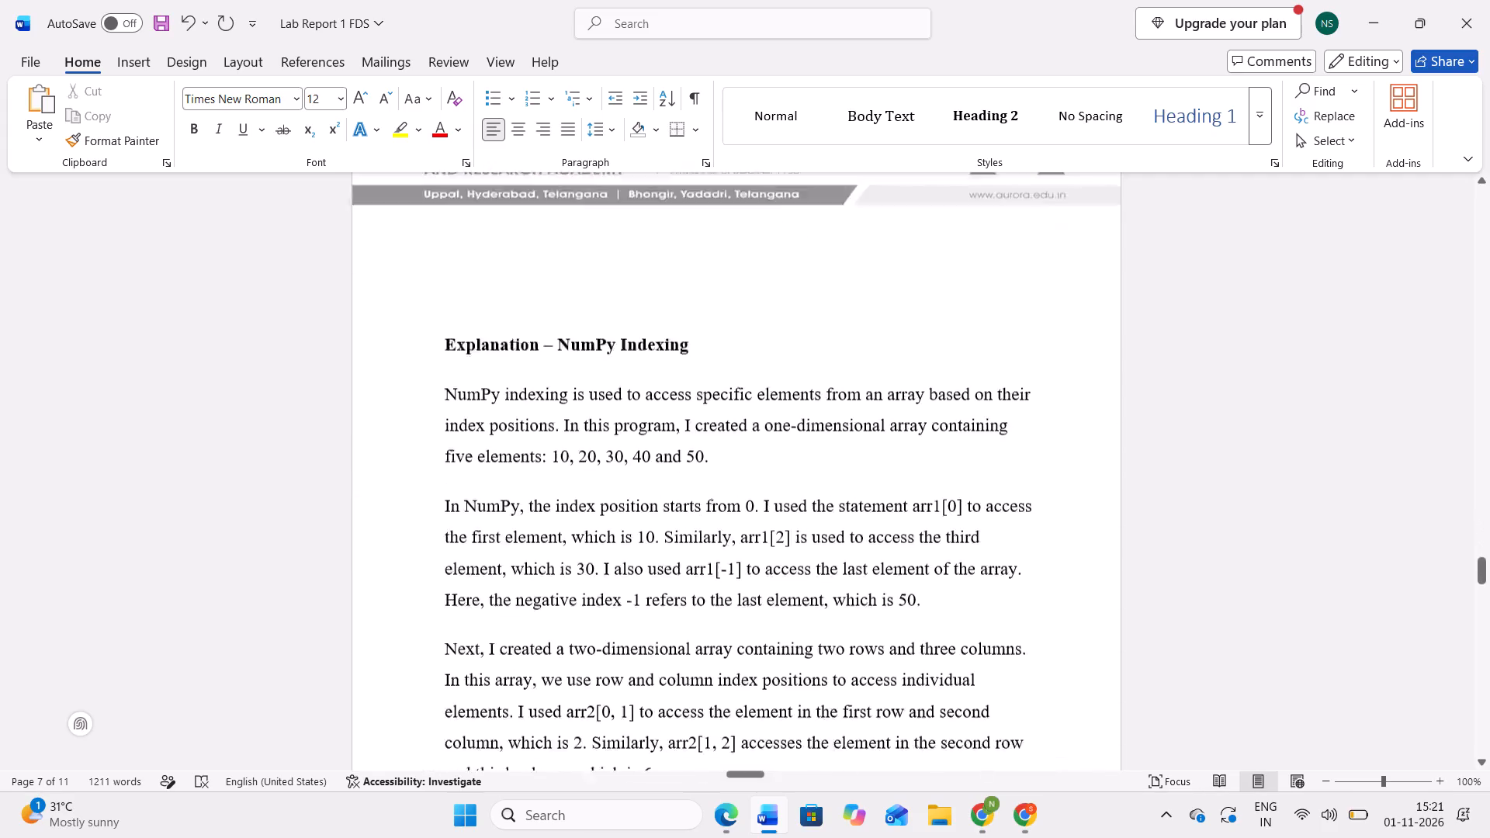
{"action": "scroll", "coordinate": [788, 570], "scroll_direction": "down", "scroll_amount": 6}
{"action": "scroll", "coordinate": [788, 570], "scroll_direction": "up", "scroll_amount": 1}
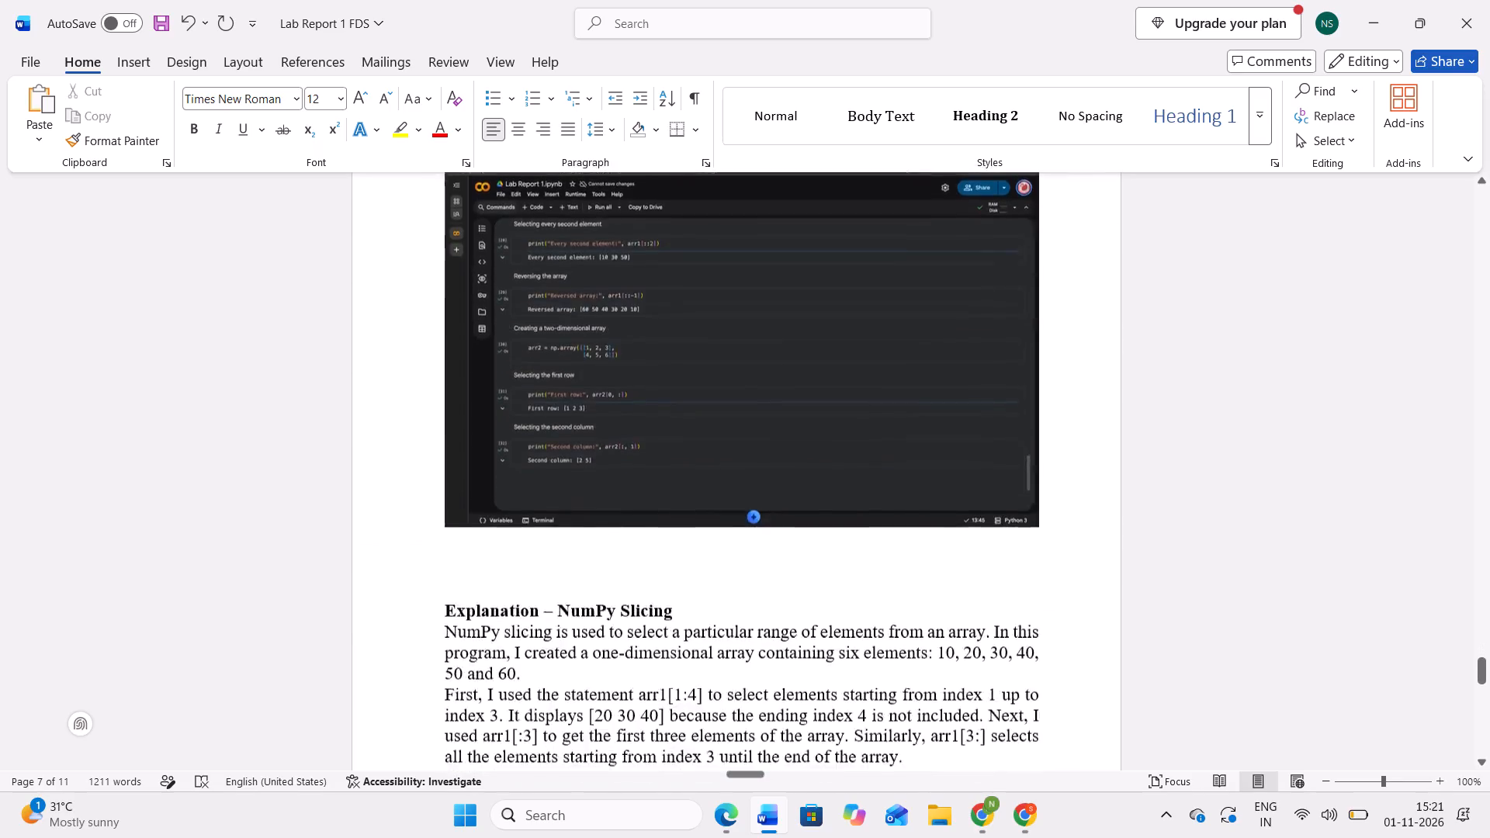
{"action": "scroll", "coordinate": [788, 570], "scroll_direction": "up", "scroll_amount": 1}
{"action": "left_click", "coordinate": [732, 550]}
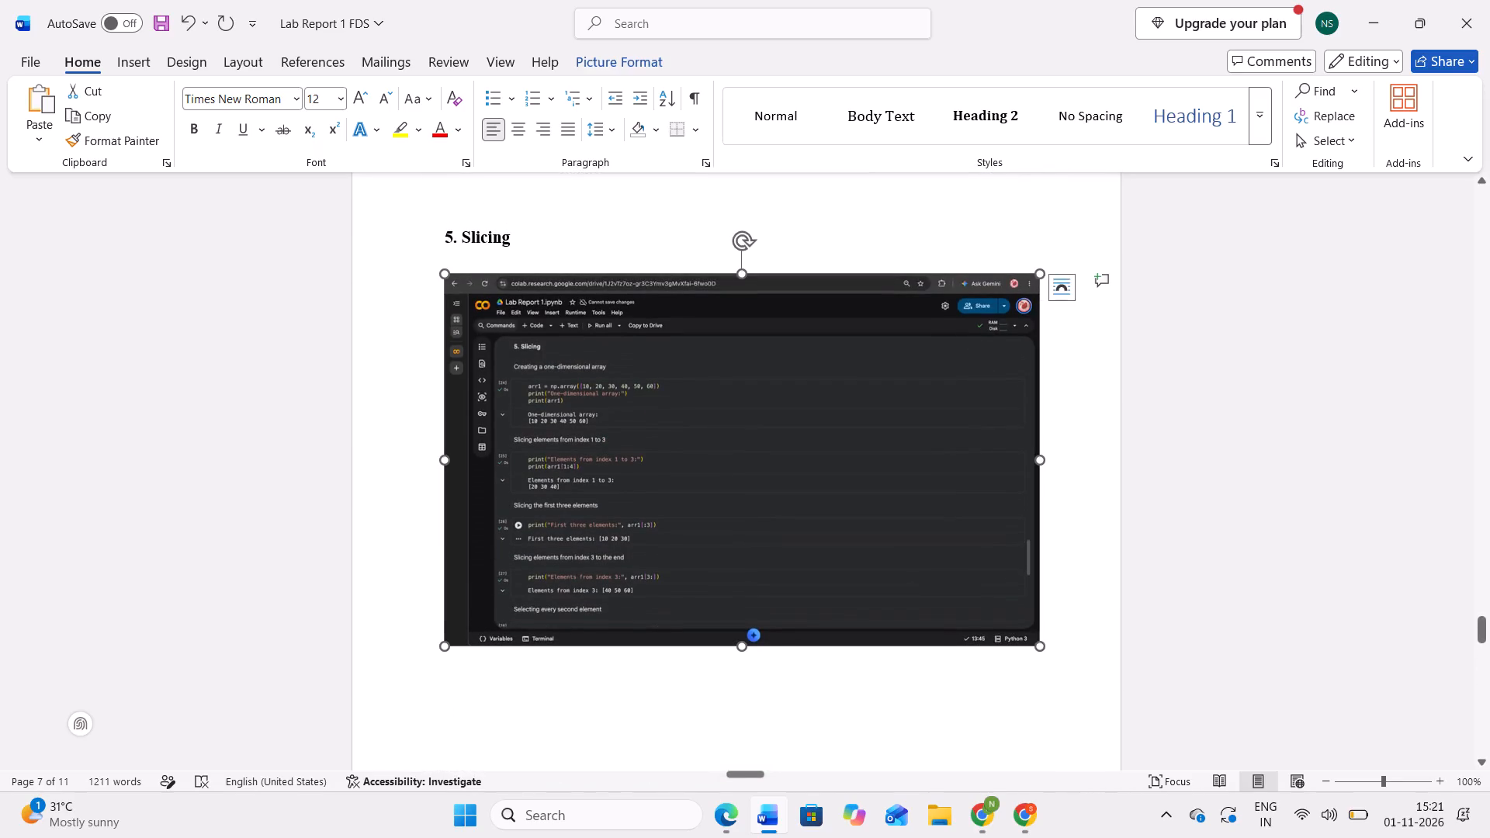
{"action": "key", "text": "BackSpace"}
{"action": "left_click", "coordinate": [732, 550]}
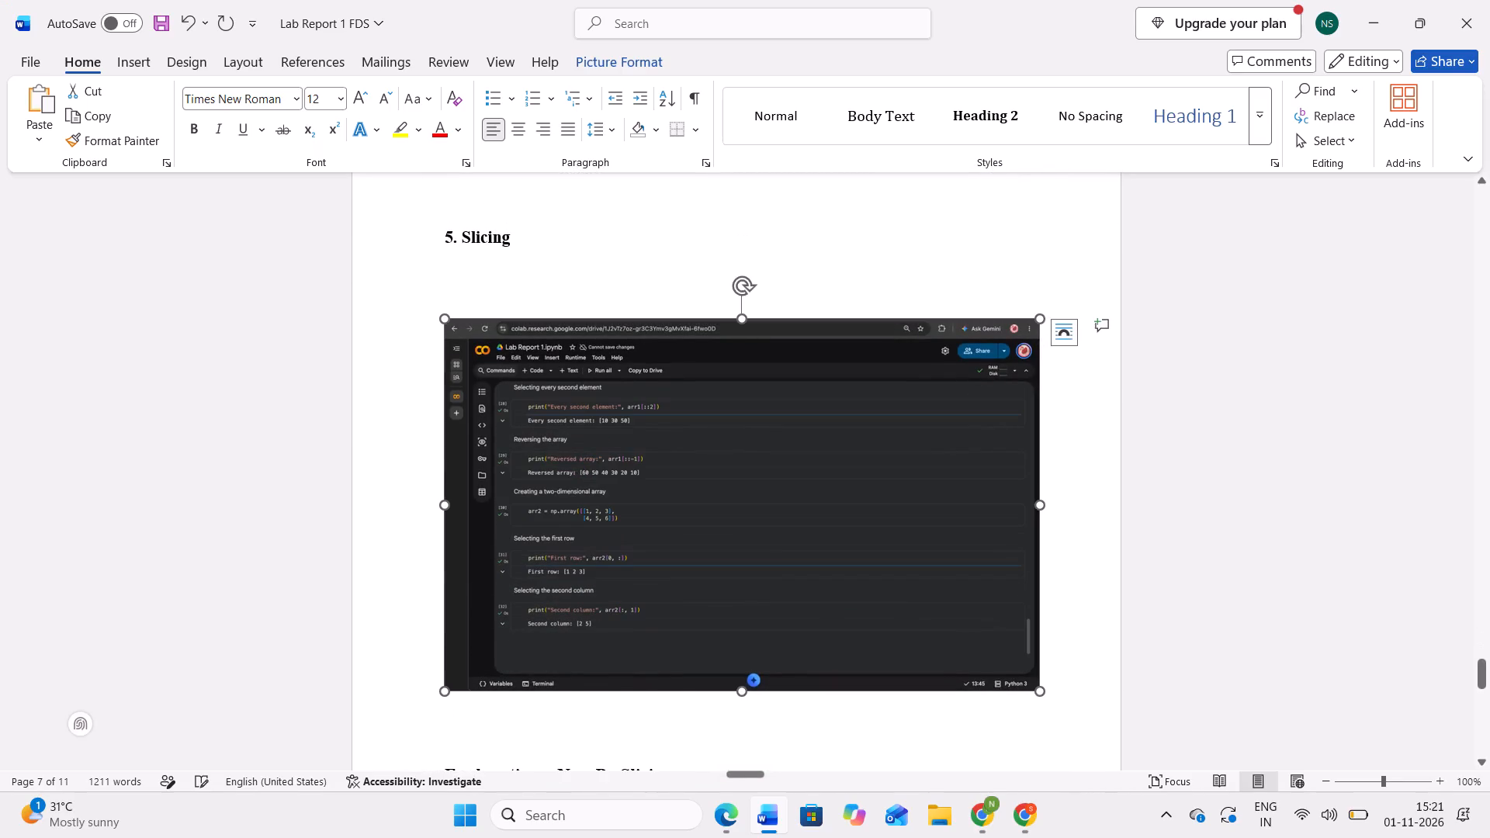
{"action": "key", "text": "BackSpace"}
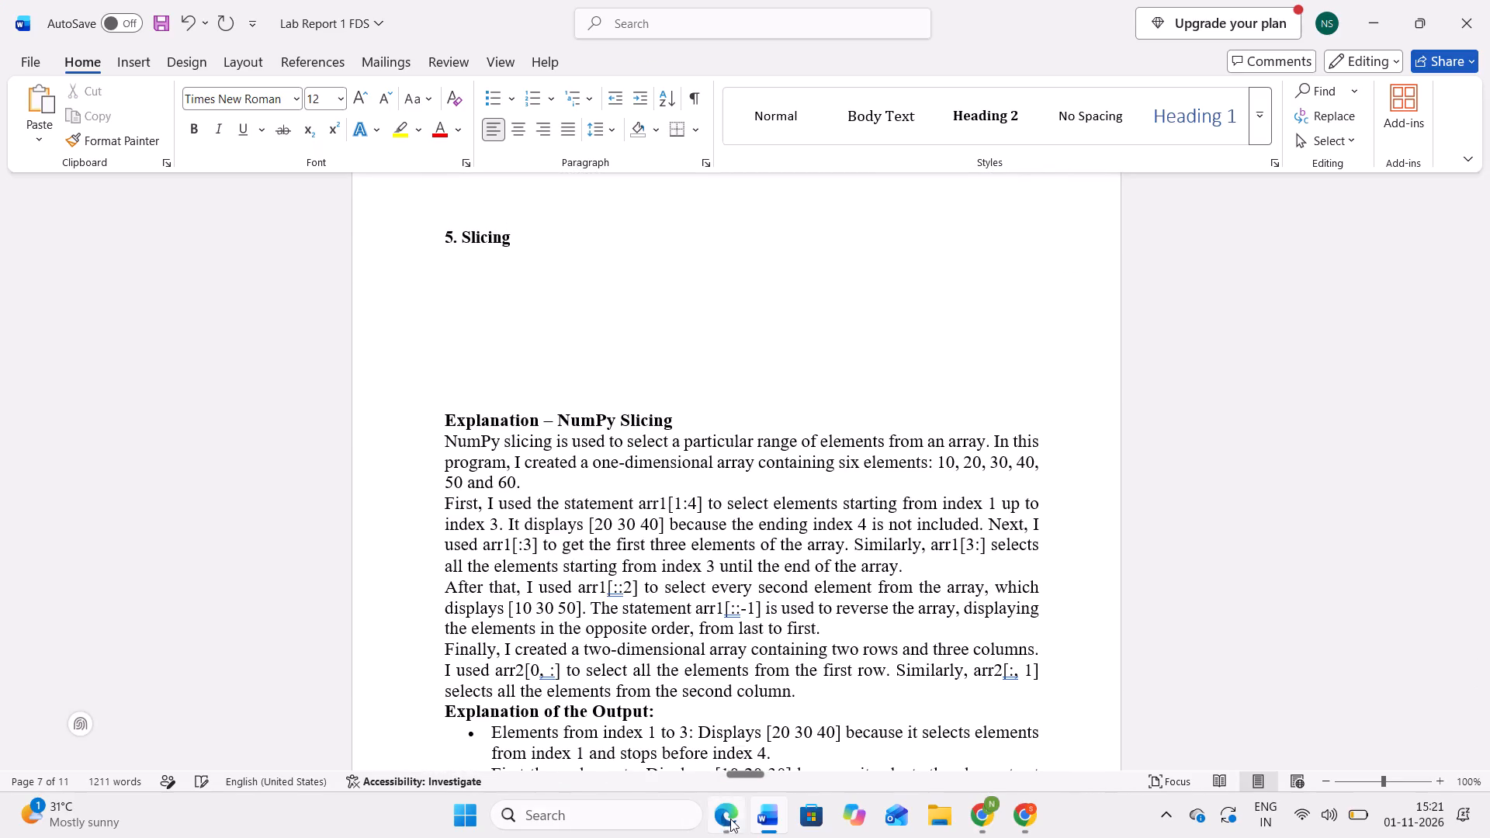
Switch to the Colab notebook in Edge and capture from the top banner through the first-three-elements code, with "5. Slicing" first.
{"action": "left_click", "coordinate": [706, 738]}
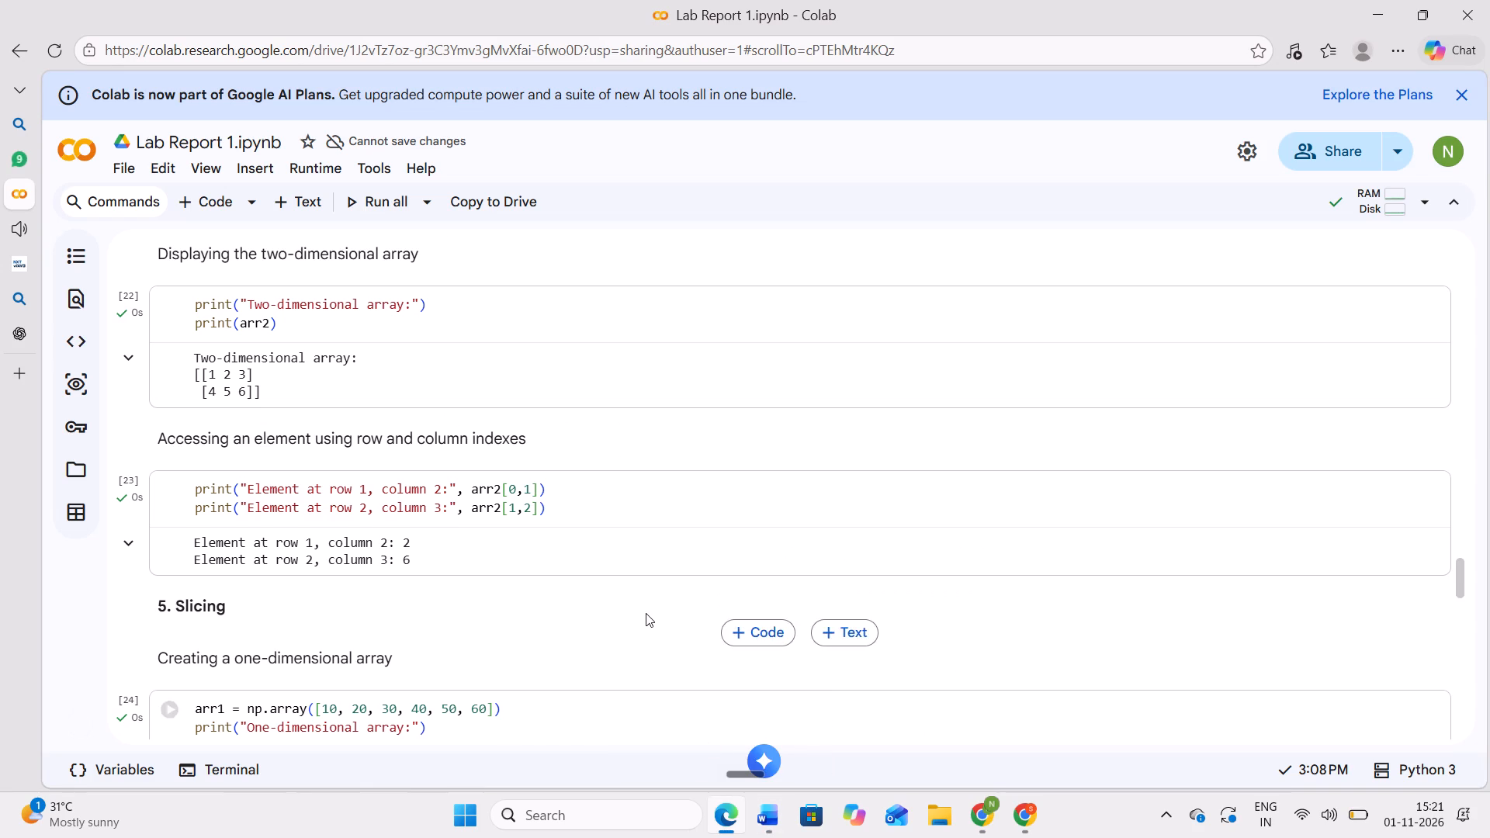
{"action": "scroll", "coordinate": [646, 613], "scroll_direction": "down", "scroll_amount": 5}
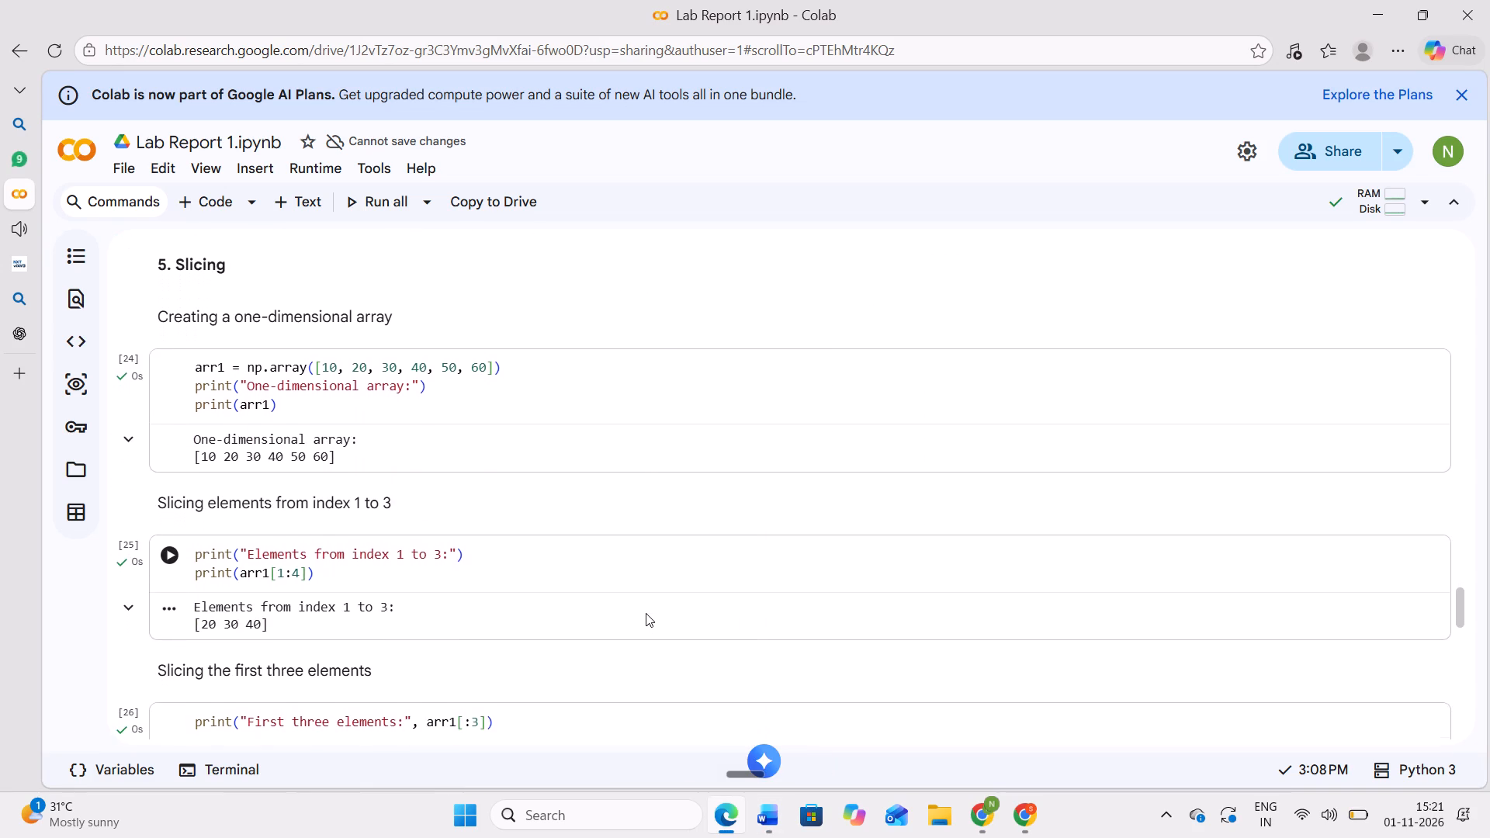
{"action": "scroll", "coordinate": [646, 613], "scroll_direction": "down", "scroll_amount": 1}
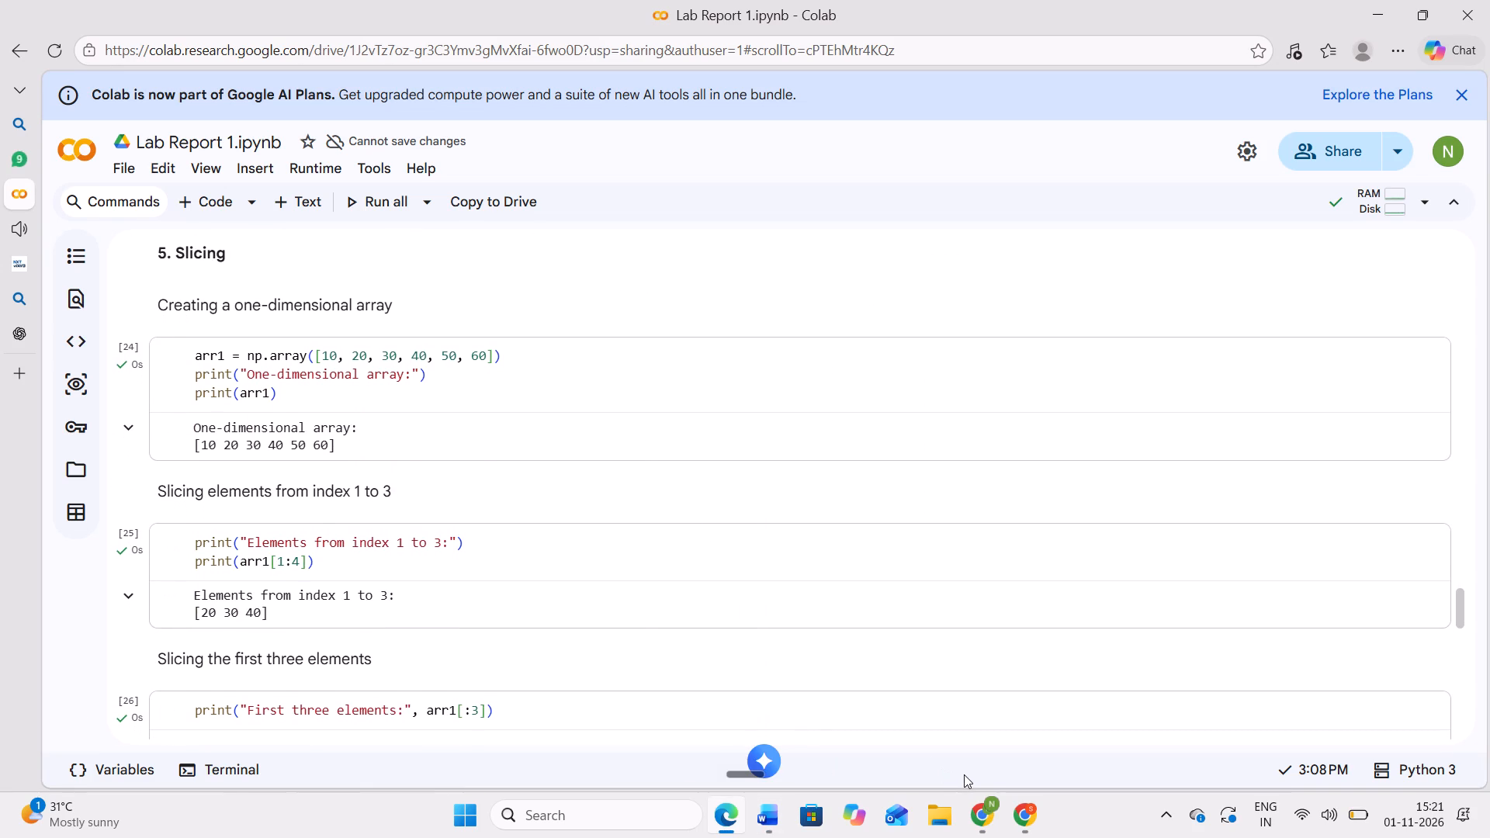
{"action": "key", "text": "Print"}
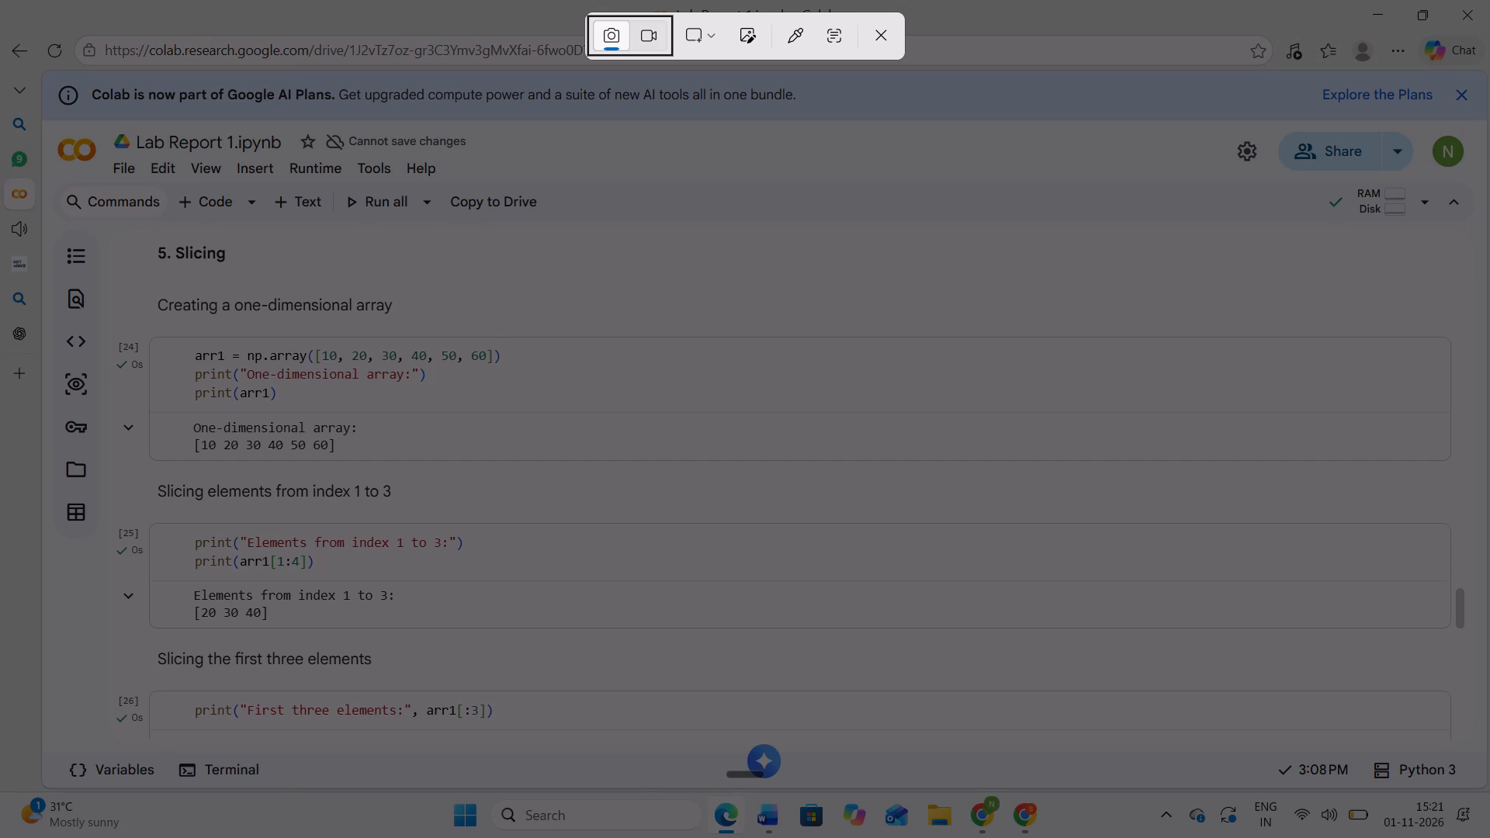
{"action": "left_click_drag", "start_coordinate": [39, 78], "coordinate": [923, 722]}
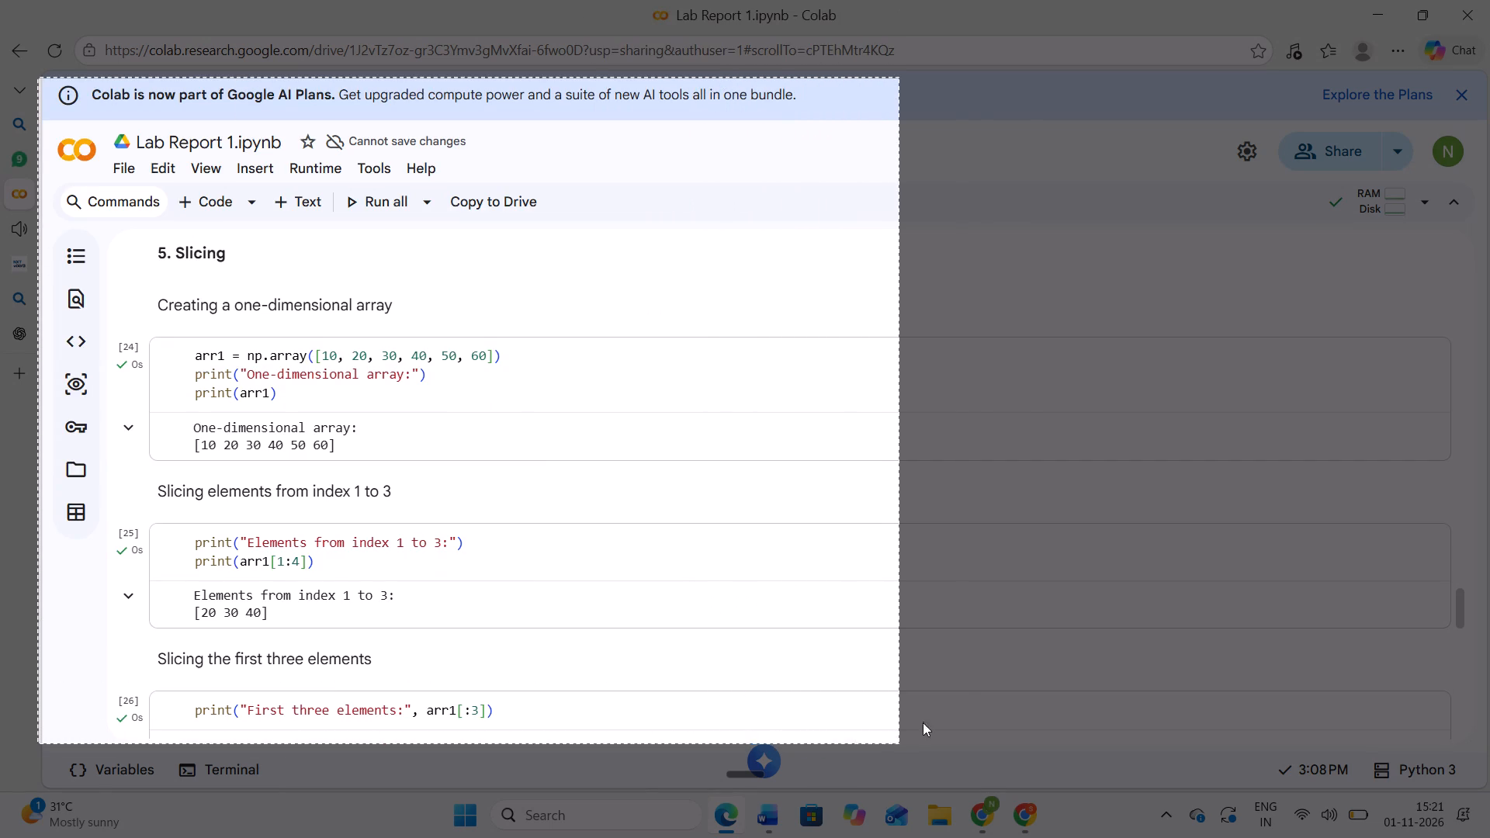
{"action": "left_click_drag", "start_coordinate": [923, 722], "coordinate": [1205, 728]}
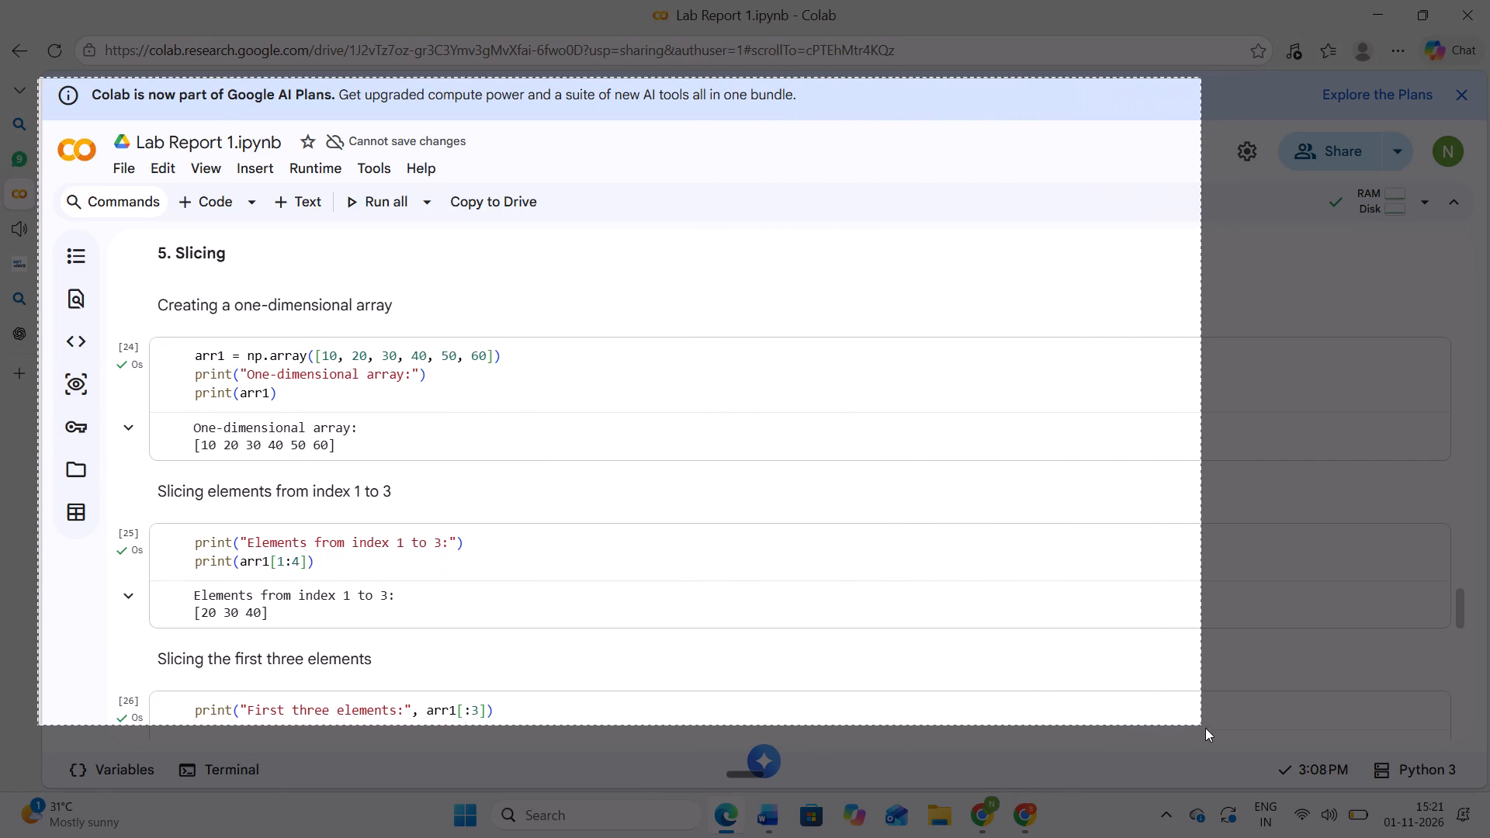
{"action": "left_click_drag", "start_coordinate": [1205, 728], "coordinate": [1470, 738]}
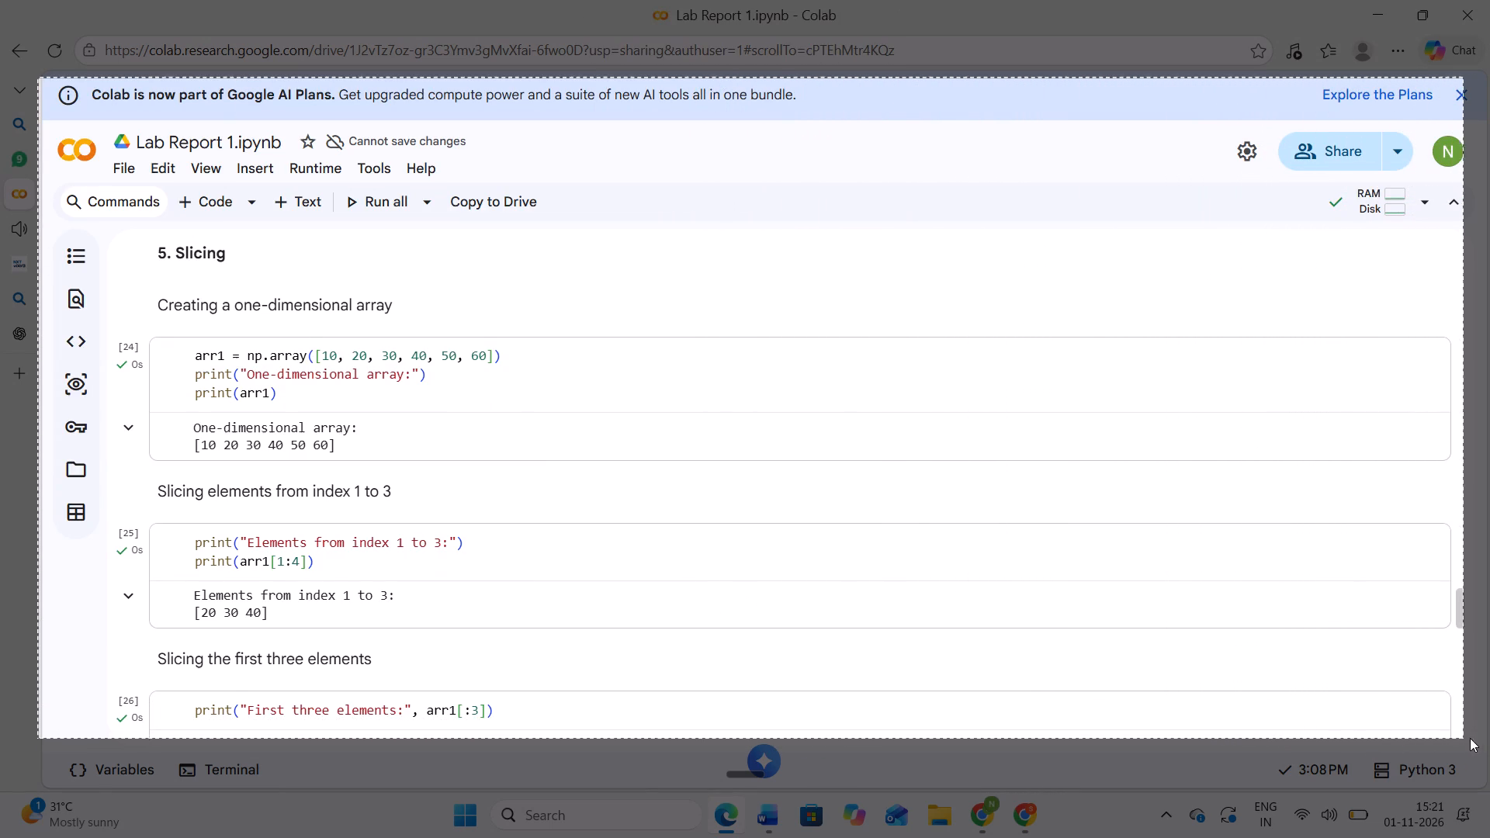
{"action": "left_click_drag", "start_coordinate": [1470, 738], "coordinate": [1489, 738]}
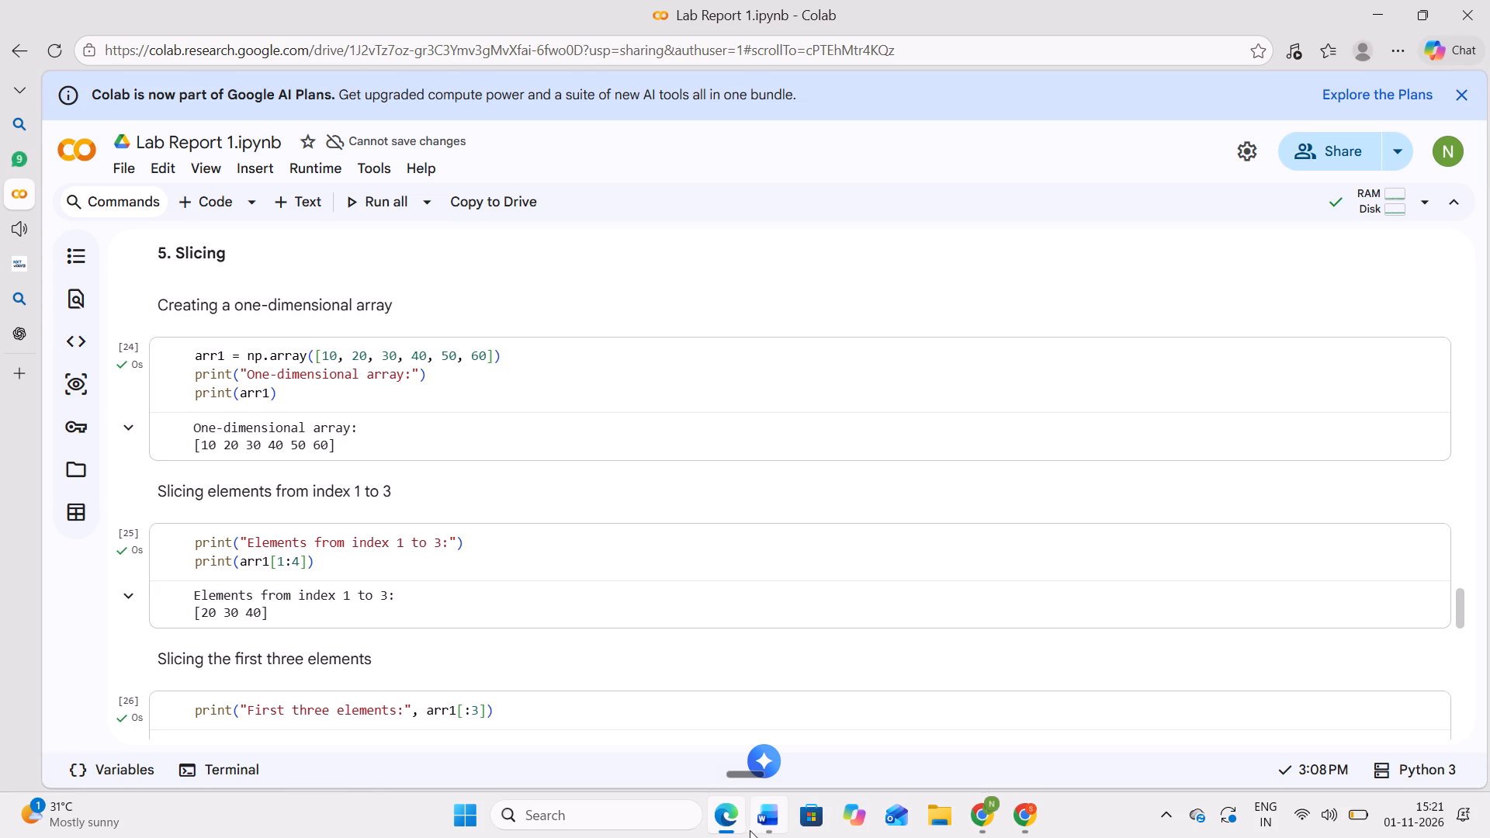
Return to the Word report, remove the extra blank lines below "5. Slicing" and insert the new capture on a new line under the heading.
{"action": "left_click", "coordinate": [780, 743]}
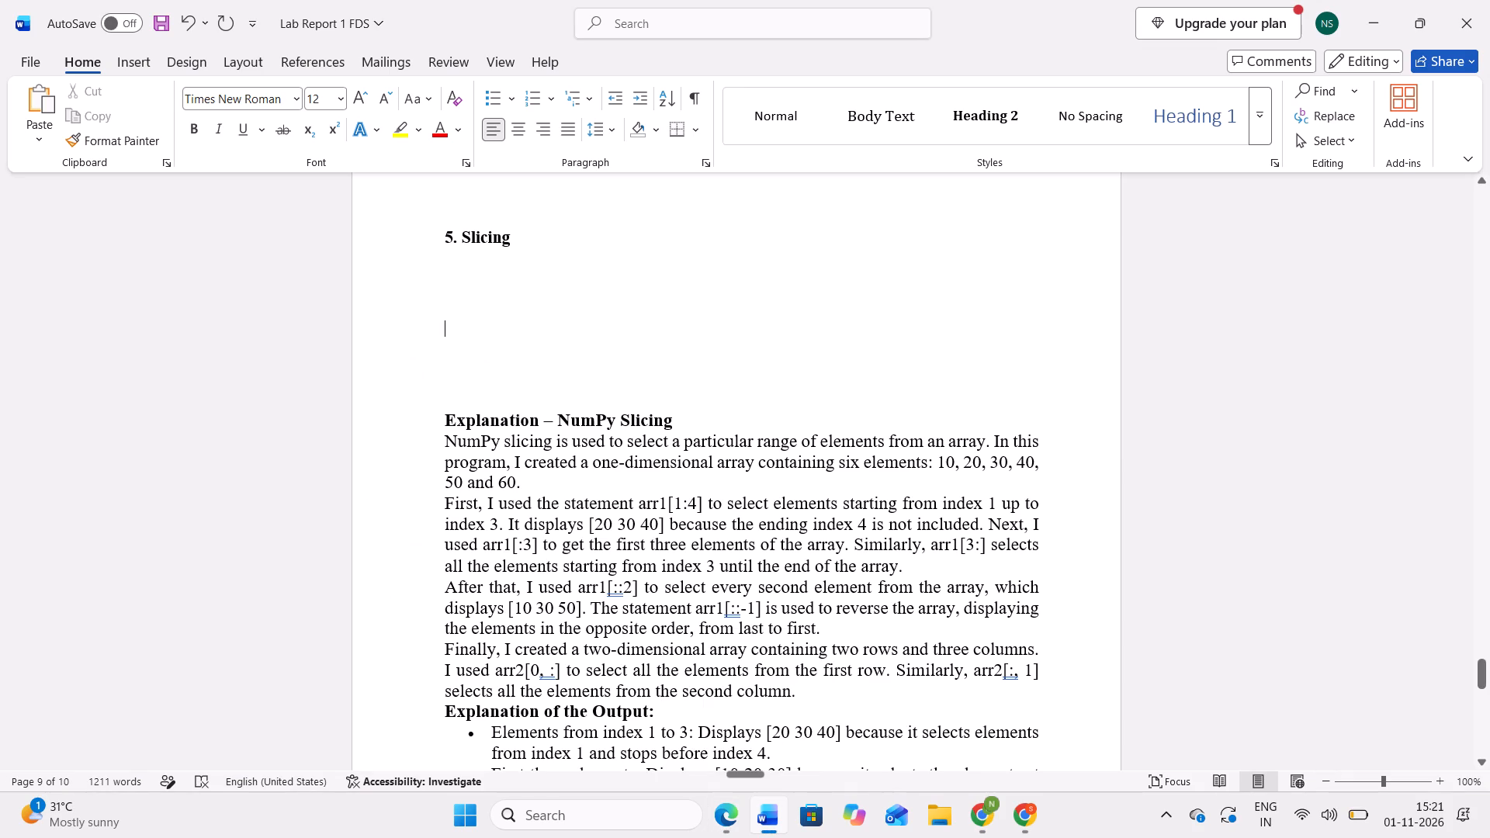
{"action": "key", "text": "BackSpace"}
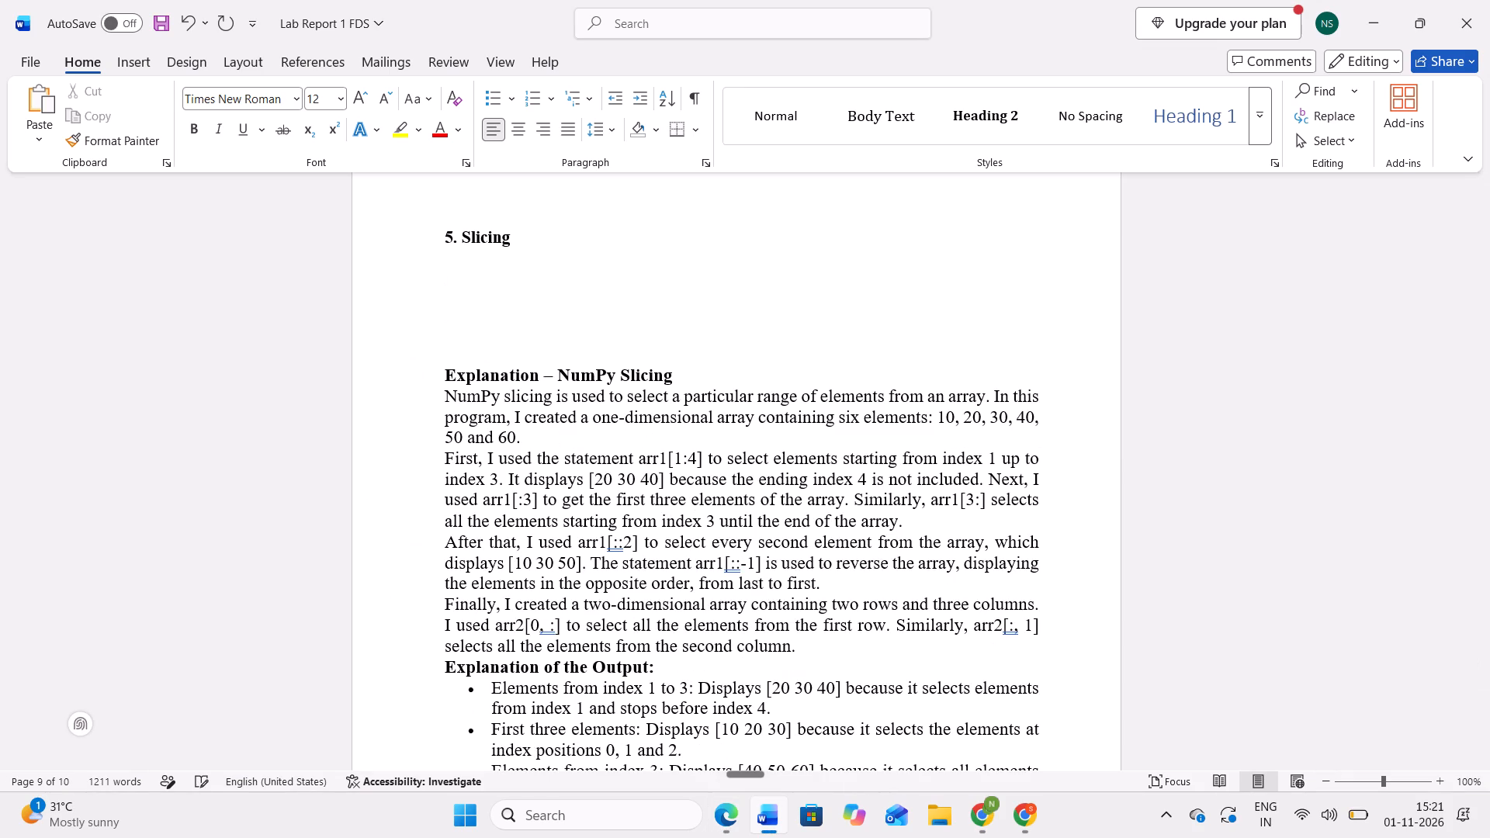
{"action": "key", "text": "BackSpace"}
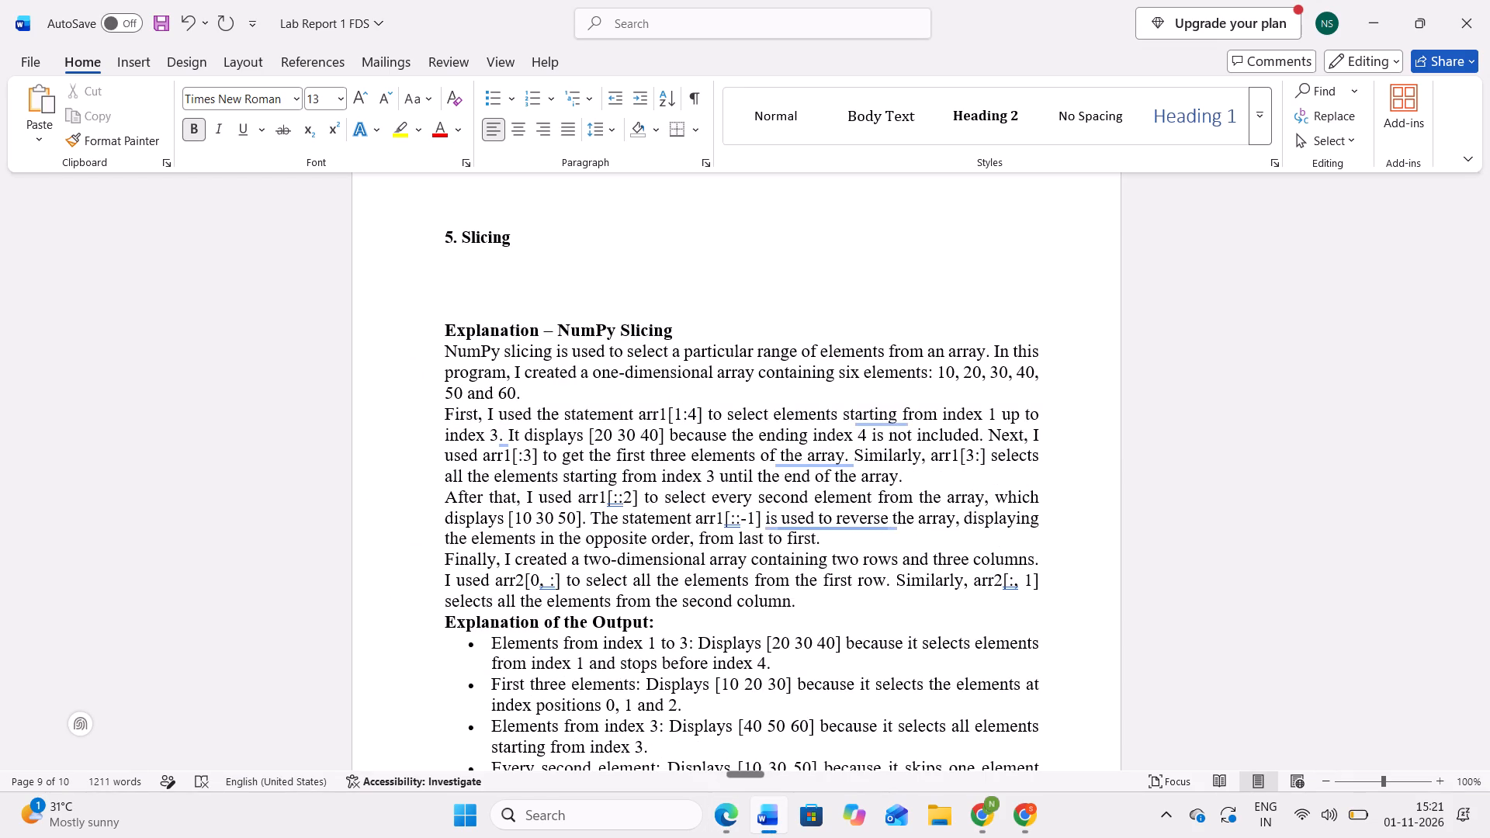
{"action": "key", "text": "Return"}
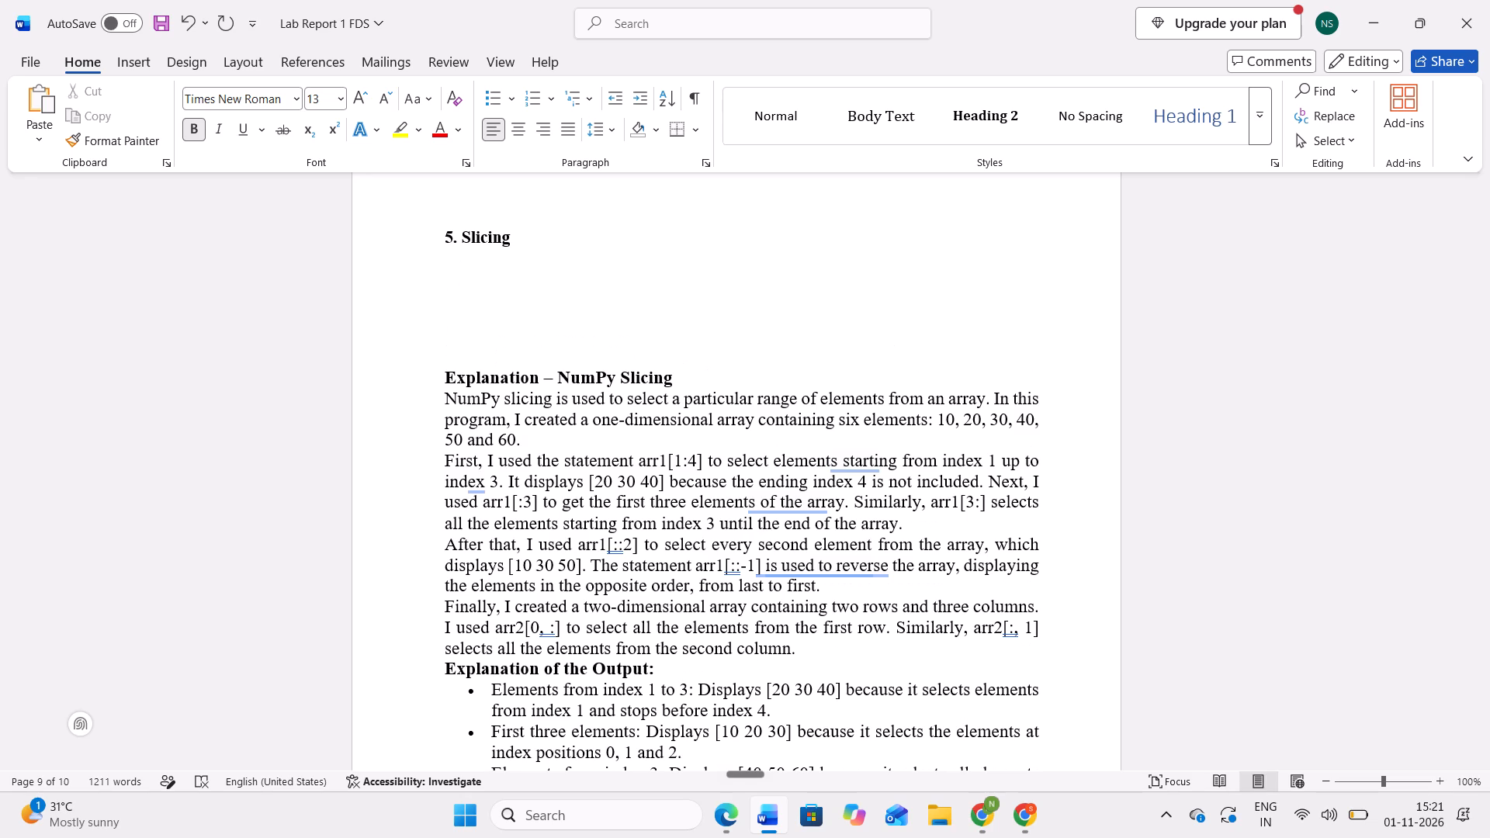
{"action": "key", "text": "ctrl+v"}
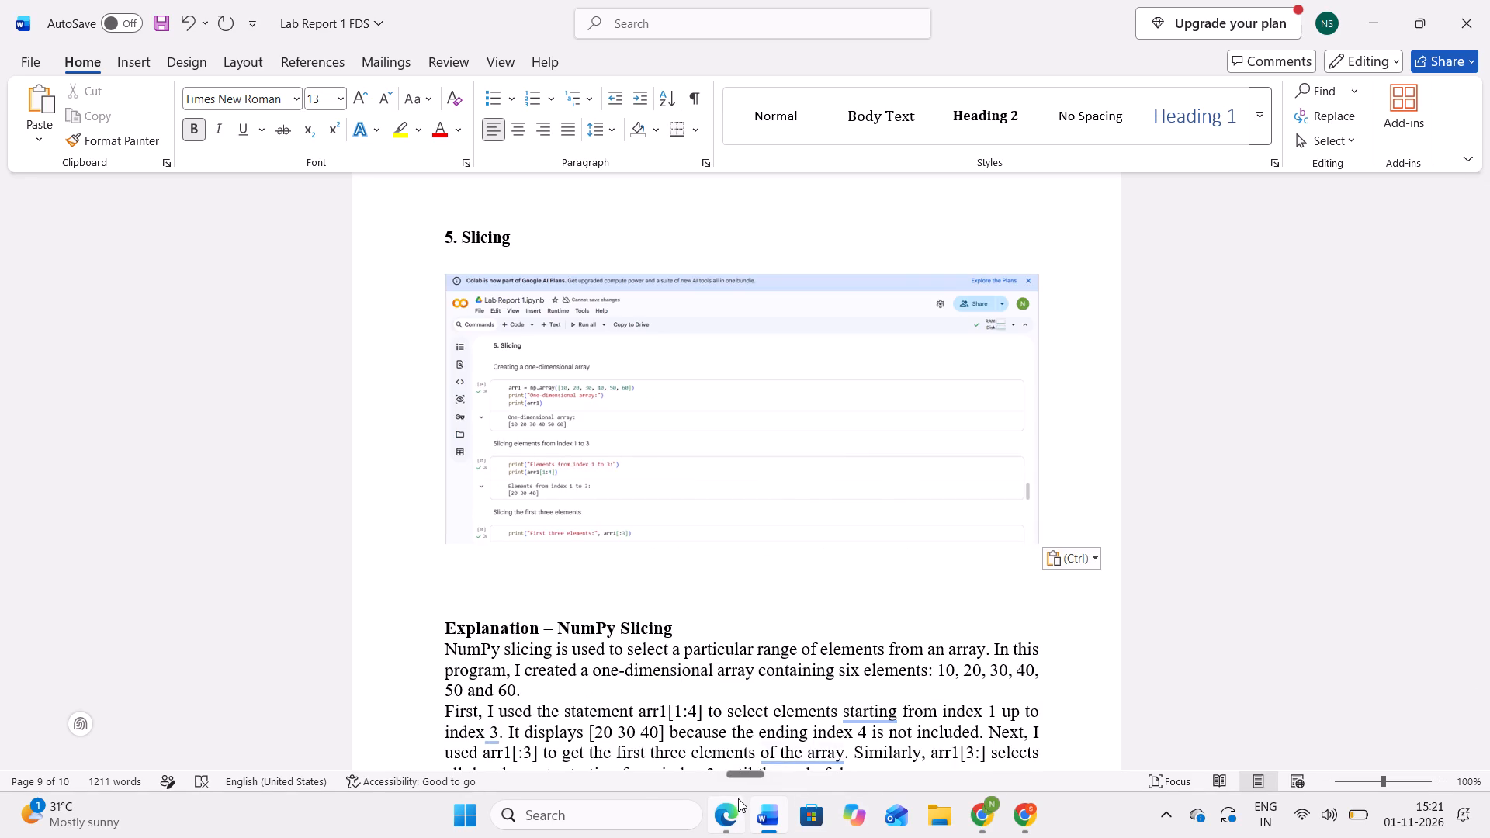
In the Colab notebook, capture from the top banner through the reversed array output, with "Slicing the first three elements" first.
{"action": "left_click", "coordinate": [699, 698]}
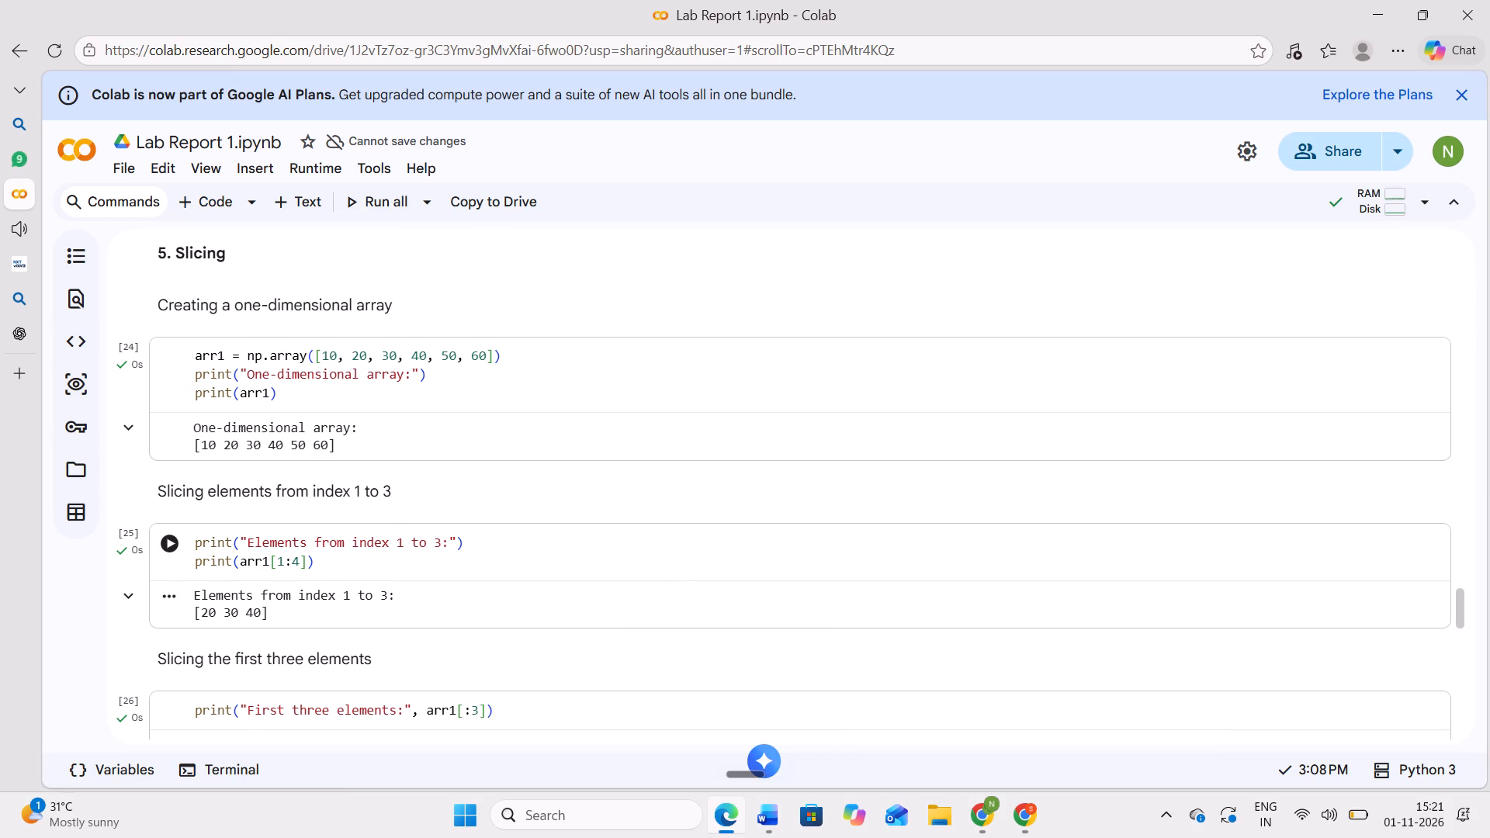
{"action": "scroll", "coordinate": [667, 561], "scroll_direction": "down", "scroll_amount": 5}
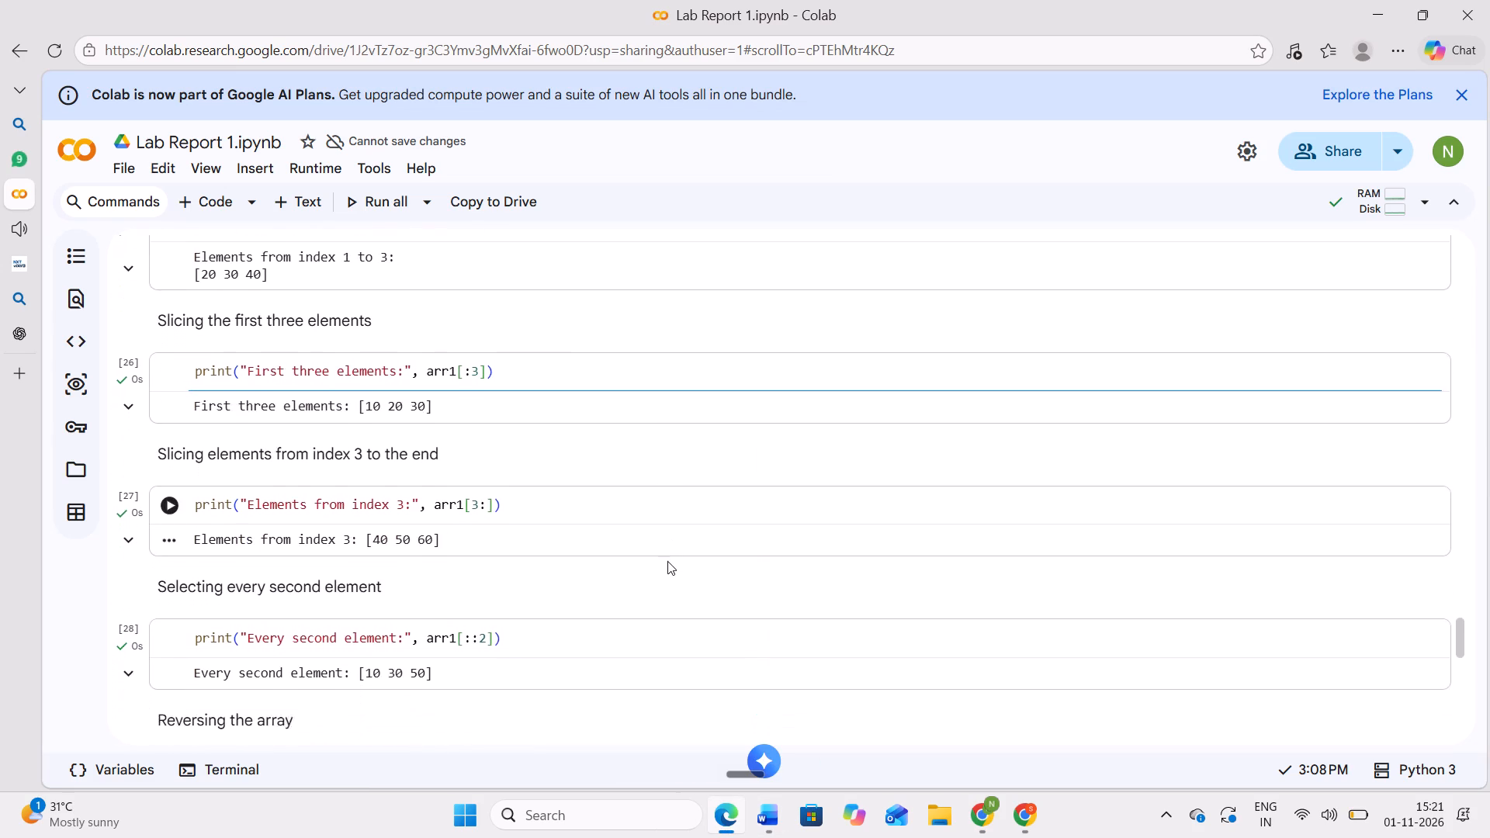
{"action": "scroll", "coordinate": [667, 561], "scroll_direction": "down", "scroll_amount": 2}
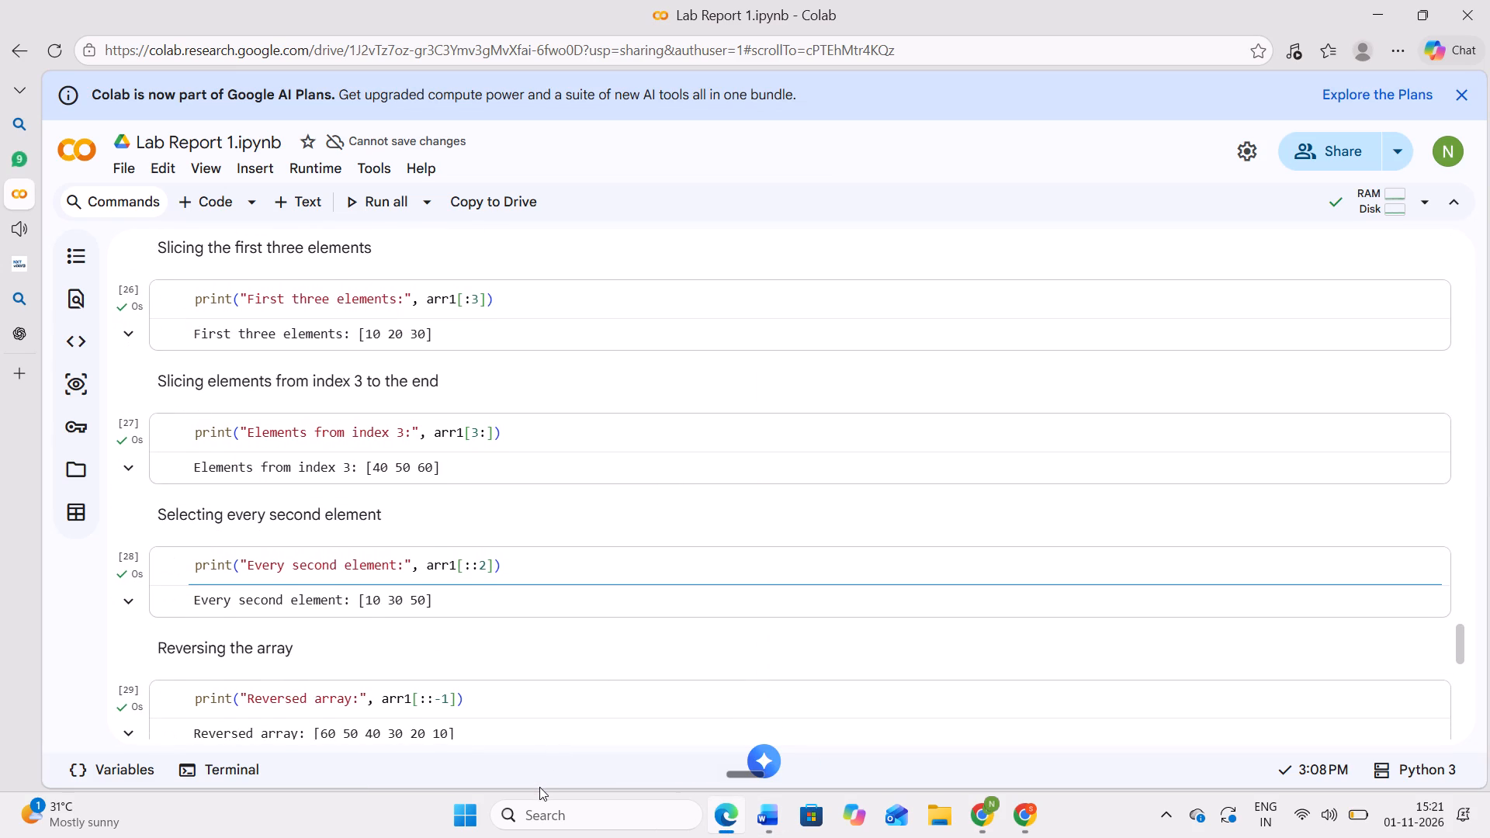
{"action": "key", "text": "Print"}
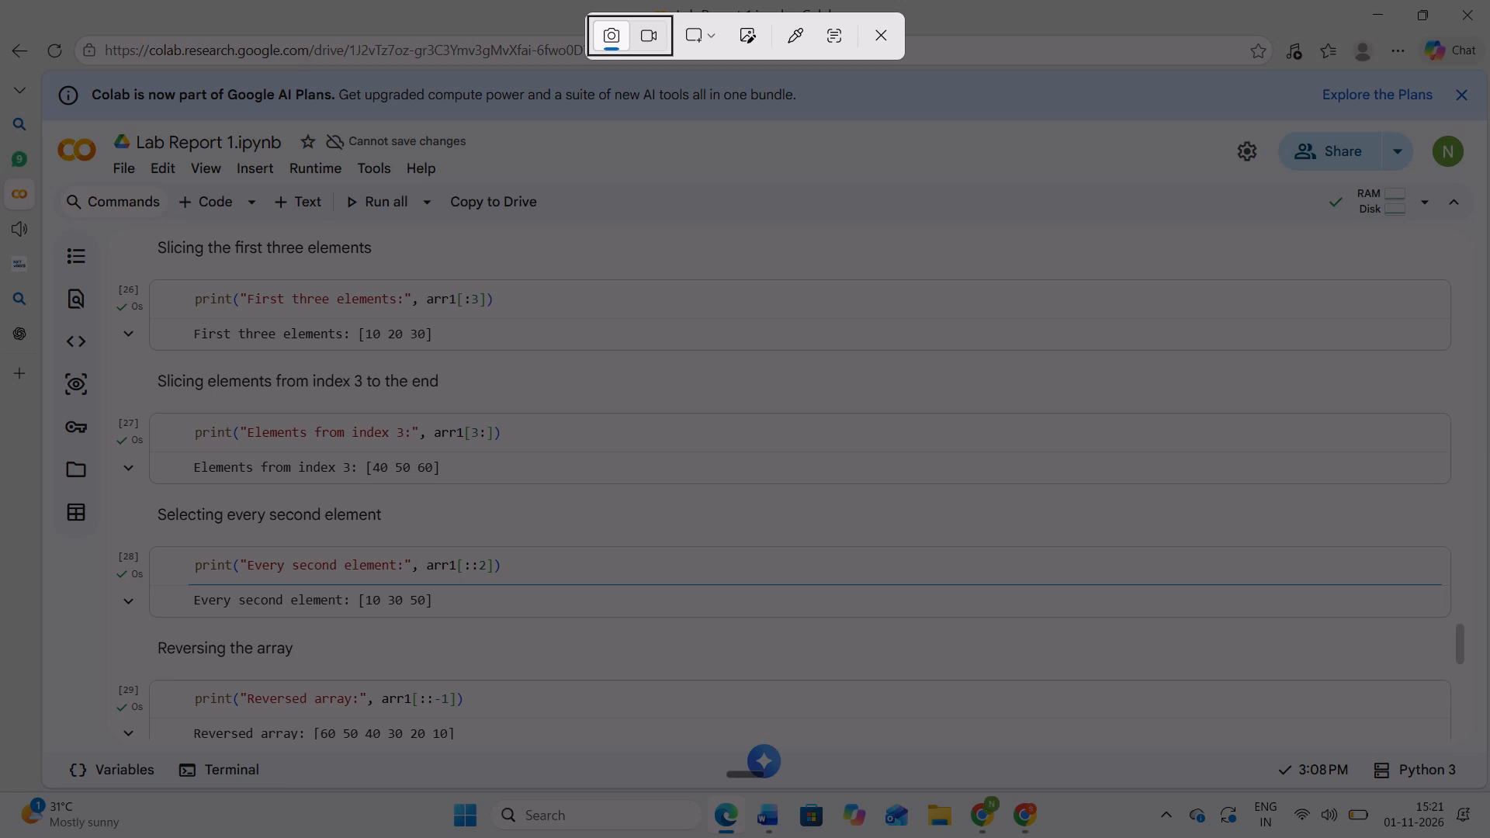
{"action": "left_click_drag", "start_coordinate": [41, 68], "coordinate": [882, 768]}
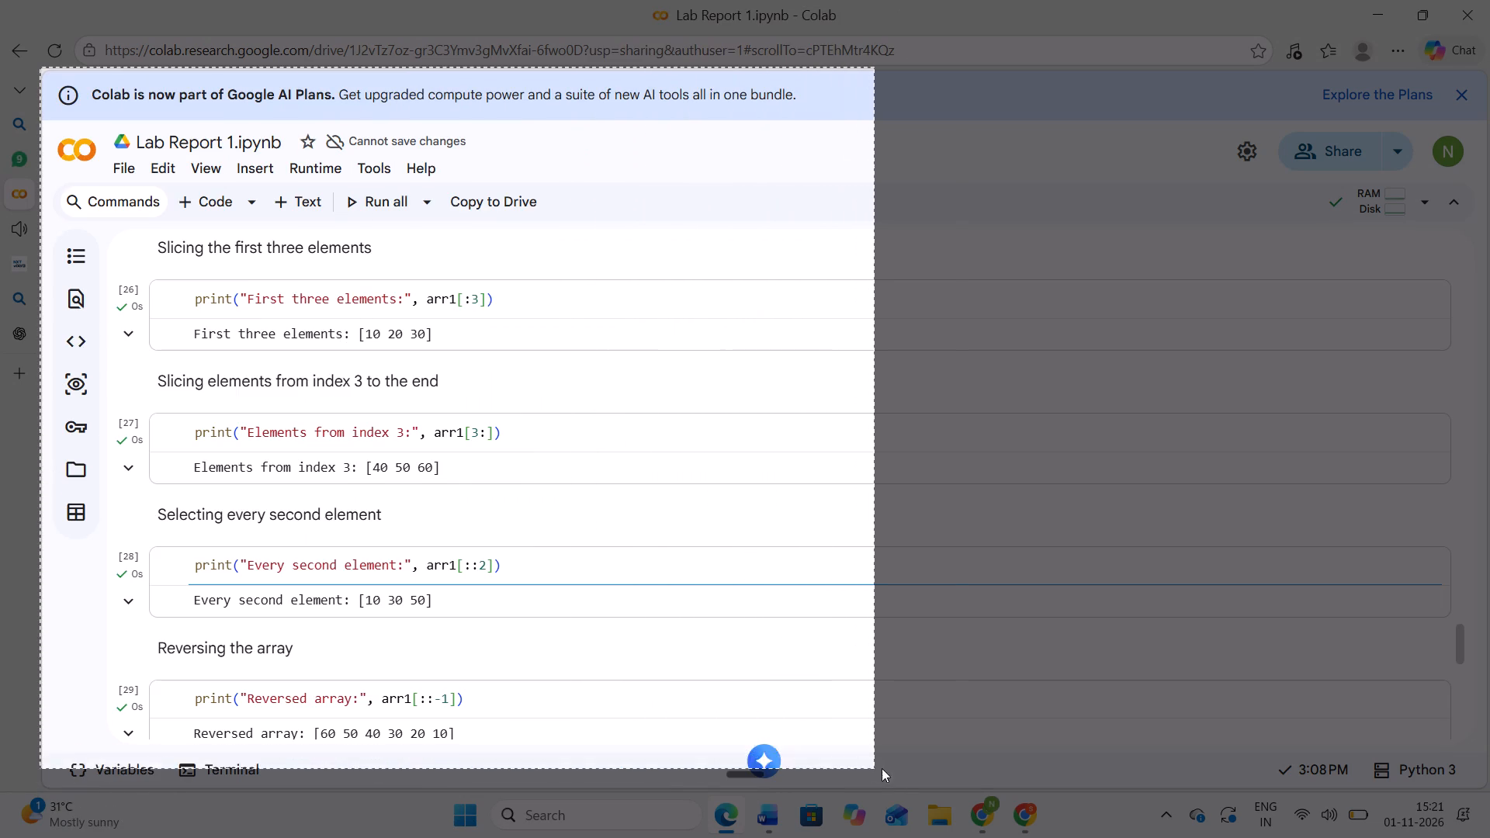
{"action": "left_click_drag", "start_coordinate": [882, 768], "coordinate": [1140, 752]}
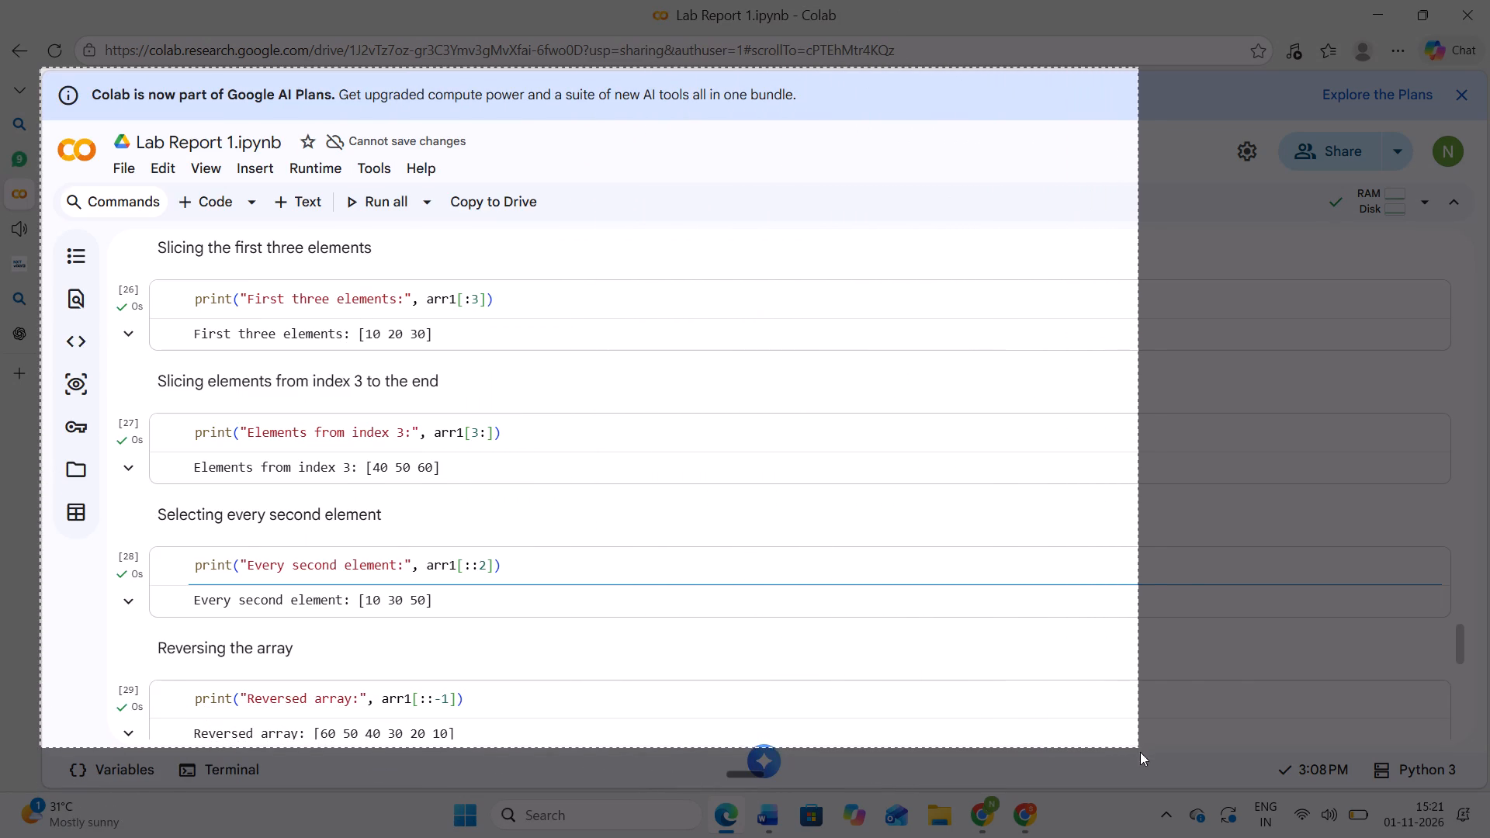
{"action": "left_click_drag", "start_coordinate": [1140, 752], "coordinate": [1395, 737]}
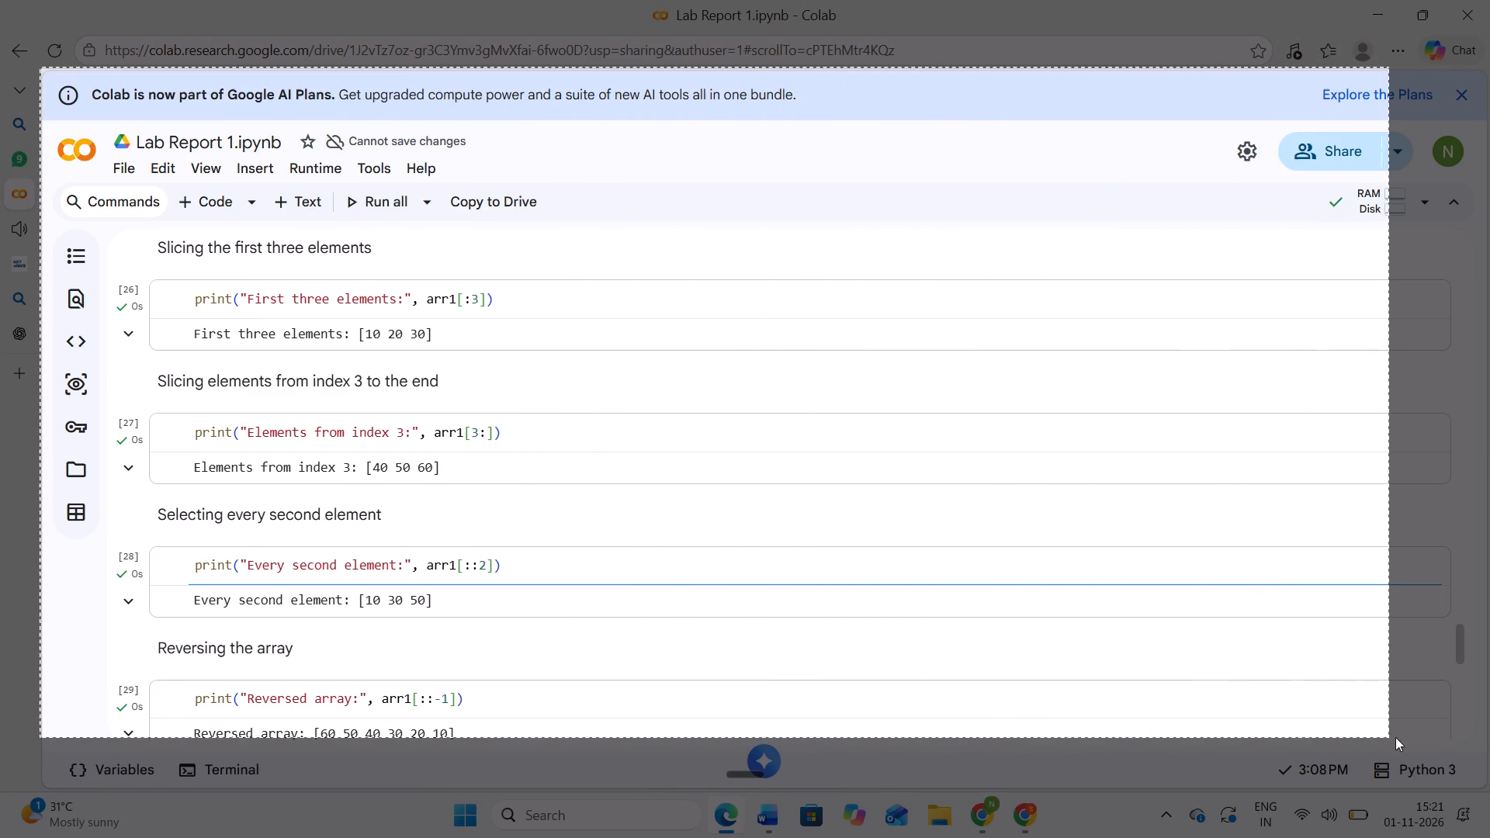
{"action": "left_click_drag", "start_coordinate": [1395, 737], "coordinate": [1489, 736]}
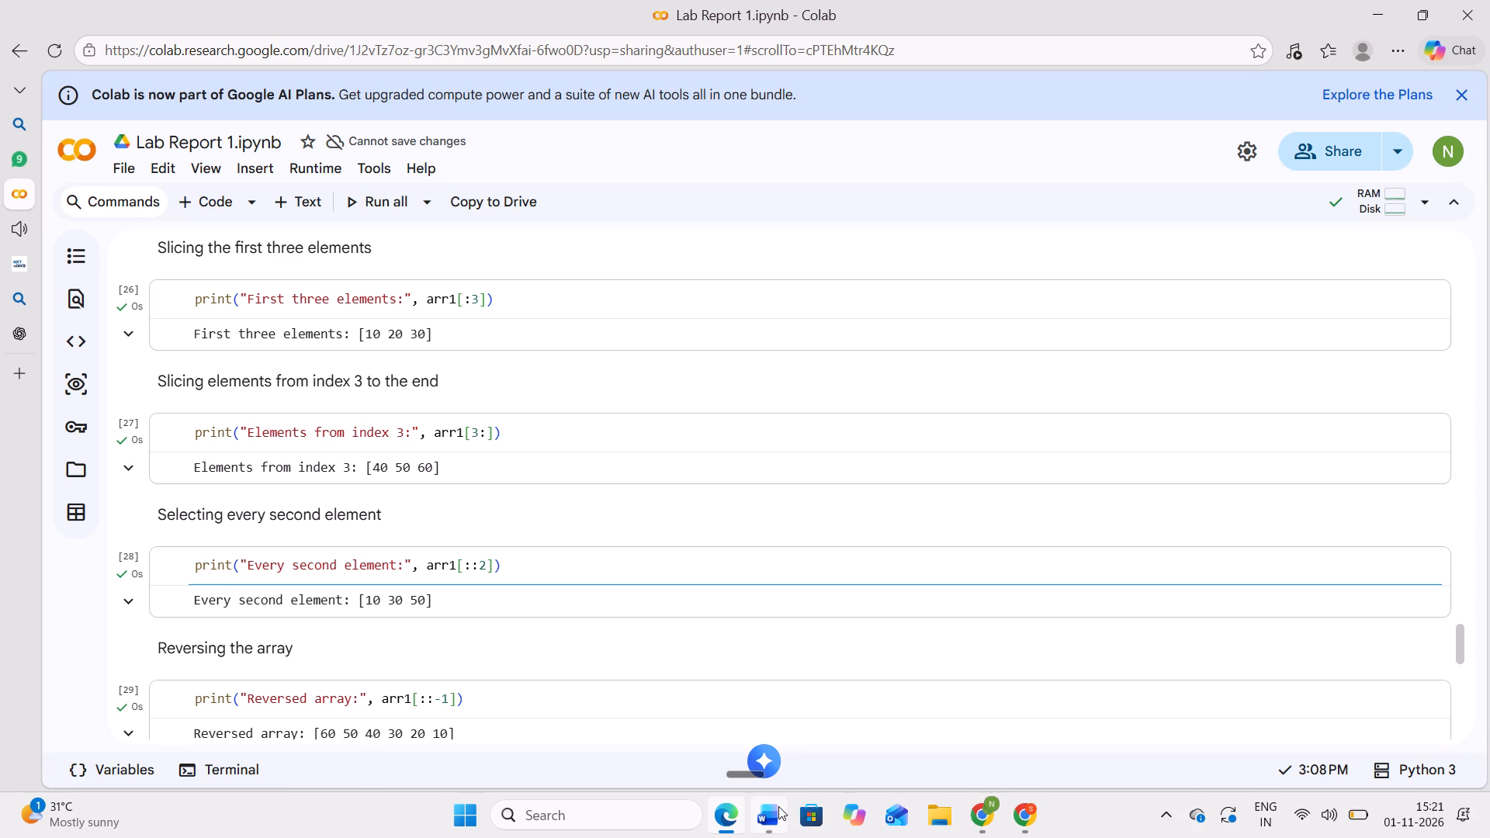
Return to the Word report and insert this capture on a new line below the first Slicing picture.
{"action": "left_click", "coordinate": [781, 757]}
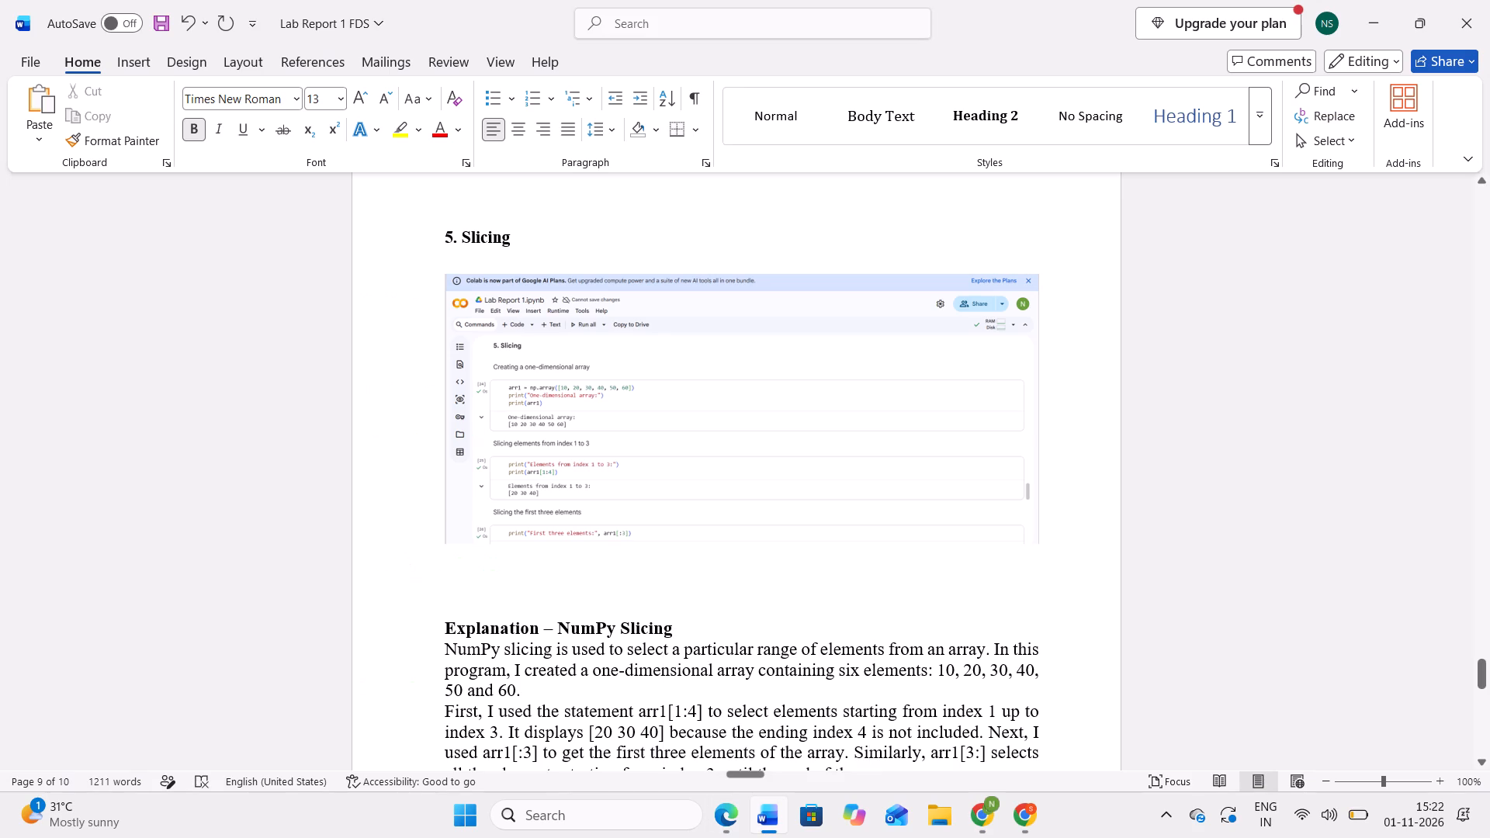
{"action": "key", "text": "Return"}
{"action": "key", "text": "ctrl+v"}
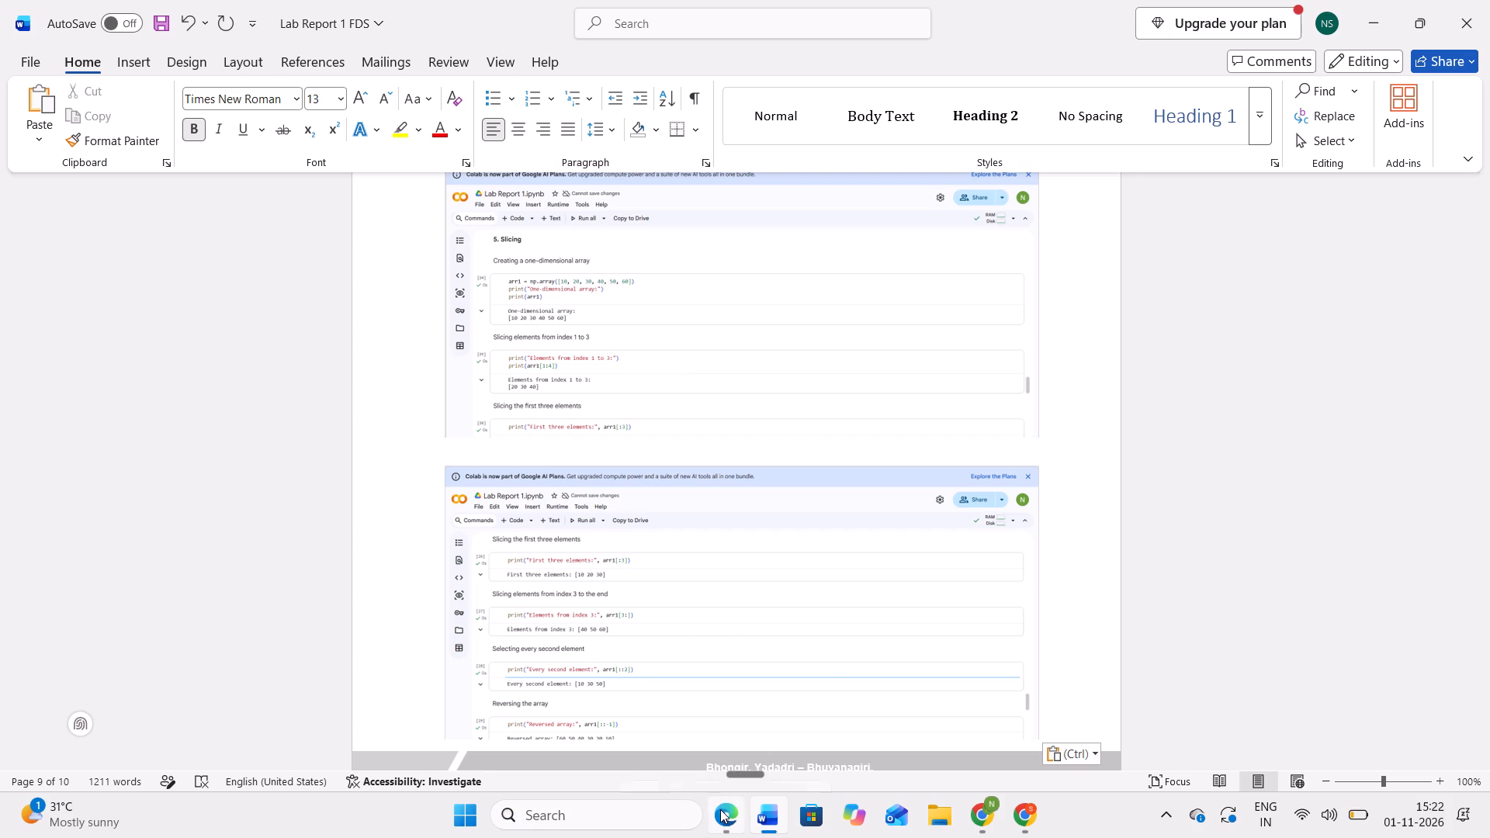
In the Colab notebook in Edge, capture from the top banner through the second-column output, with "Reversing the array" first.
{"action": "left_click", "coordinate": [701, 712]}
{"action": "scroll", "coordinate": [678, 638], "scroll_direction": "down", "scroll_amount": 2}
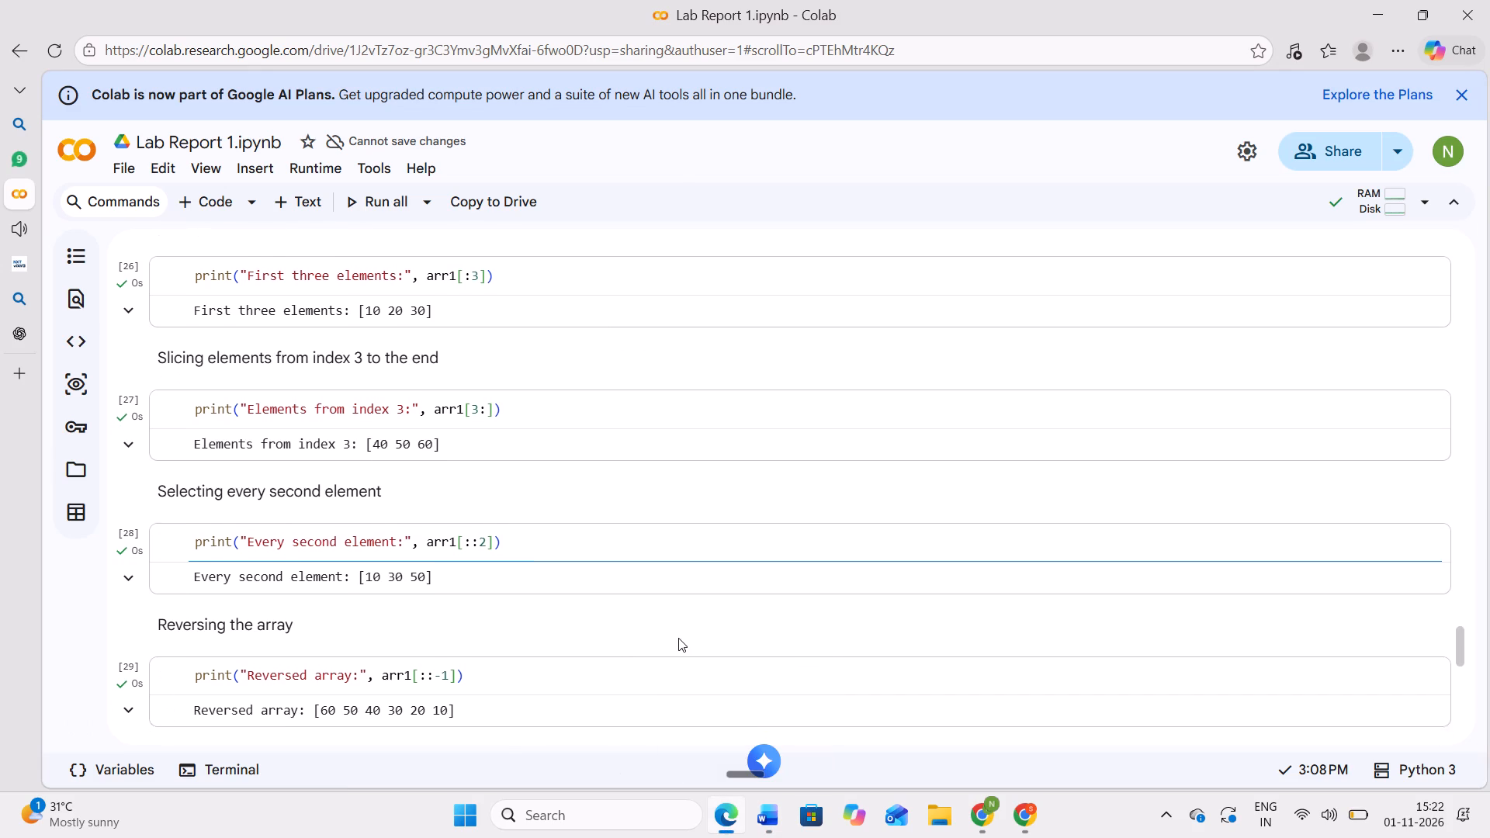
{"action": "scroll", "coordinate": [678, 638], "scroll_direction": "down", "scroll_amount": 3}
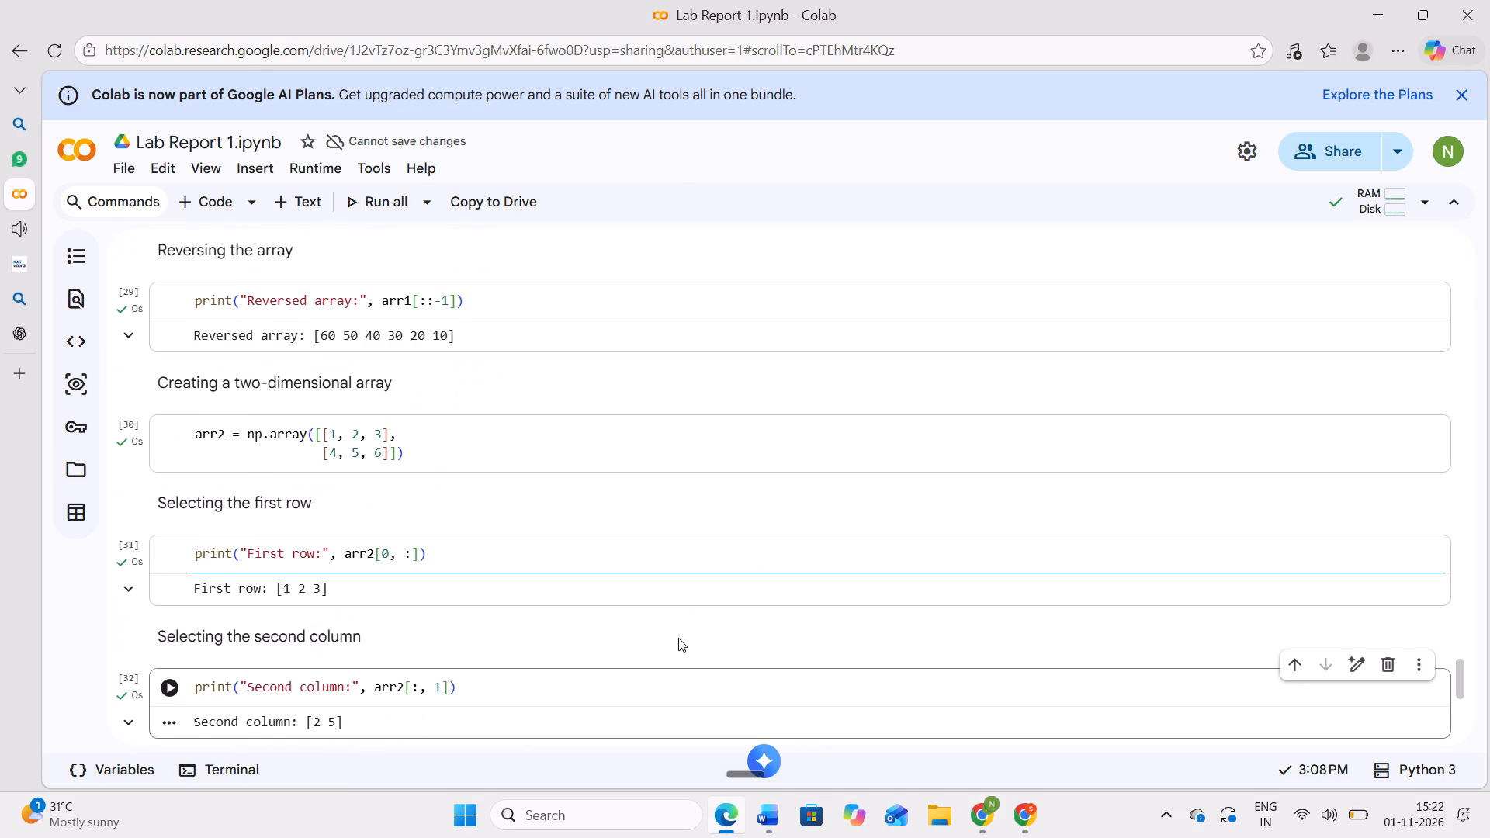
{"action": "scroll", "coordinate": [678, 638], "scroll_direction": "up", "scroll_amount": 6}
{"action": "scroll", "coordinate": [678, 638], "scroll_direction": "left", "scroll_amount": 1}
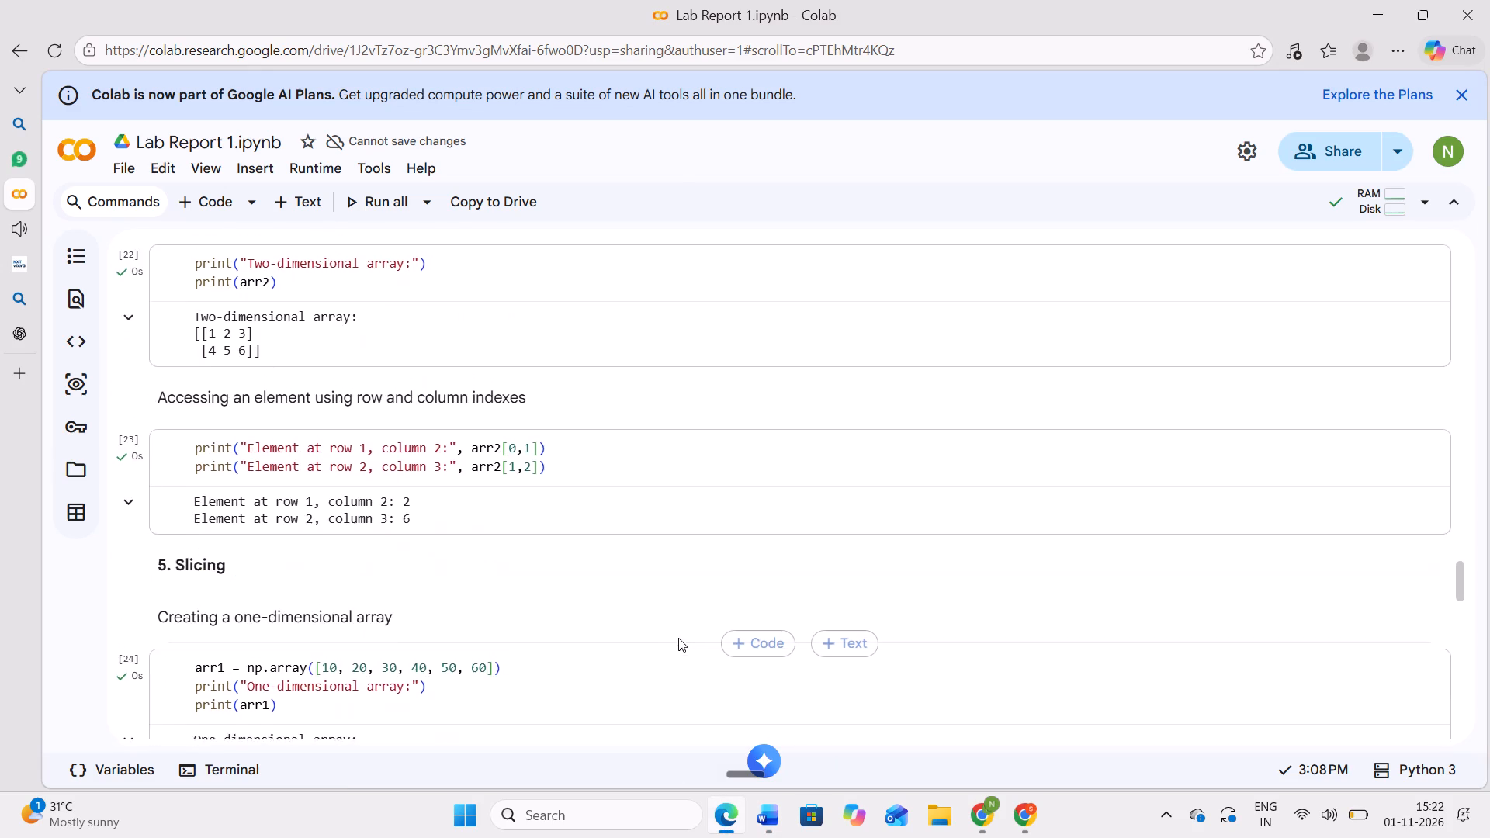
{"action": "scroll", "coordinate": [678, 638], "scroll_direction": "left", "scroll_amount": 1}
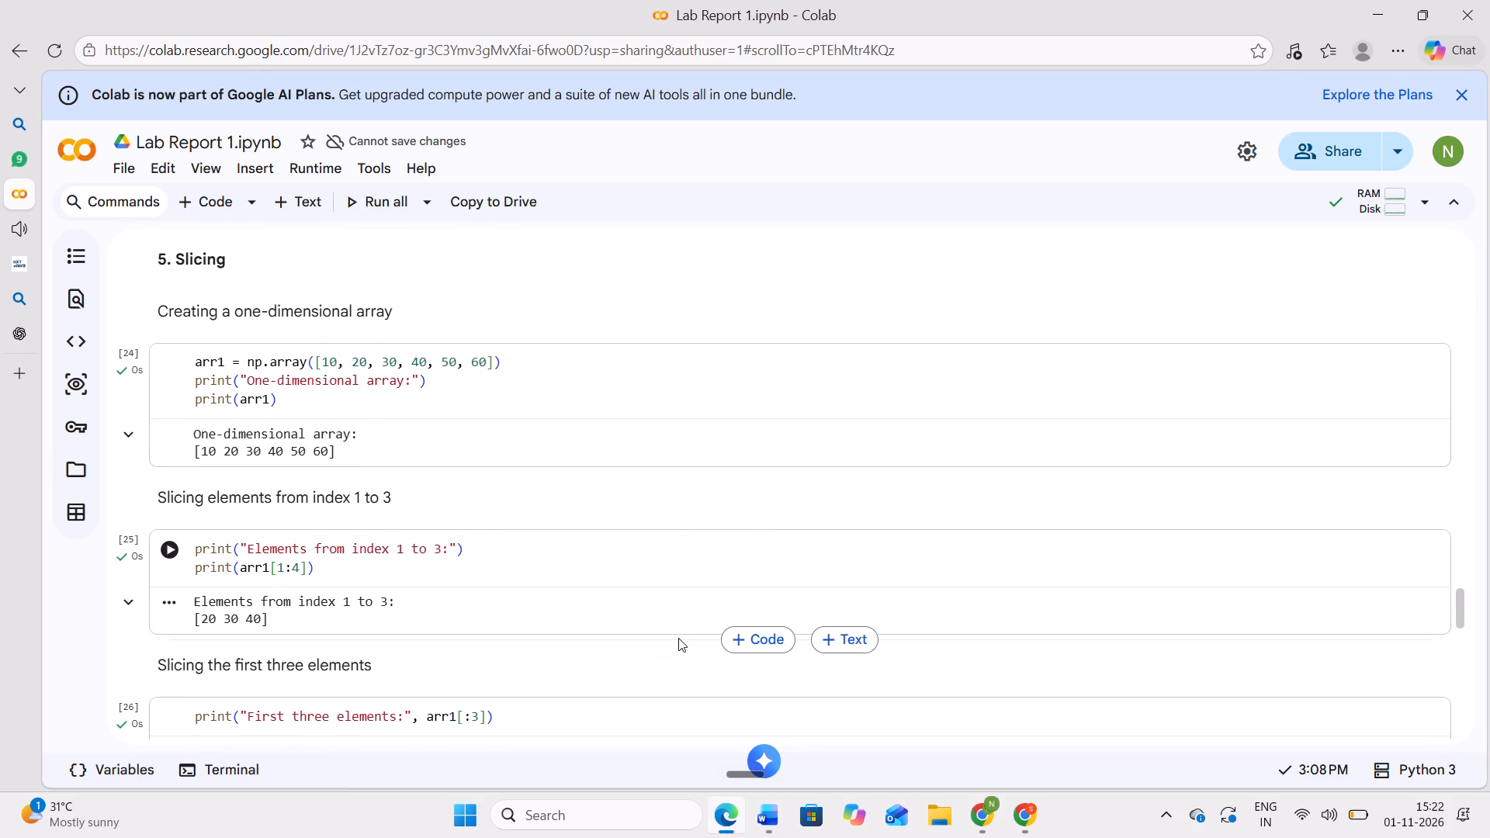
{"action": "scroll", "coordinate": [678, 638], "scroll_direction": "down", "scroll_amount": 3}
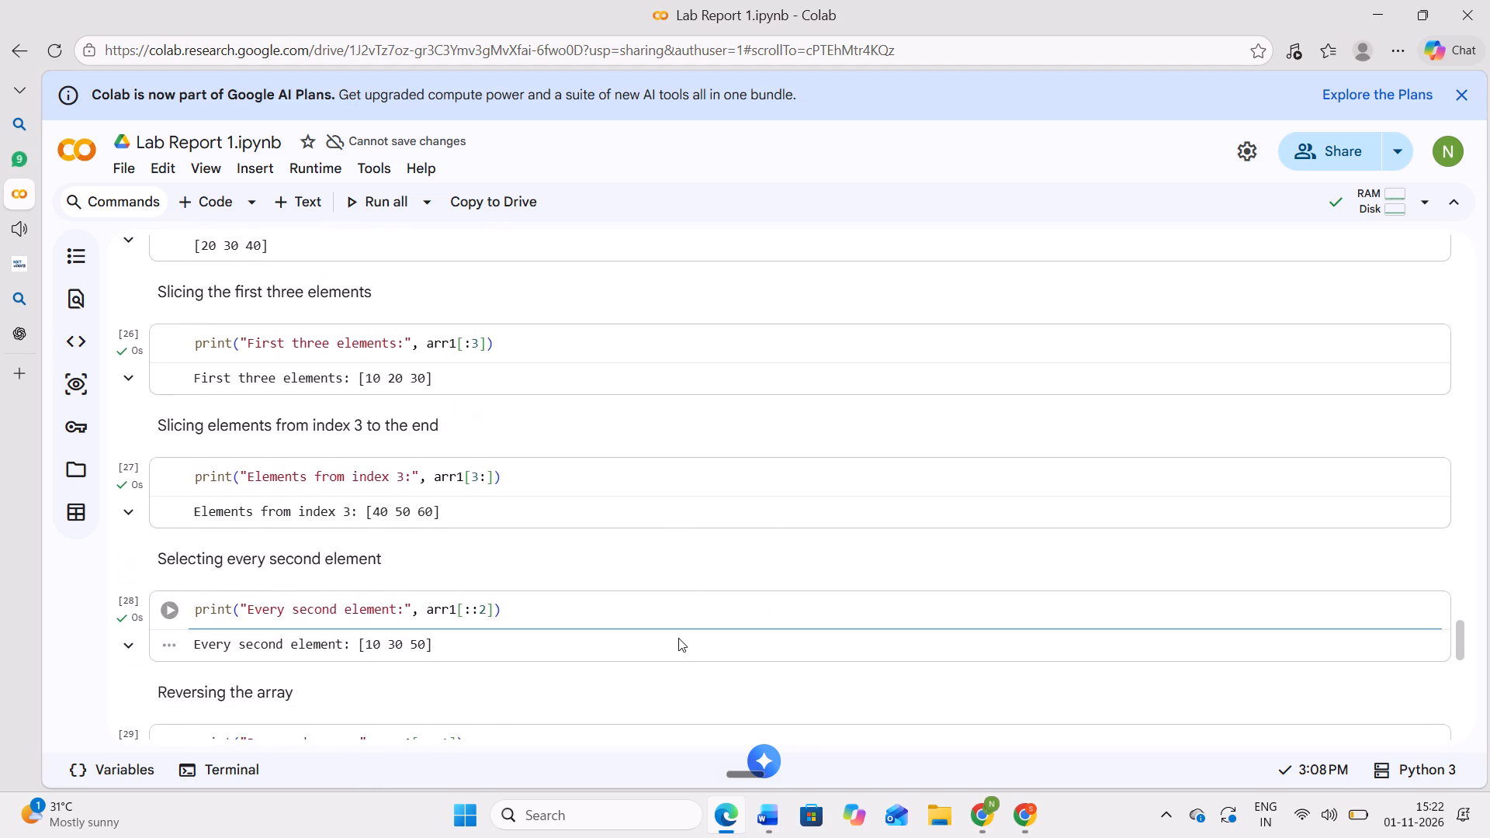
{"action": "scroll", "coordinate": [678, 638], "scroll_direction": "down", "scroll_amount": 3}
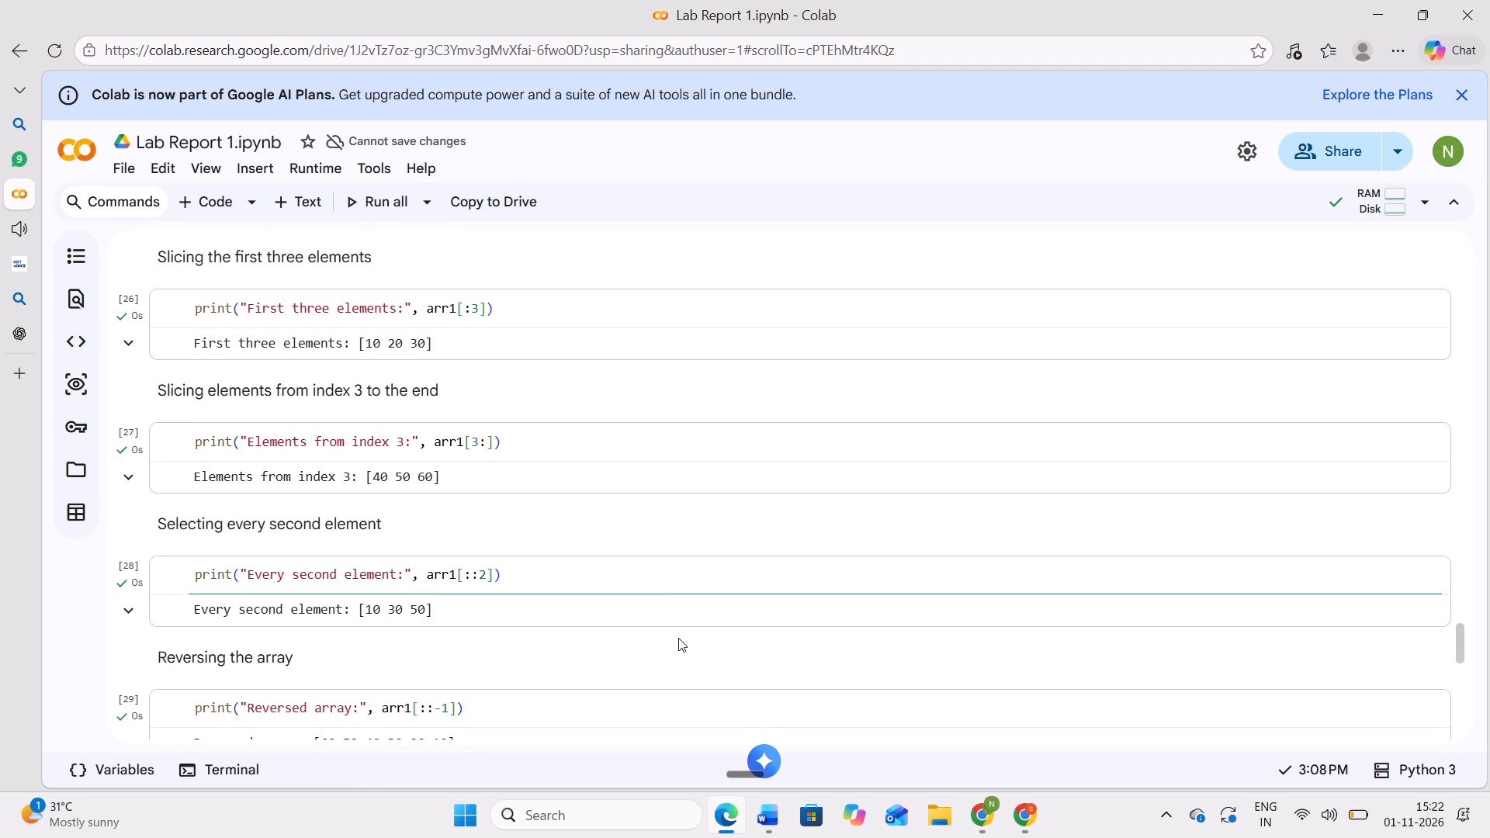
{"action": "scroll", "coordinate": [678, 638], "scroll_direction": "down", "scroll_amount": 2}
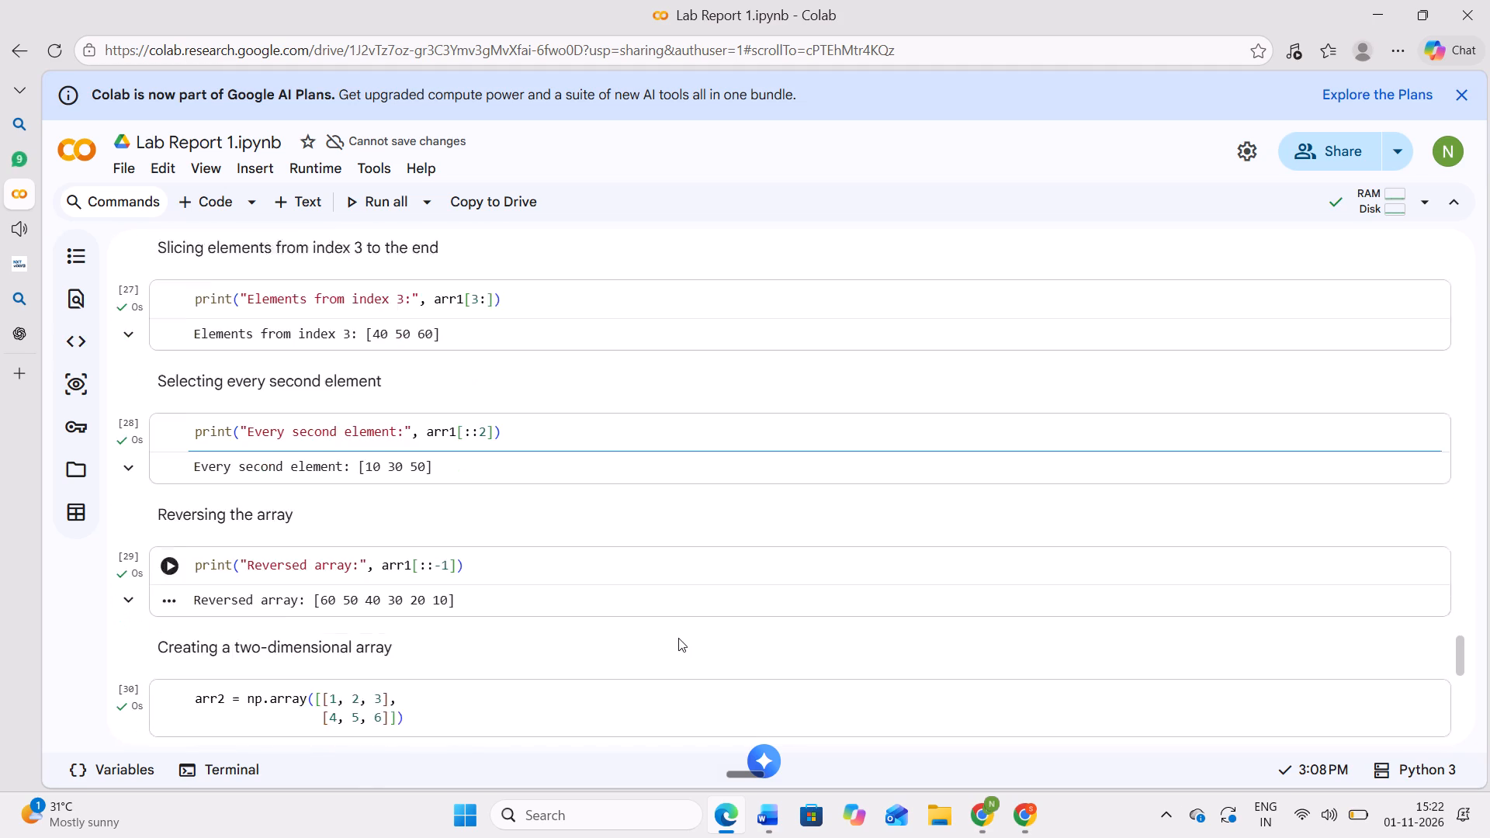
{"action": "scroll", "coordinate": [678, 638], "scroll_direction": "down", "scroll_amount": 4}
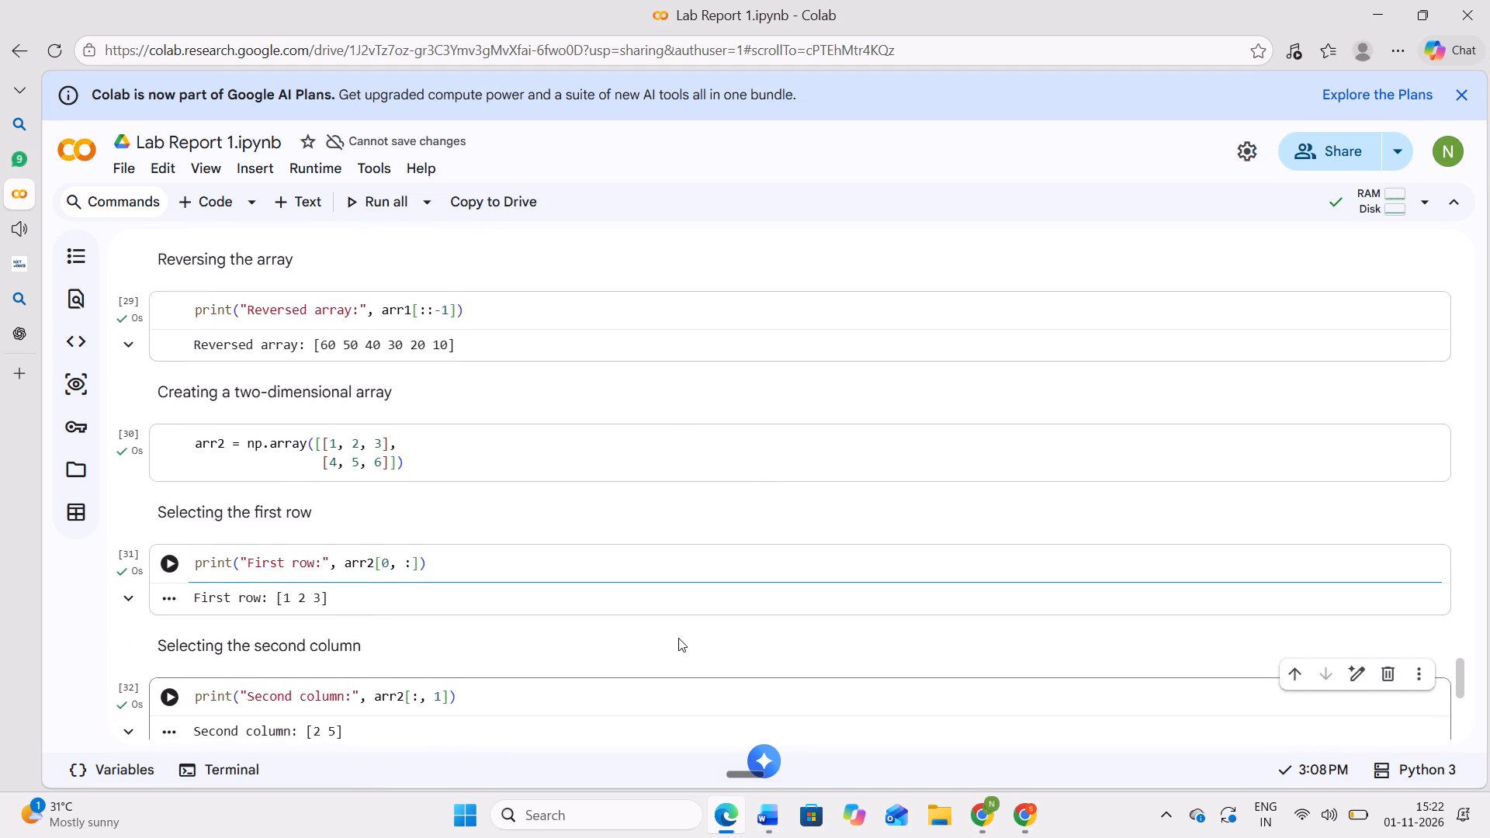
{"action": "scroll", "coordinate": [678, 638], "scroll_direction": "down", "scroll_amount": 1}
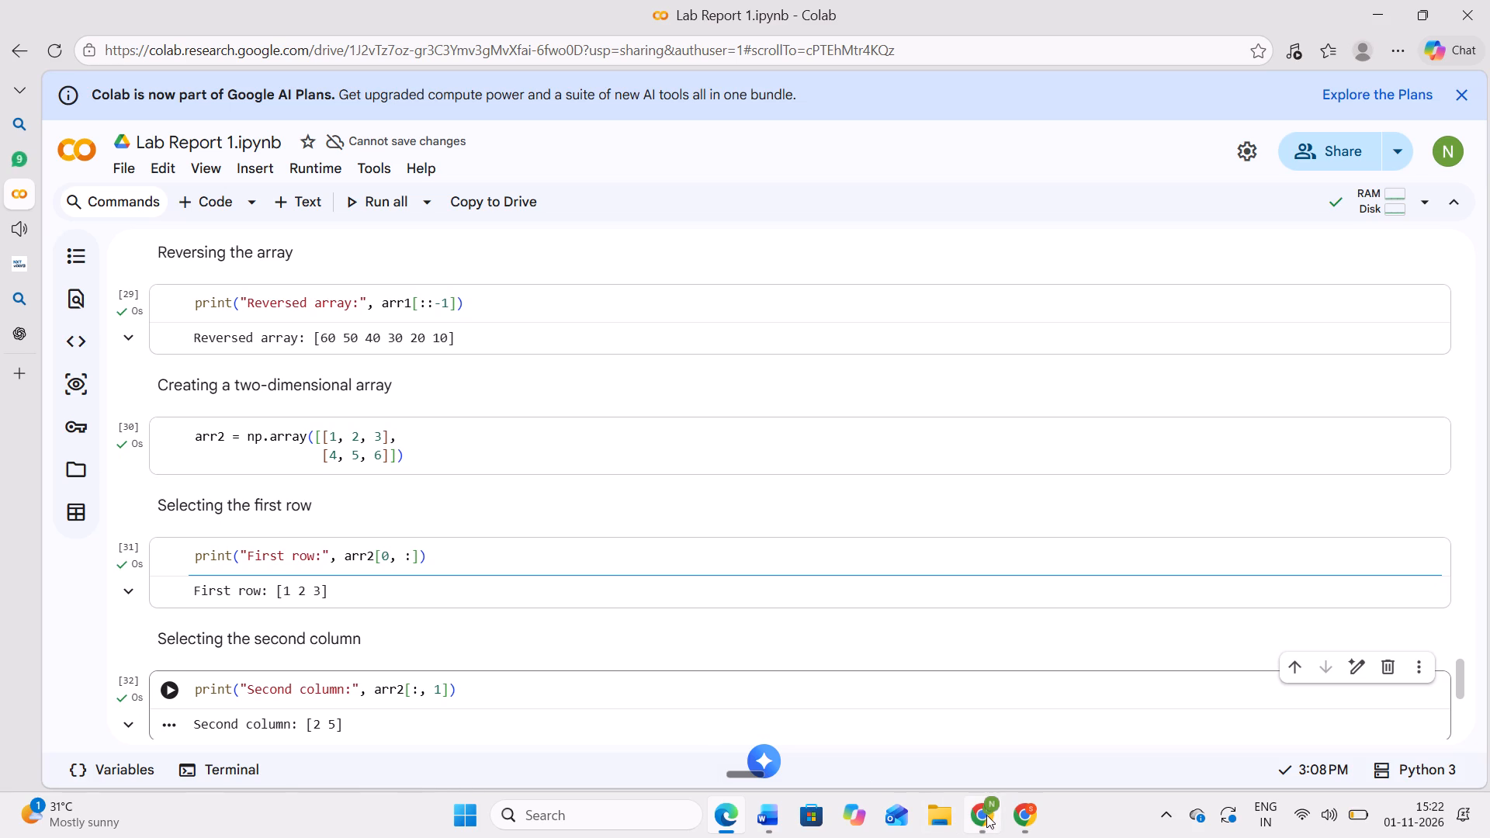
{"action": "key", "text": "Print"}
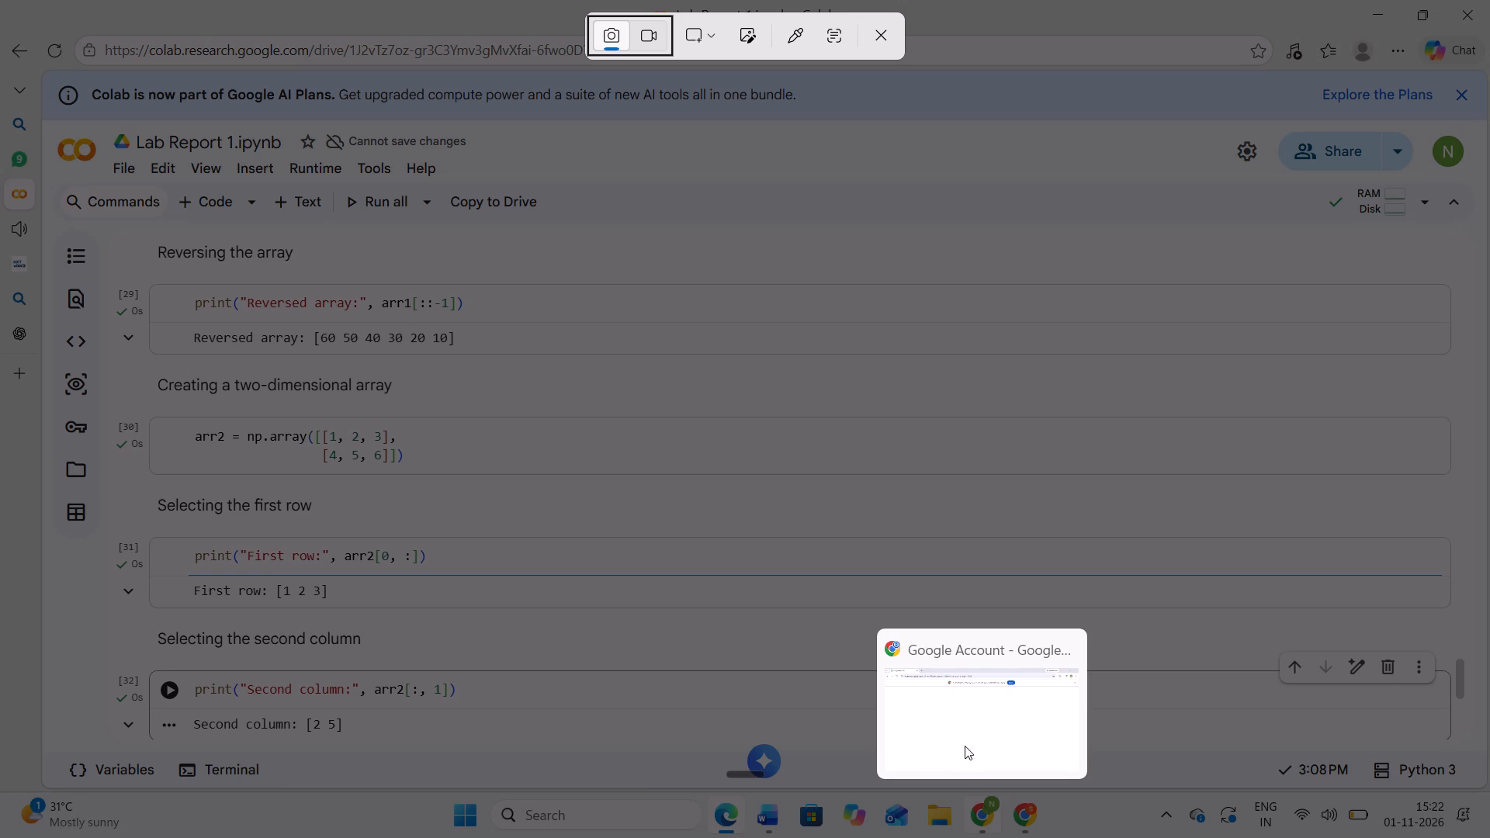
{"action": "left_click", "coordinate": [875, 43]}
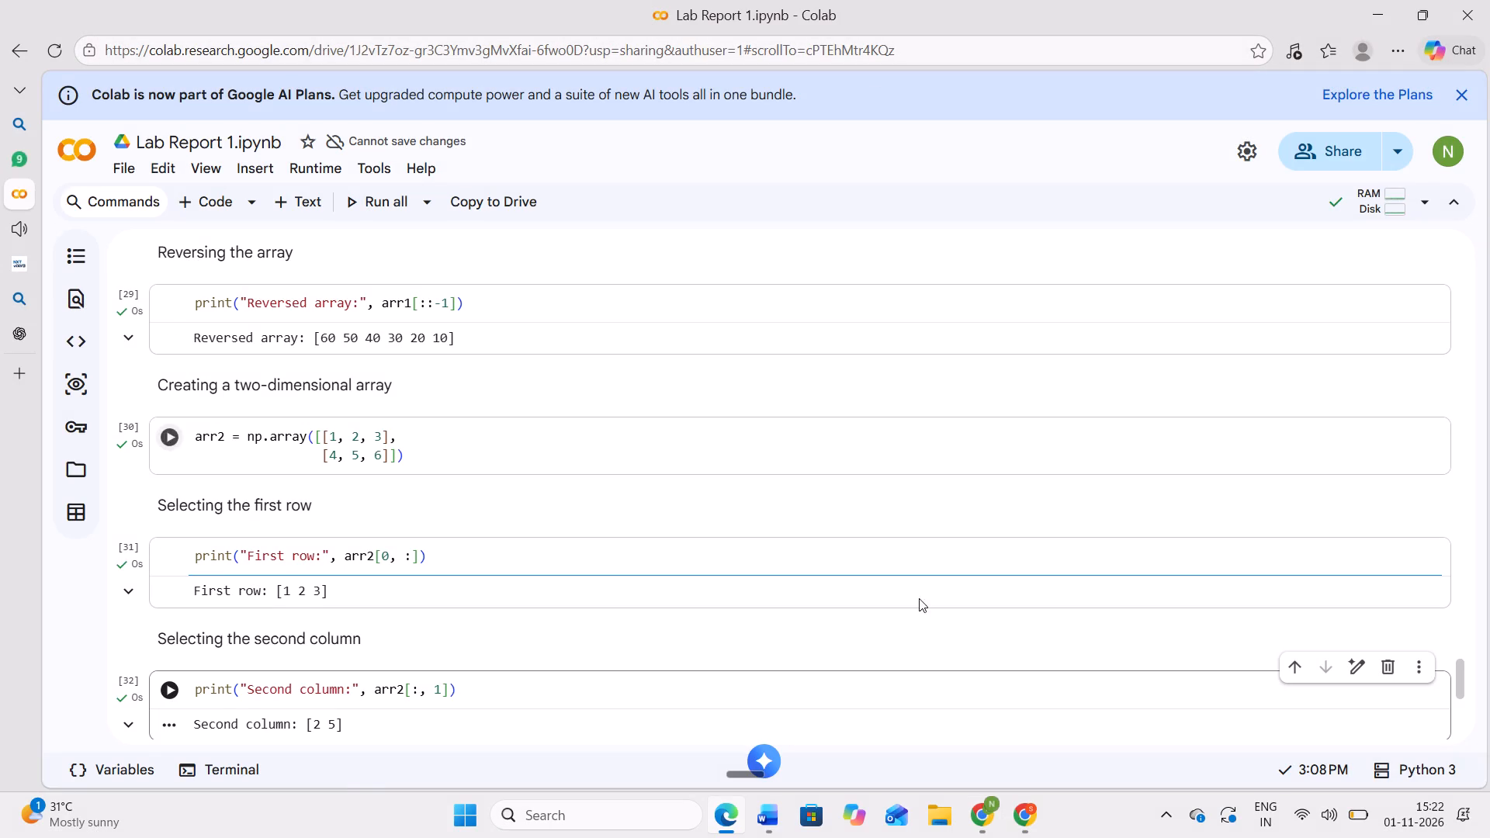
{"action": "key", "text": "Print"}
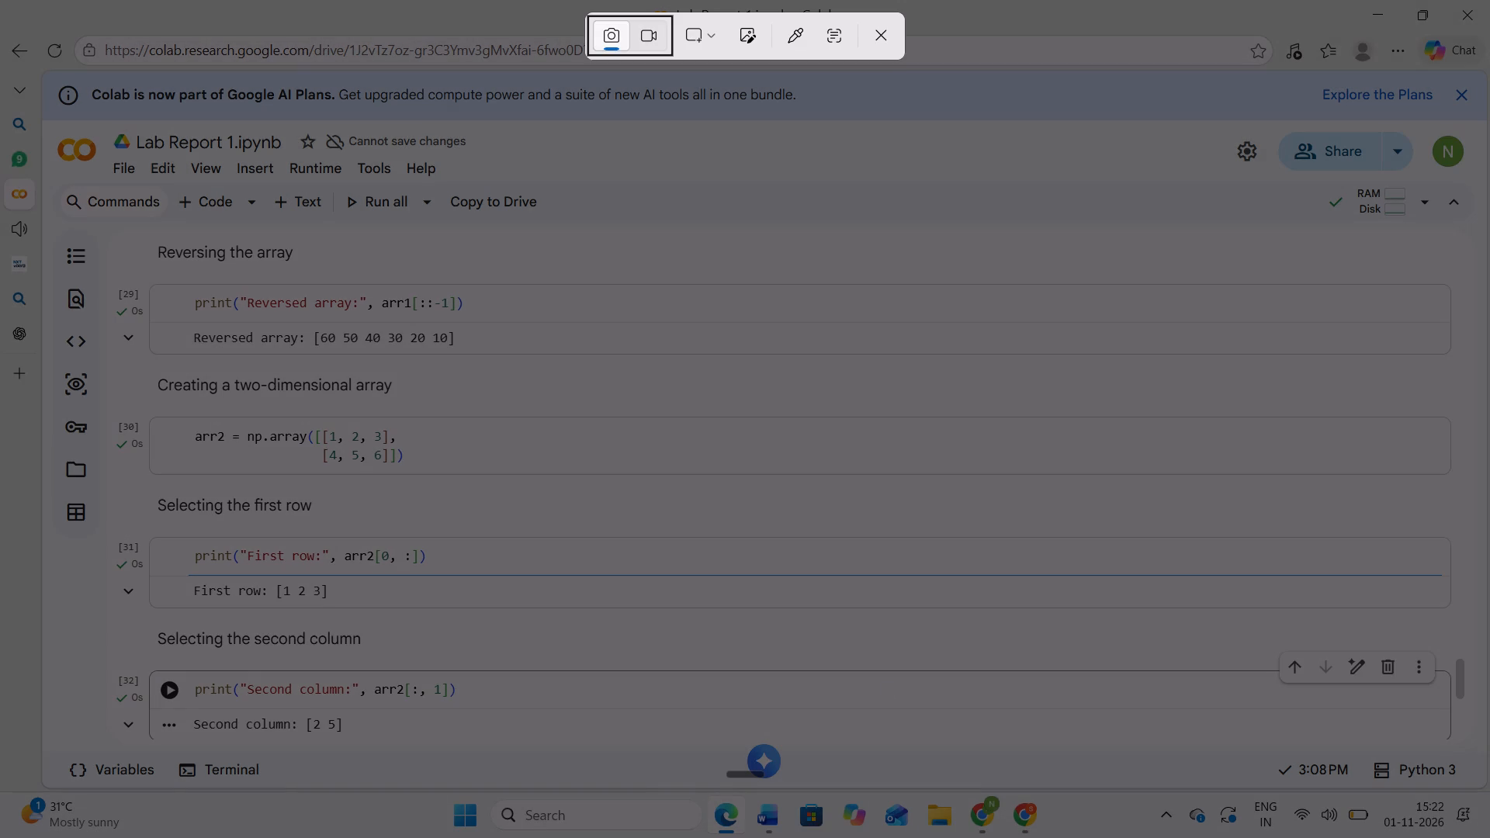
{"action": "left_click", "coordinate": [38, 73]}
{"action": "left_click_drag", "start_coordinate": [38, 71], "coordinate": [774, 809]}
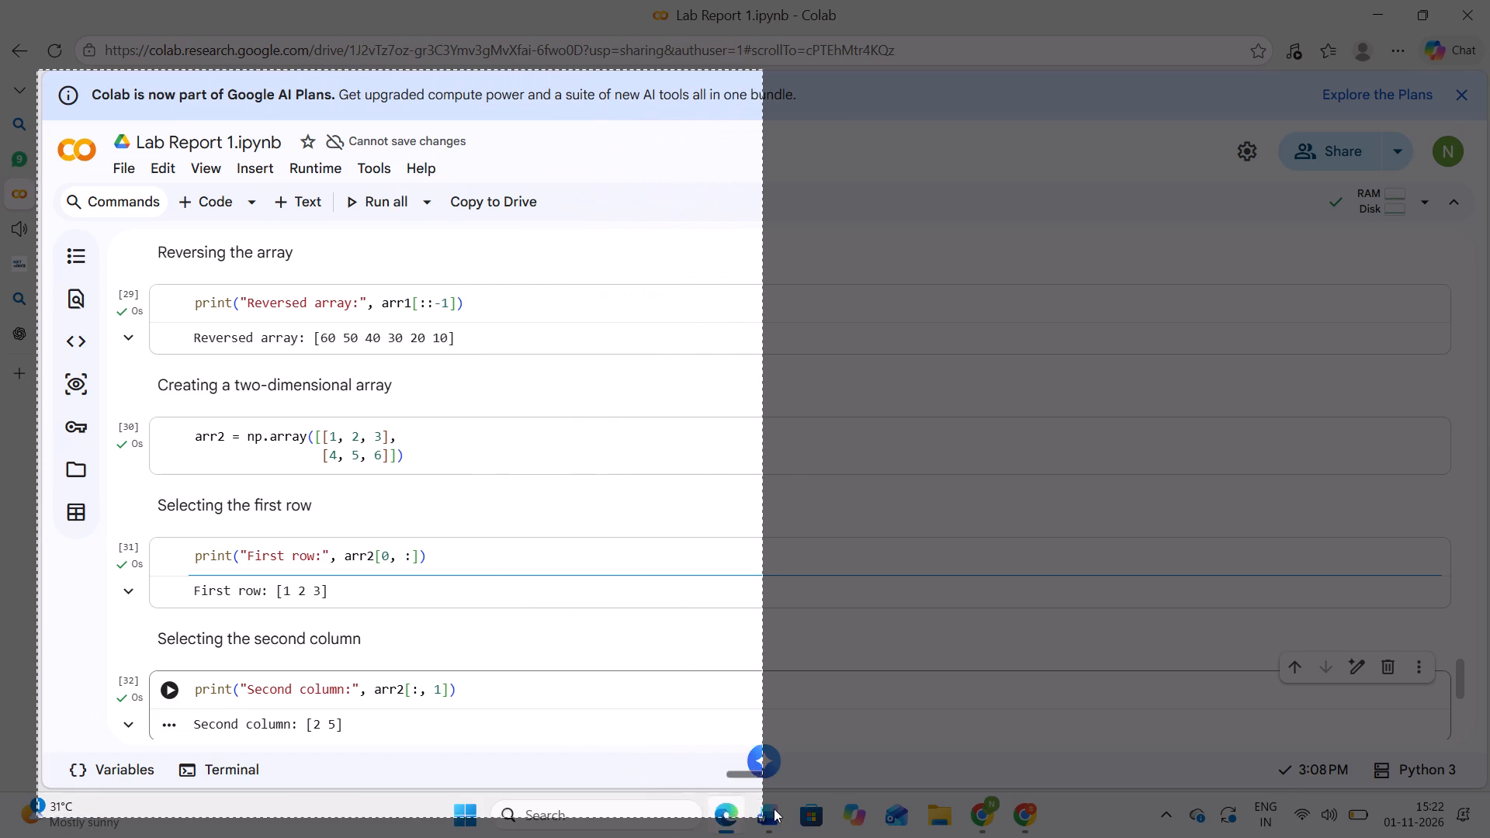
{"action": "left_click_drag", "start_coordinate": [774, 809], "coordinate": [1037, 738]}
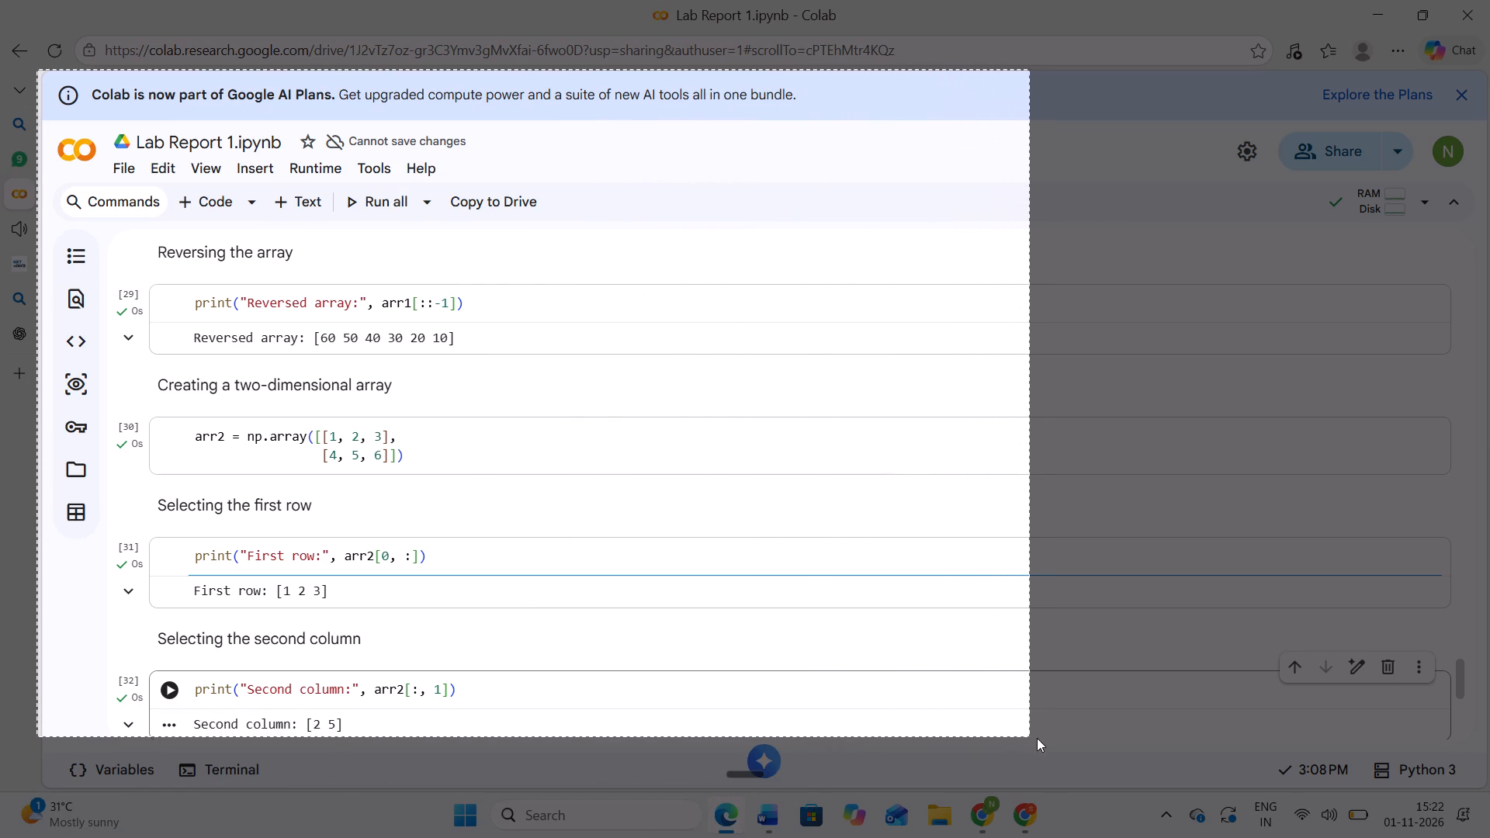
{"action": "left_click_drag", "start_coordinate": [1037, 738], "coordinate": [1300, 743]}
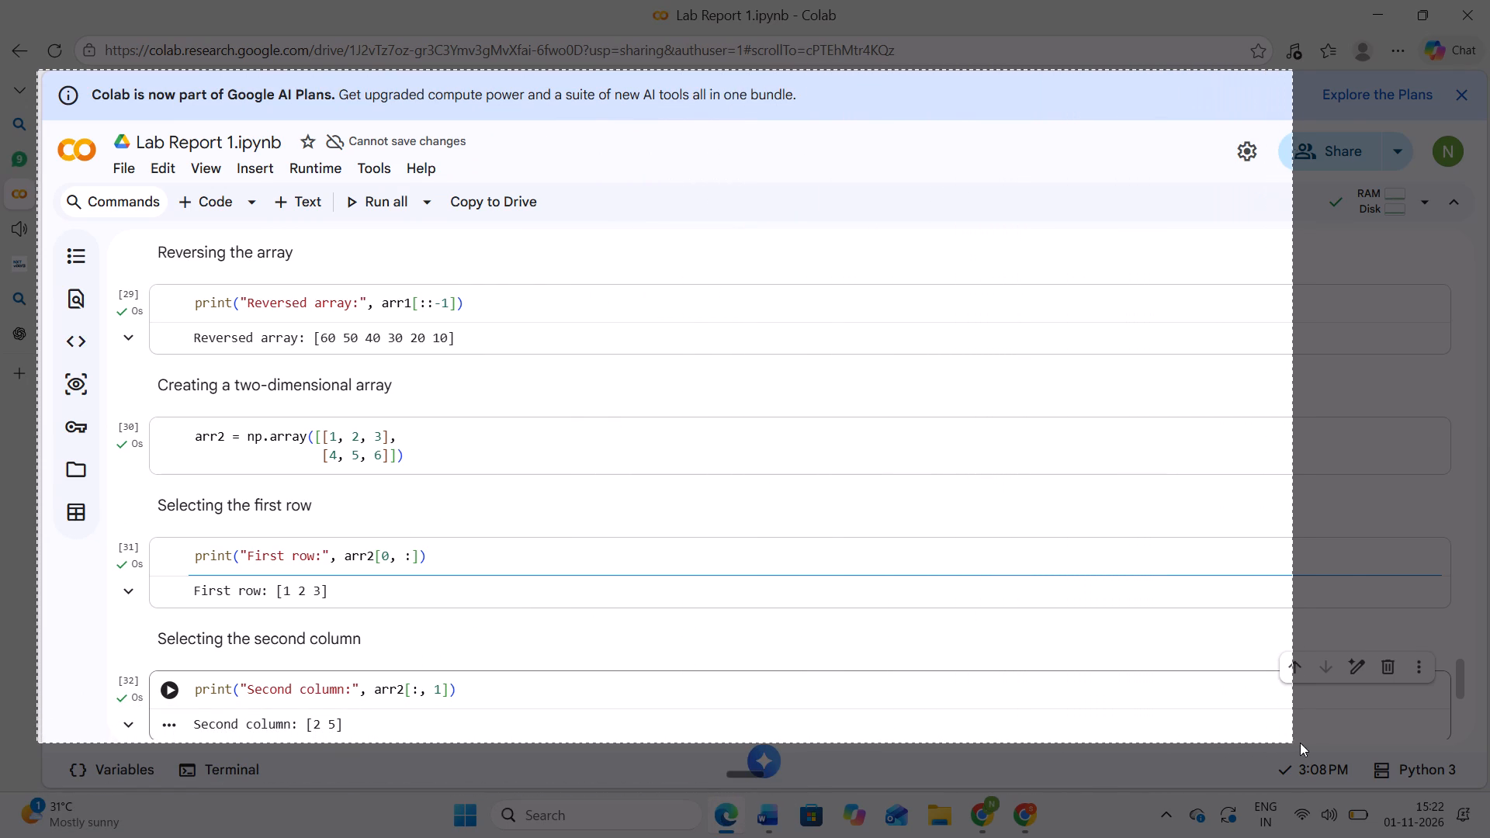
{"action": "left_click_drag", "start_coordinate": [1300, 743], "coordinate": [1489, 738]}
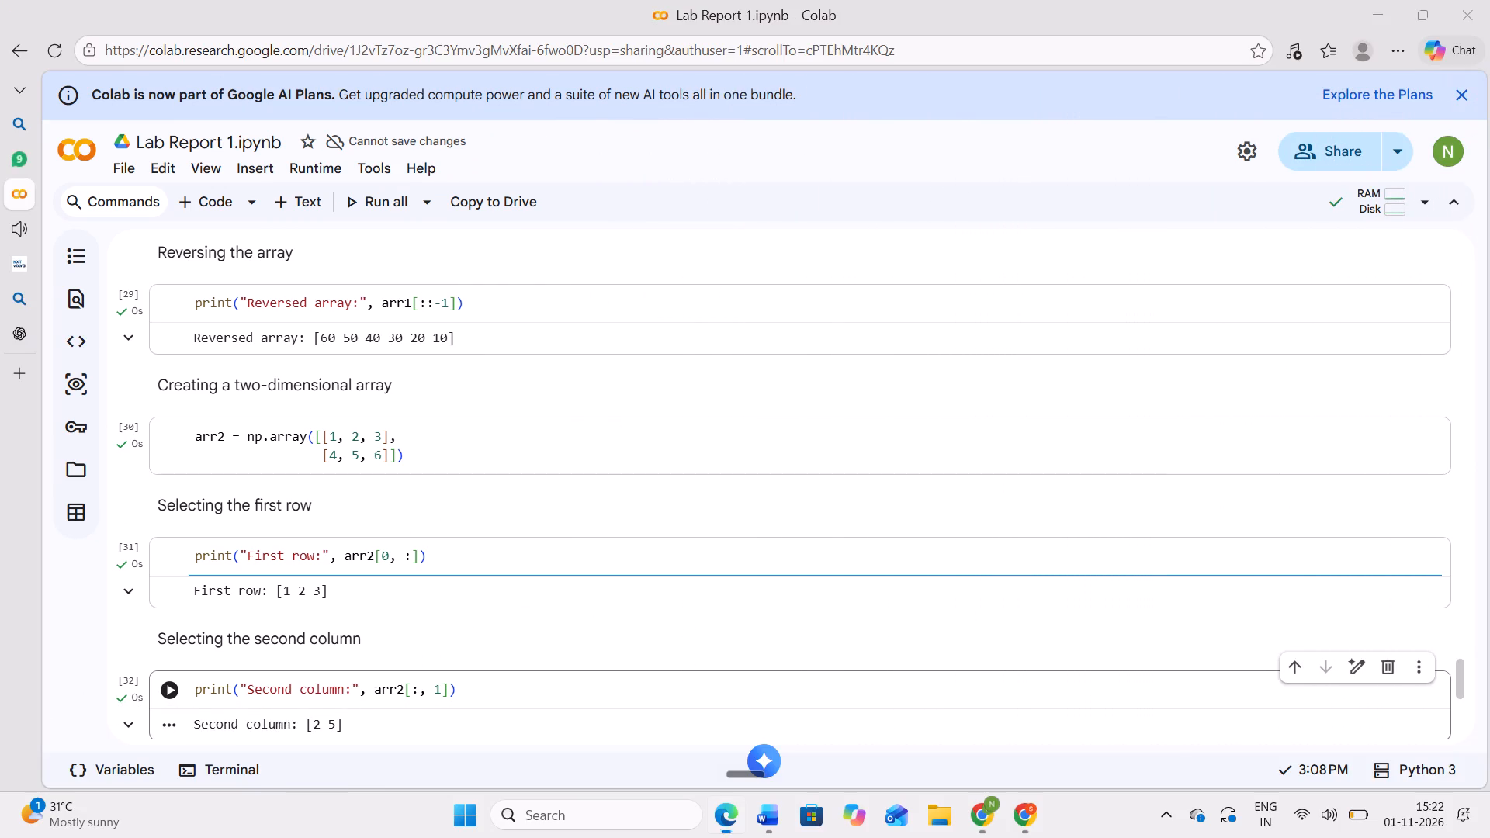
Return to the Word report and insert this capture directly after the second Slicing picture.
{"action": "left_click", "coordinate": [778, 764]}
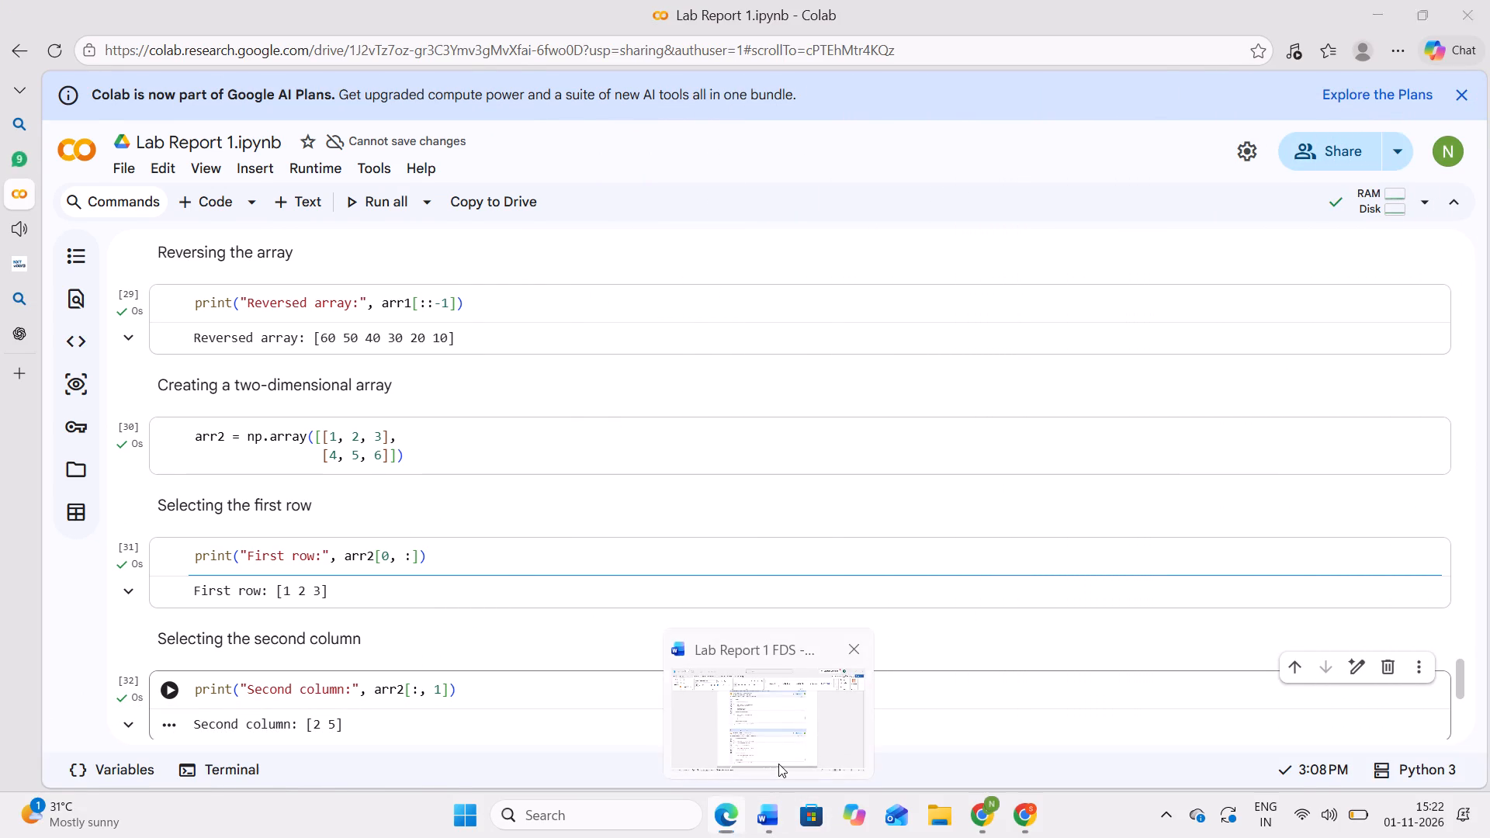
{"action": "scroll", "coordinate": [778, 764], "scroll_direction": "down", "scroll_amount": 1}
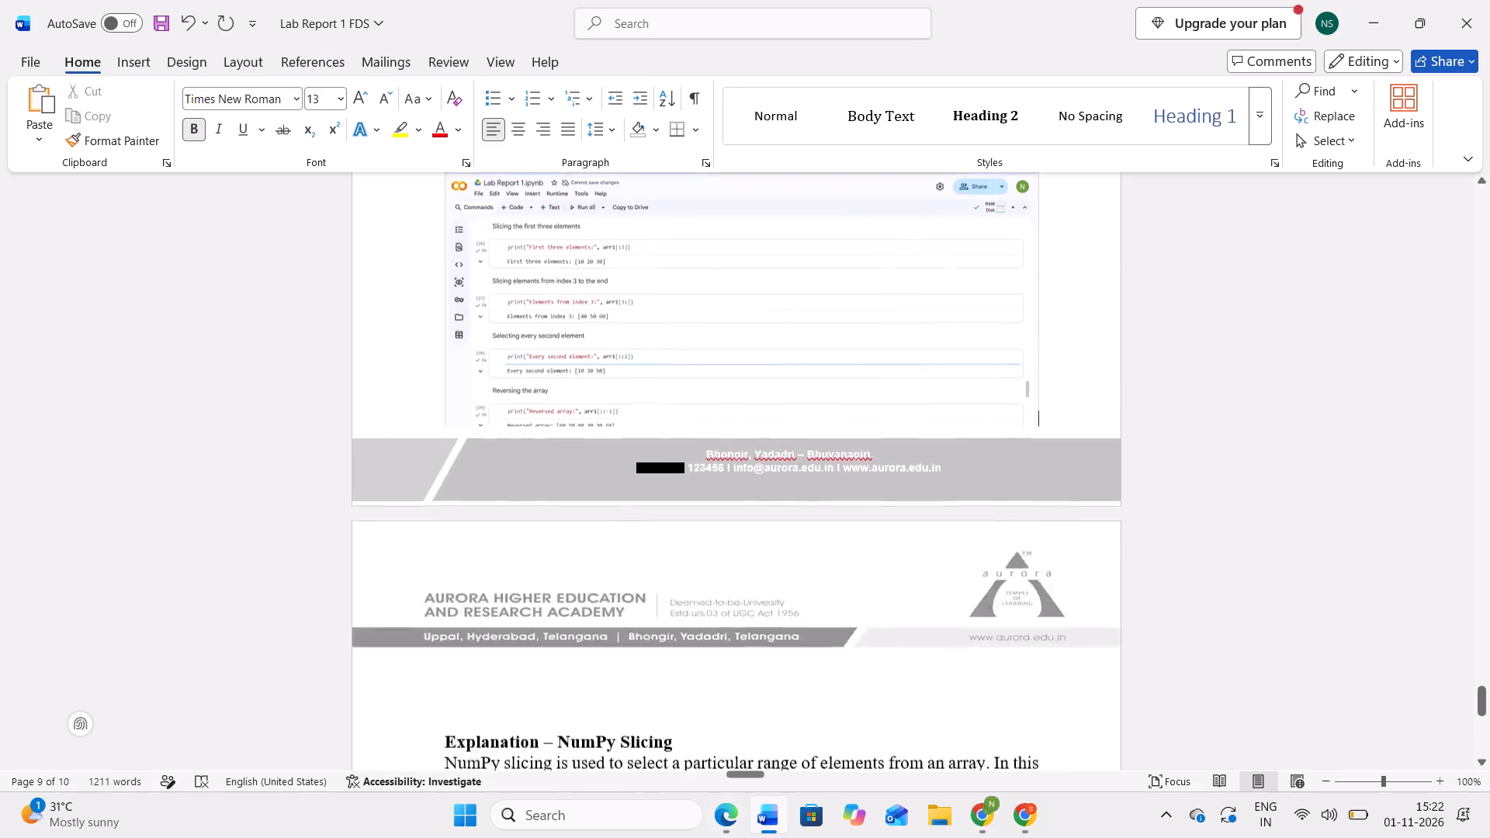
{"action": "scroll", "coordinate": [778, 764], "scroll_direction": "down", "scroll_amount": 1}
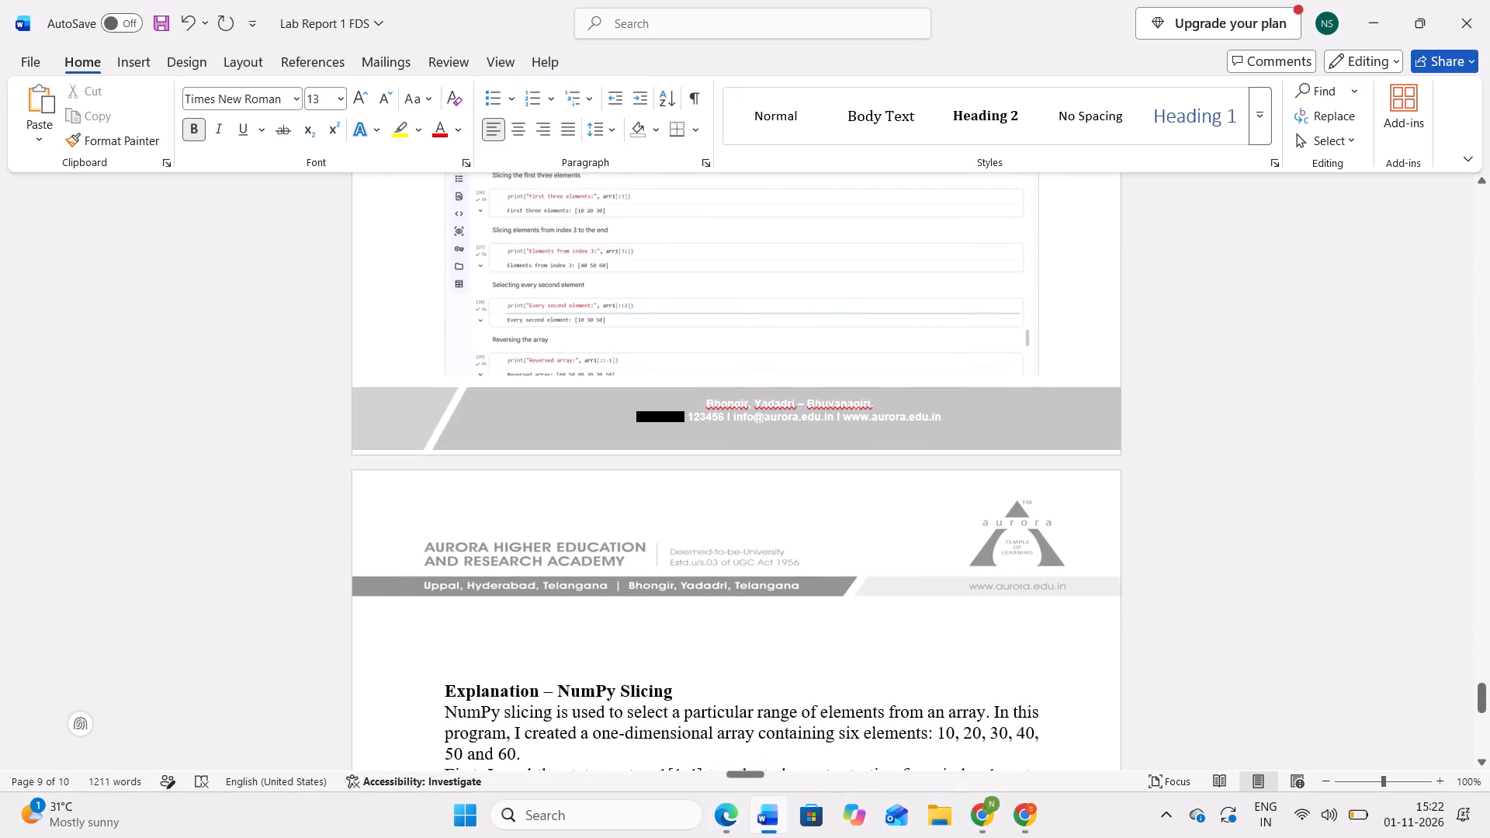
{"action": "key", "text": "ctrl+v"}
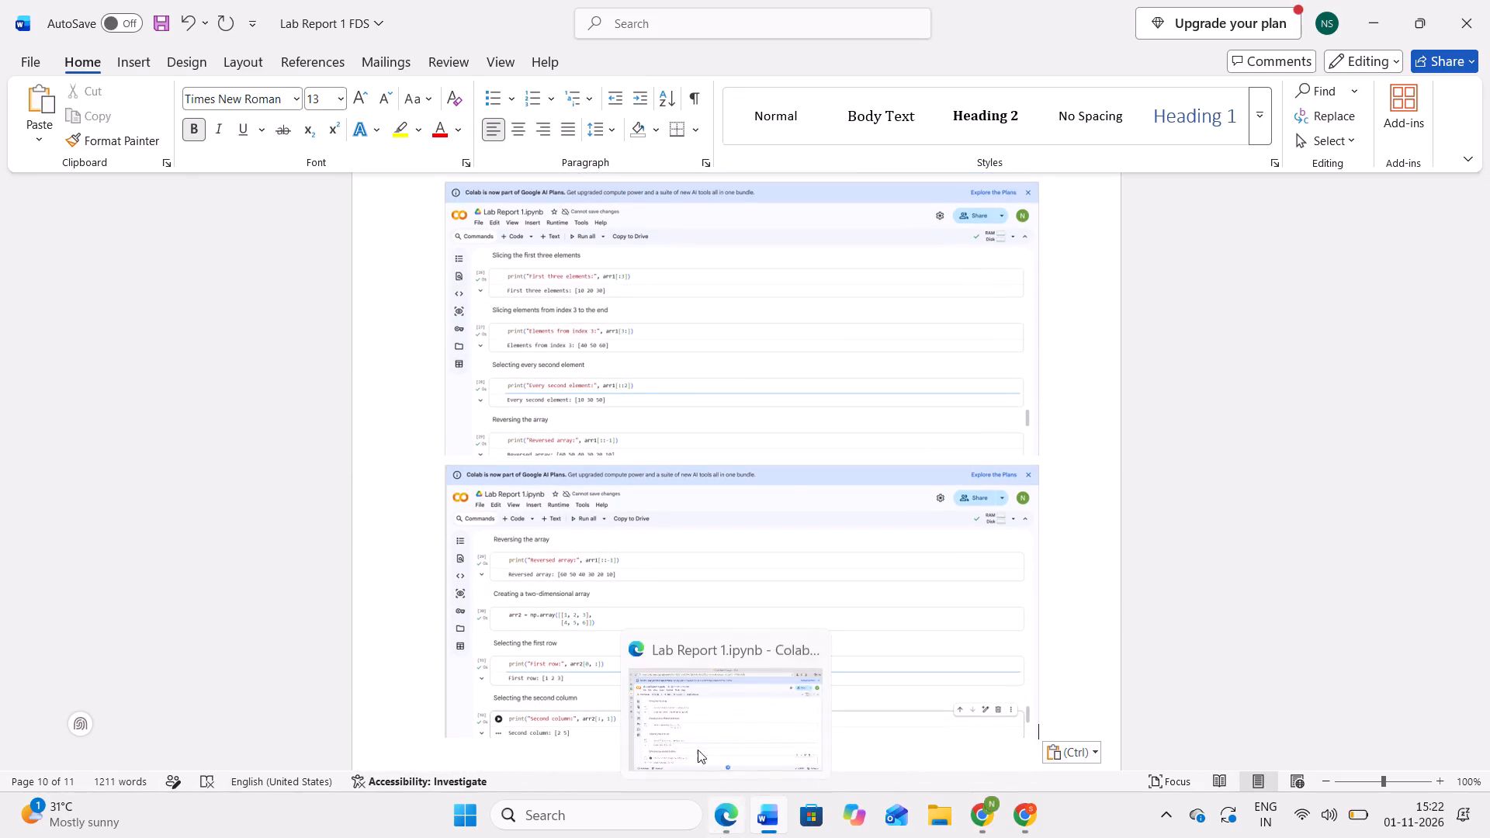
Switch to the Colab notebook and check its end for any cells after "Selecting the second column" still to capture.
{"action": "left_click", "coordinate": [691, 736]}
{"action": "scroll", "coordinate": [672, 554], "scroll_direction": "down", "scroll_amount": 1}
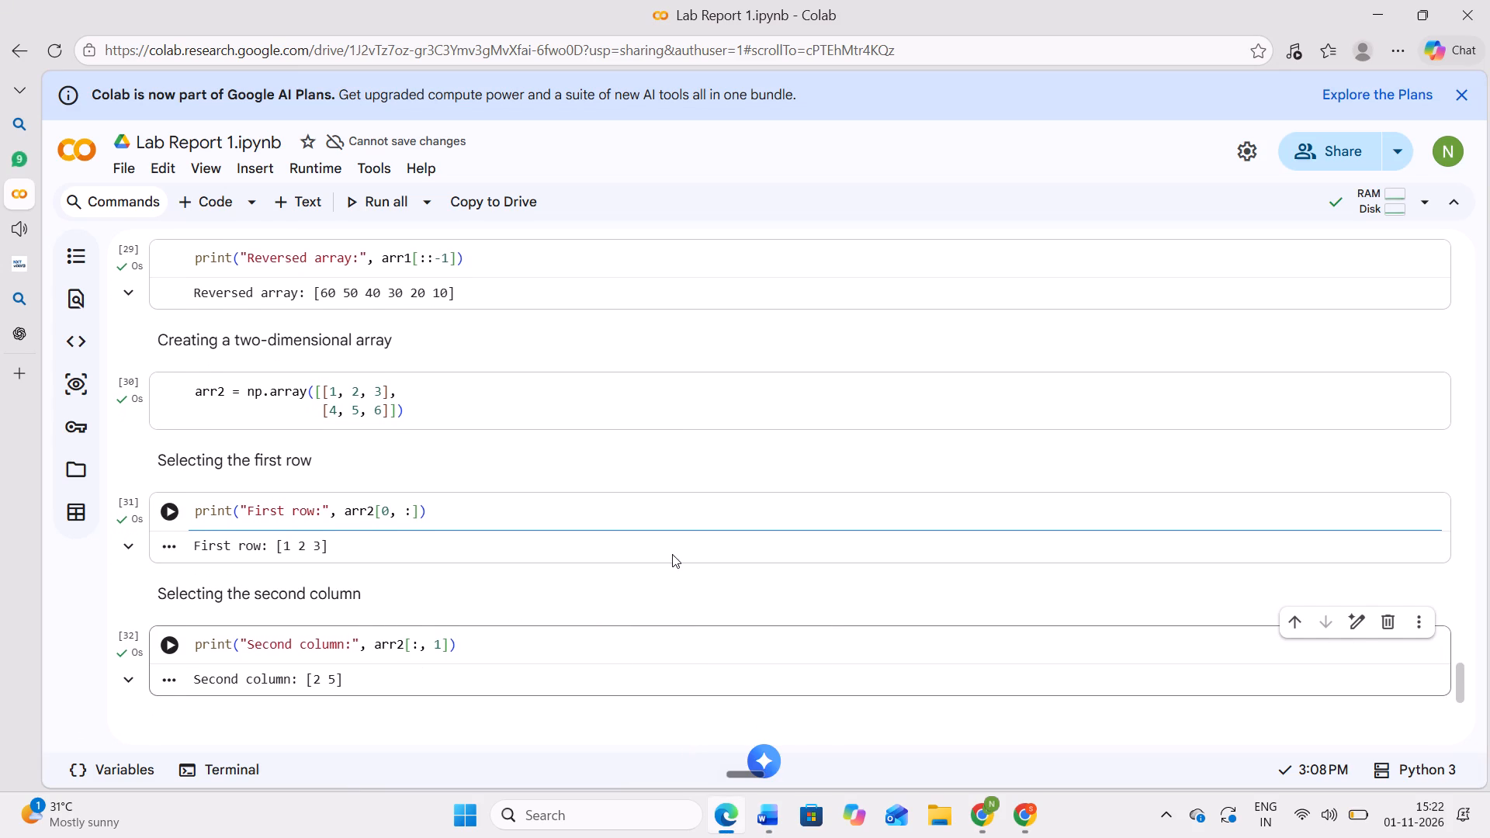
{"action": "scroll", "coordinate": [672, 554], "scroll_direction": "down", "scroll_amount": 1}
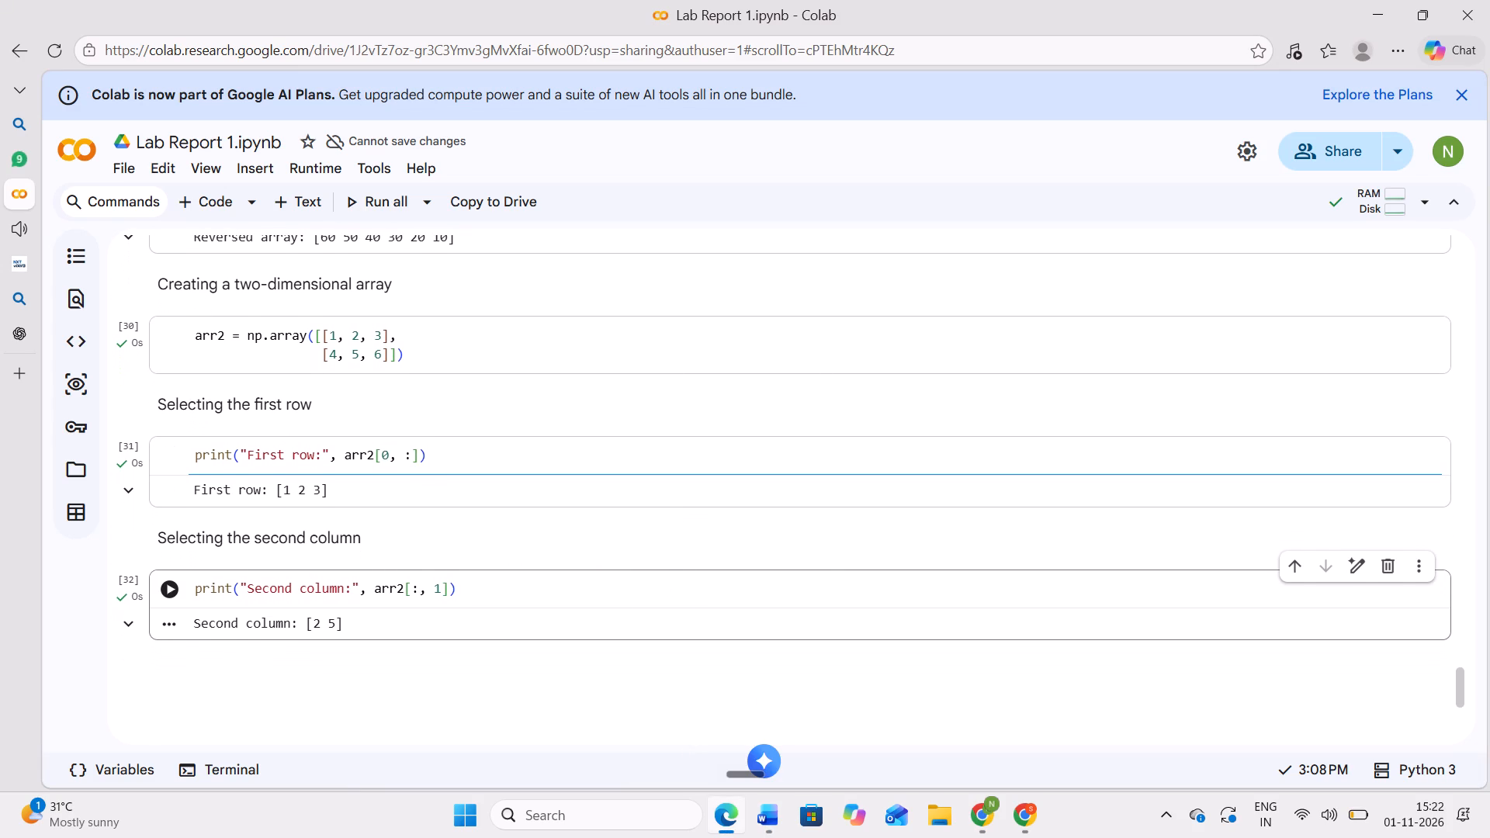
{"action": "scroll", "coordinate": [661, 590], "scroll_direction": "up", "scroll_amount": 2}
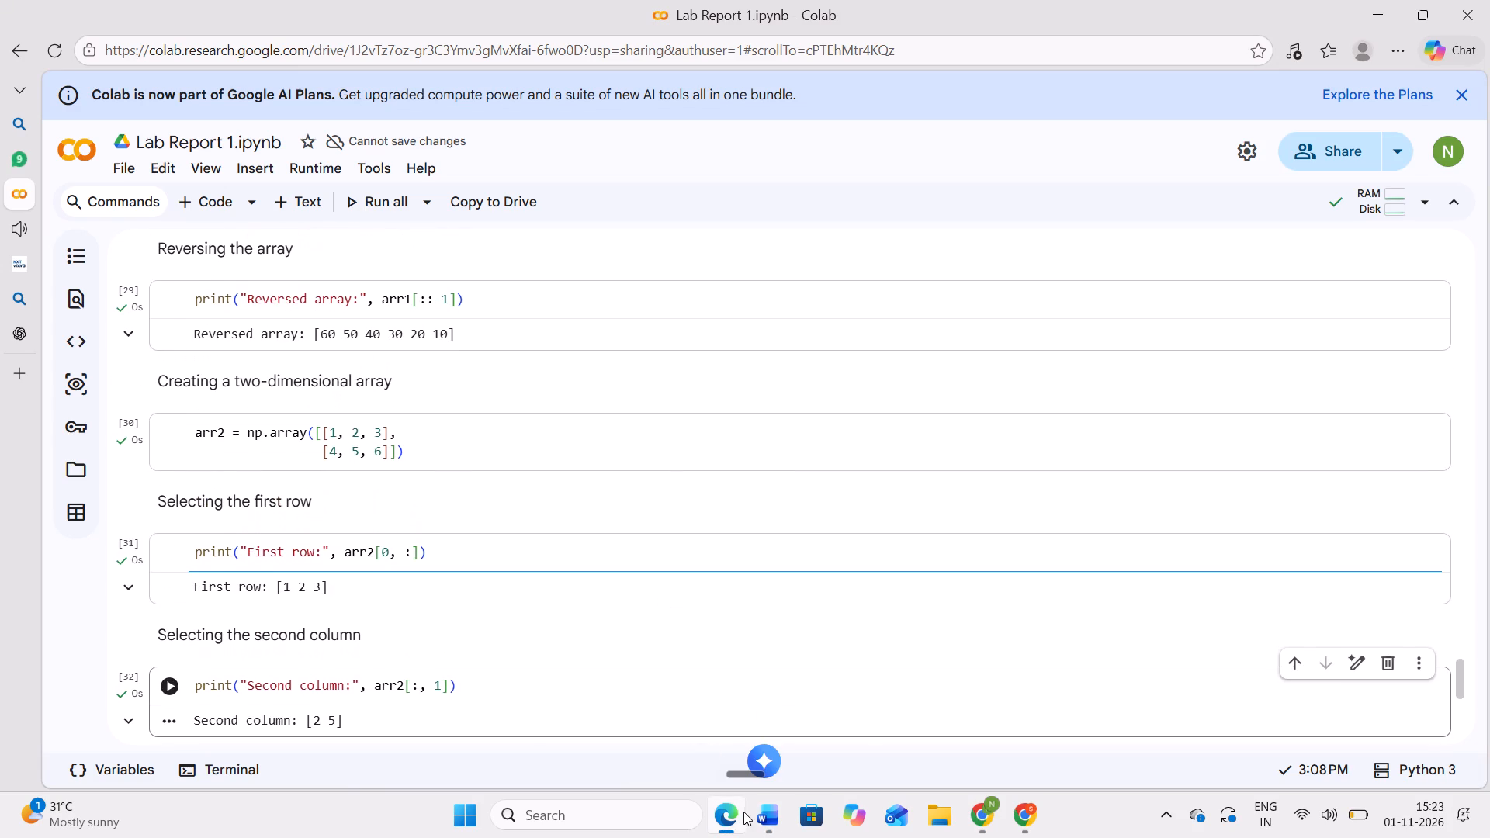
Return to the Word report and look through it from the Slicing pictures back to the title table on the first page.
{"action": "left_click", "coordinate": [754, 750]}
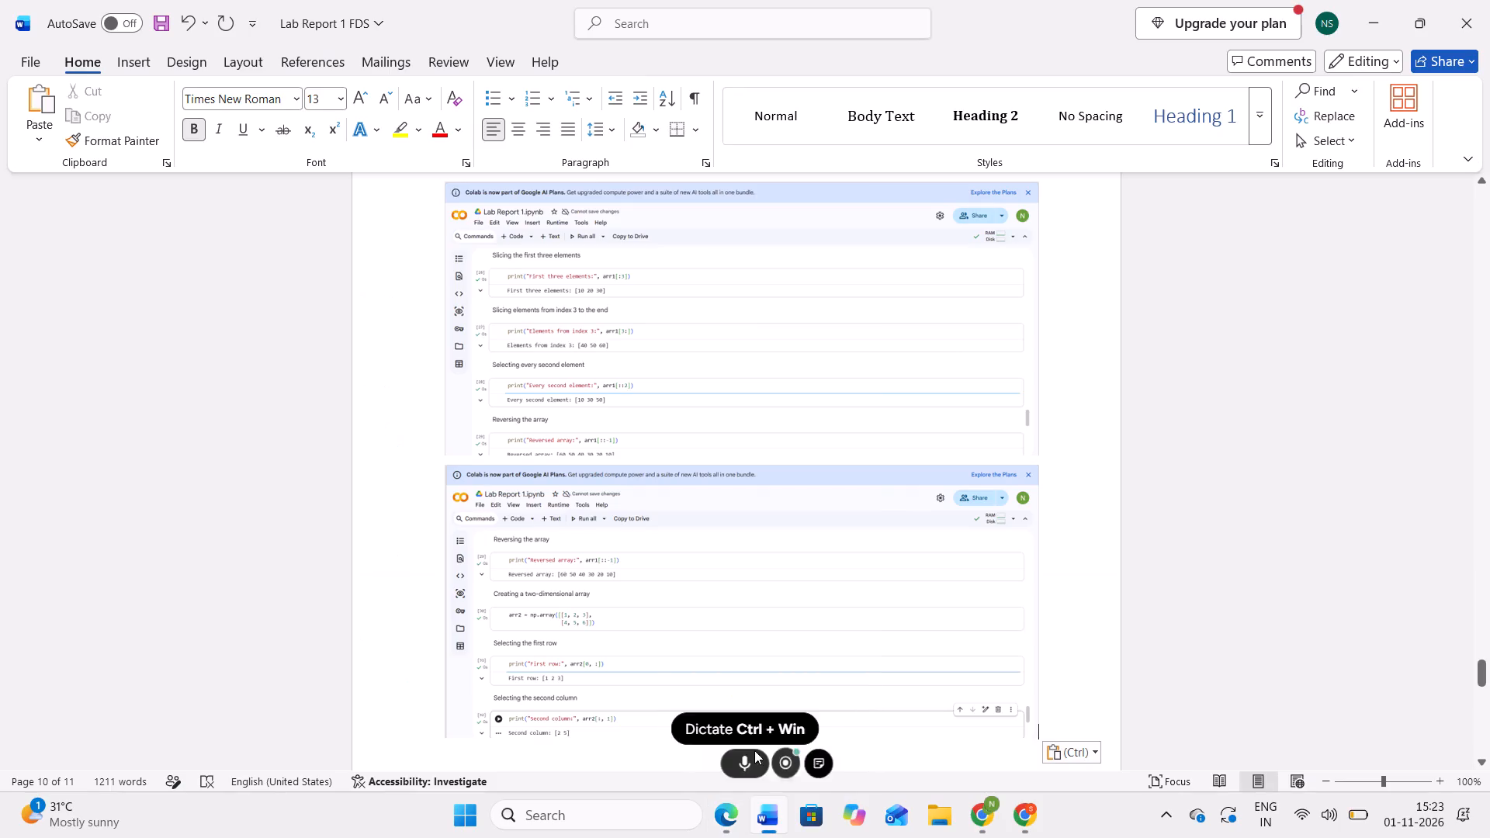
{"action": "scroll", "coordinate": [715, 588], "scroll_direction": "up", "scroll_amount": 1}
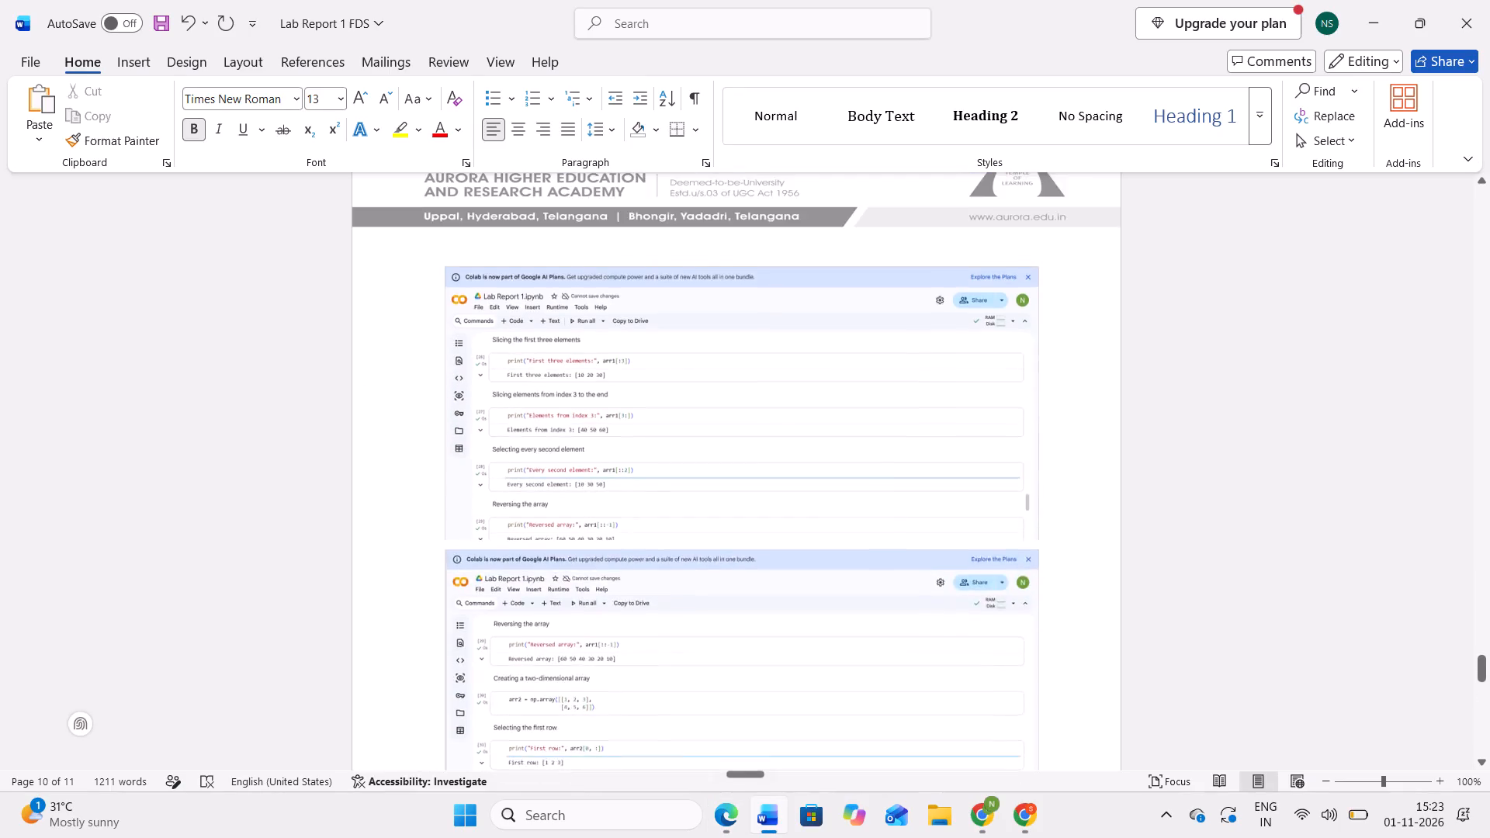
{"action": "scroll", "coordinate": [715, 588], "scroll_direction": "up", "scroll_amount": 8}
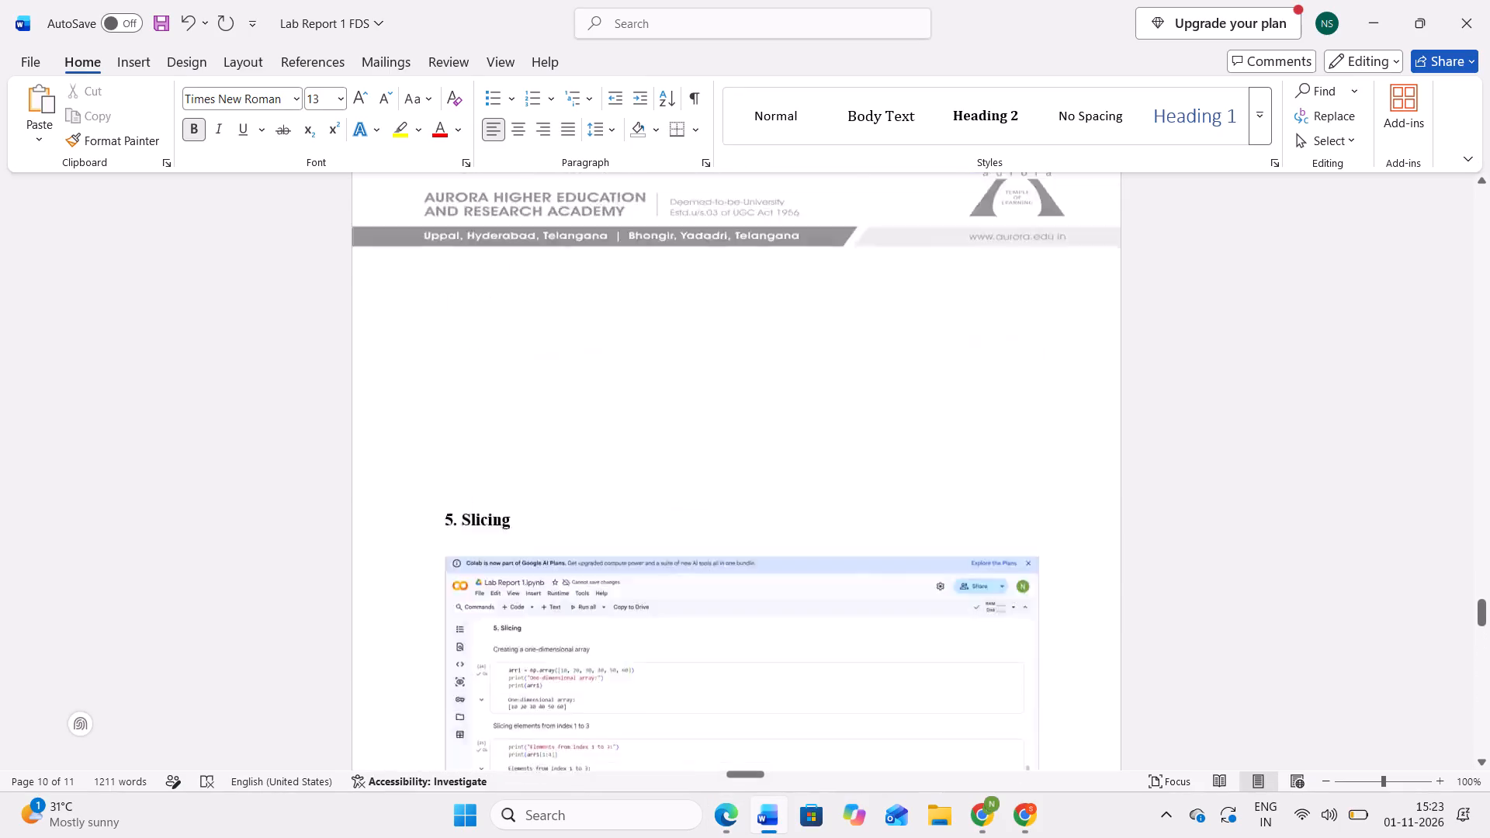
{"action": "scroll", "coordinate": [715, 588], "scroll_direction": "up", "scroll_amount": 11}
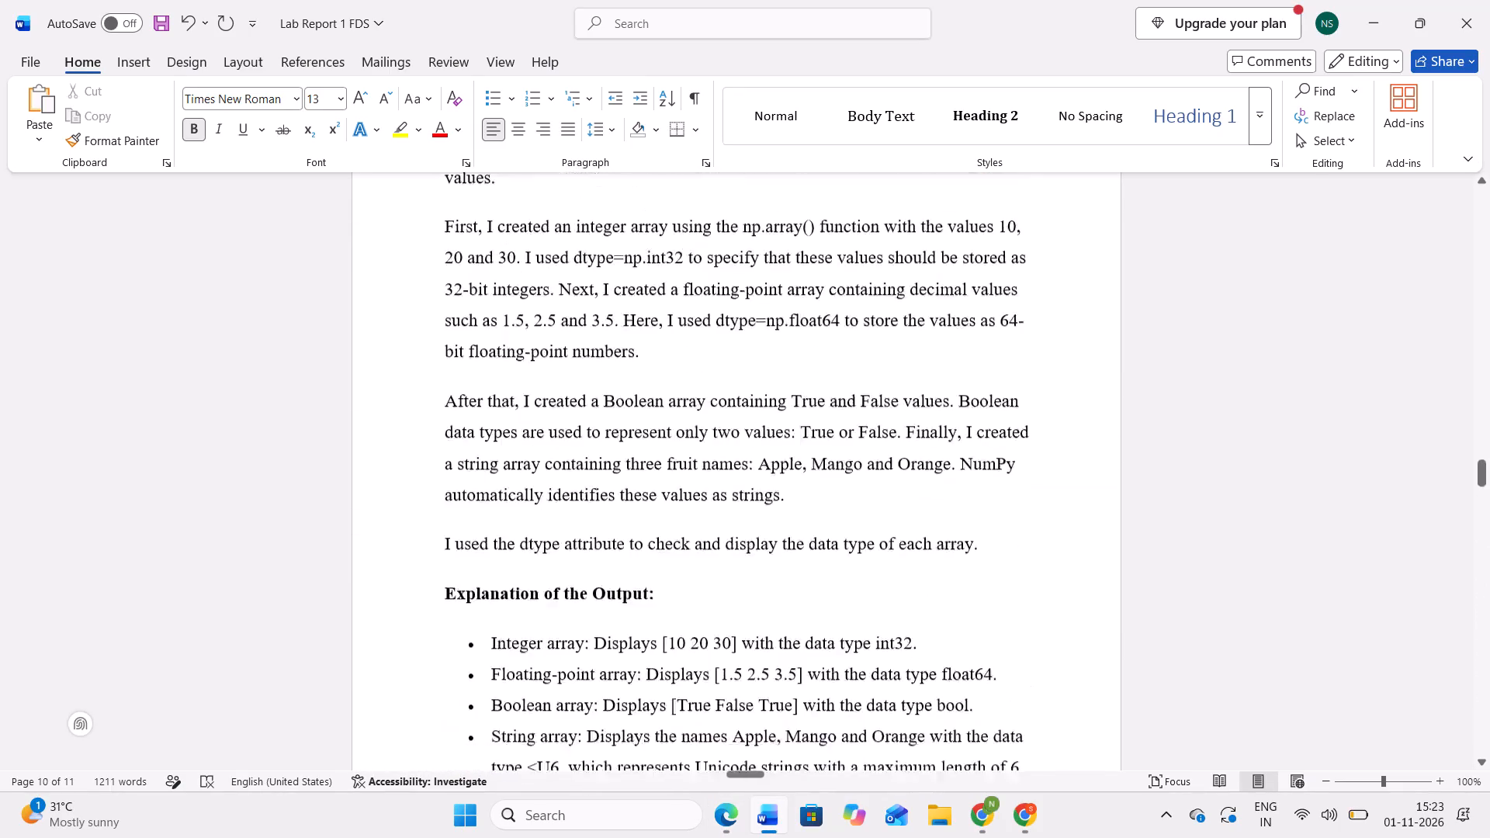
{"action": "scroll", "coordinate": [715, 588], "scroll_direction": "up", "scroll_amount": 16}
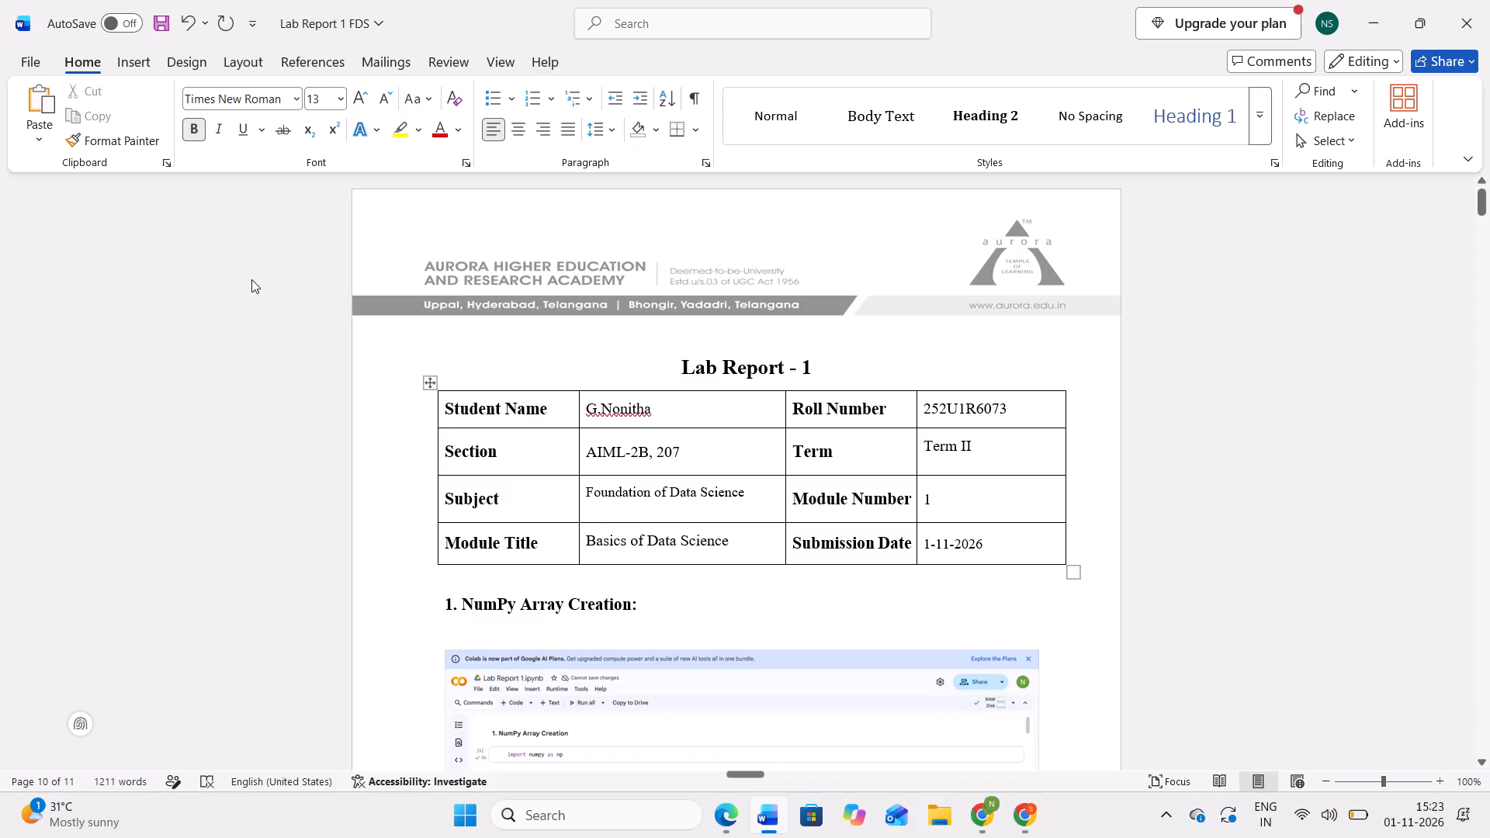
Save a copy of the report in the Downloads folder as Word document "Lab Report 1 FDS noni".
{"action": "left_click", "coordinate": [31, 65]}
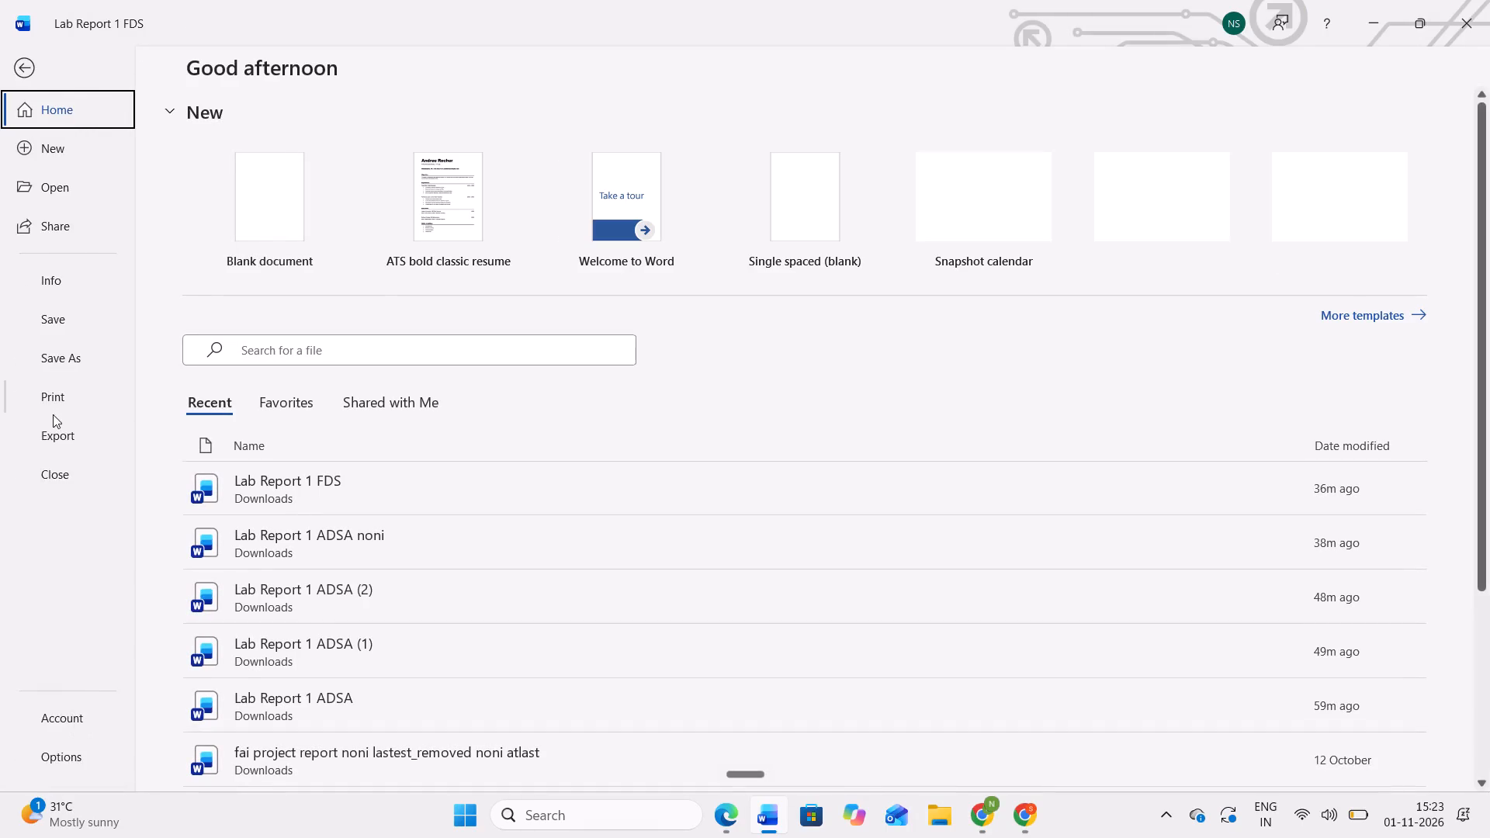
{"action": "left_click", "coordinate": [55, 361]}
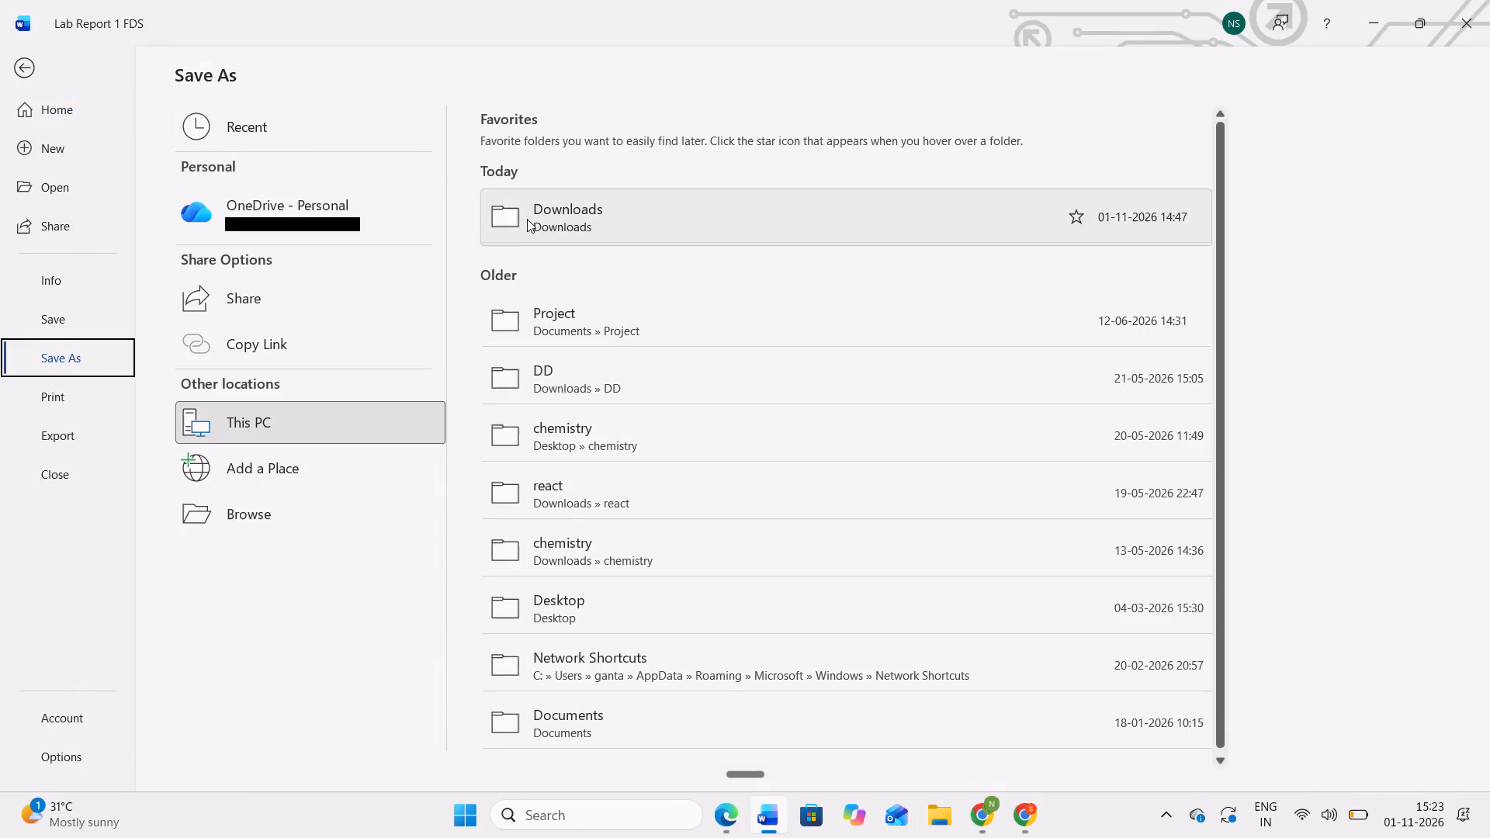
{"action": "triple_click", "coordinate": [527, 219]}
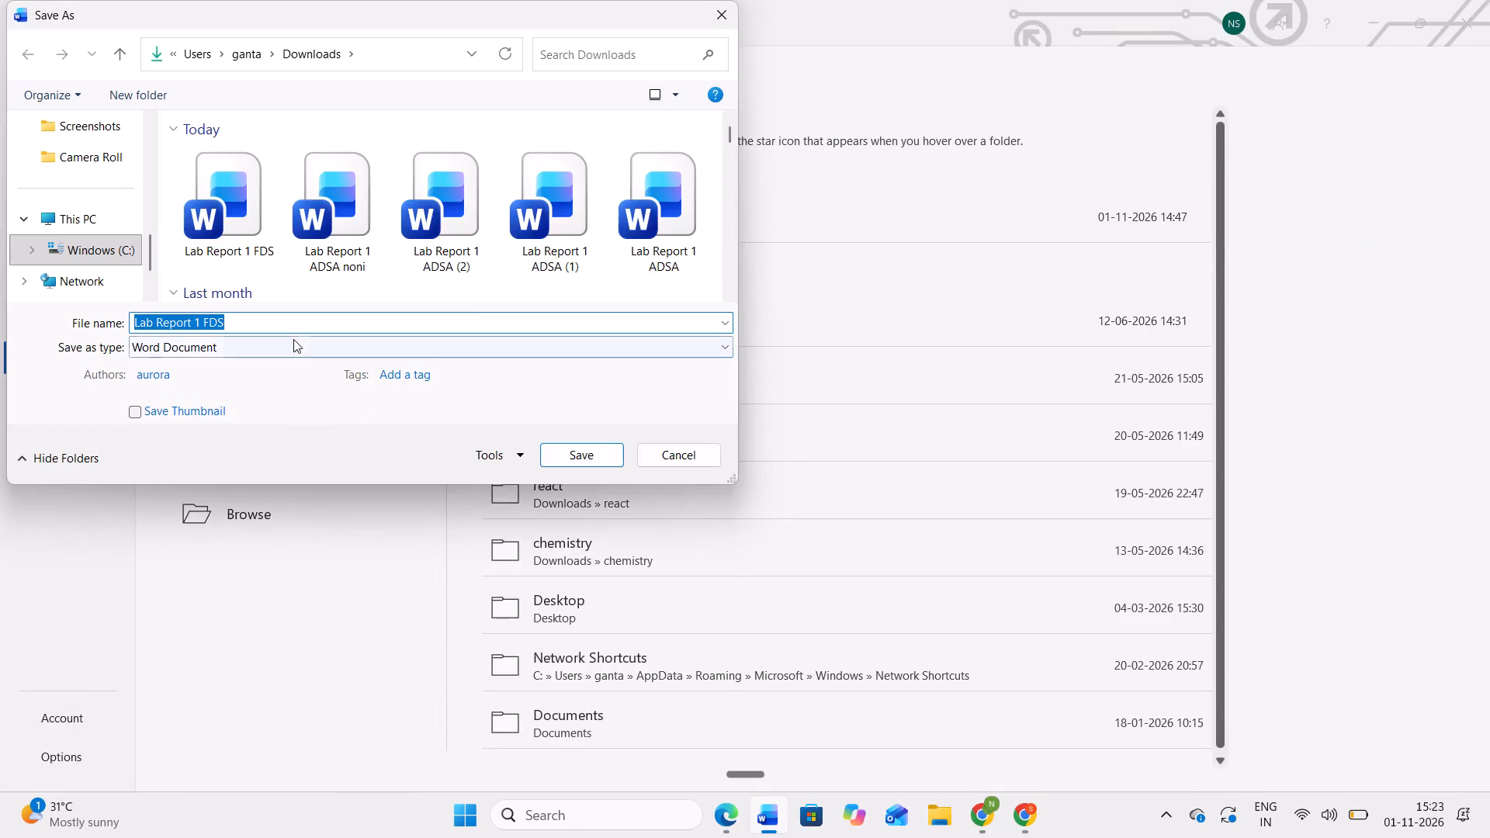
{"action": "left_click", "coordinate": [284, 322]}
{"action": "key", "text": "space"}
{"action": "type", "text": "noni"}
{"action": "left_click", "coordinate": [586, 445]}
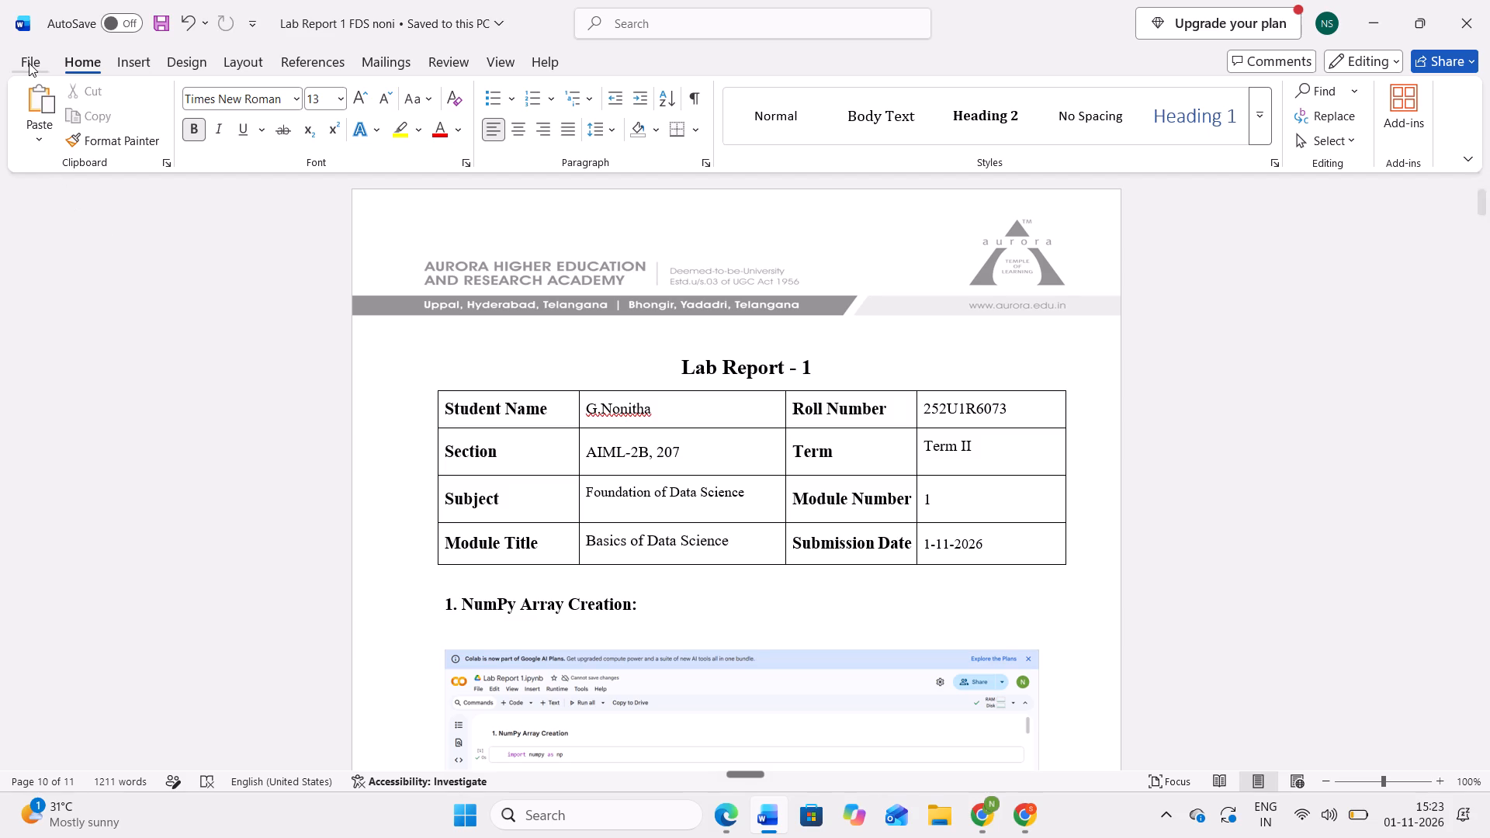
Export the report as a PDF named "Lab Report 1 FDS noni" to the Downloads folder, with standard optimization and opening after publishing.
{"action": "left_click", "coordinate": [29, 63]}
{"action": "left_click", "coordinate": [43, 428]}
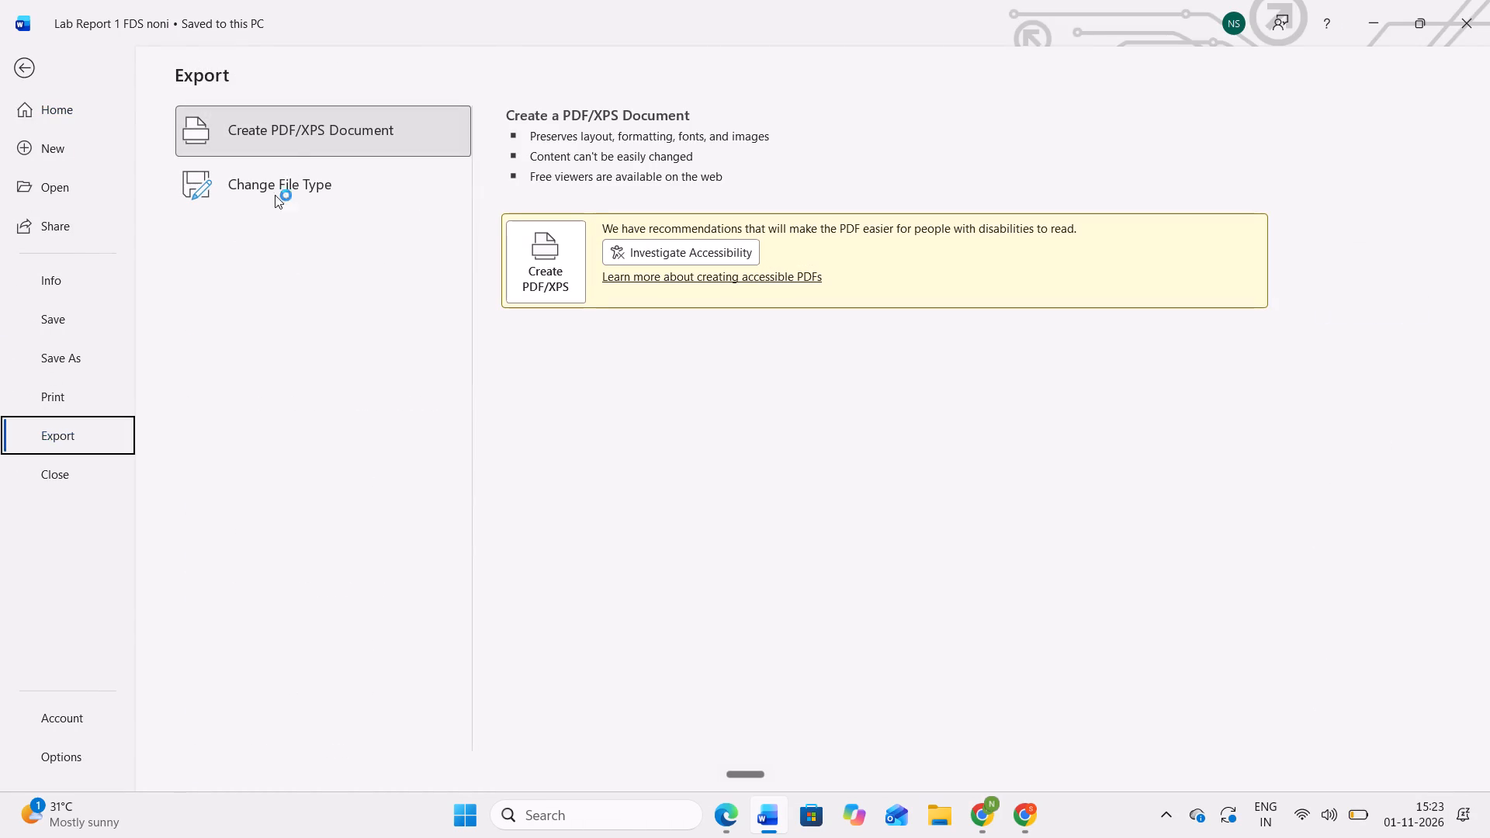
{"action": "double_click", "coordinate": [289, 136]}
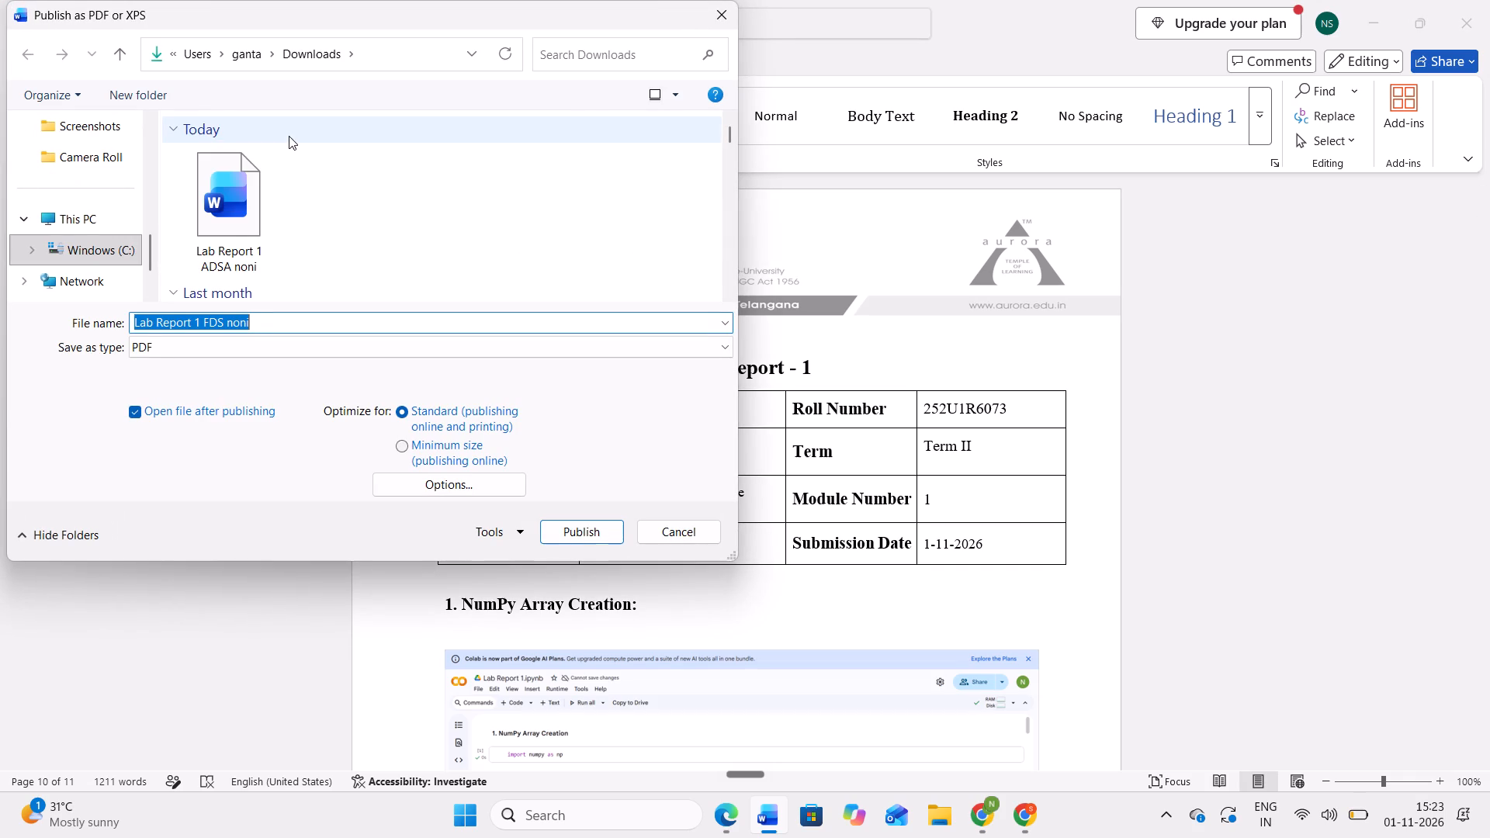
{"action": "left_click", "coordinate": [570, 533]}
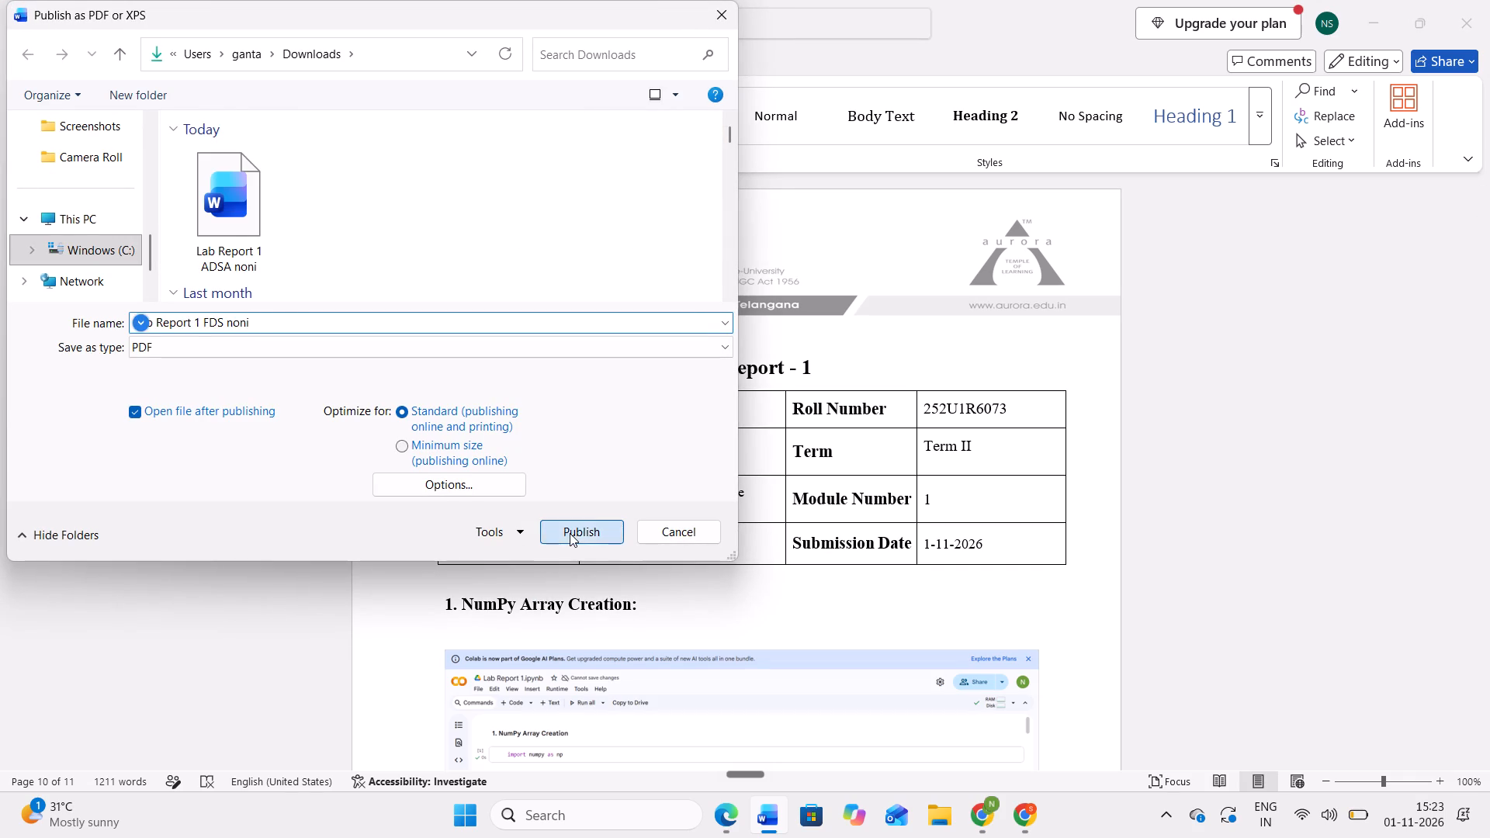
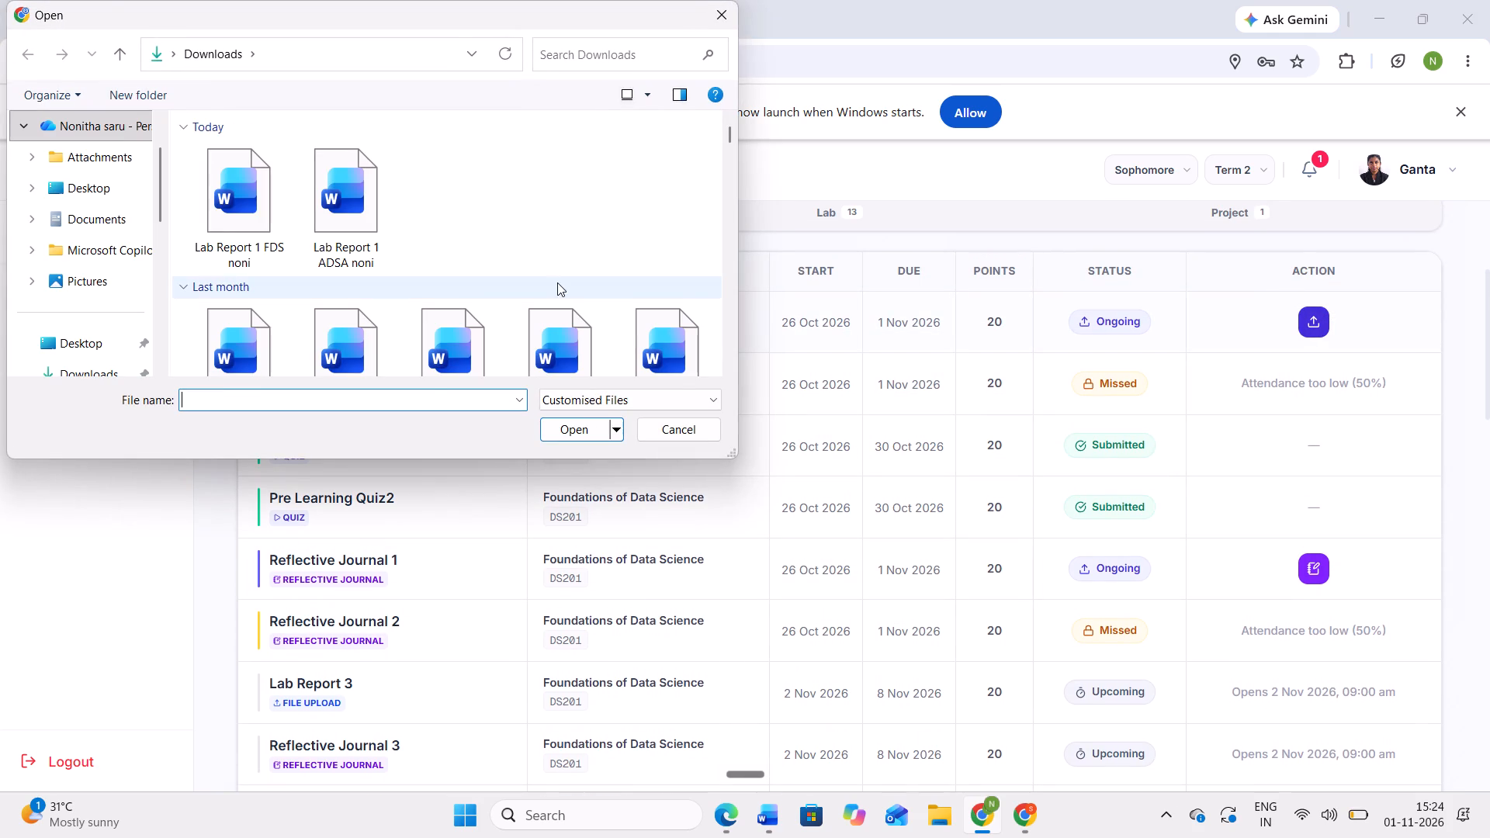
Upload the file "Lab Report 1 FDS noni" from Downloads as the Lab Report 1 submission for Foundations of Data Science.
{"action": "double_click", "coordinate": [216, 225]}
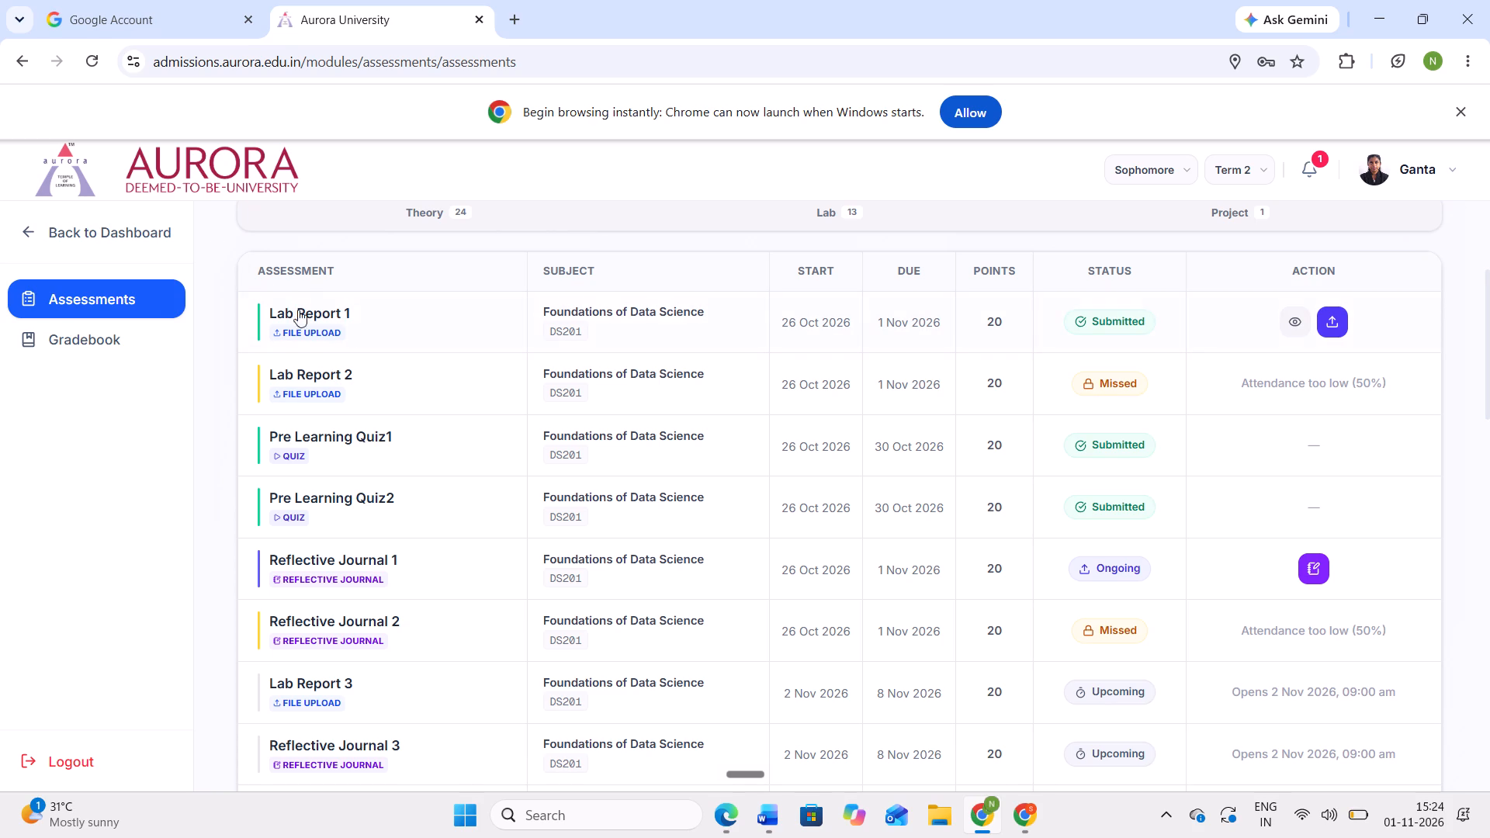
View the submitted Lab Report 1 file to check the upload, dismissing the browser launch banner, and close the file.
{"action": "scroll", "coordinate": [924, 311], "scroll_direction": "down", "scroll_amount": 1}
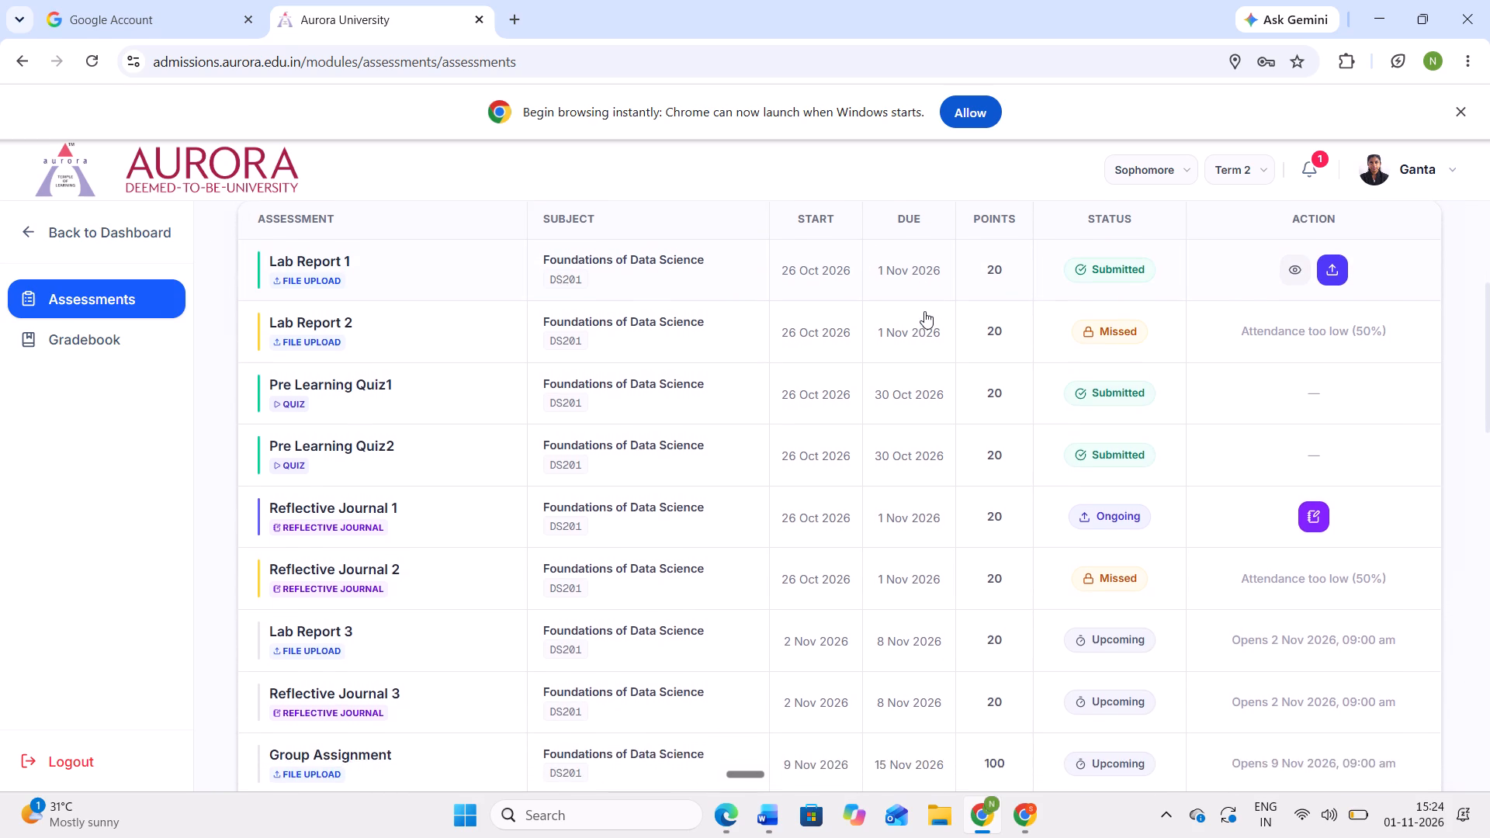
{"action": "scroll", "coordinate": [924, 311], "scroll_direction": "down", "scroll_amount": 2}
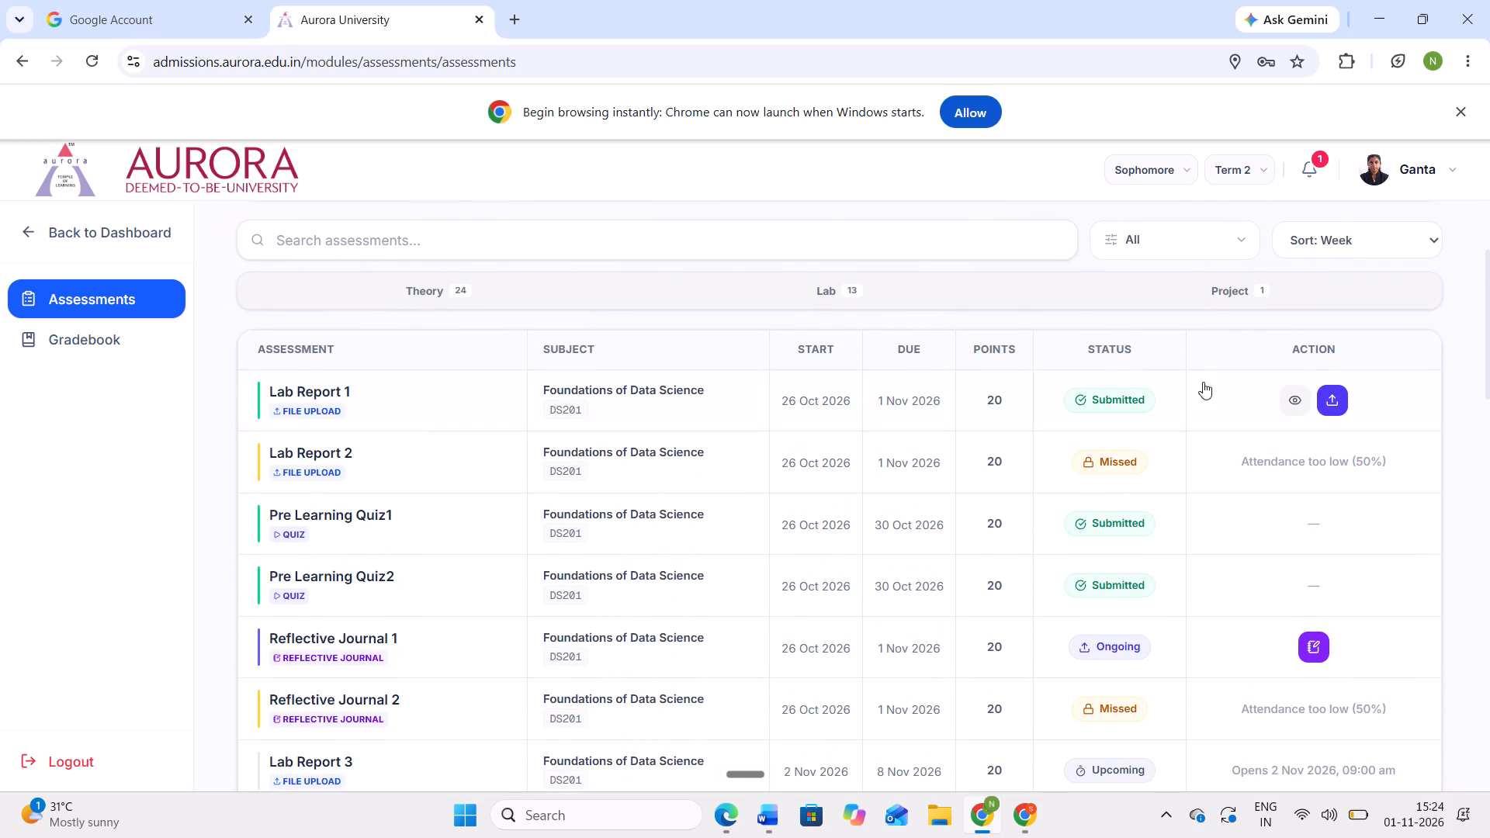
{"action": "left_click", "coordinate": [1291, 393]}
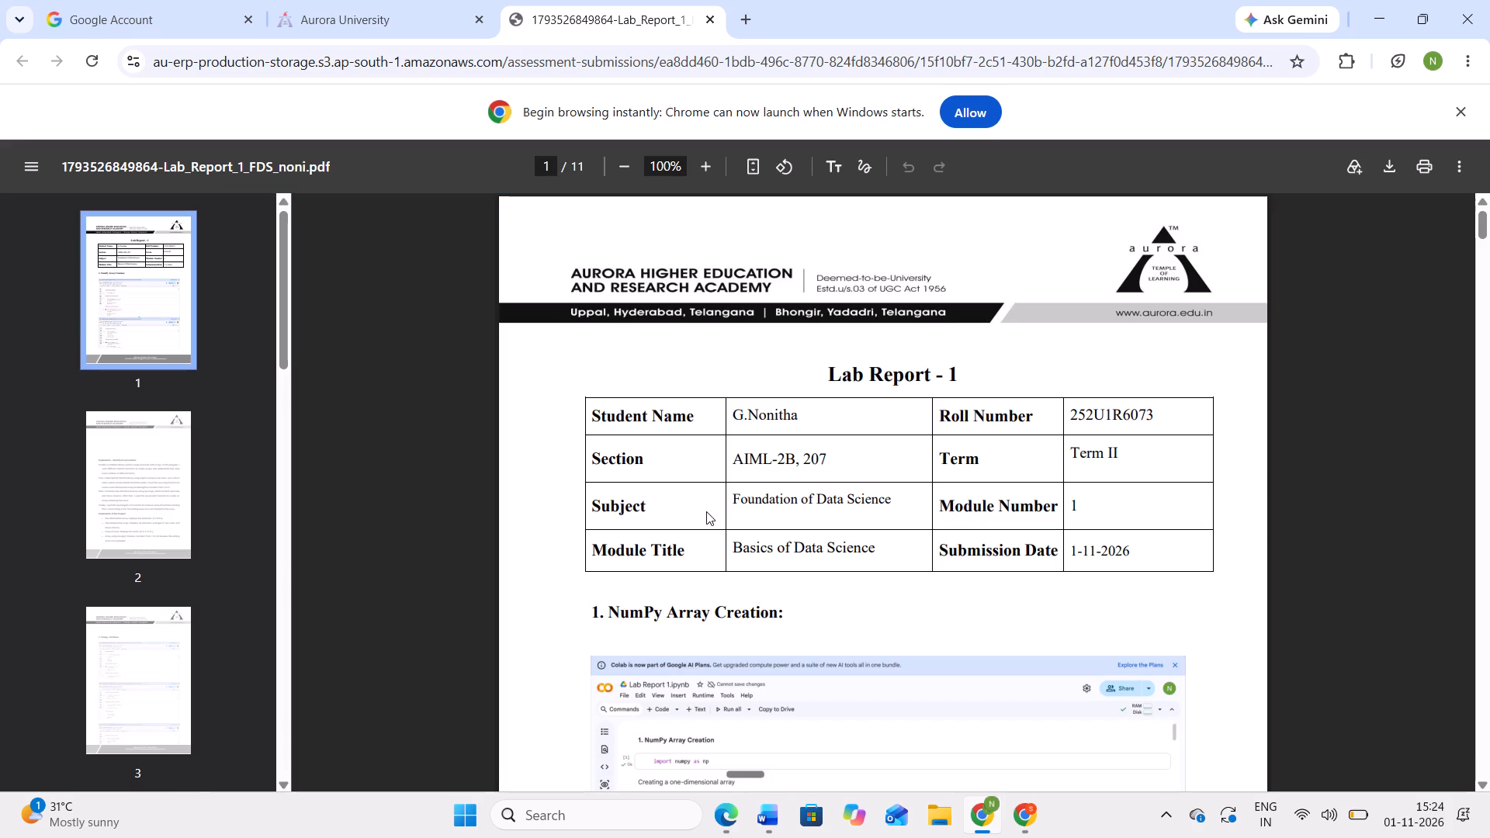
{"action": "left_click", "coordinate": [1459, 112]}
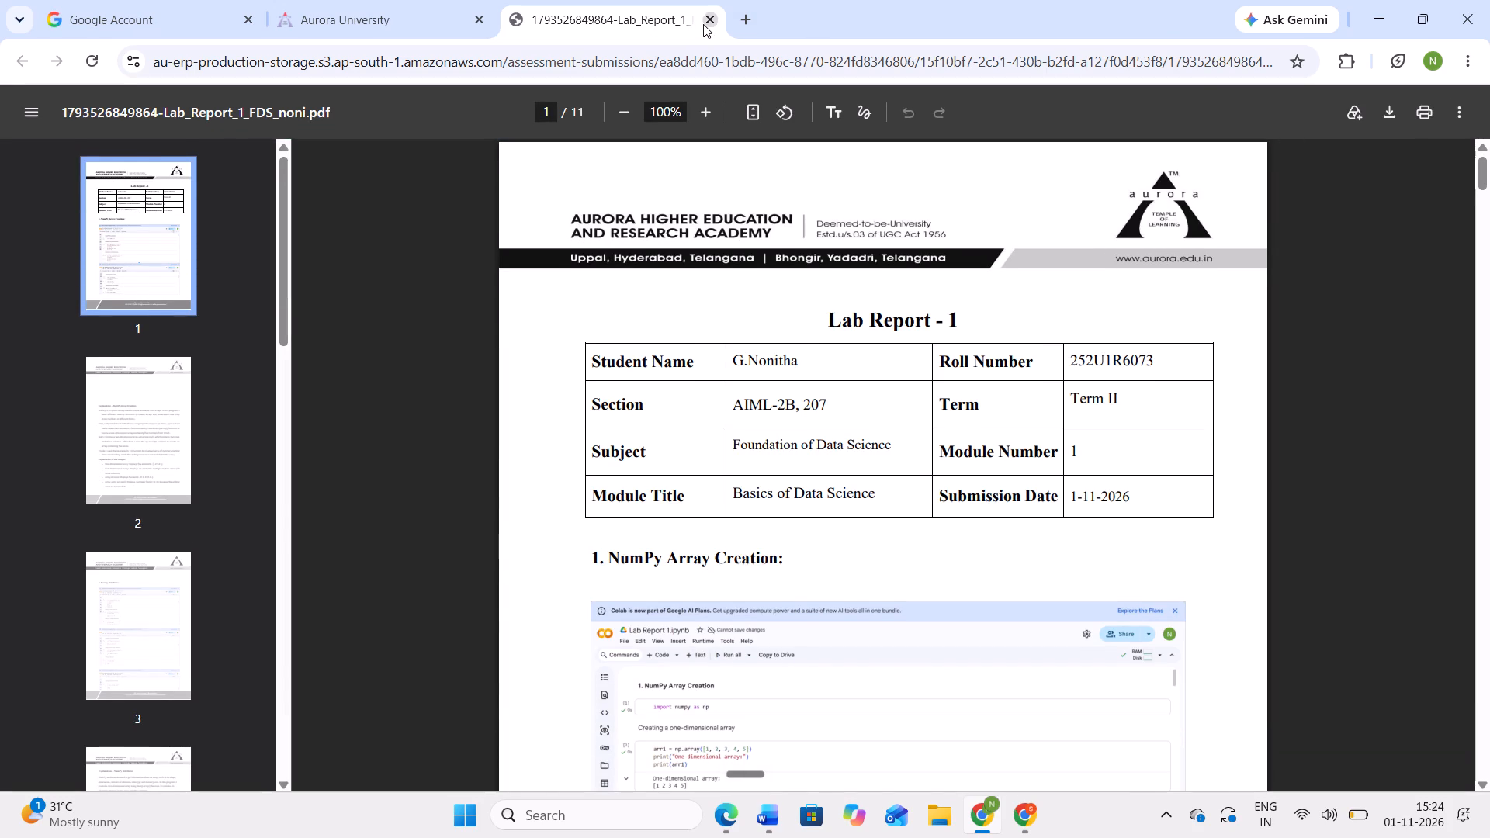
{"action": "left_click", "coordinate": [703, 24]}
Look through the Foundations of Data Science assessments, then return to the subject overview and examine the other subjects' ongoing and due assessments.
{"action": "scroll", "coordinate": [521, 592], "scroll_direction": "down", "scroll_amount": 1}
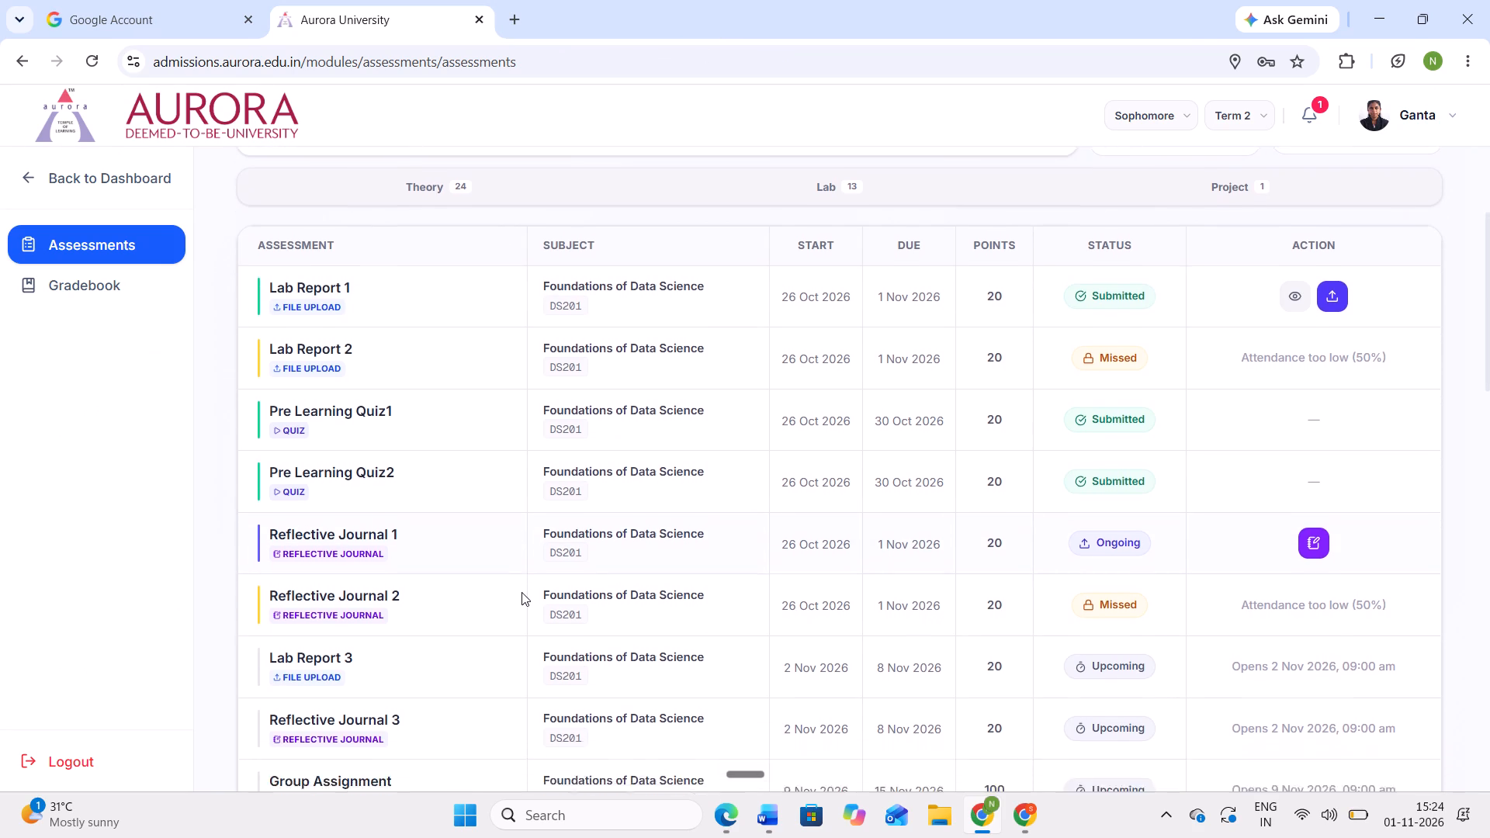
{"action": "scroll", "coordinate": [521, 592], "scroll_direction": "down", "scroll_amount": 4}
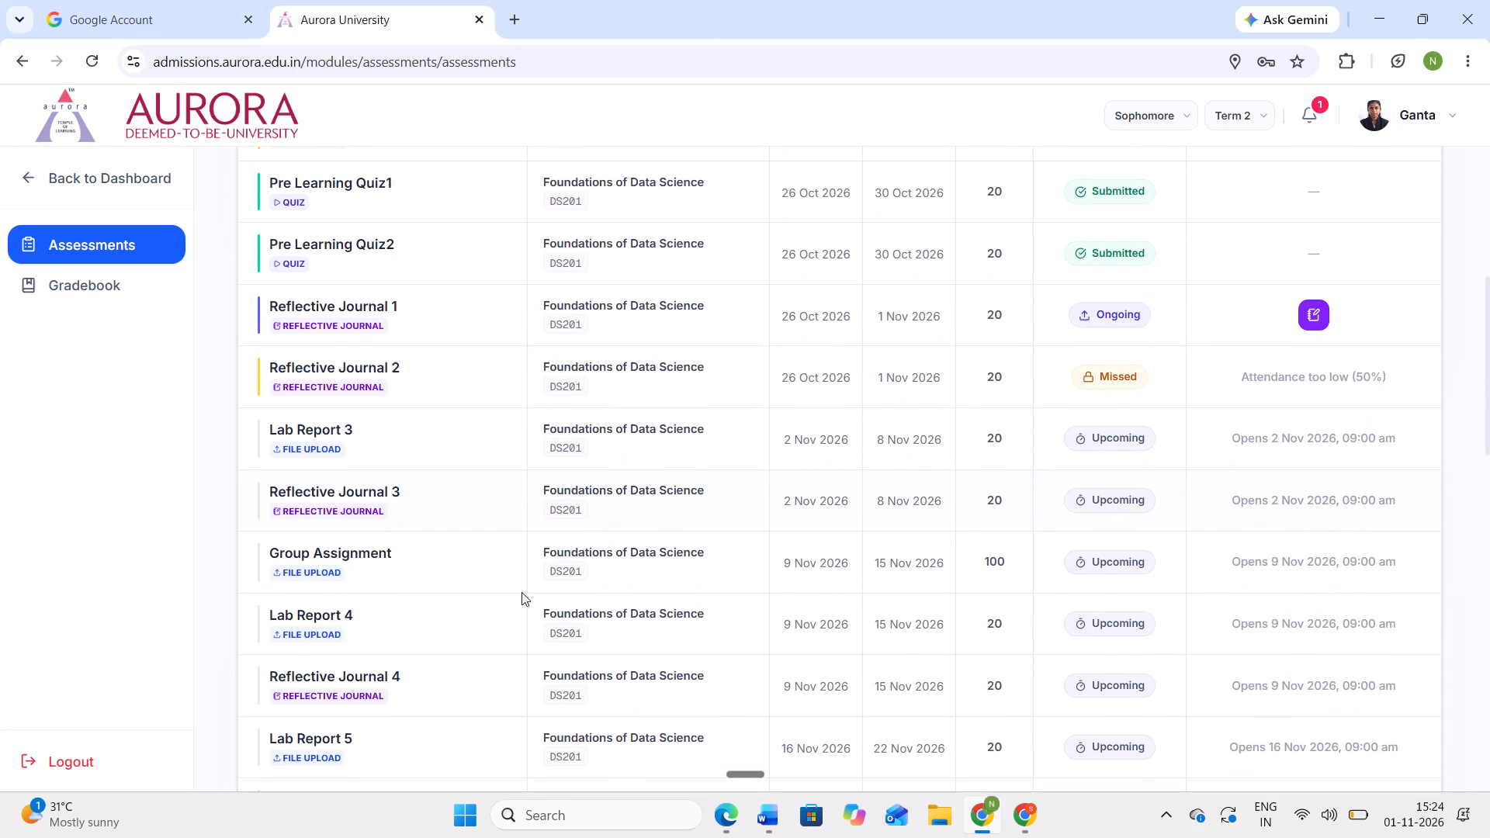
{"action": "scroll", "coordinate": [521, 592], "scroll_direction": "right", "scroll_amount": 8}
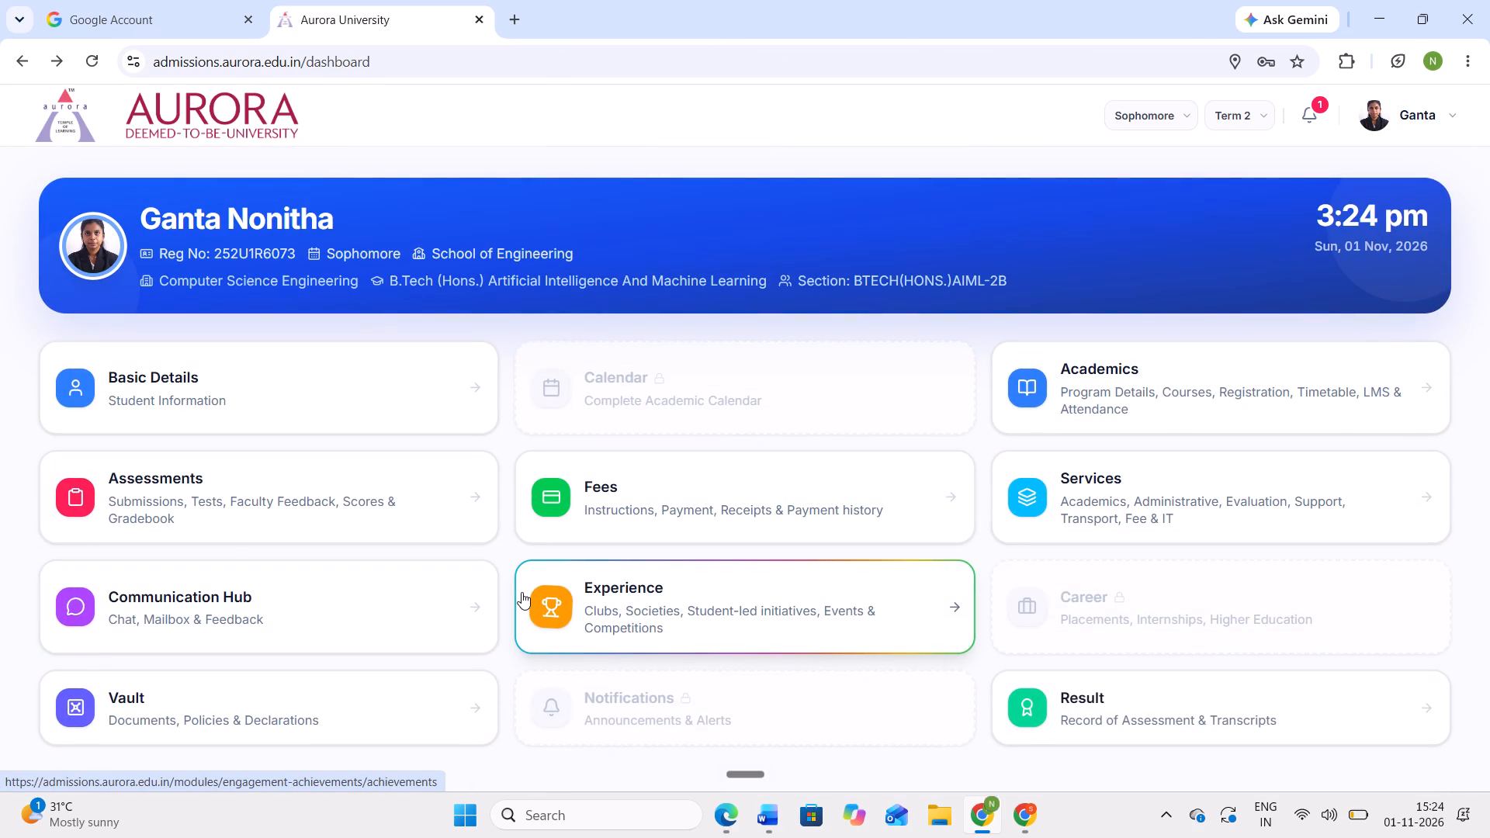
{"action": "left_click", "coordinate": [231, 481]}
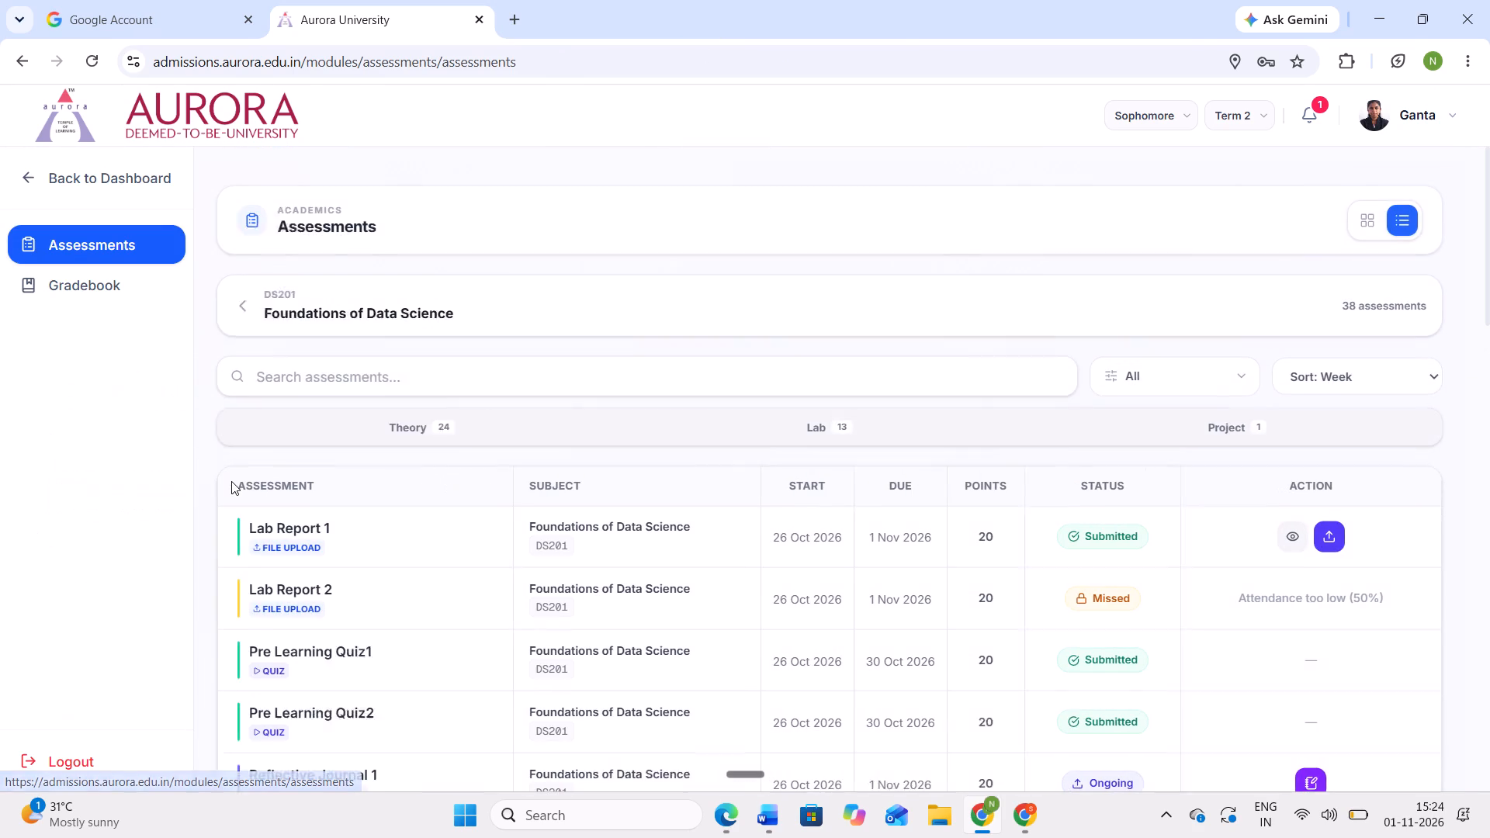
{"action": "scroll", "coordinate": [575, 565], "scroll_direction": "down", "scroll_amount": 1}
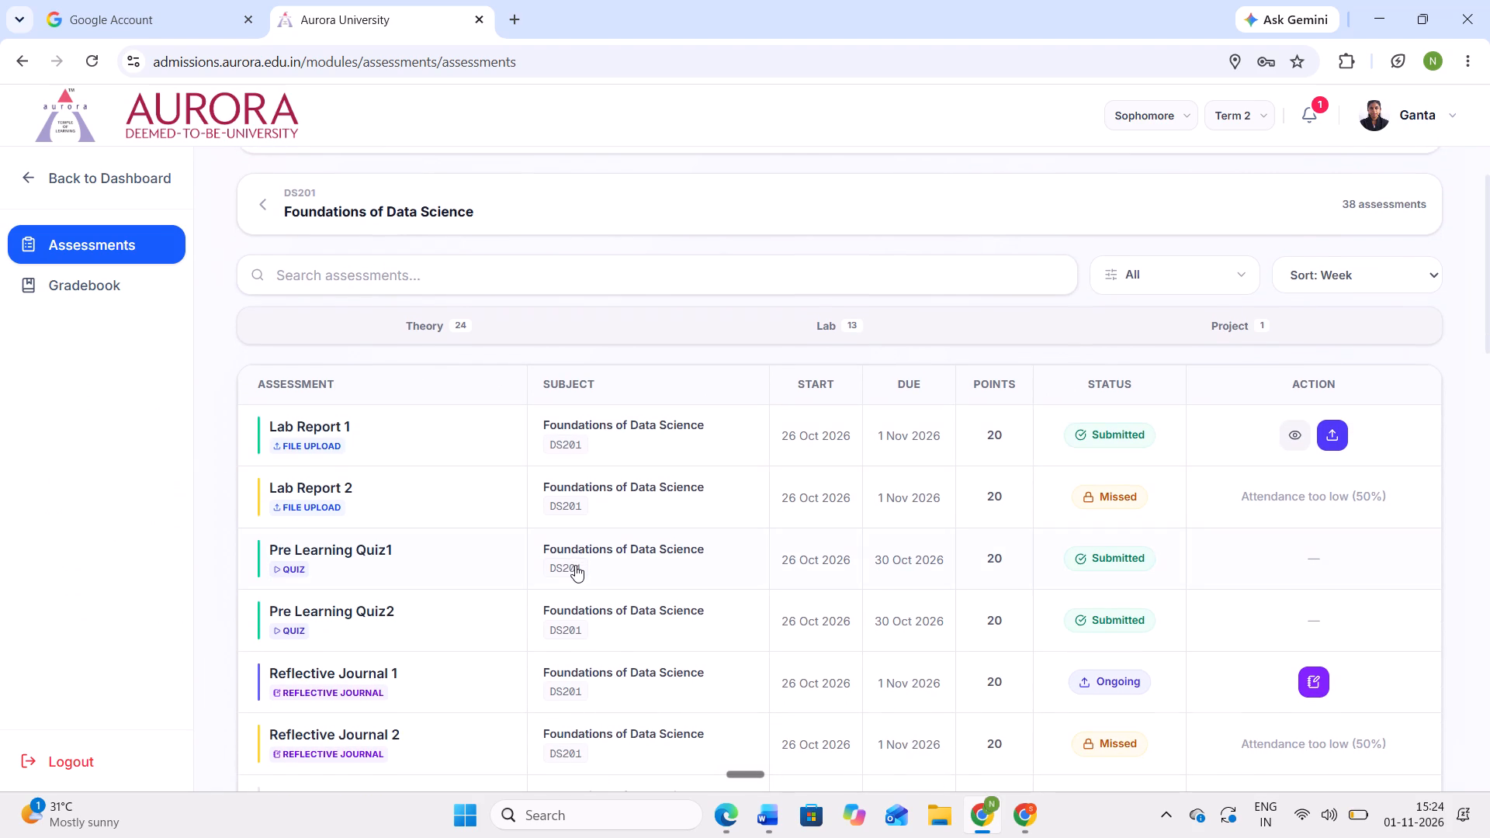
{"action": "left_click", "coordinate": [267, 207]}
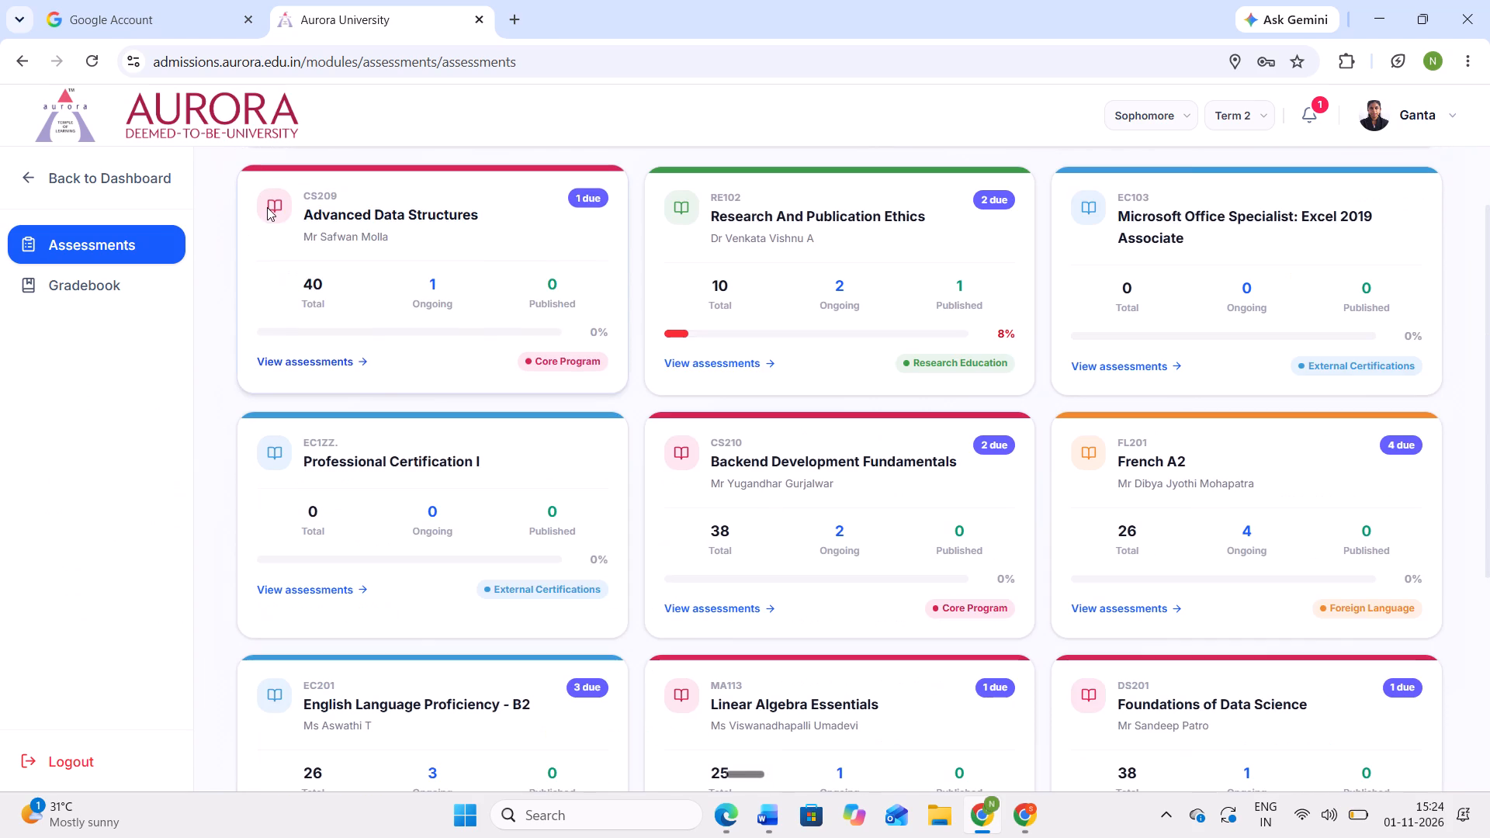
{"action": "scroll", "coordinate": [524, 510], "scroll_direction": "down", "scroll_amount": 4}
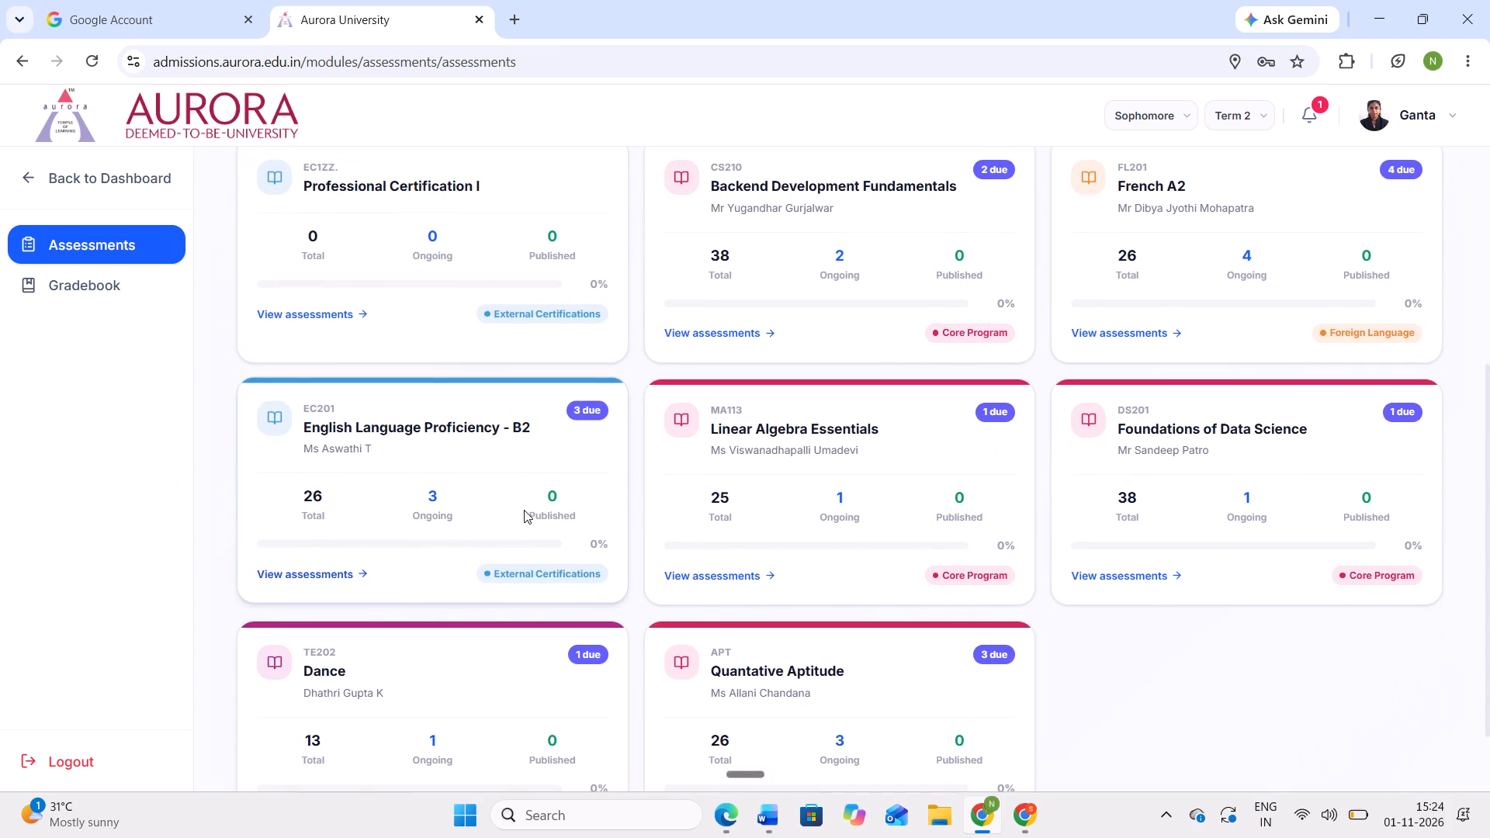
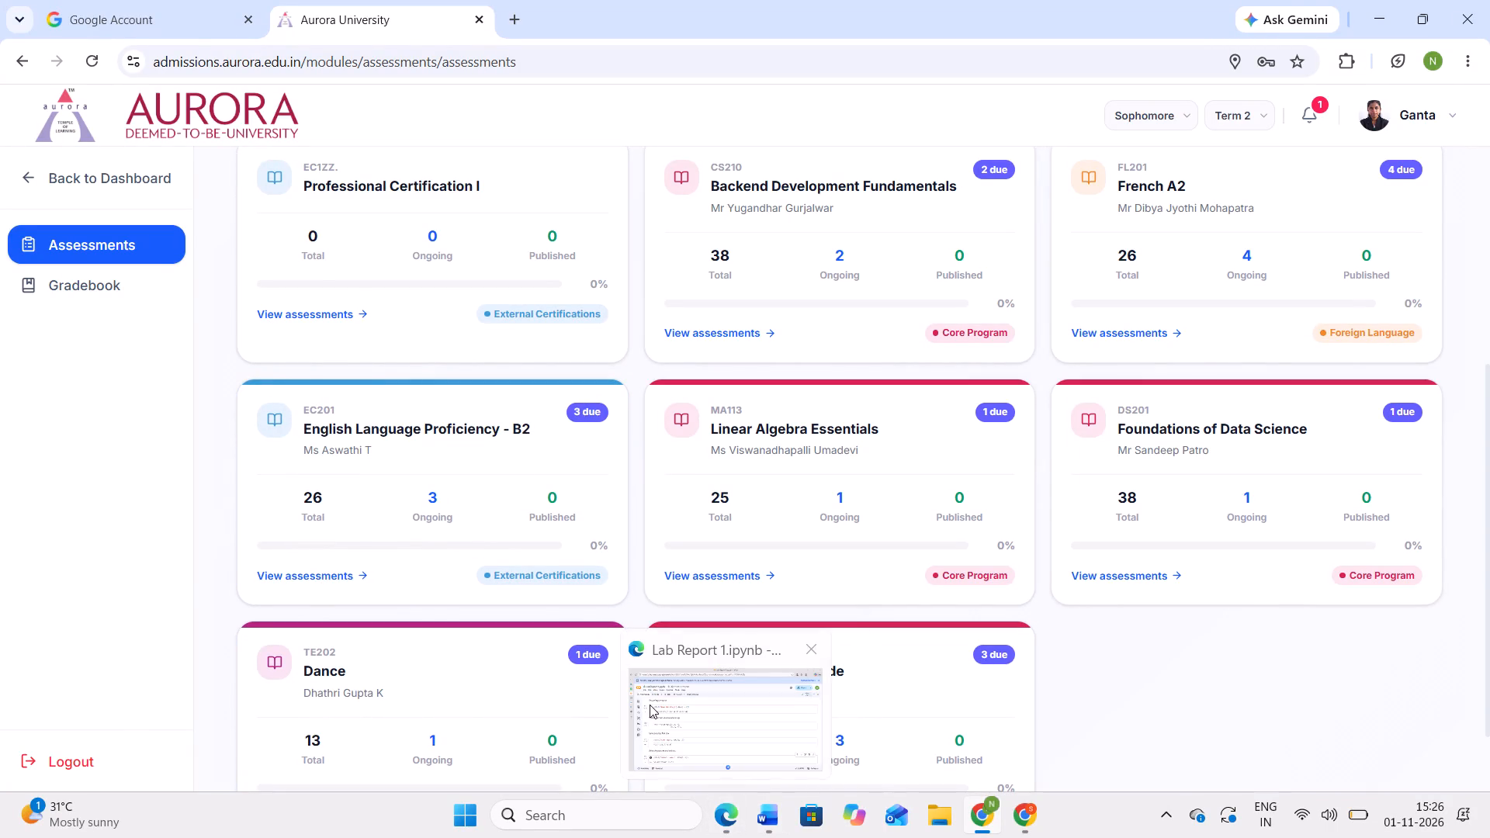
Switch to the Microsoft Edge window with the Lab Report 1.ipynb Colab notebook.
{"action": "left_click", "coordinate": [650, 705]}
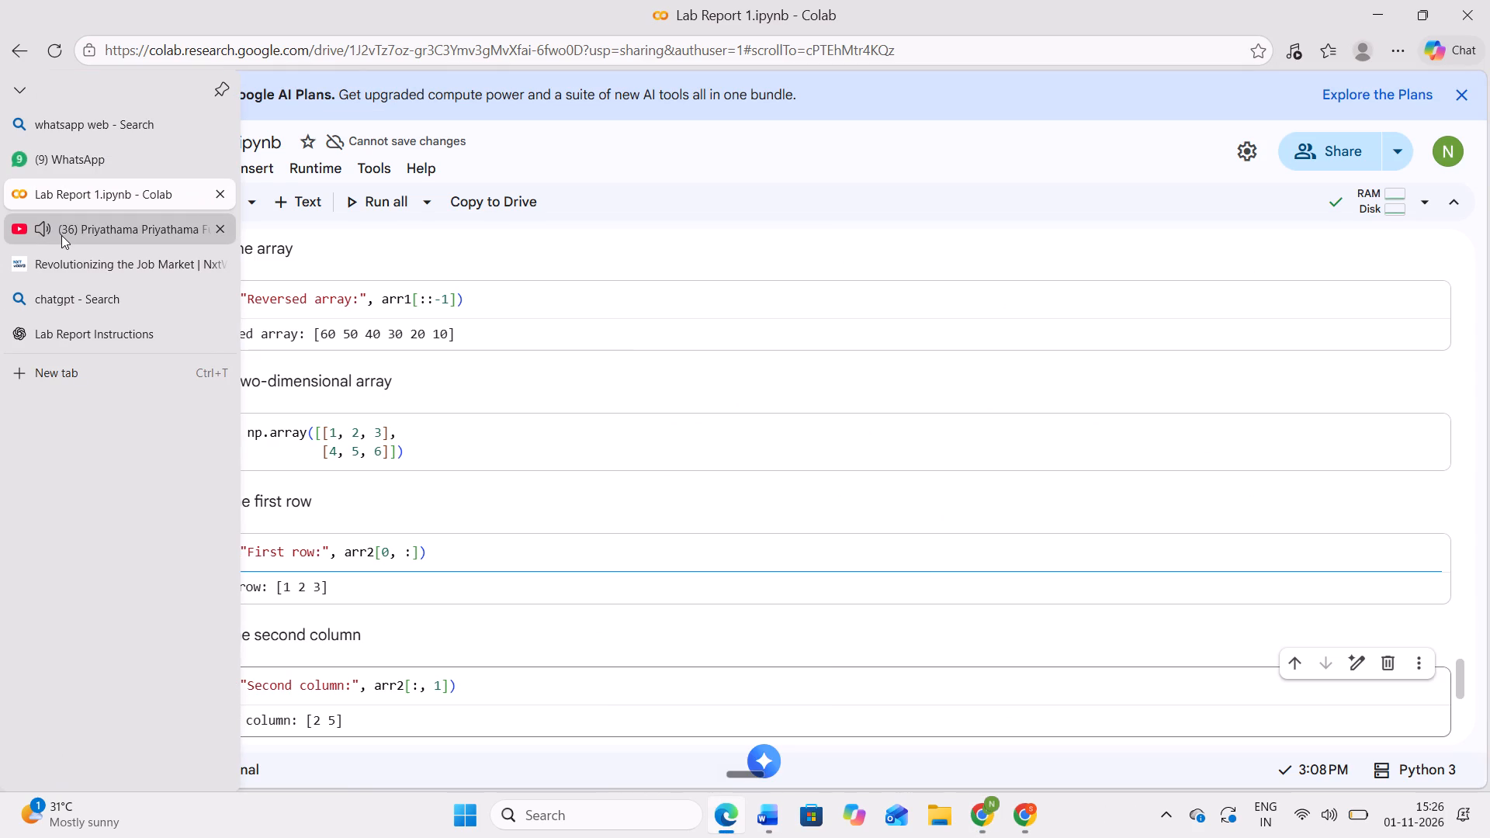
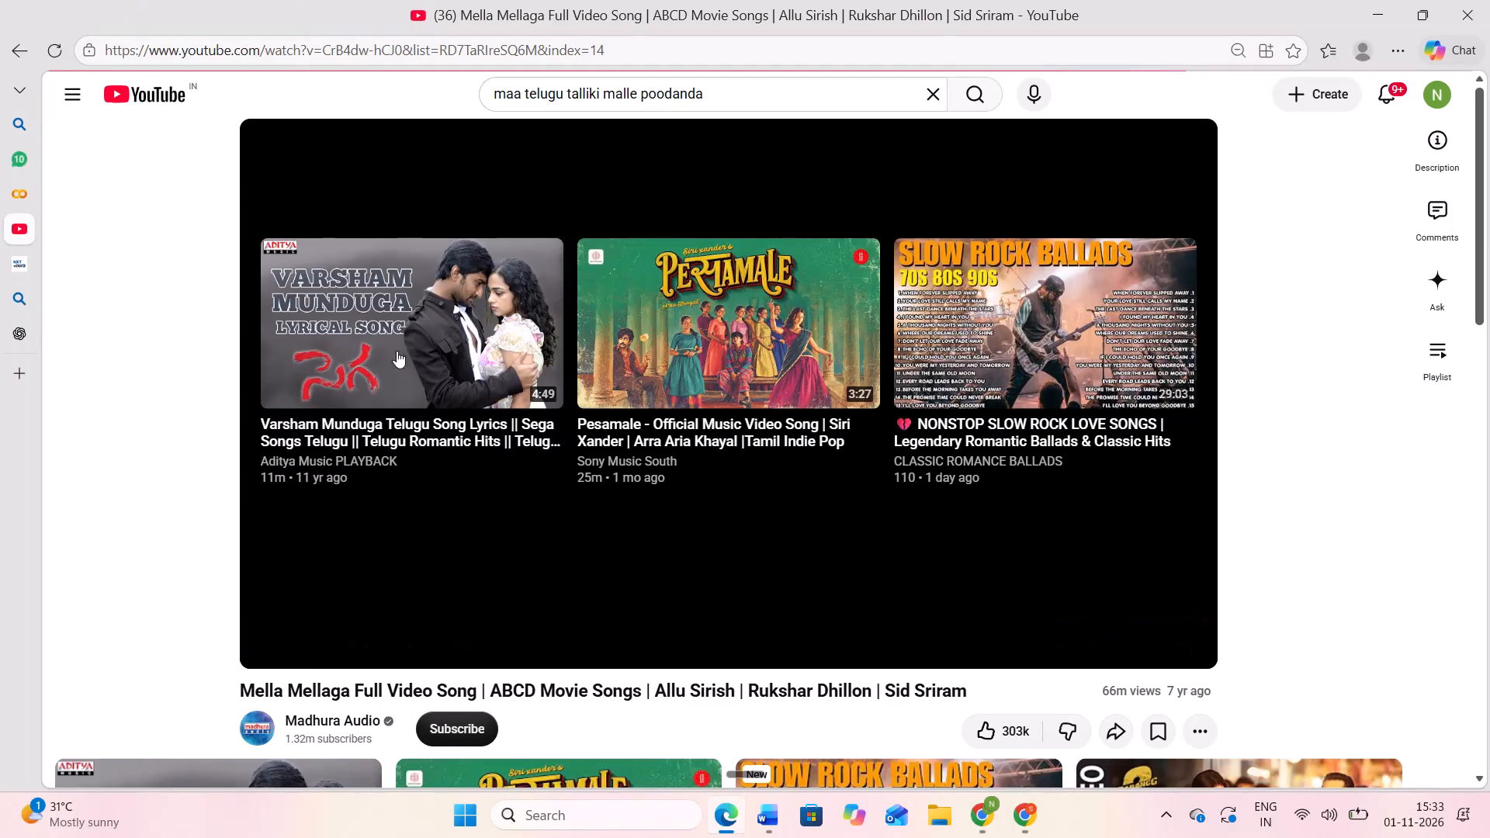
Play the suggested "Varsham Munduga Telugu Song Lyrics" video from Aditya Music PLAYBACK on YouTube.
{"action": "left_click", "coordinate": [395, 291]}
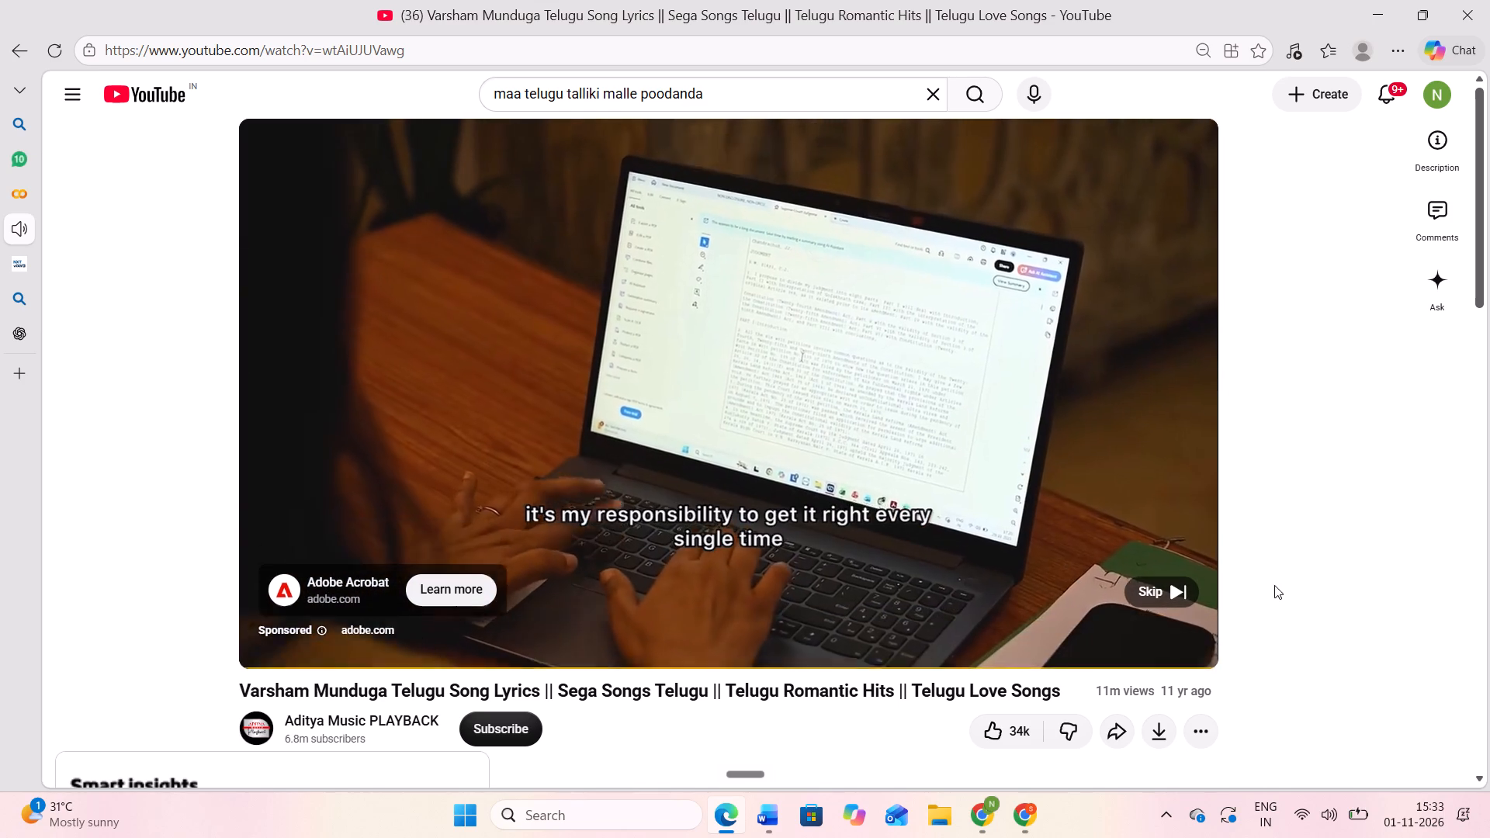
Skip the Adobe Acrobat advertisement playing before the Varsham Munduga song video.
{"action": "left_click", "coordinate": [1169, 591]}
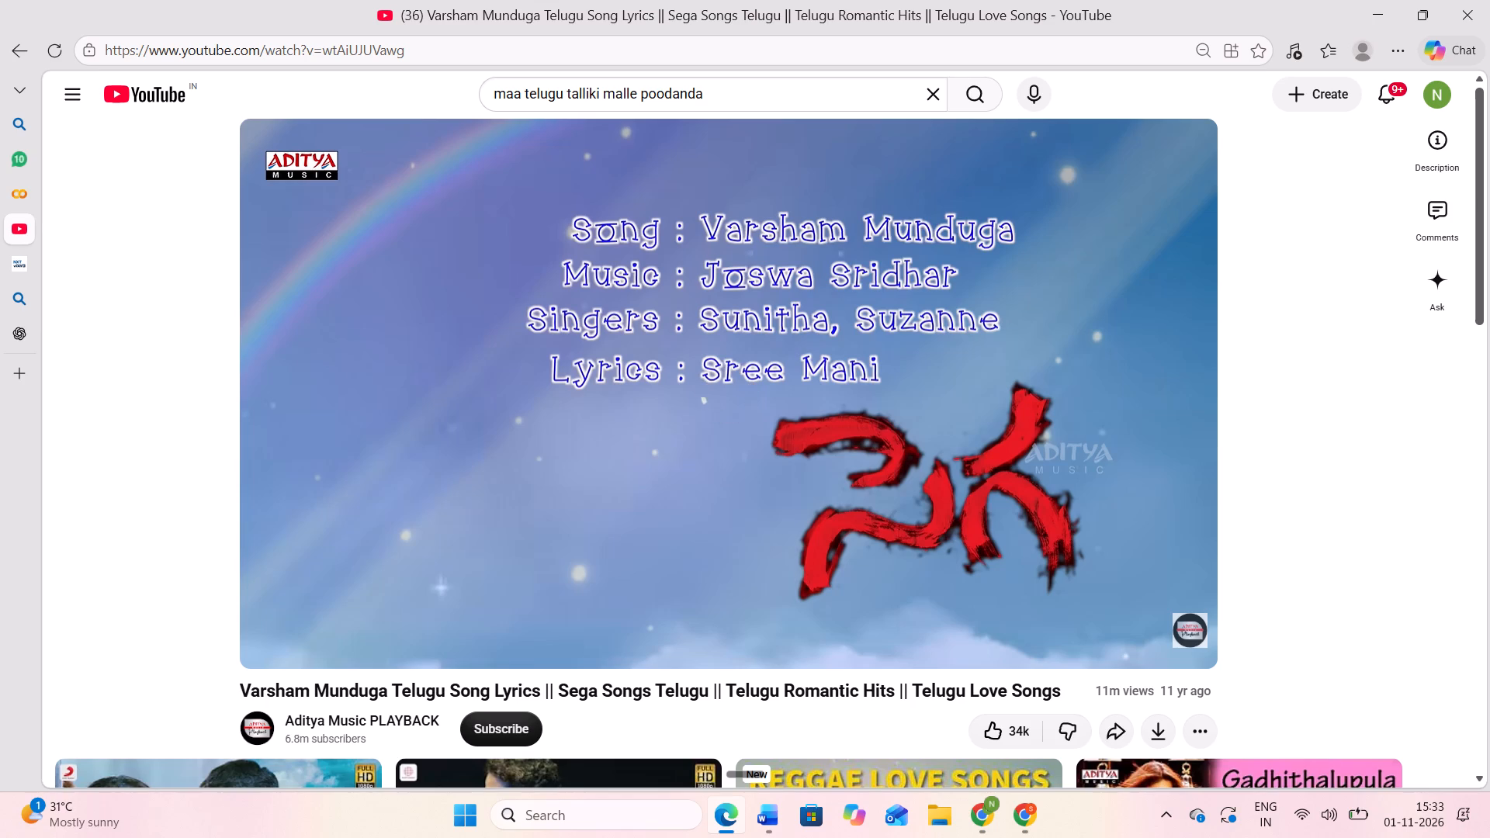
Connect the computer to the Nextgen 4th floor 403_5G Wi-Fi network, with automatic connection enabled.
{"action": "left_click", "coordinate": [1291, 817]}
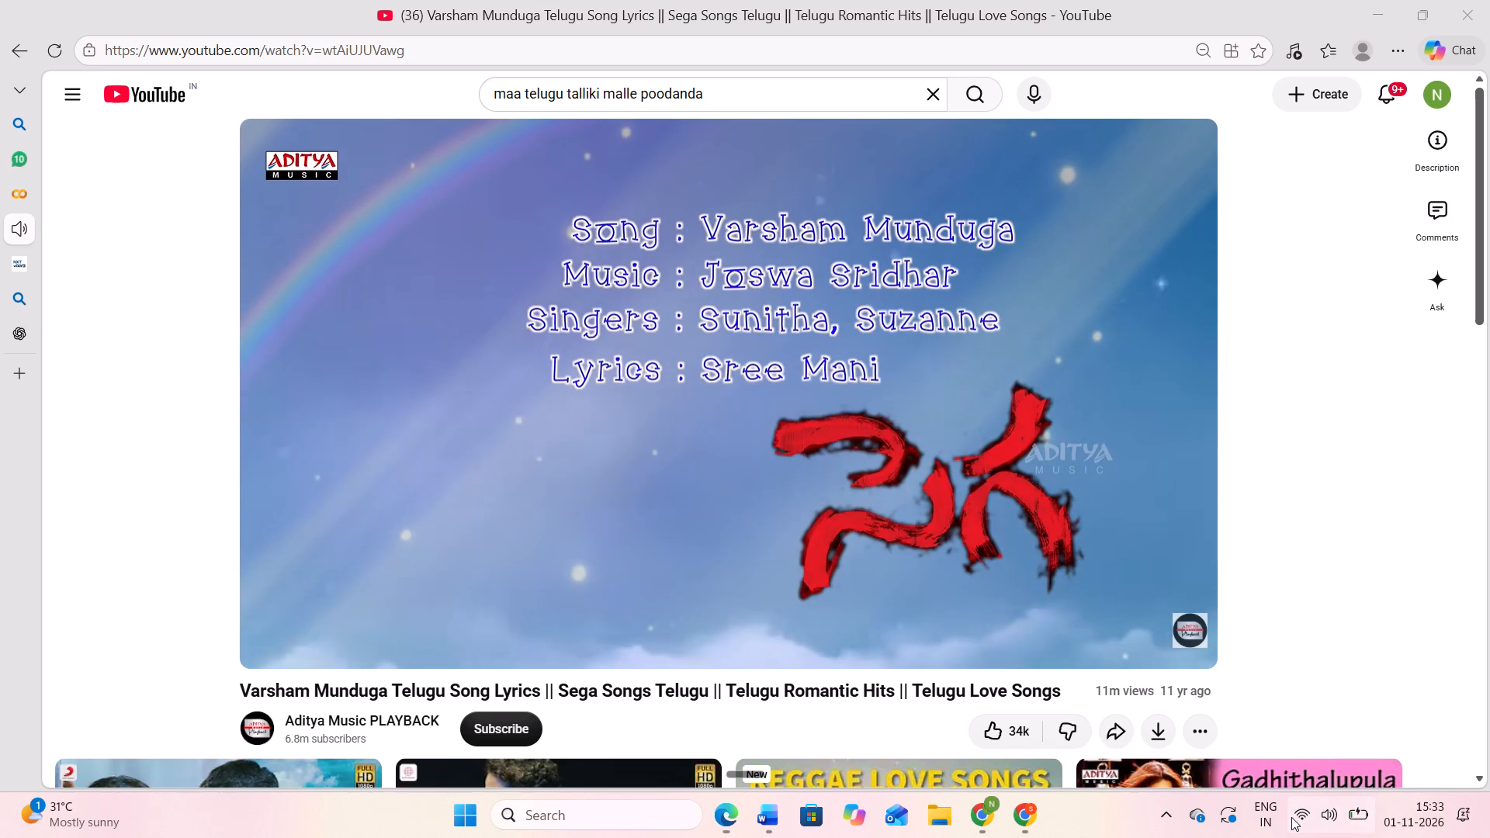
{"action": "left_click", "coordinate": [1228, 468]}
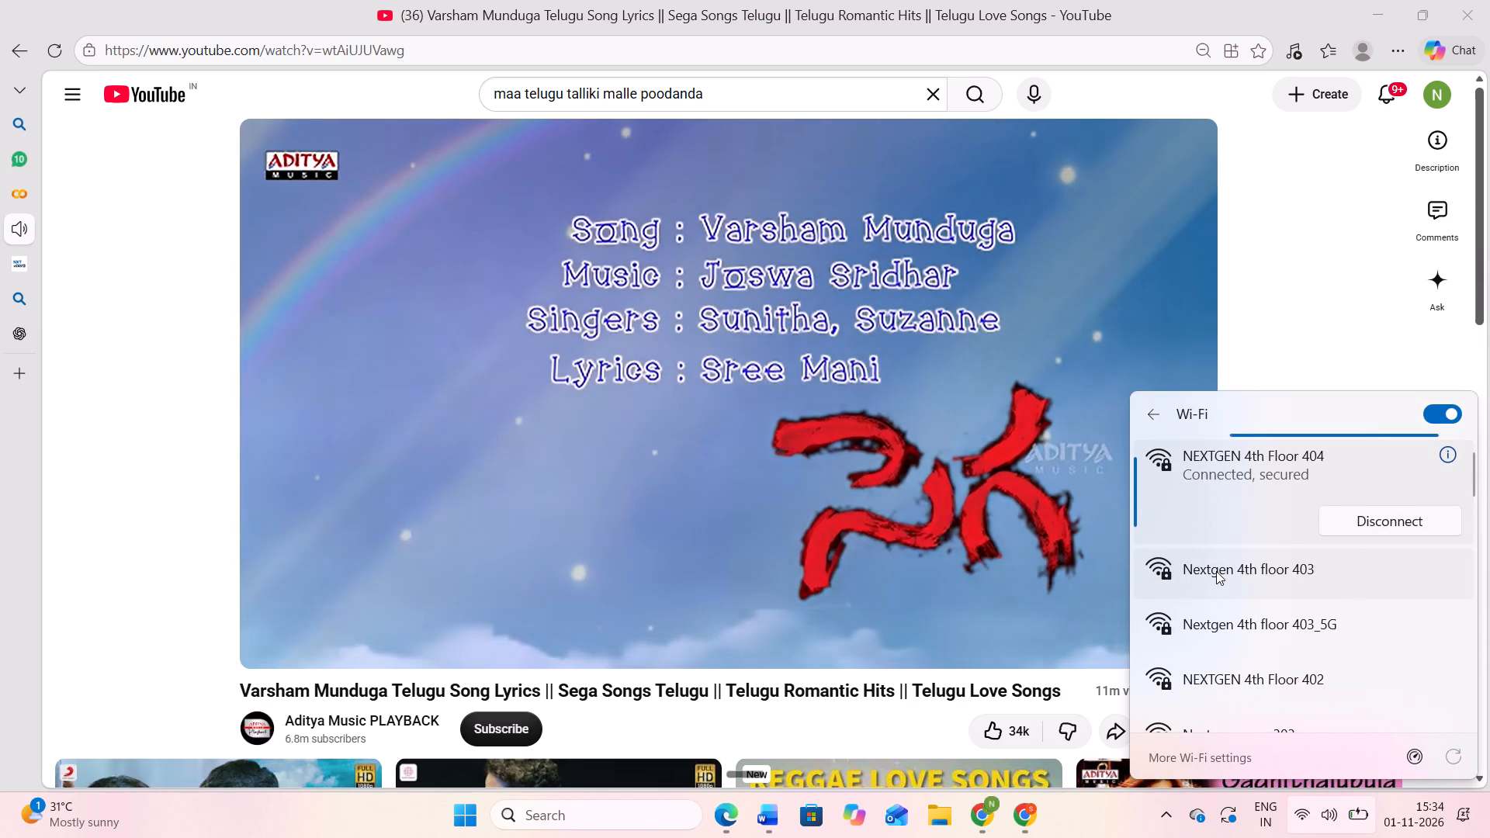
{"action": "left_click", "coordinate": [1222, 610]}
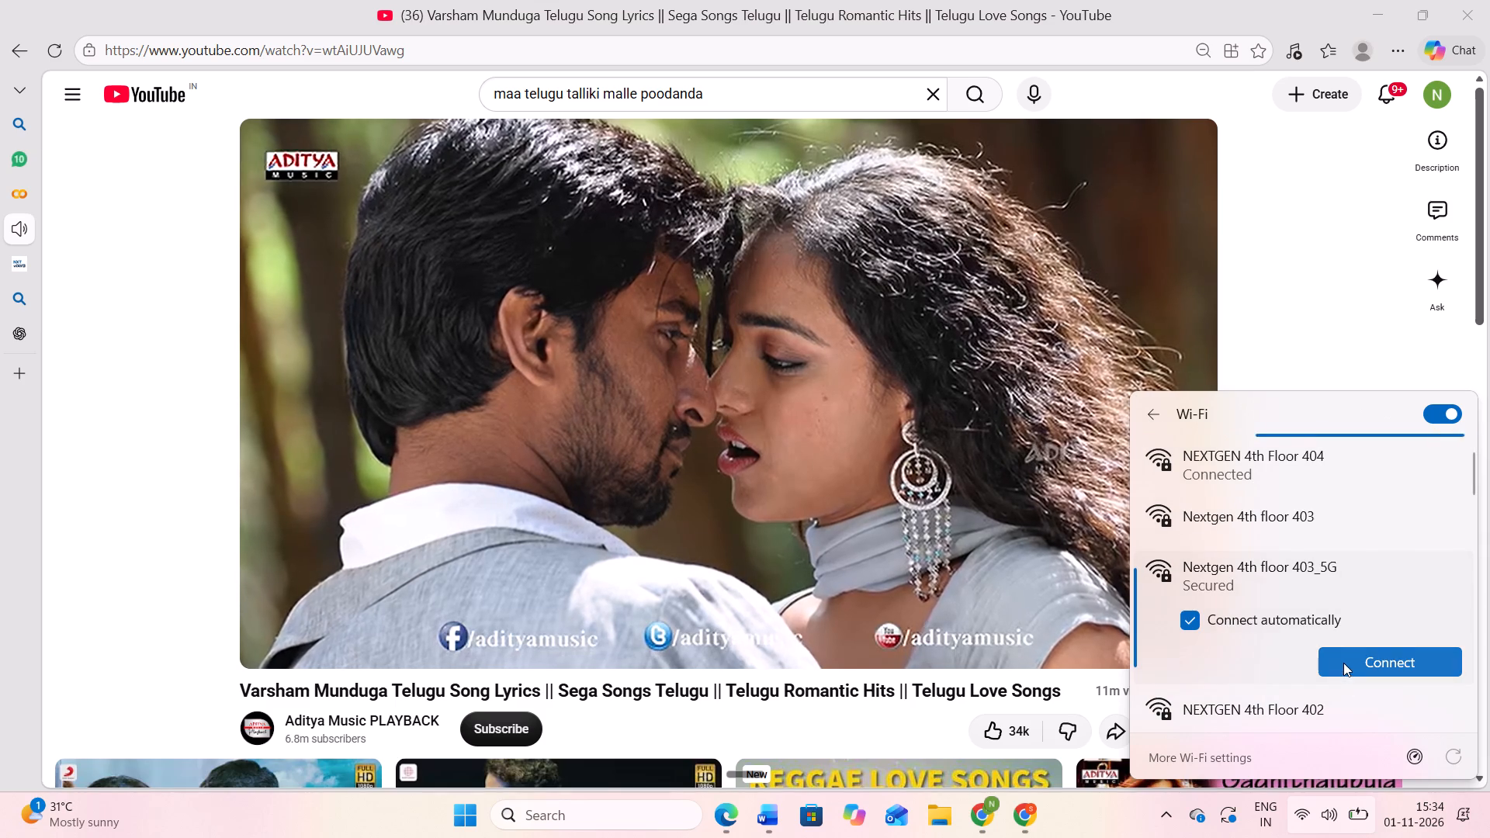
{"action": "left_click", "coordinate": [1343, 663]}
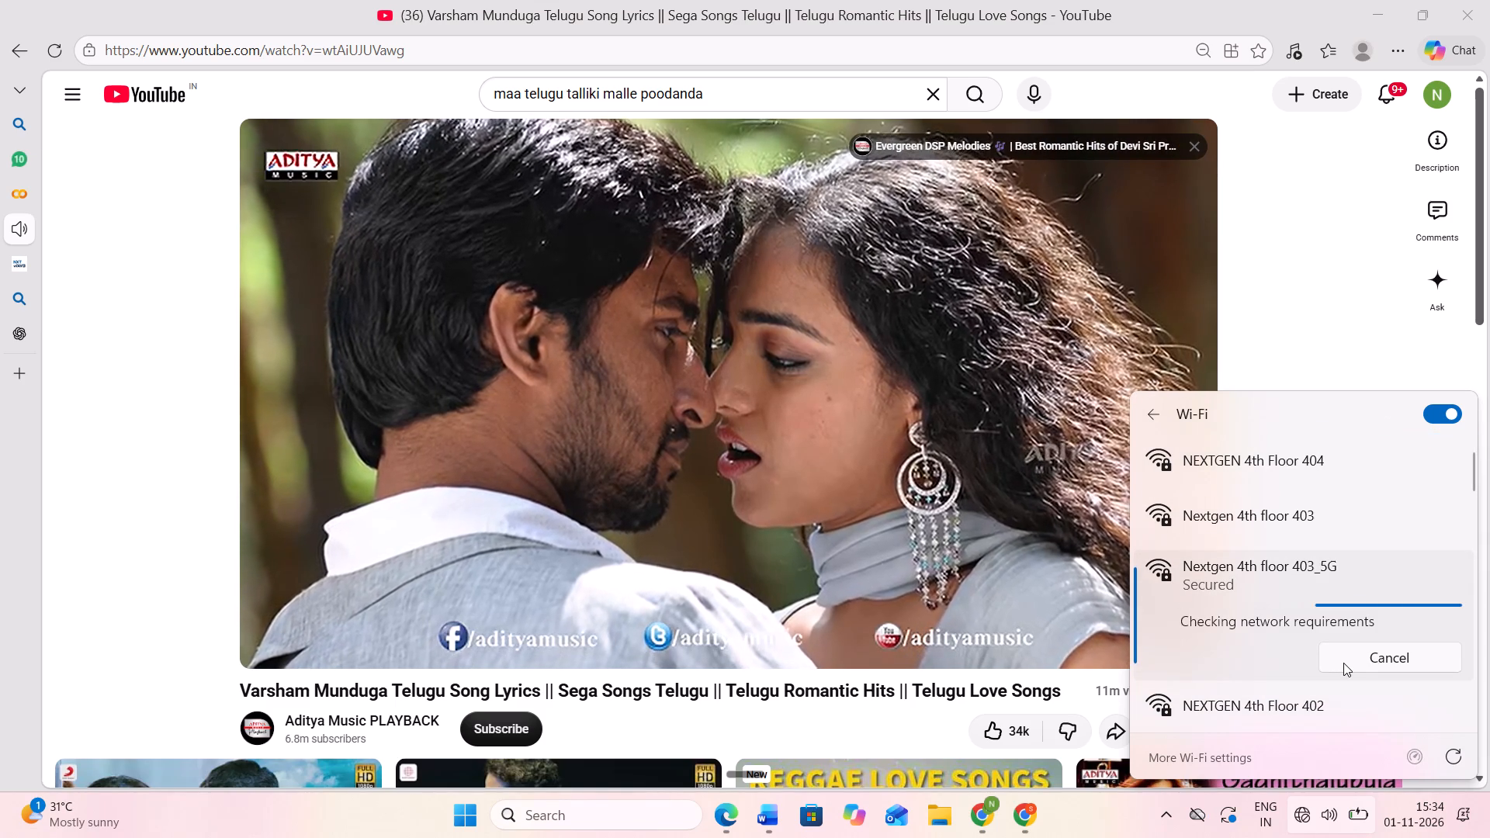